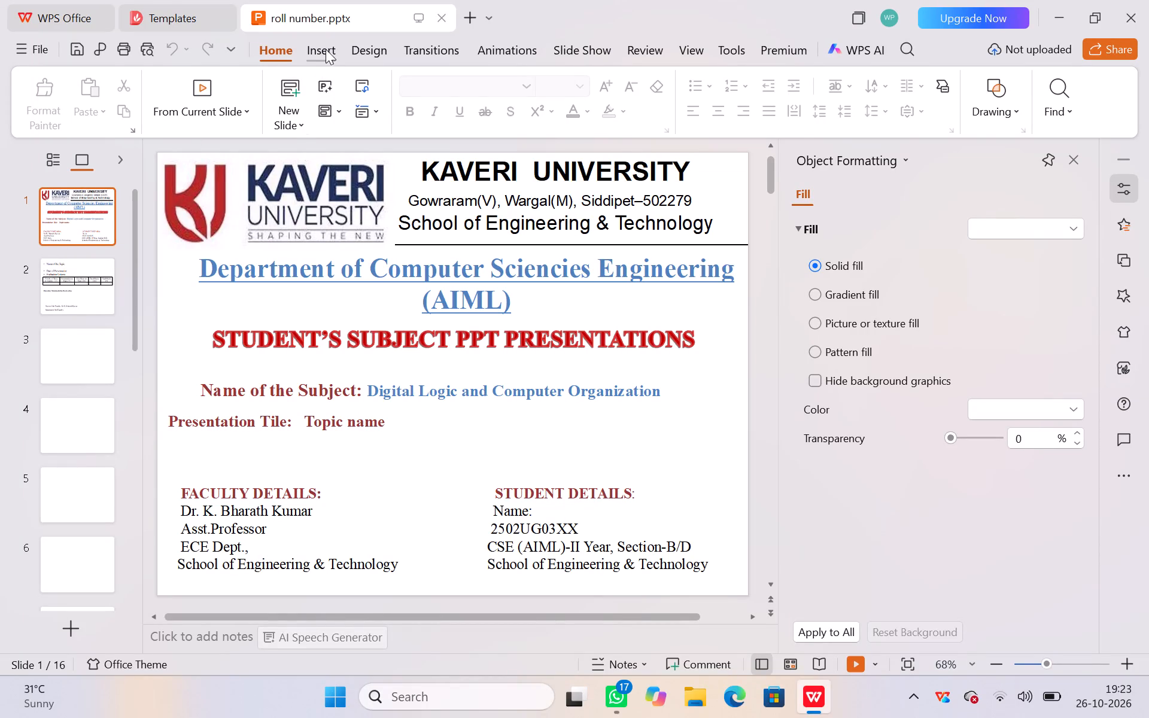
Open the recent presentation Data_Manipulation_Instruments_15_Slides-1.pptx.
click(41, 40)
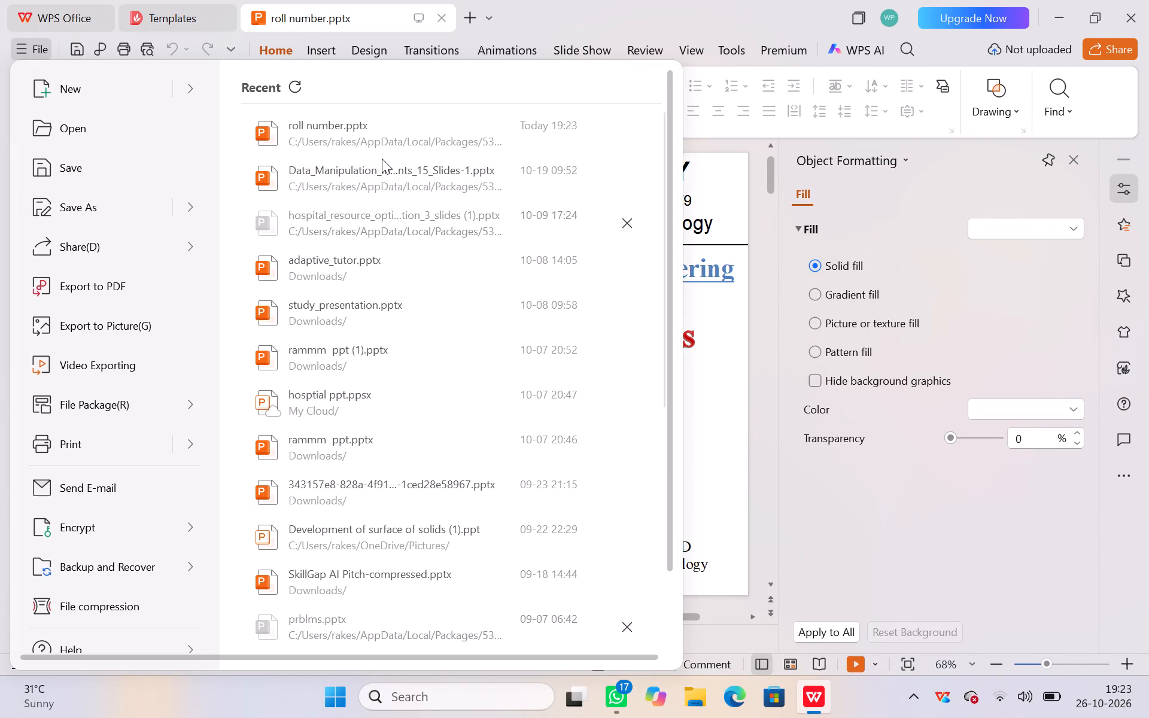
click(385, 184)
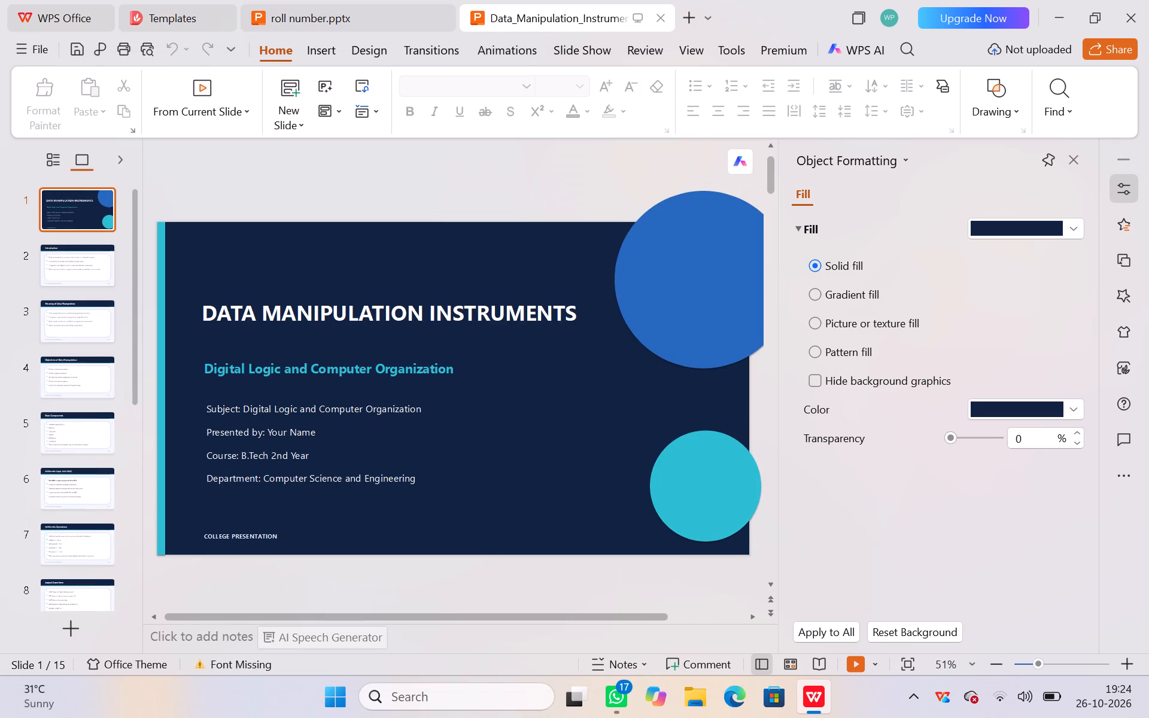
Return to roll number.pptx and close the open Templates page.
click(30, 47)
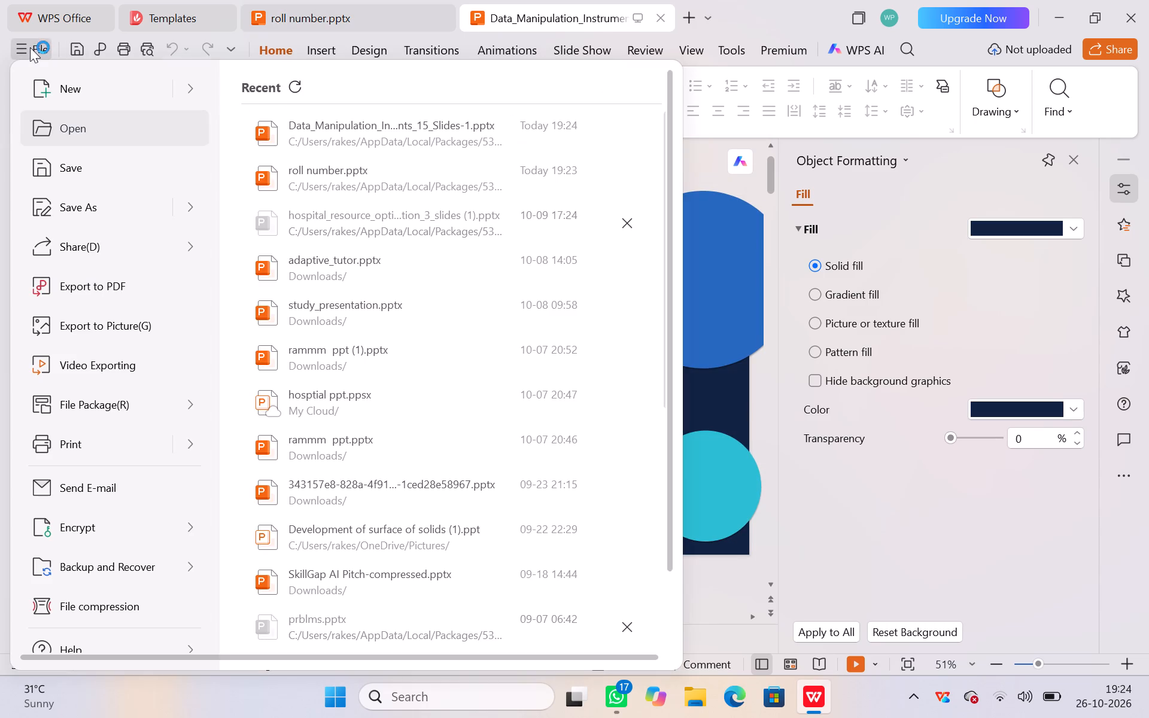
click(366, 179)
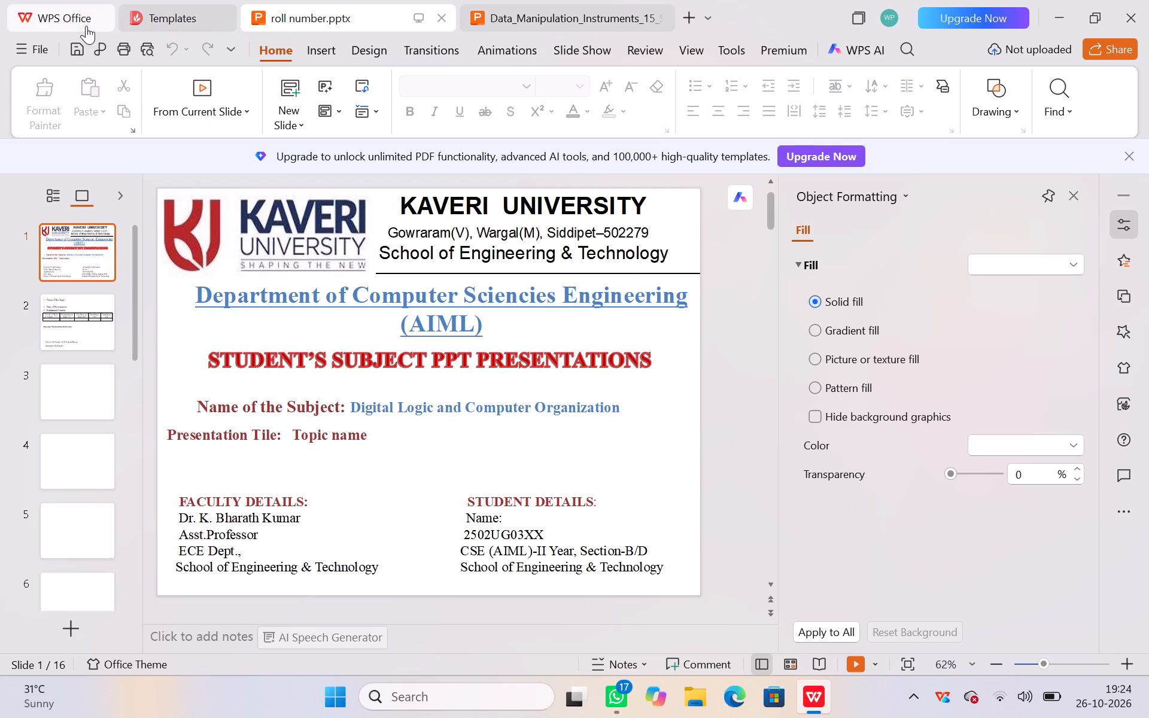
click(163, 8)
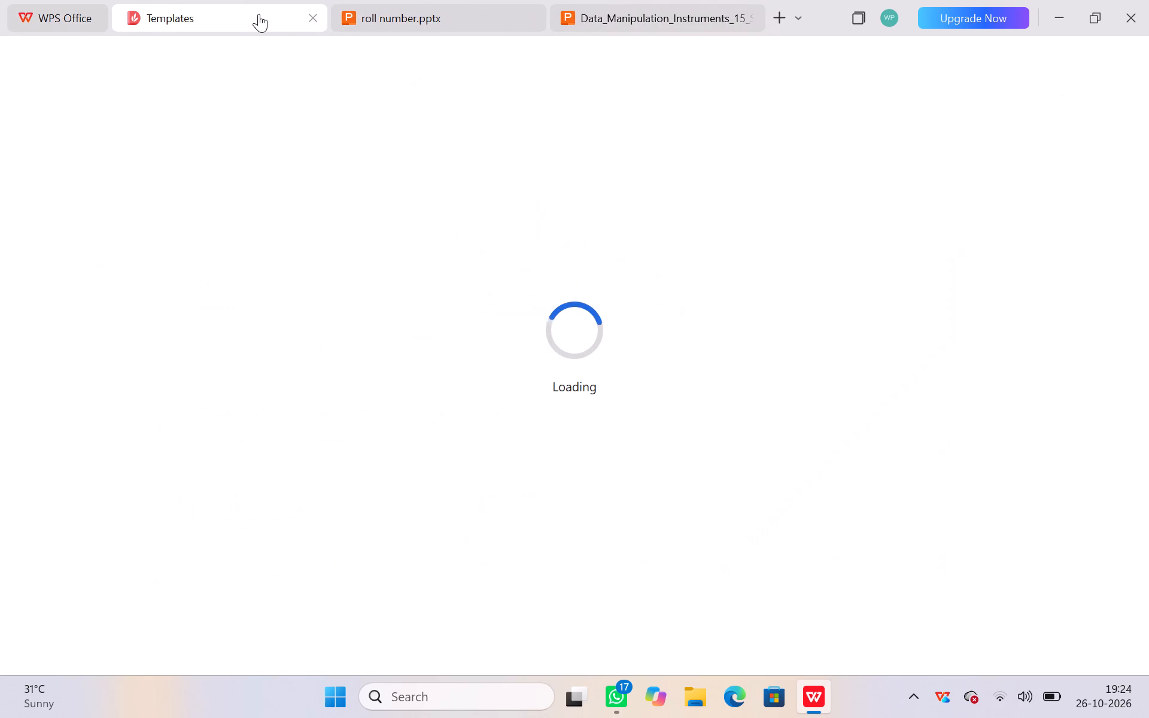
click(315, 19)
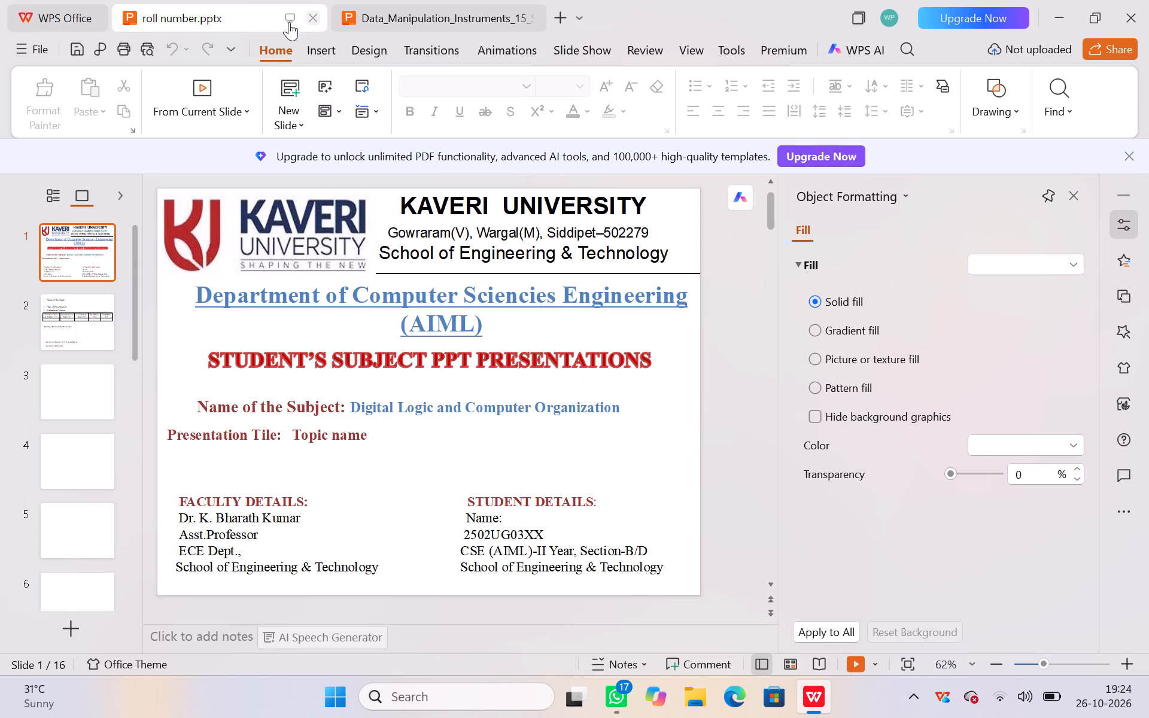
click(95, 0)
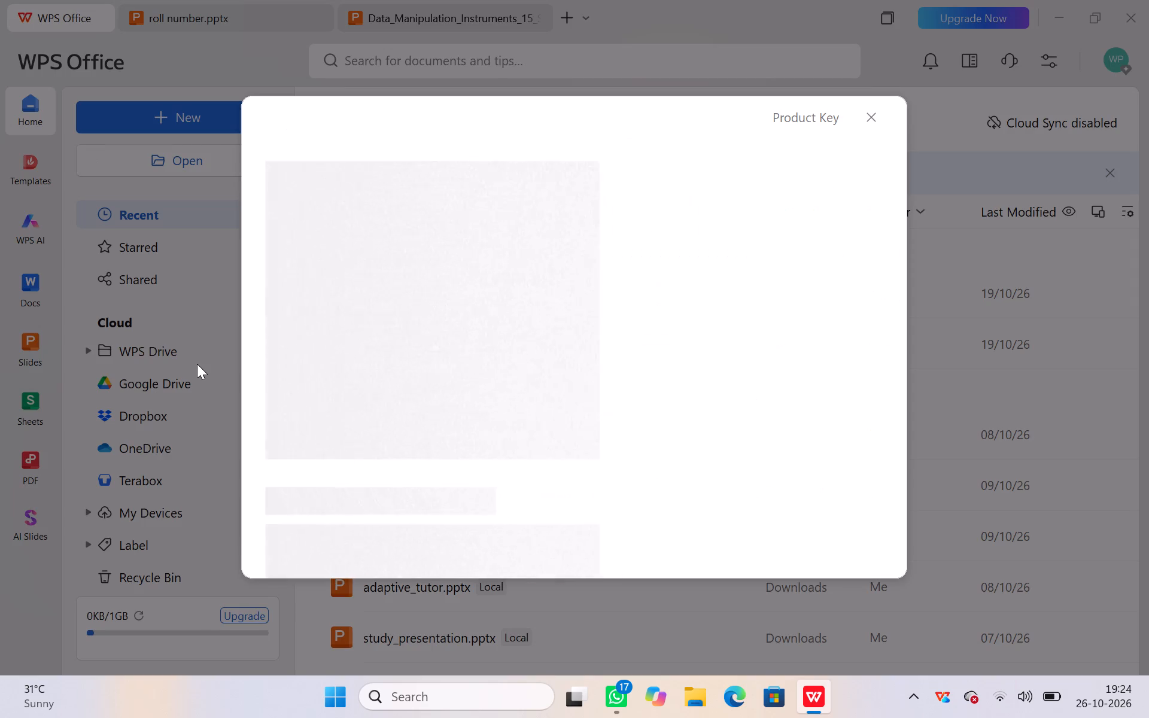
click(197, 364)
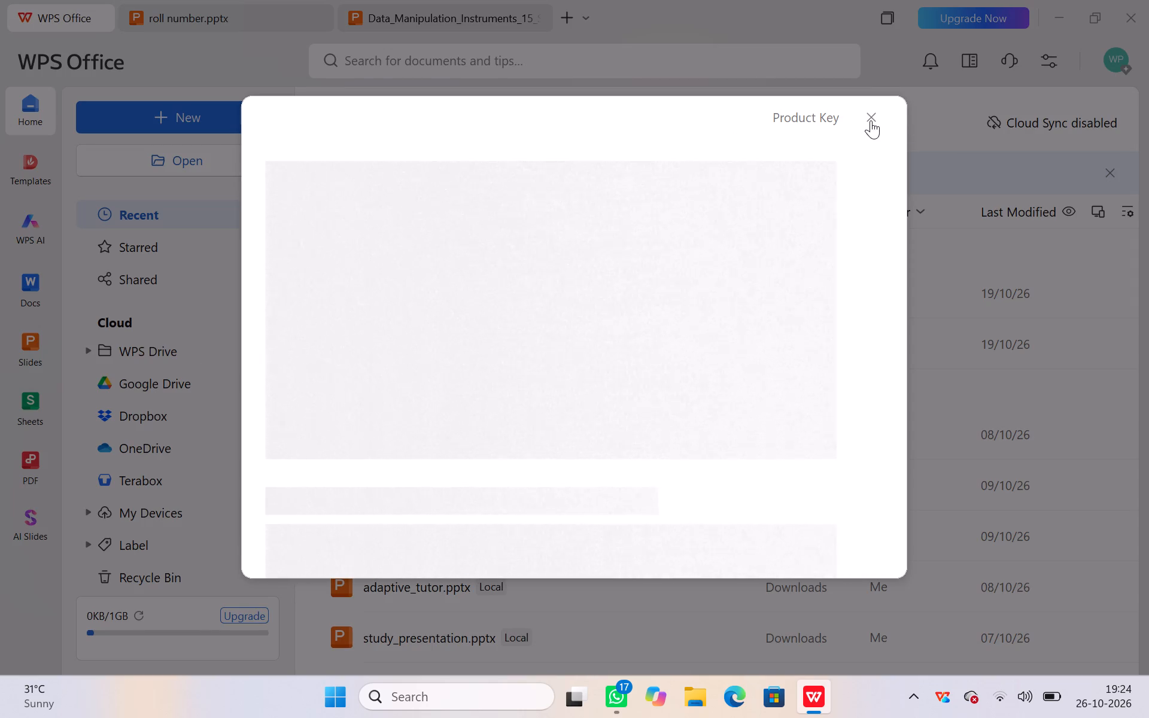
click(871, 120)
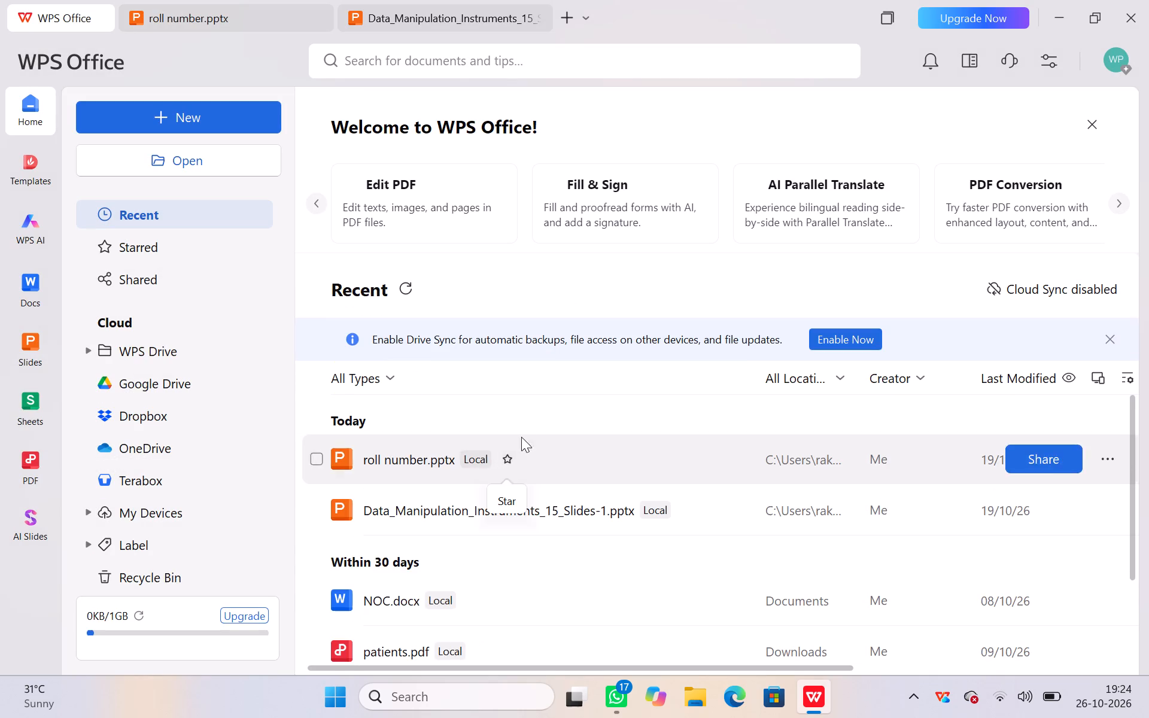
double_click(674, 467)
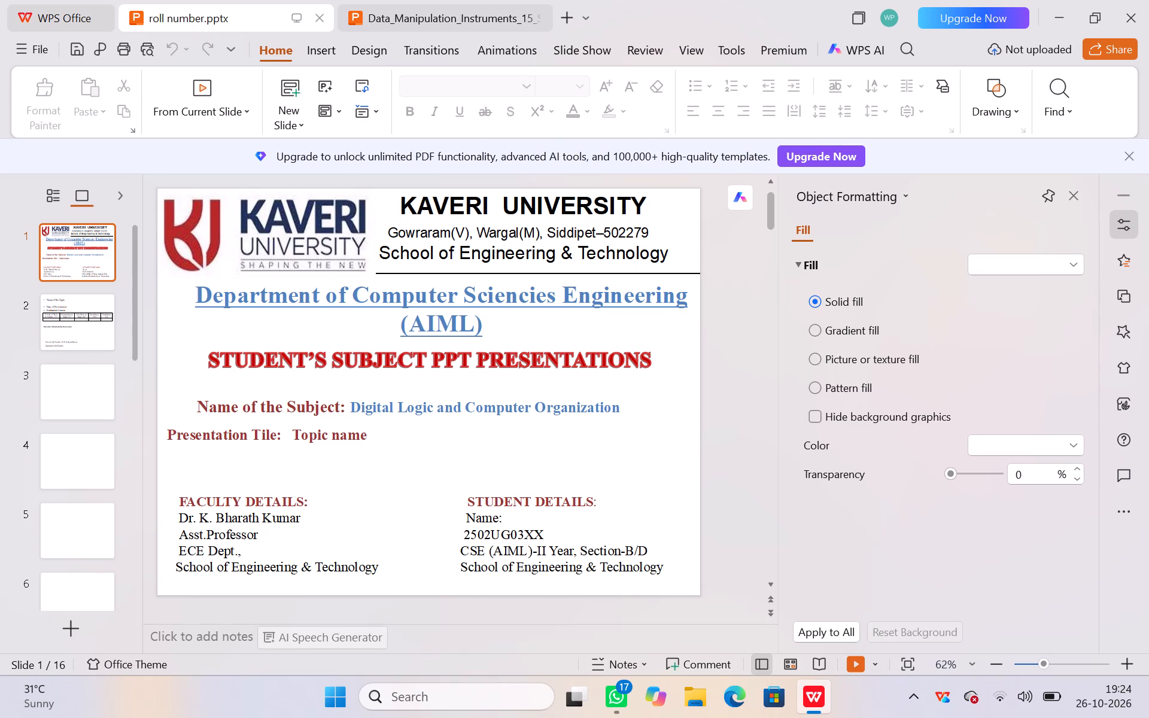
Look over the first two slides of roll number.pptx and the title slide of the data manipulation presentation.
scroll(585, 494, up, 1)
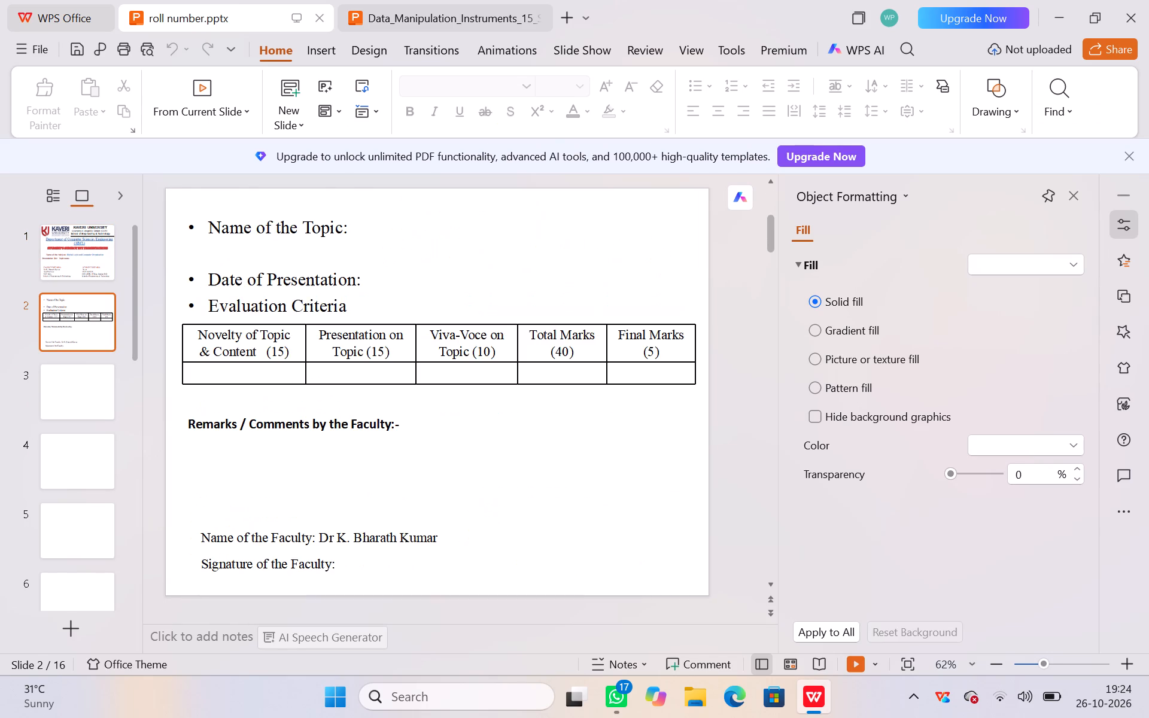
scroll(585, 494, up, 1)
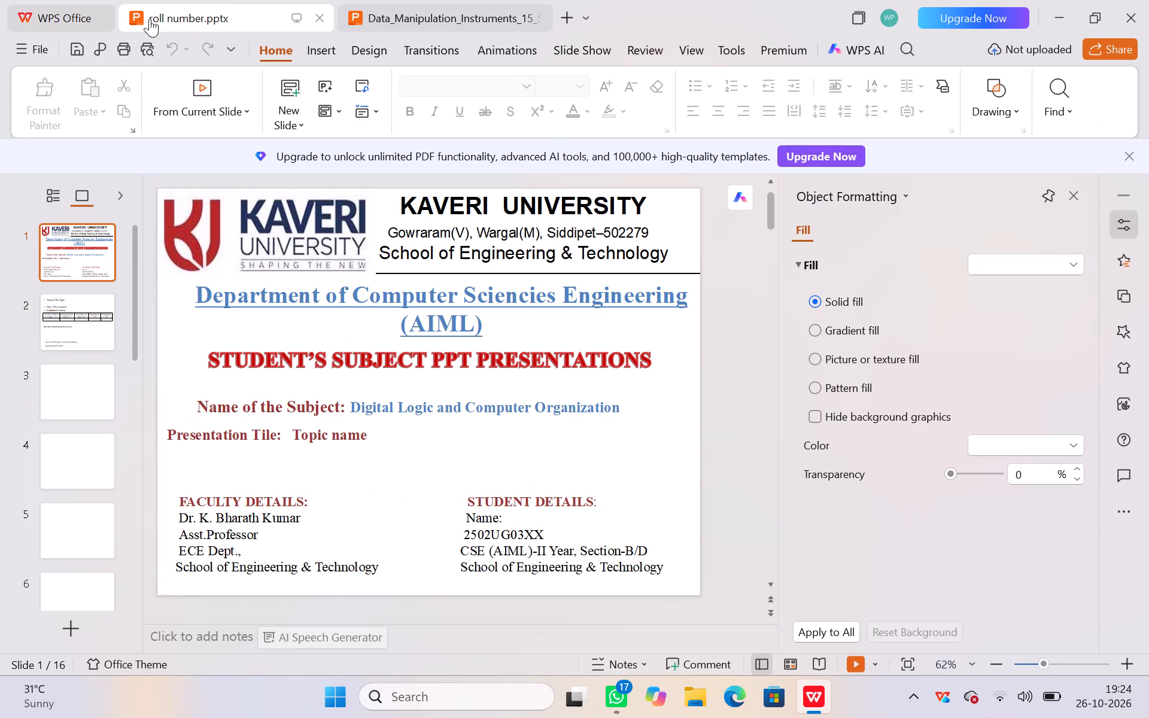
click(419, 9)
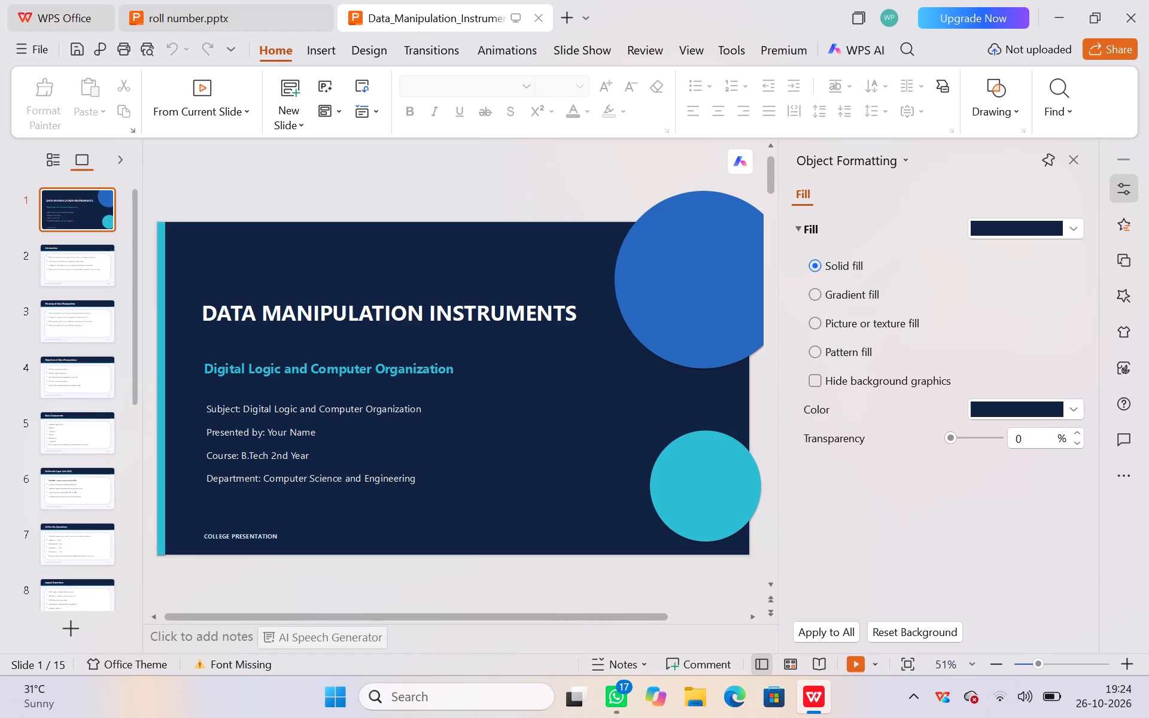
click(238, 25)
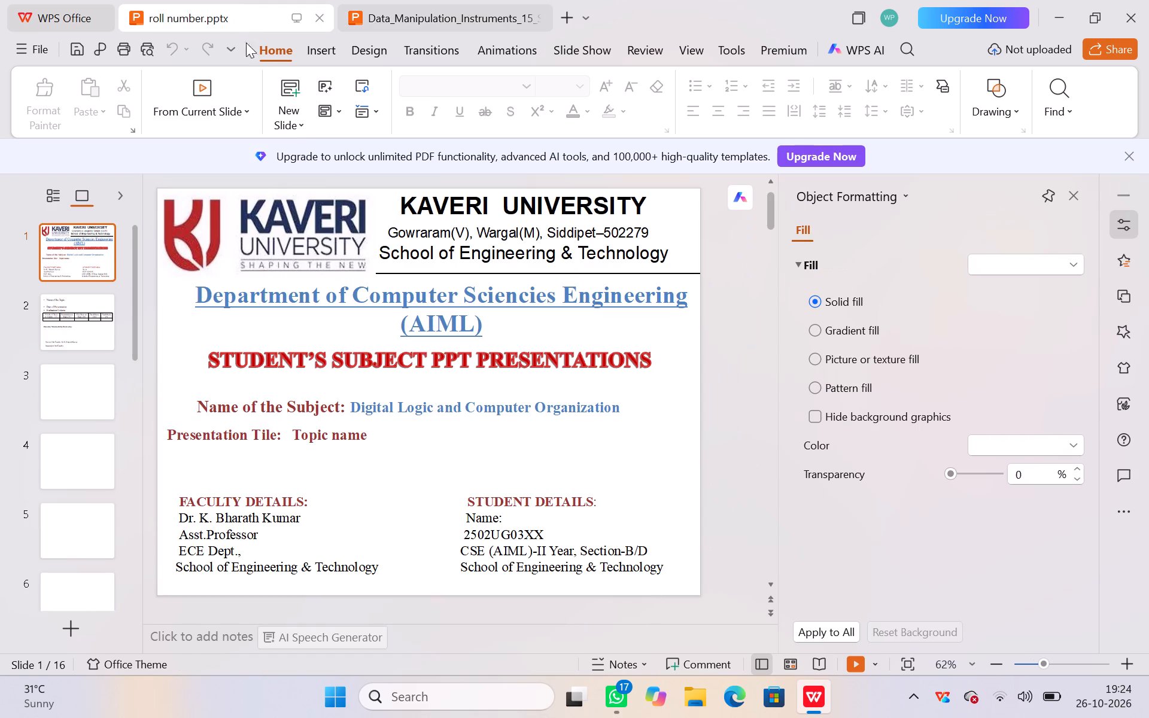
click(317, 48)
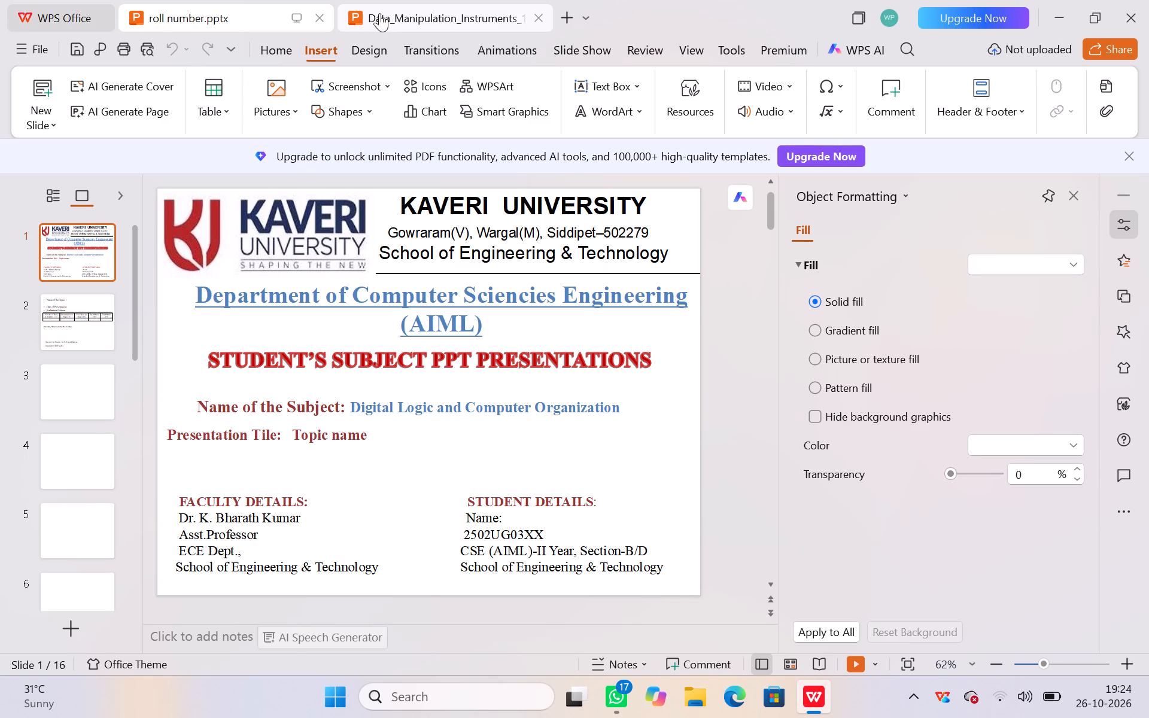
Copy the heading "DATA MANIPULATION INSTRUMENTS" from the title slide of the data manipulation presentation.
click(397, 20)
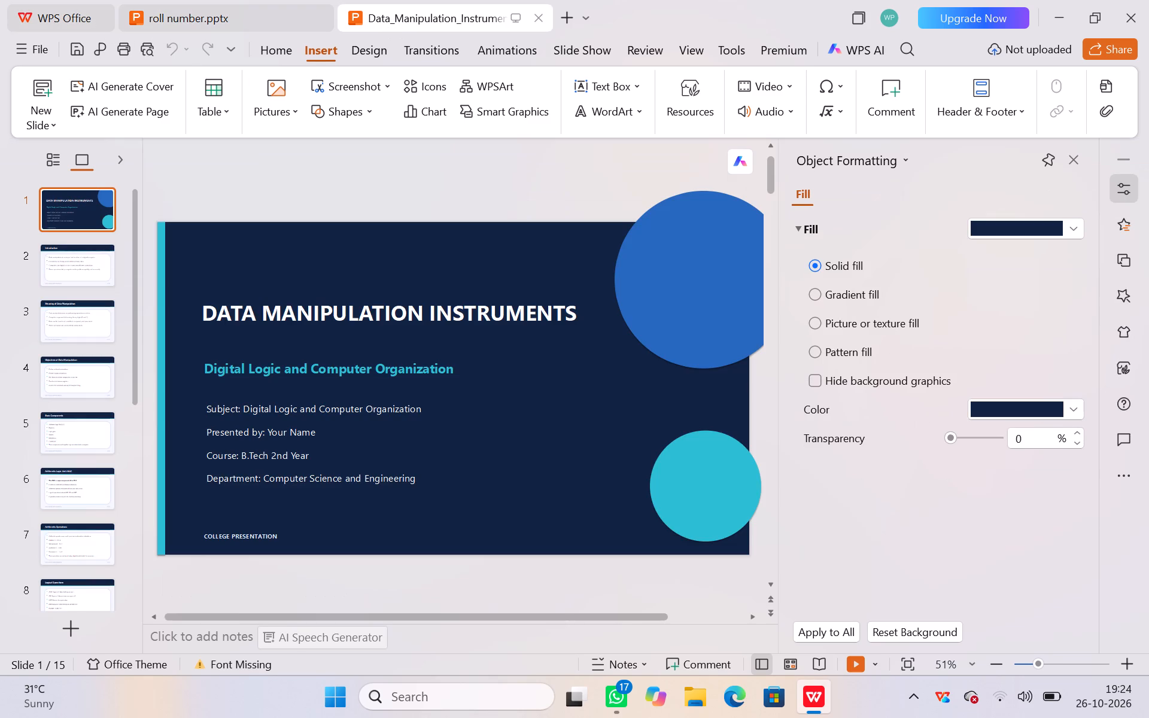
click(214, 310)
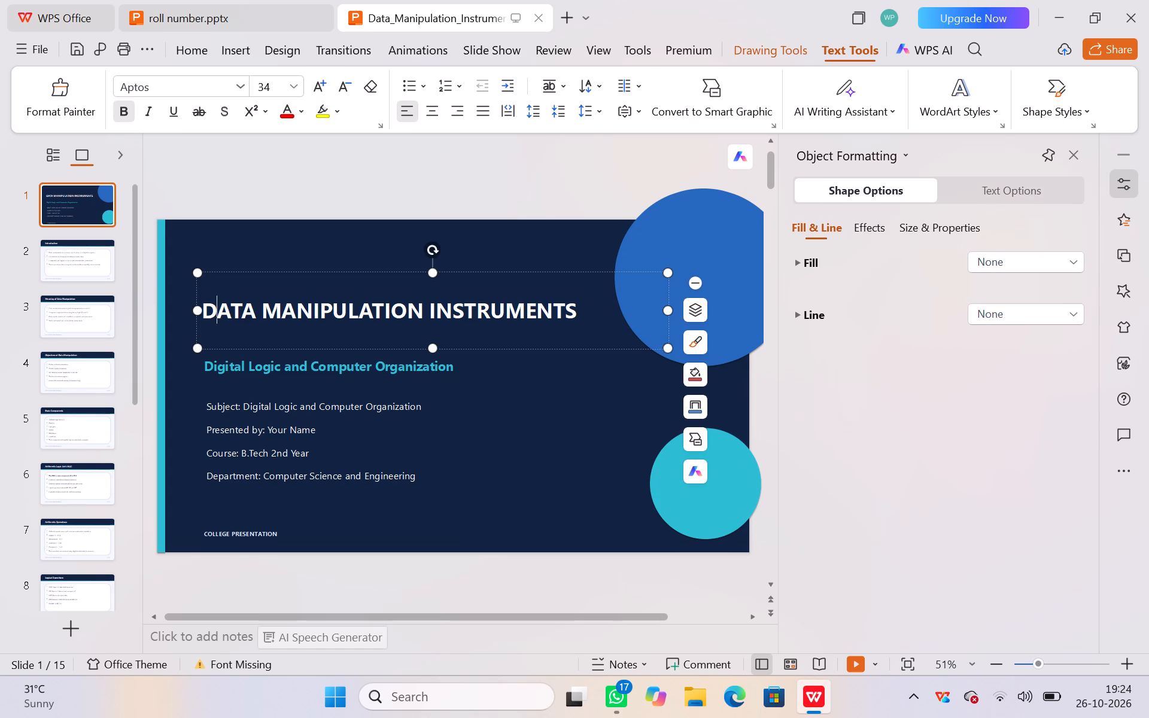
key(ctrl+a)
ctrl+click(214, 310)
key(ctrl+a)
key(ctrl+c)
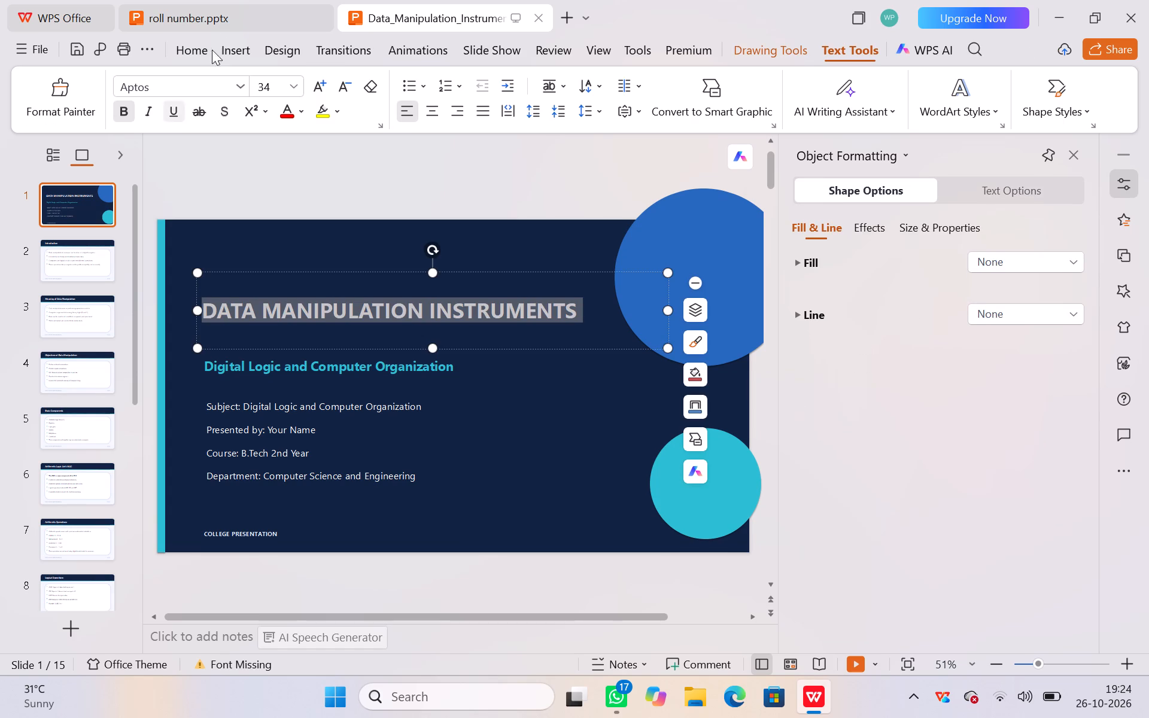
Delete the placeholder "Topic name" after "Presentation Tile:" on slide 1 of roll number.pptx.
click(220, 25)
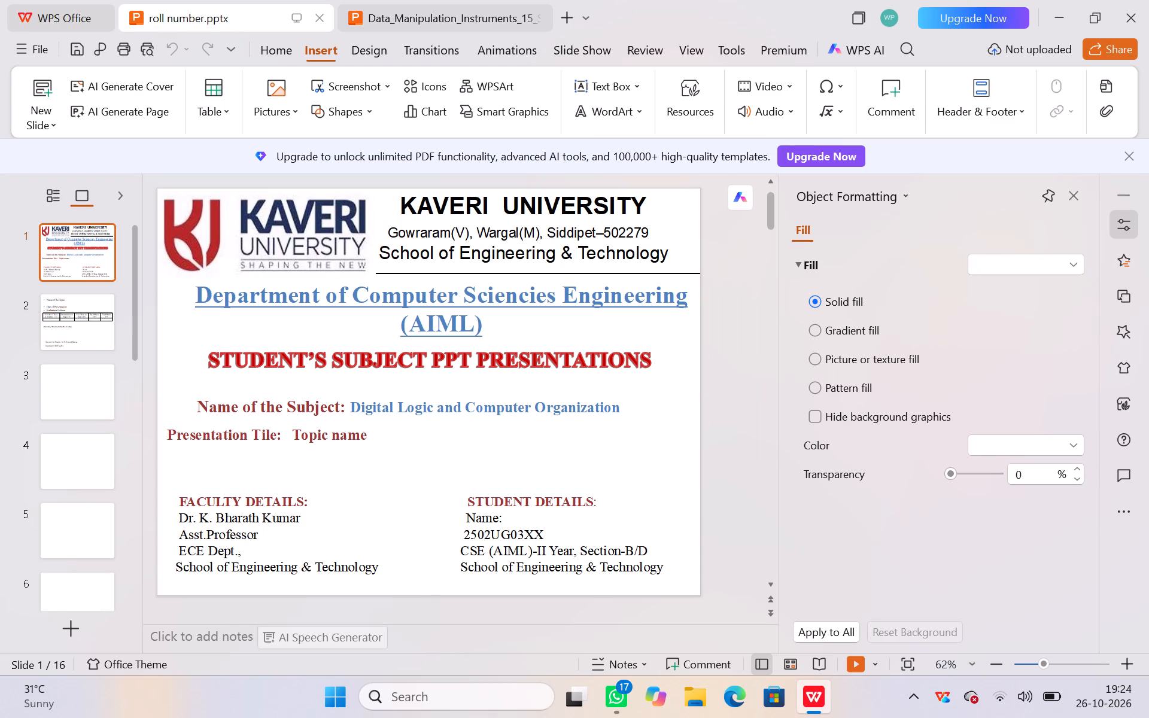
click(367, 429)
key(BackSpace)
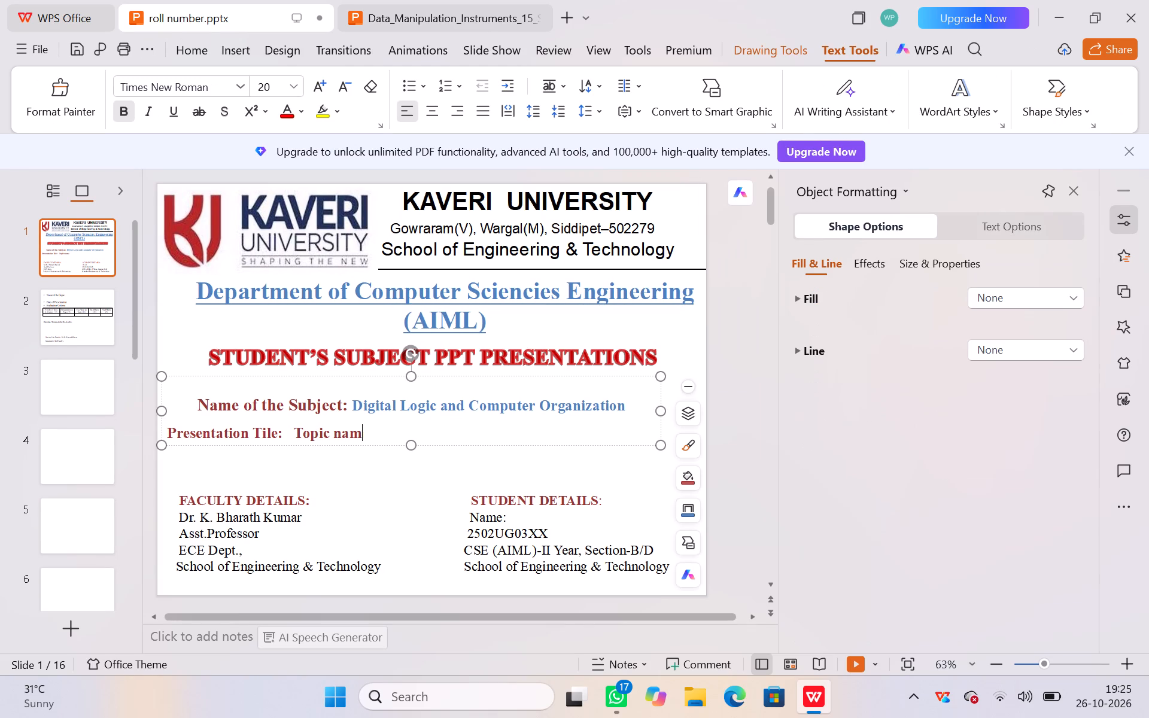
key(BackSpace)
key(BackSpace)
key(BackSpace)
key(BackSpace)
key(BackSpace)
key(BackSpace)
key(BackSpace)
key(BackSpace)
key(BackSpace)
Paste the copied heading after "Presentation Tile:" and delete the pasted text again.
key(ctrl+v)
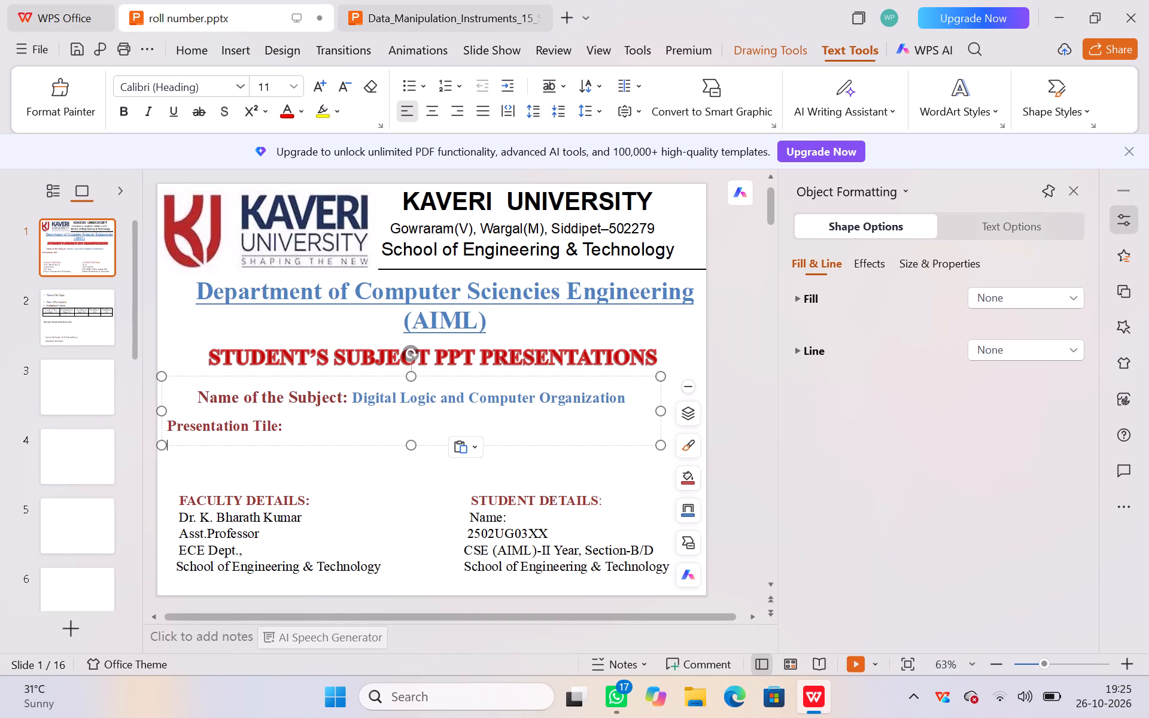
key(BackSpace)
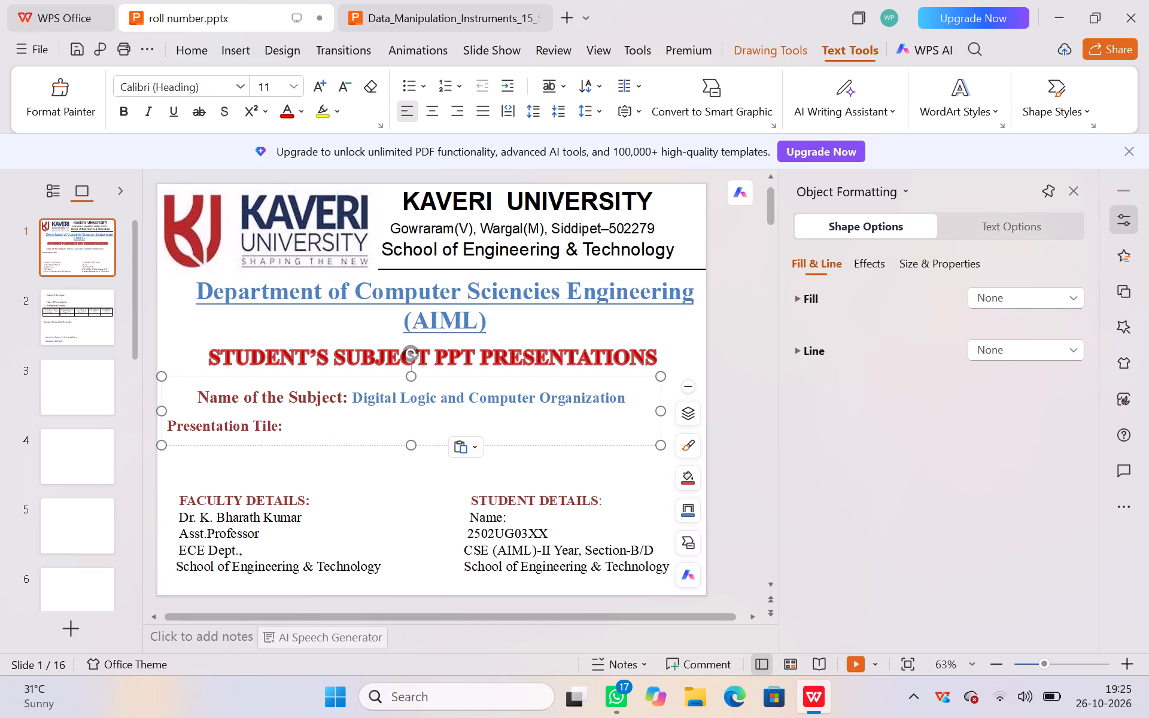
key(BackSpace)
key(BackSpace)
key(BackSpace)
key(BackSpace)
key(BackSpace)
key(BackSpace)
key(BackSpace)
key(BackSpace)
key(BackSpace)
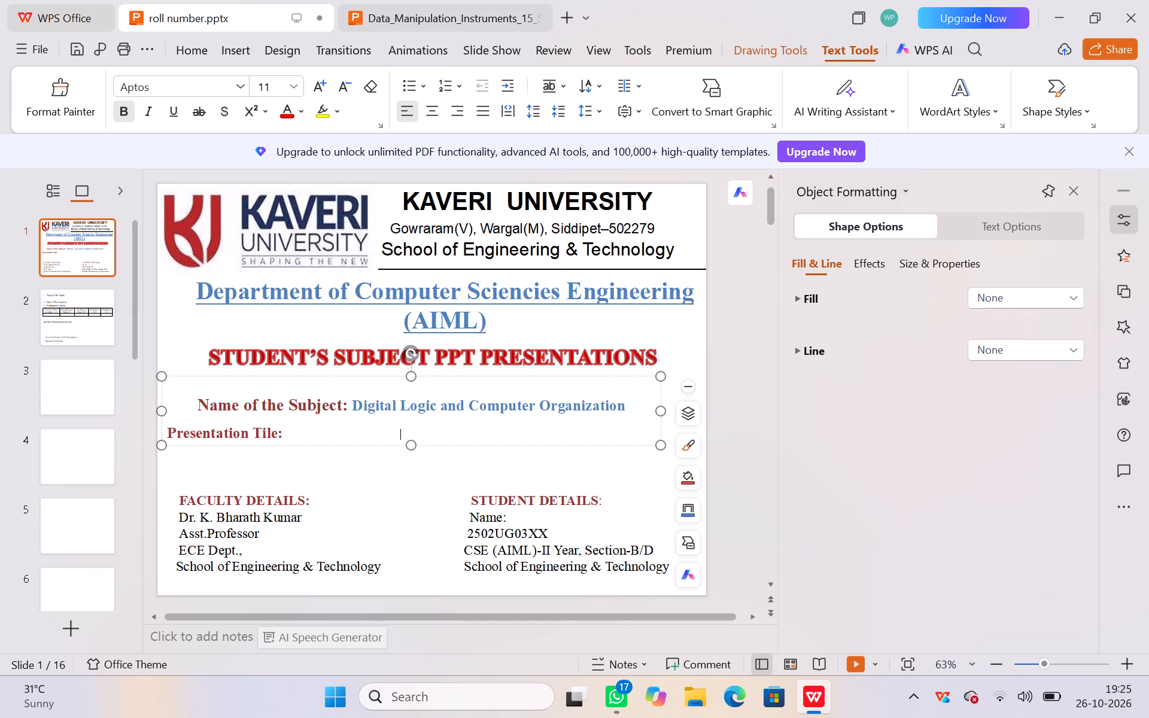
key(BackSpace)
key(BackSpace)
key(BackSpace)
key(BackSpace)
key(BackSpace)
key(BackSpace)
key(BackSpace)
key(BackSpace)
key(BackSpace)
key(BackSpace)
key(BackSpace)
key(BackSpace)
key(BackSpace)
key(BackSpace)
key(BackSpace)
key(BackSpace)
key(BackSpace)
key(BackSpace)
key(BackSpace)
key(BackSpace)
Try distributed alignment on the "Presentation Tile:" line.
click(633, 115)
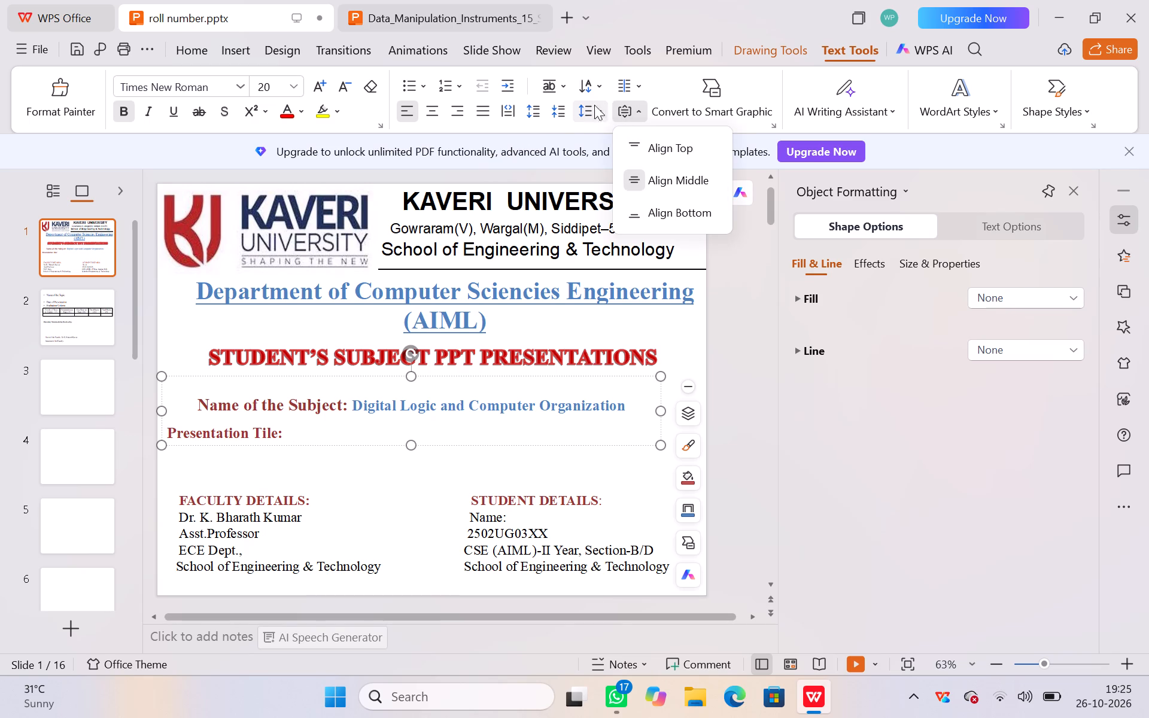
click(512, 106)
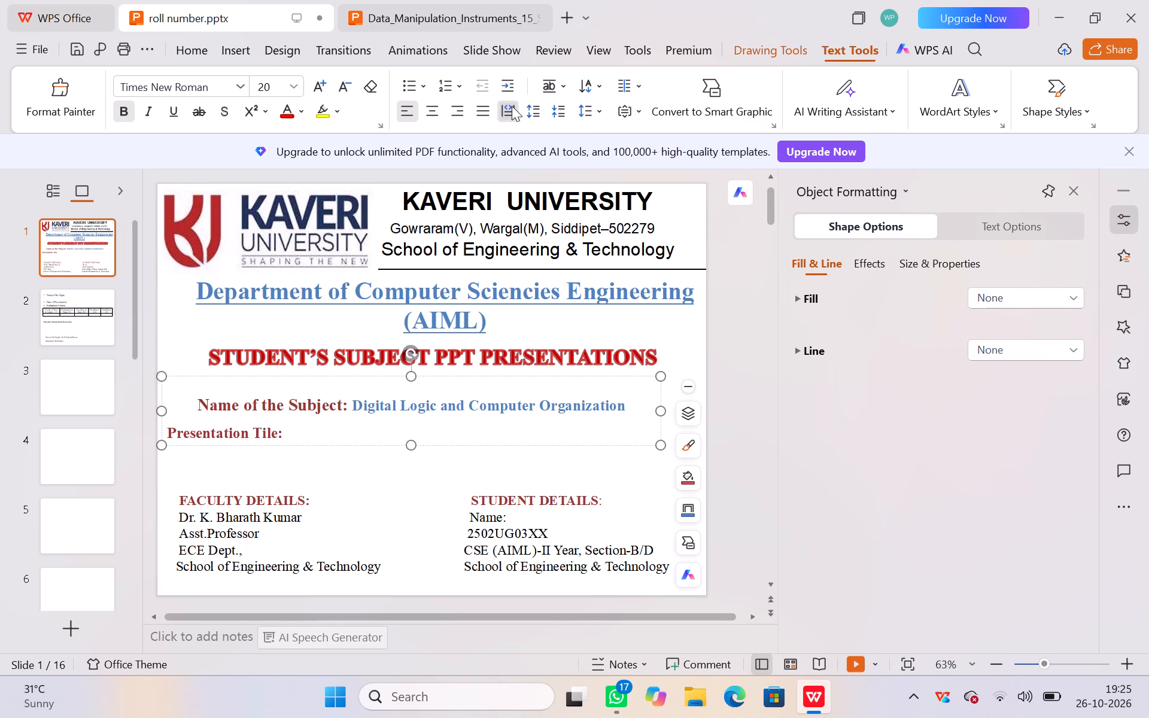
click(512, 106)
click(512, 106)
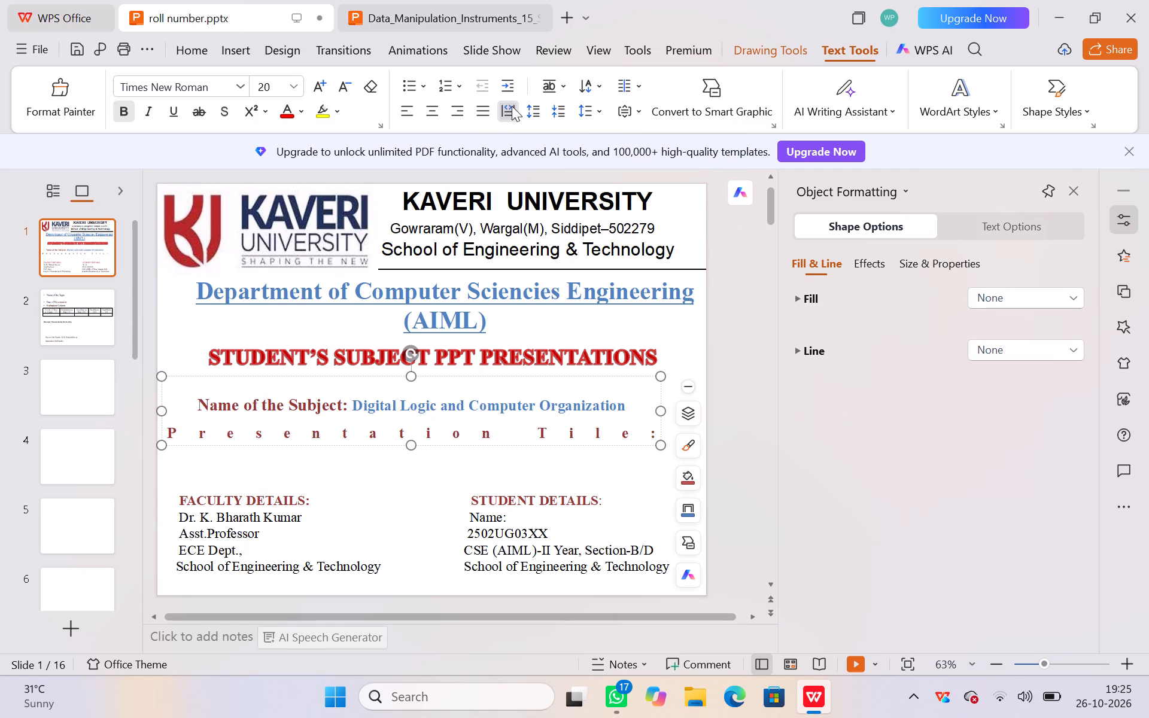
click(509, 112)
Justify the "Presentation Tile:" line and remove the space between "Presentation" and "Tile:".
click(488, 108)
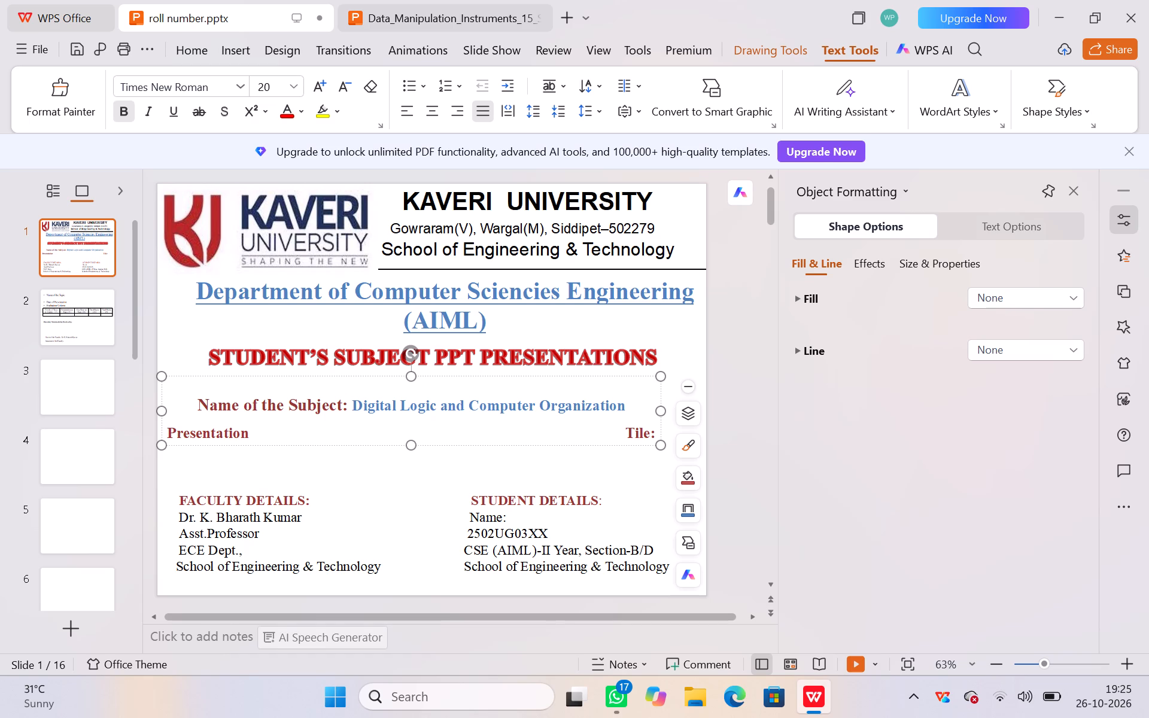
click(619, 434)
key(BackSpace)
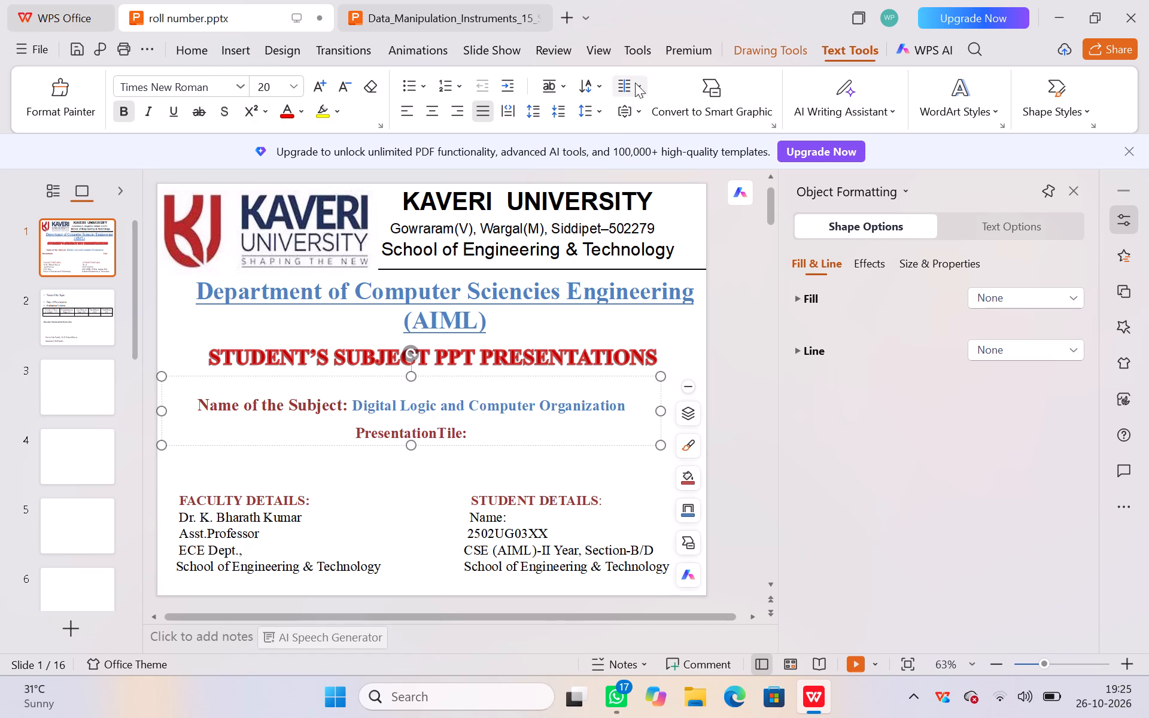
Close the application window containing roll number.pptx.
click(1148, 12)
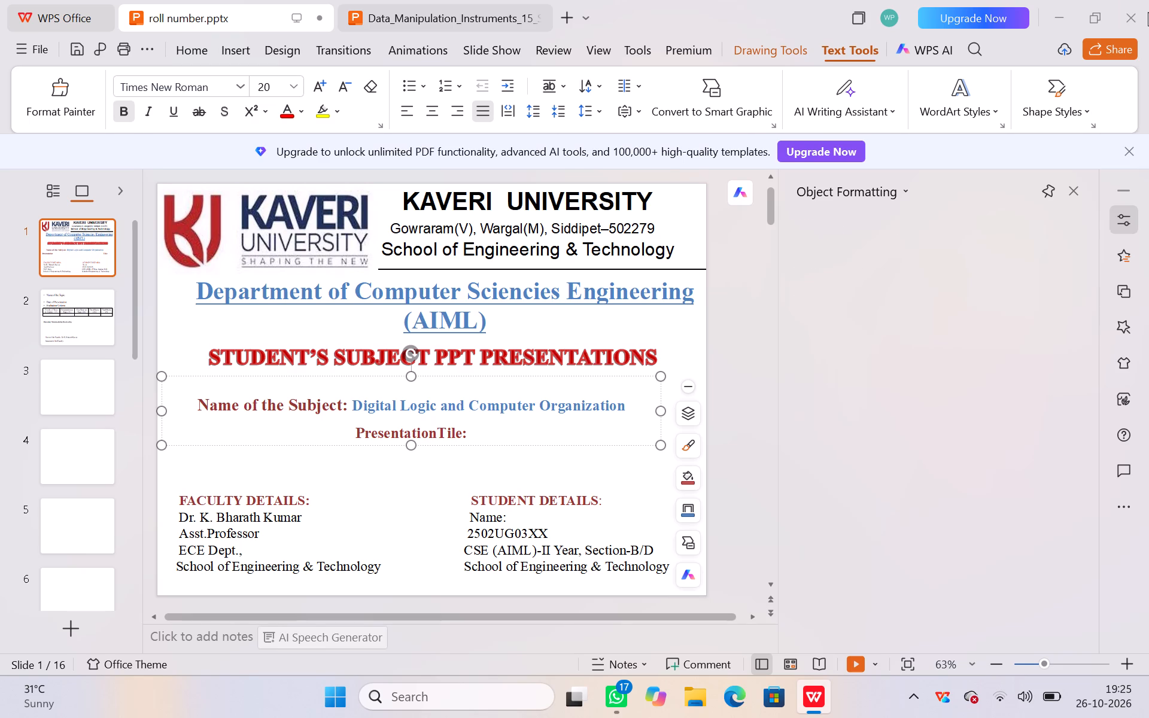
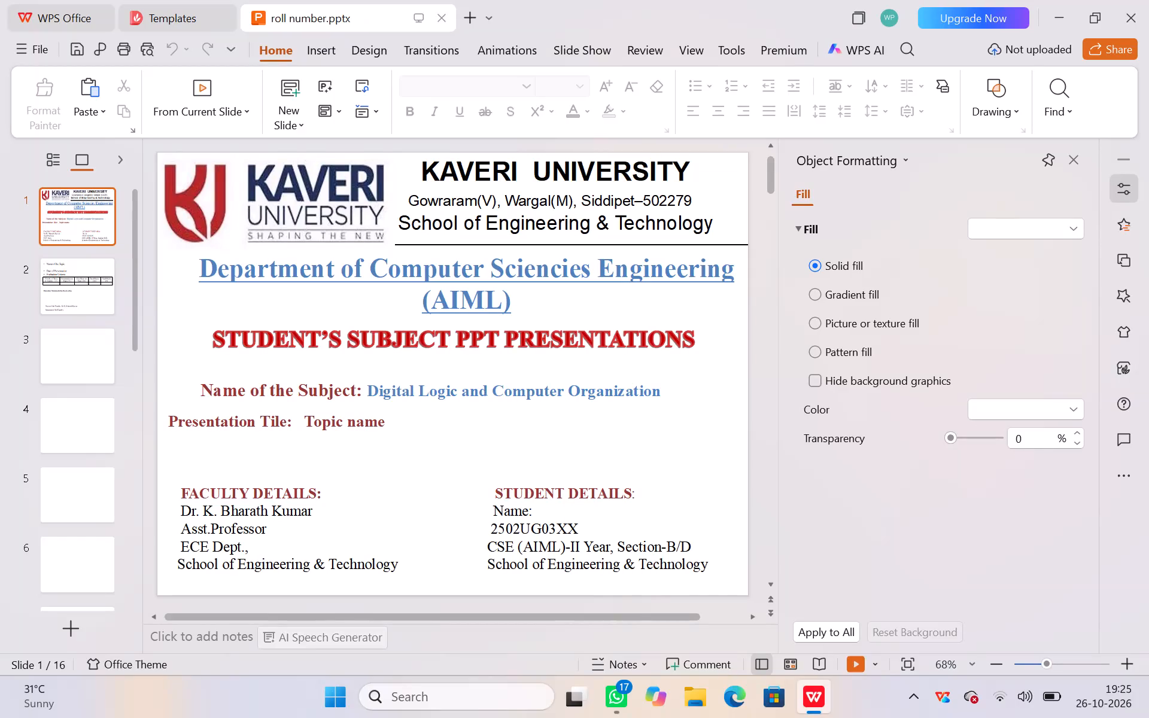
Replace the placeholder "Topic name" after "Presentation Tile:" on slide 1 with the opening letters of the presentation's title.
click(427, 427)
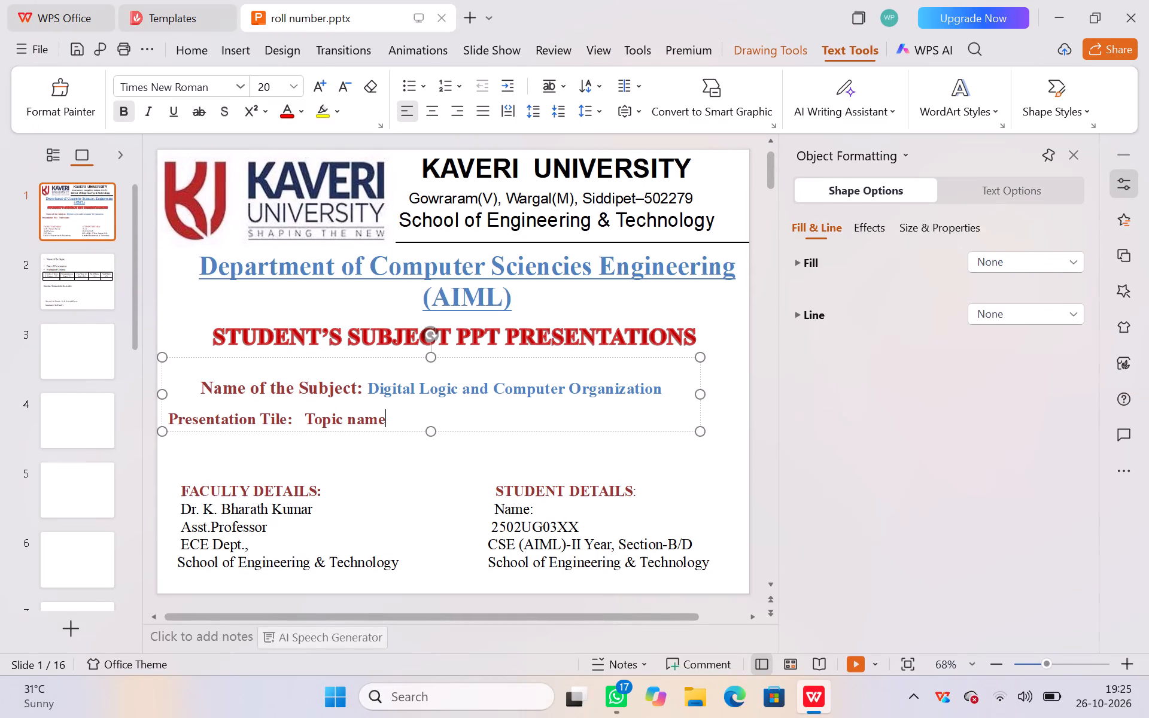
key(BackSpace)
key(BackSpace)
key(BackSpace)
key(BackSpace)
key(BackSpace)
key(BackSpace)
key(BackSpace)
key(BackSpace)
key(BackSpace)
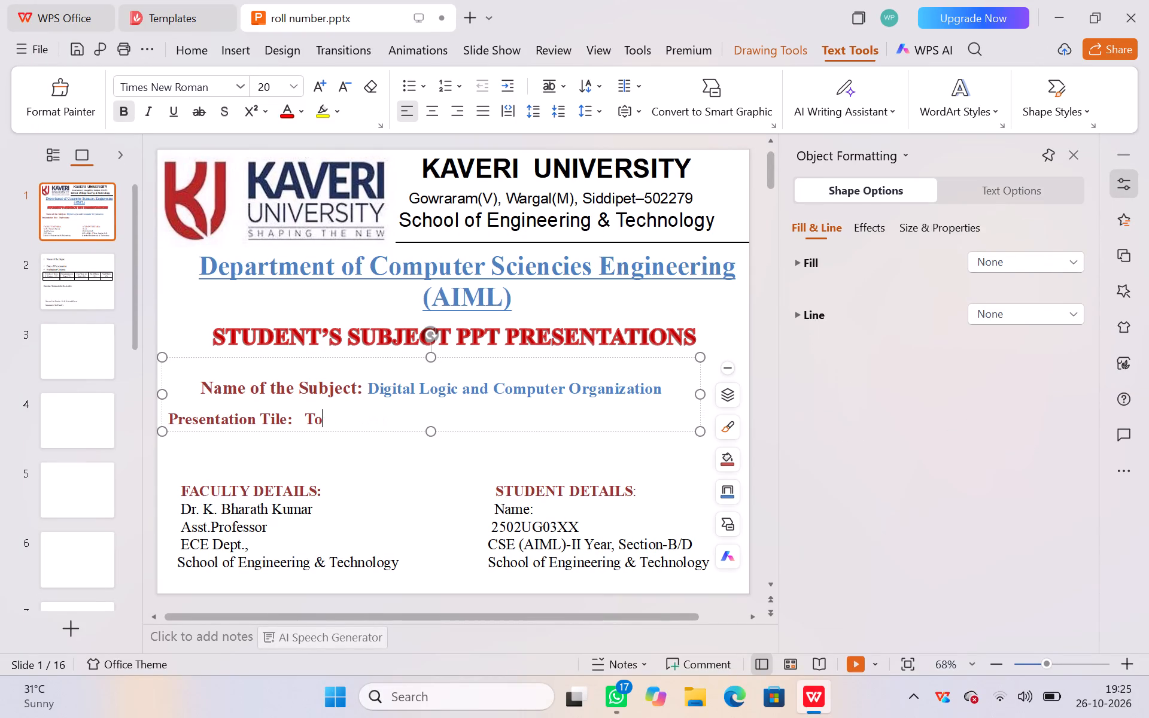
key(BackSpace)
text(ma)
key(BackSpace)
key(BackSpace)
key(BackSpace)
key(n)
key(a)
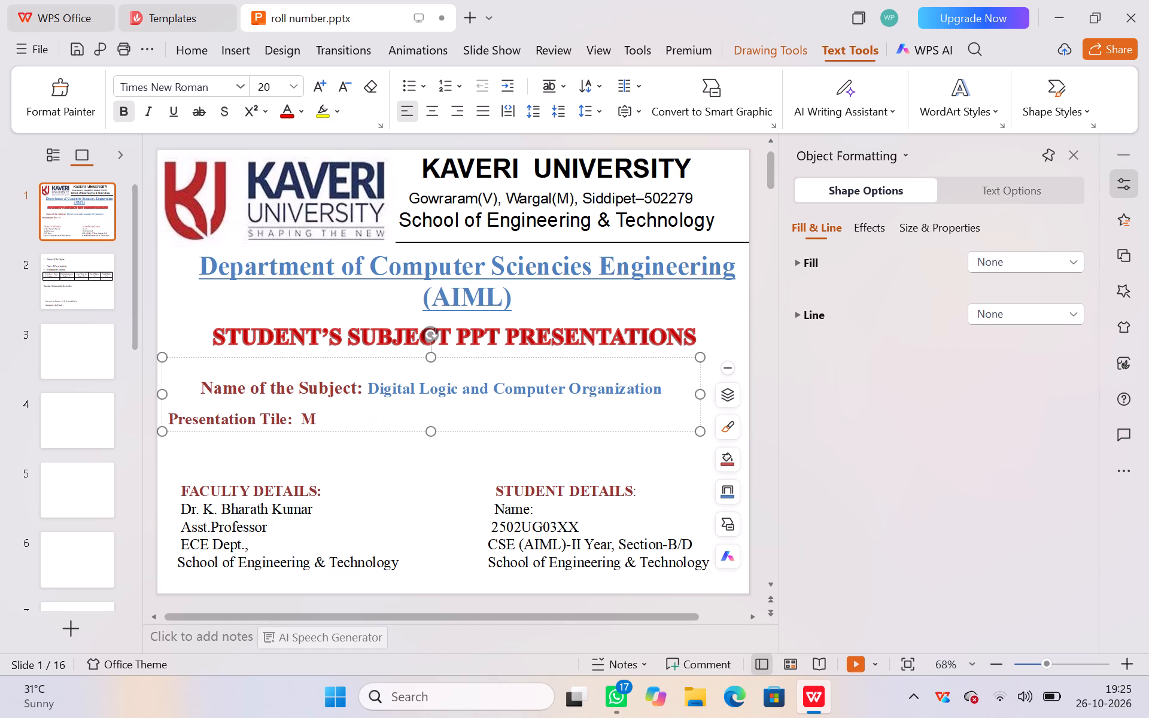
Arrange the roll number.pptx window side by side with the WhatsApp window, placing WhatsApp in the other half of the screen.
click(1095, 16)
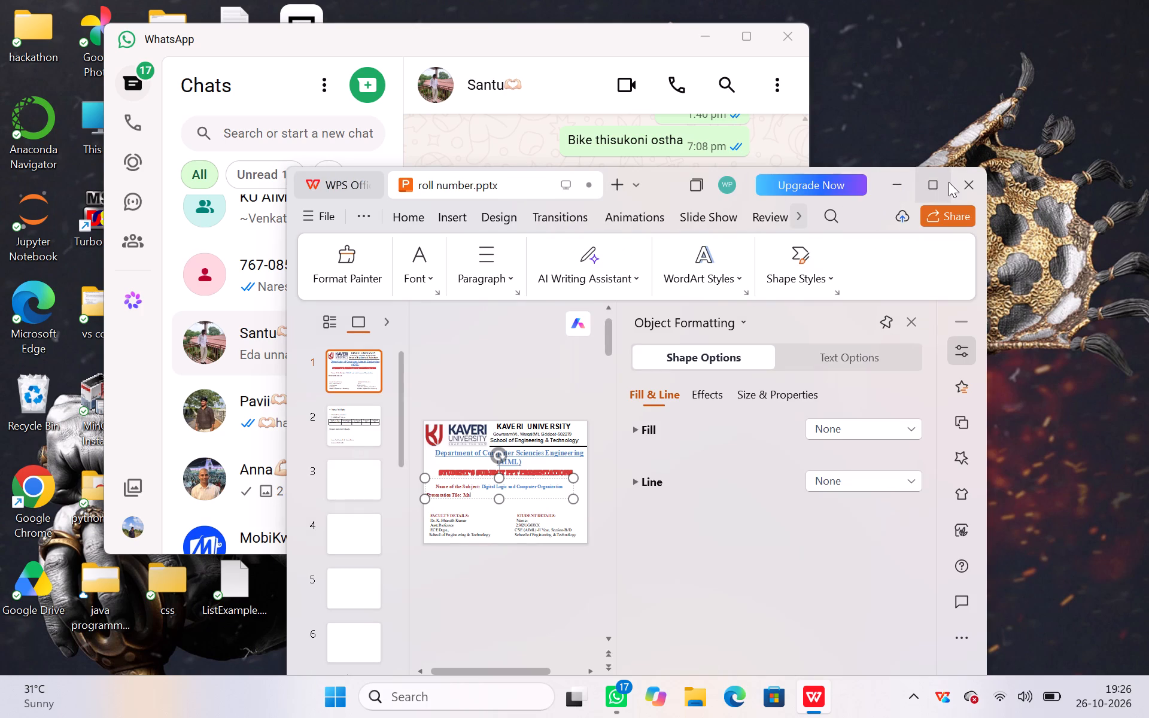
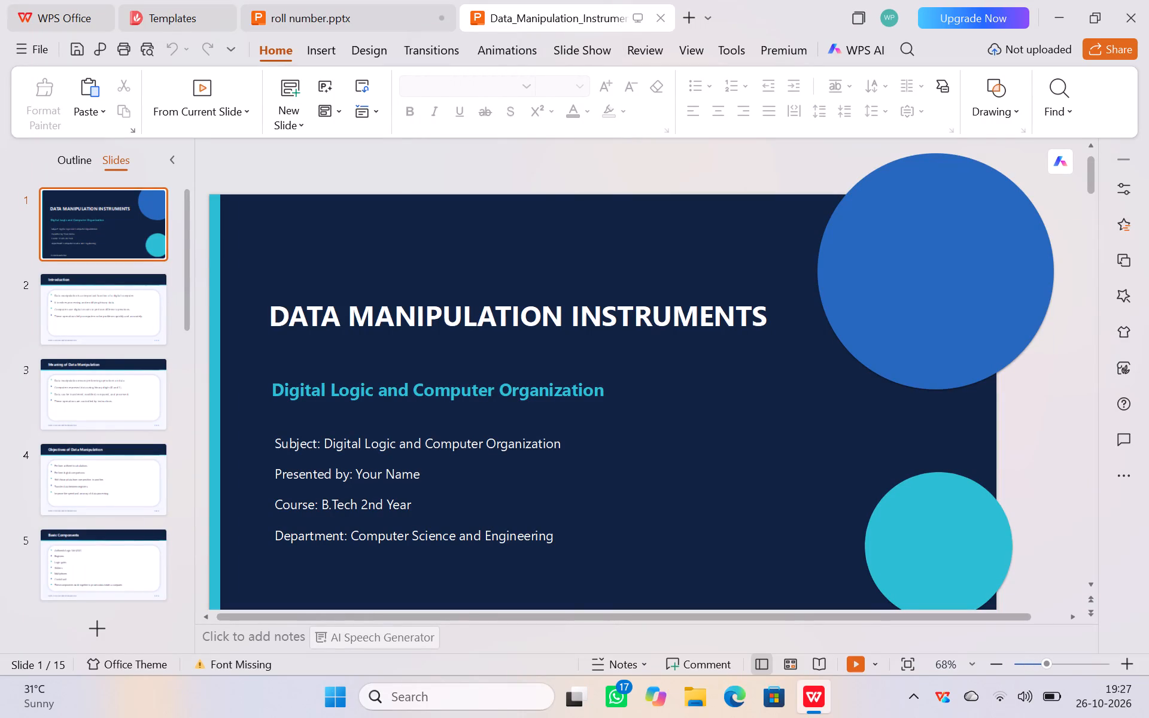
Insert two extra spaces after "DATA" in the slide 1 heading of the Data Manipulation Instruments presentation.
click(333, 312)
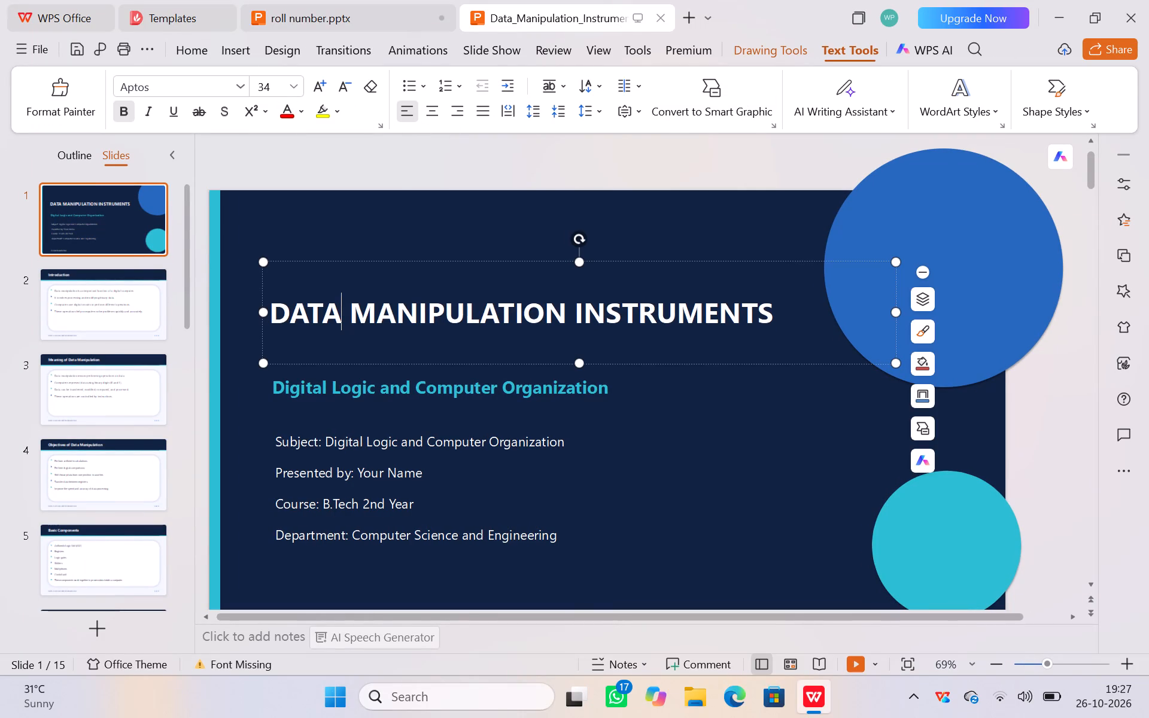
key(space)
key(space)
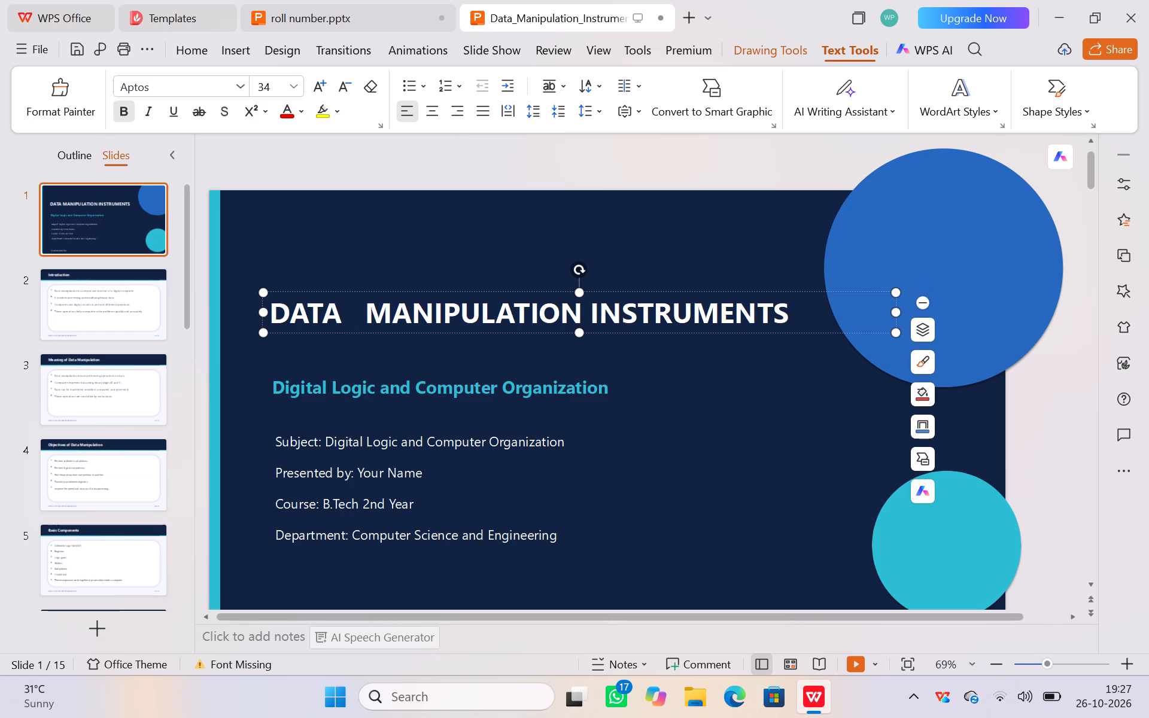
Close the Data_Manipulation_Instruments_15_Slides-1.pptx presentation.
key(ctrl+w)
key(ctrl+a)
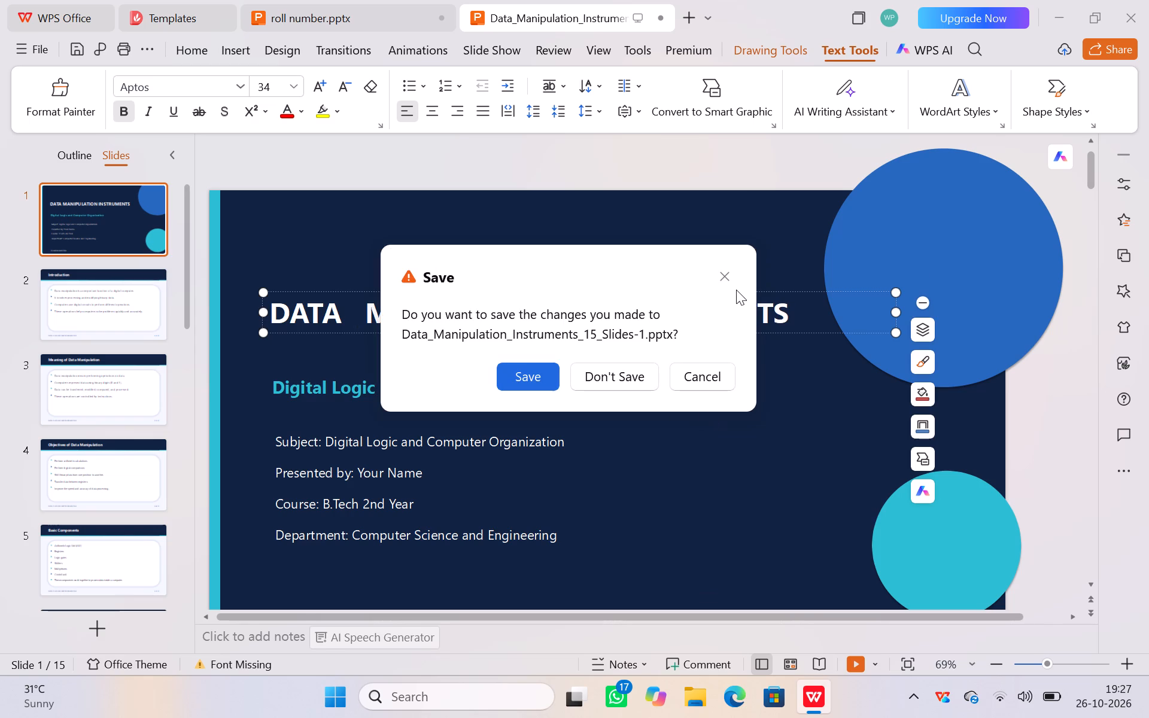
Dismiss the save prompt for Data_Manipulation_Instruments_15_Slides-1.pptx and keep the presentation open.
click(736, 282)
click(721, 274)
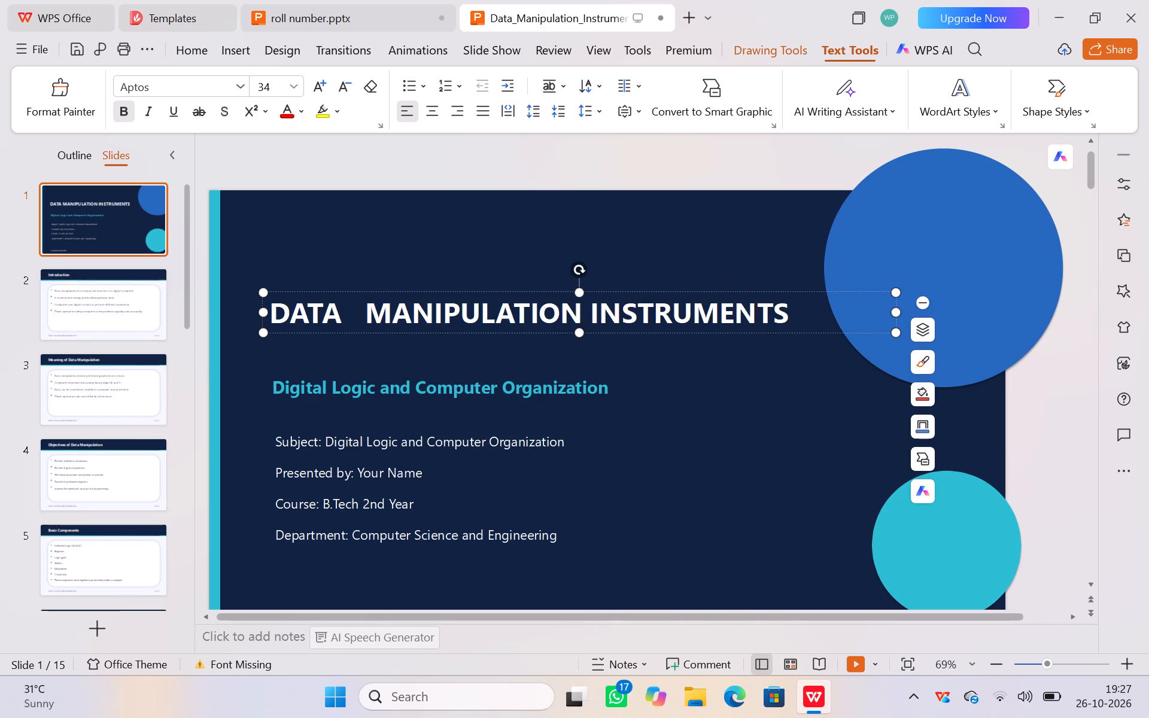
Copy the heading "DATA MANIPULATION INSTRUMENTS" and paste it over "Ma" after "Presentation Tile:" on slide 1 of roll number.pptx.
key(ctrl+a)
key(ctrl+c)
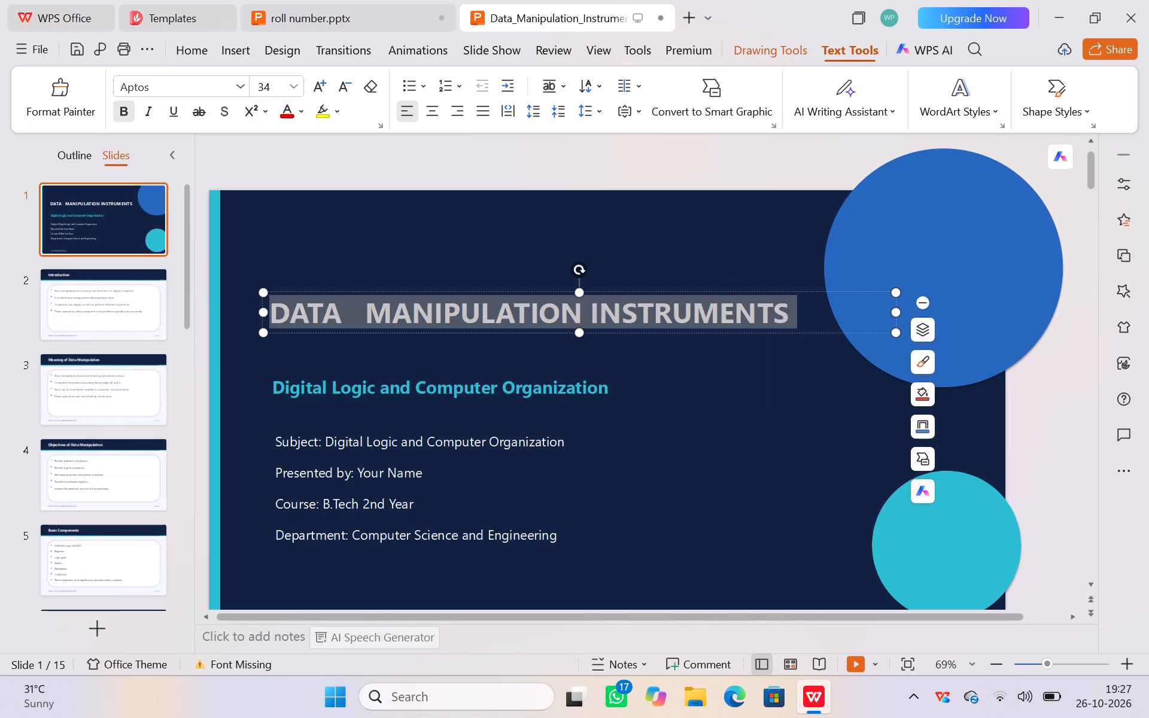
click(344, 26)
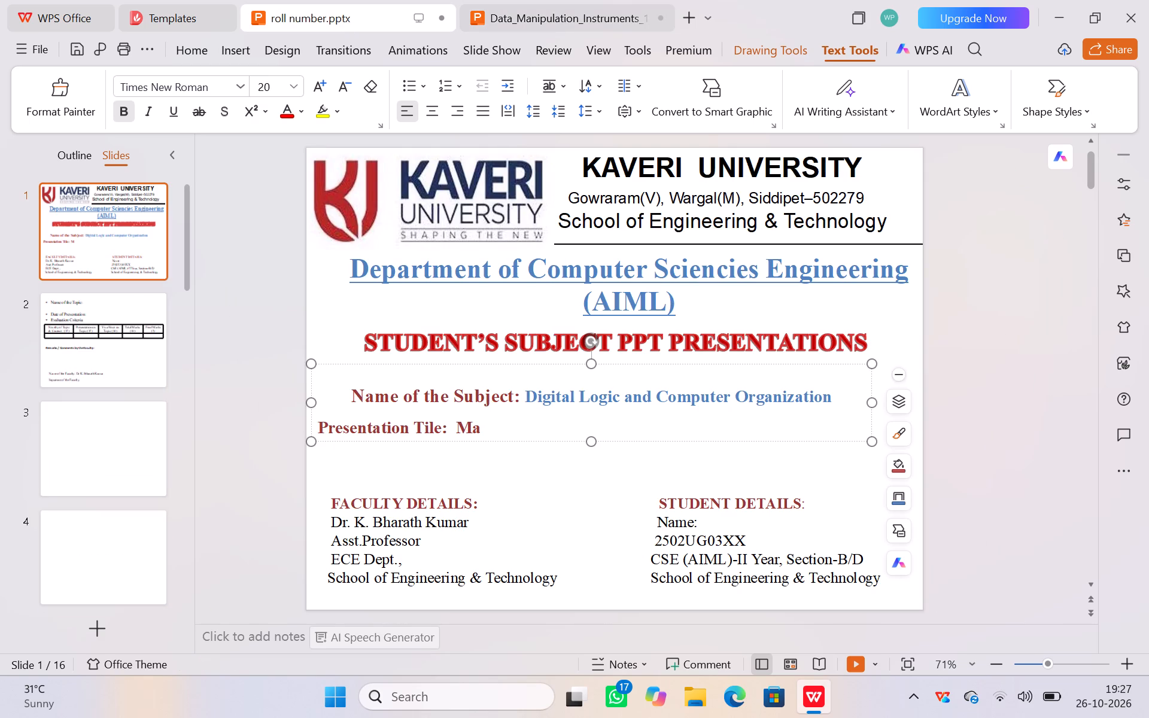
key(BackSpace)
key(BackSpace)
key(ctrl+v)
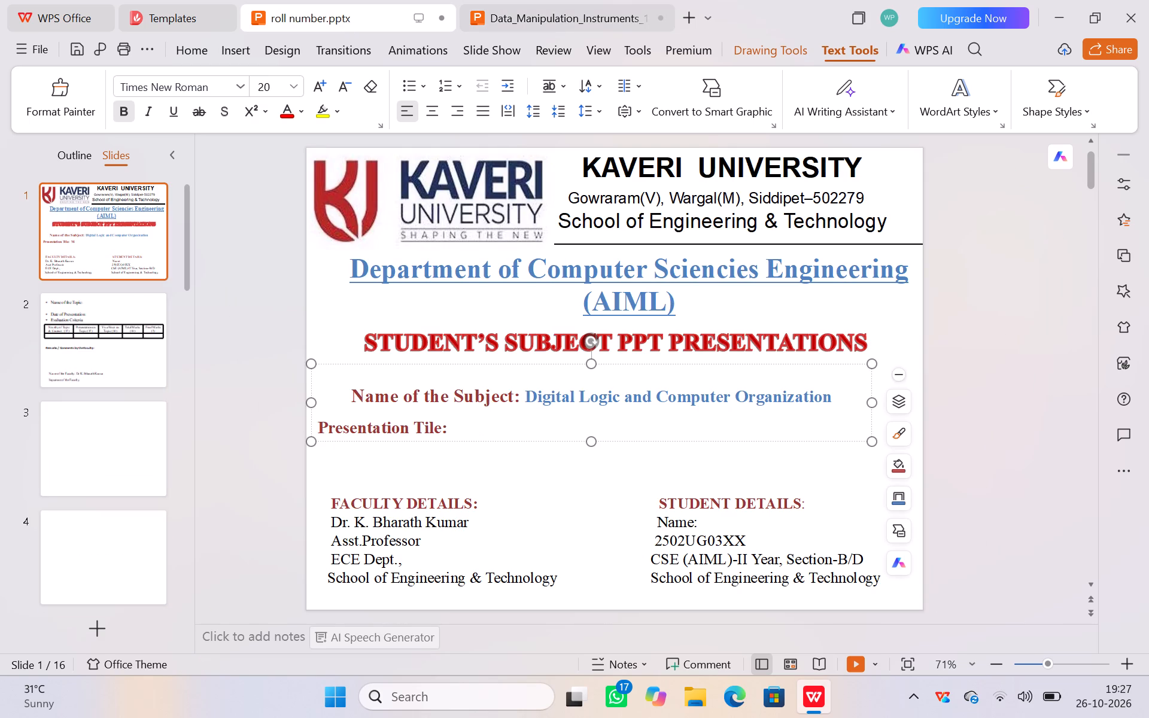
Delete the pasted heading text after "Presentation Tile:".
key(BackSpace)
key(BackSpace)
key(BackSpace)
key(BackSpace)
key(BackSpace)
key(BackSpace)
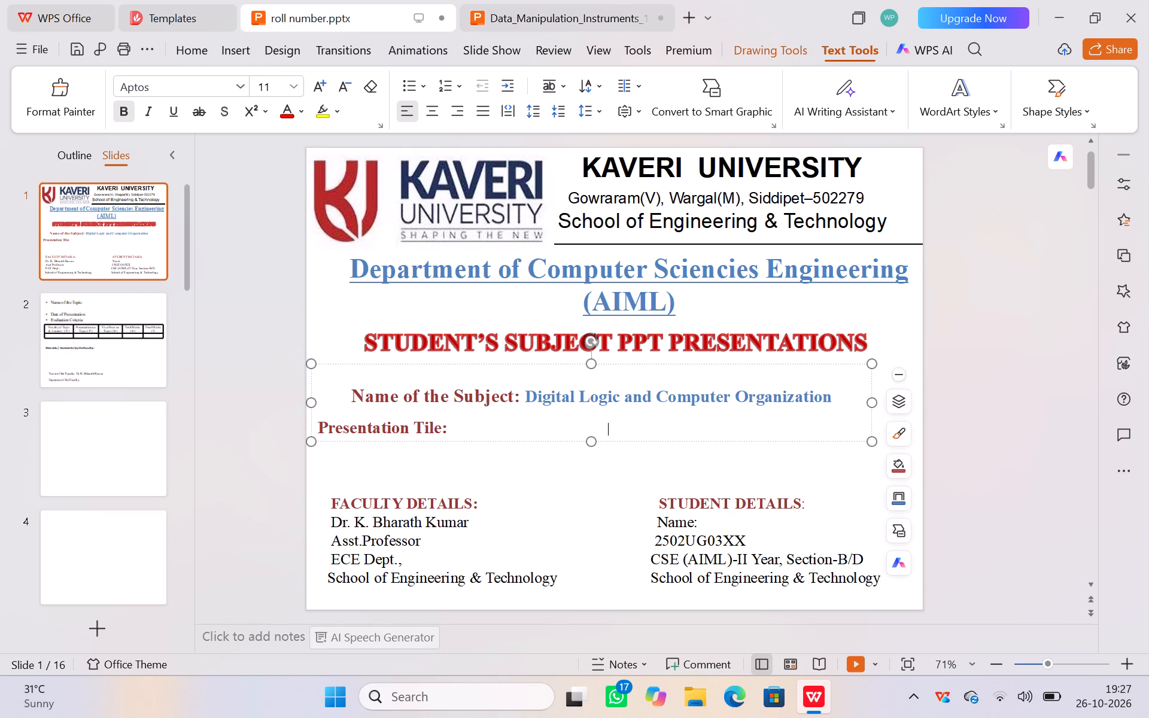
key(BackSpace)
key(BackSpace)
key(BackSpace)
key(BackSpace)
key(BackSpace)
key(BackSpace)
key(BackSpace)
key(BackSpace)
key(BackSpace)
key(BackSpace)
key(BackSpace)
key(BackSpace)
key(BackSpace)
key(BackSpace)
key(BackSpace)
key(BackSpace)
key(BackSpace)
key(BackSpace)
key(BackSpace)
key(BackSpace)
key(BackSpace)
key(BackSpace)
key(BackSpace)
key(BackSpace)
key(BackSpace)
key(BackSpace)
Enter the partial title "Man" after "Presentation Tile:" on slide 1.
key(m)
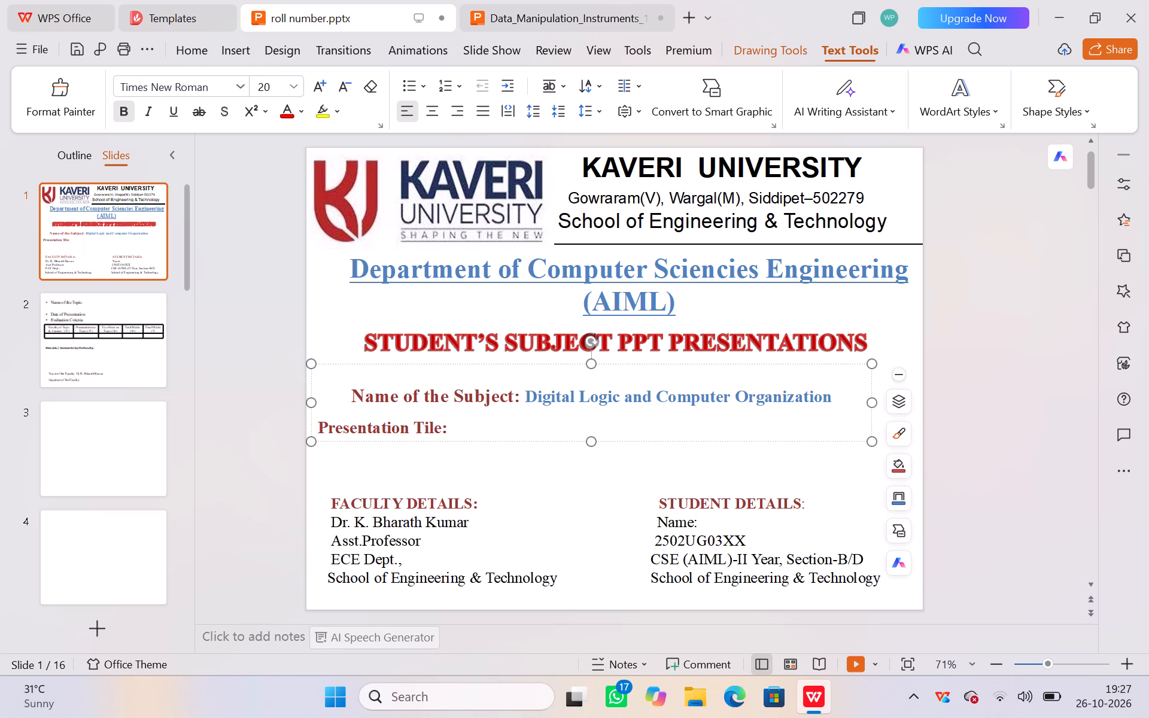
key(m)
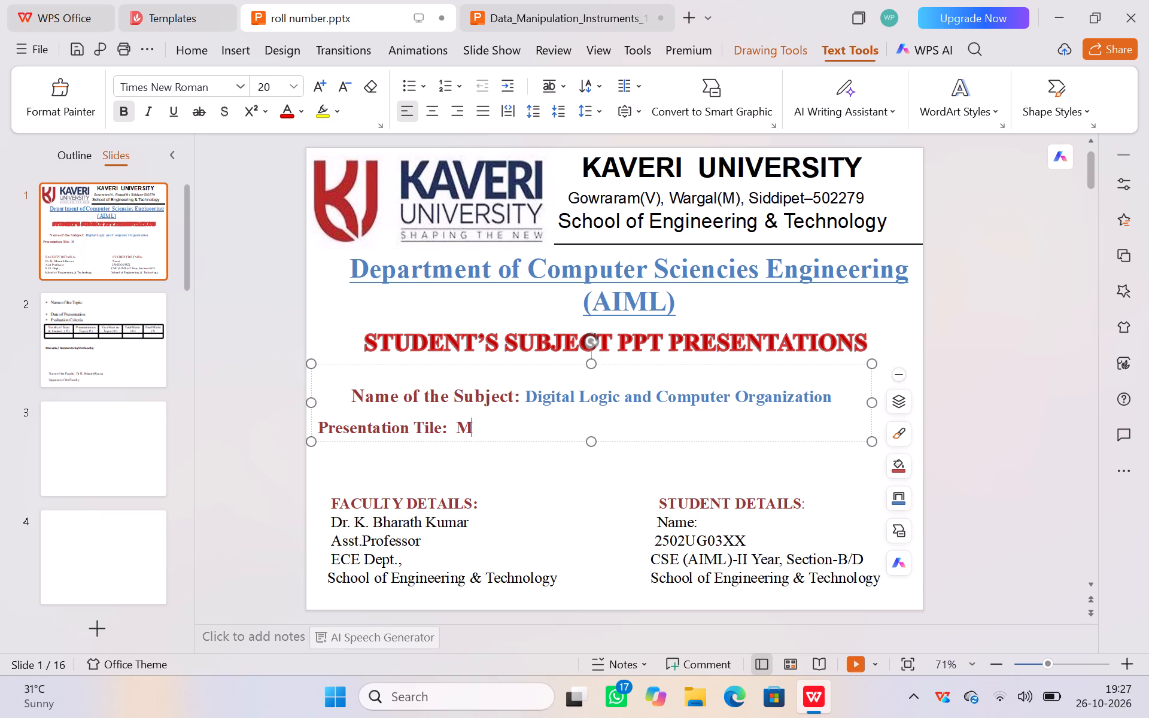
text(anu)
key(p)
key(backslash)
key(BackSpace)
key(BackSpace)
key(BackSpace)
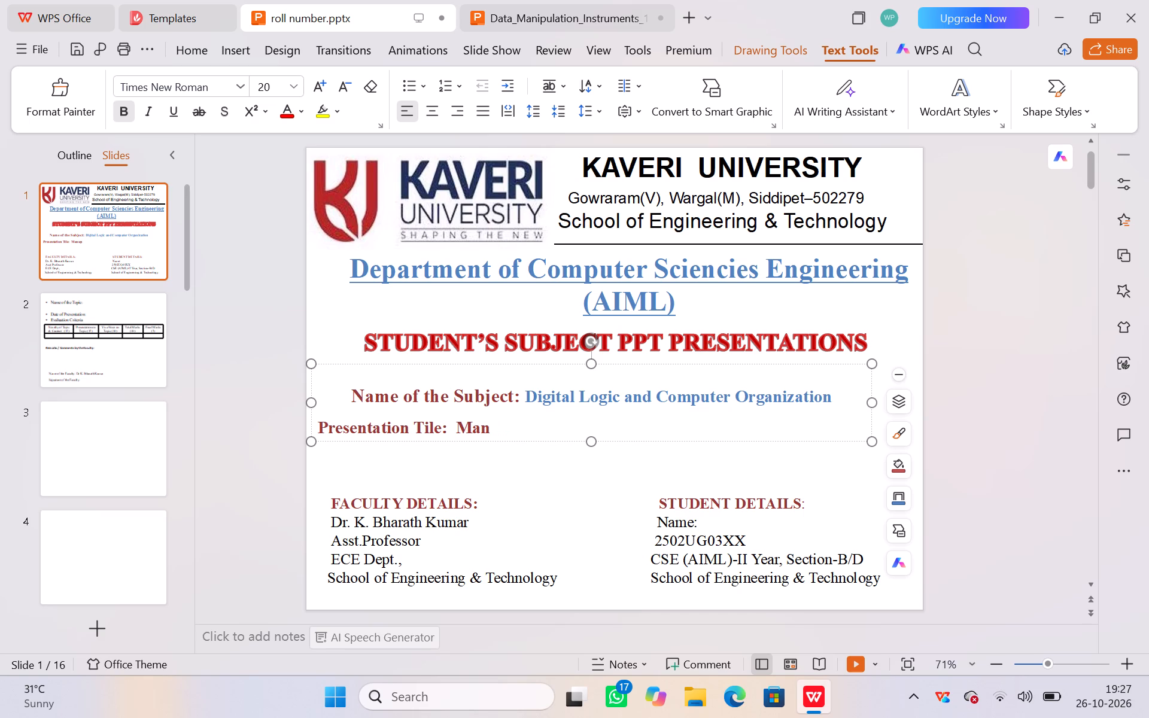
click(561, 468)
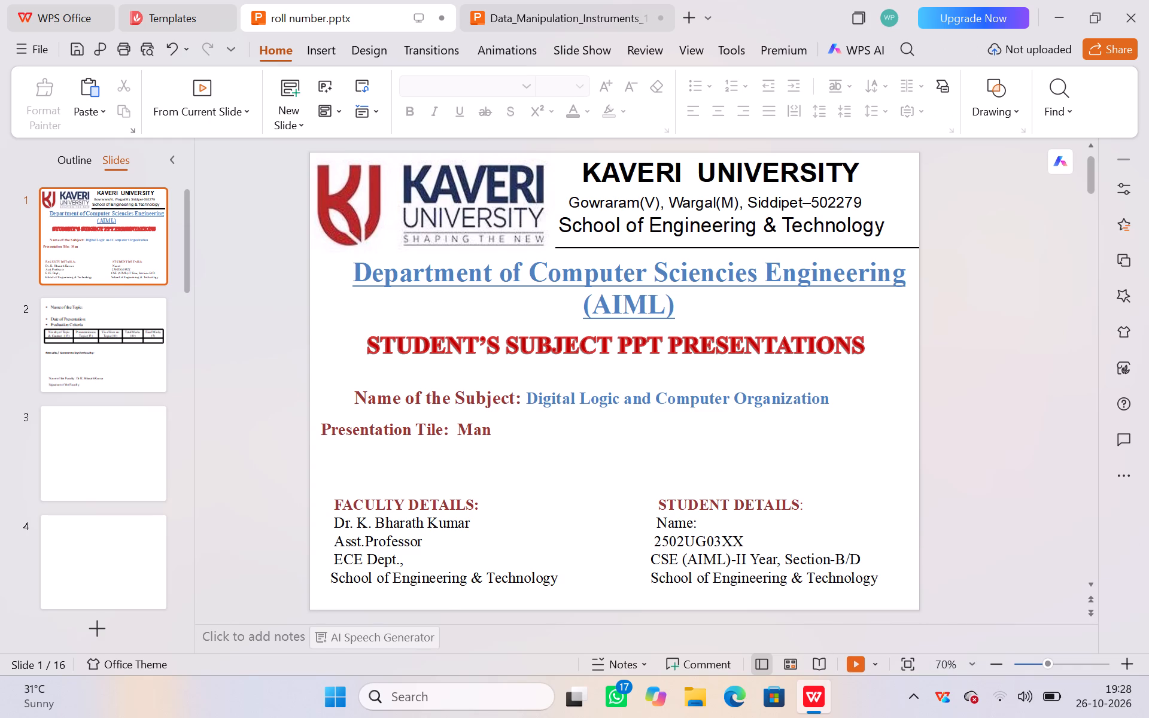
Check the source heading's wording and replace "Man" after "Presentation Tile:" with "Data Manipulation Instruments".
click(563, 32)
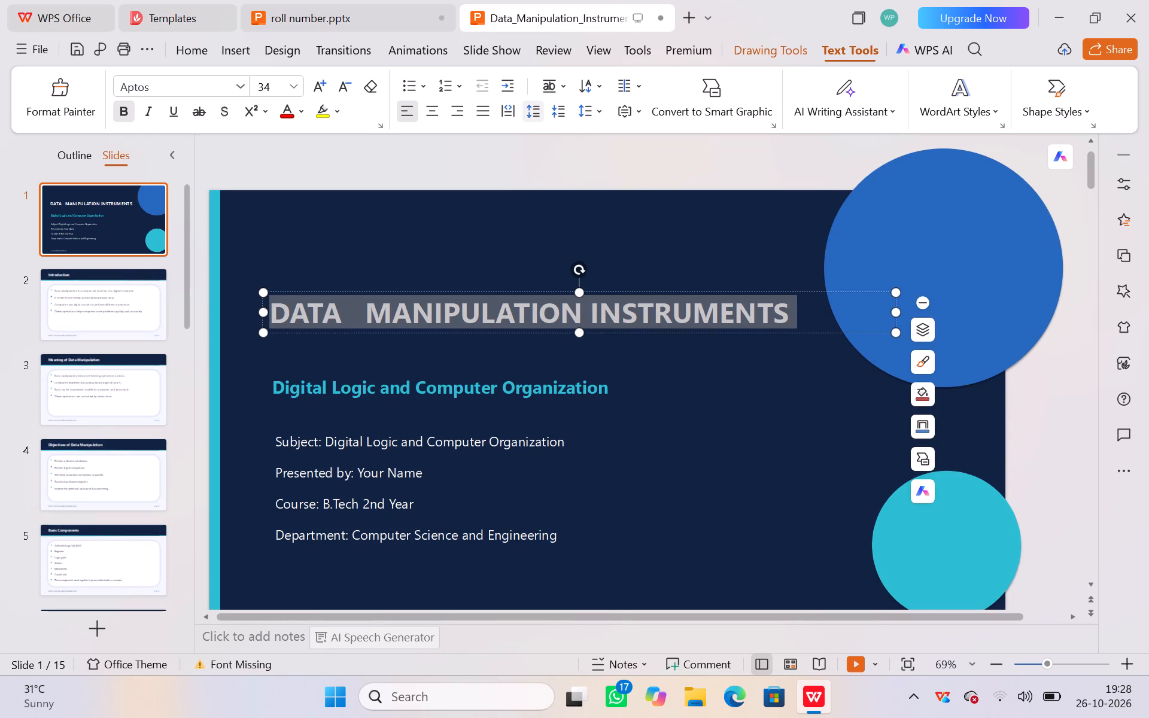
click(396, 16)
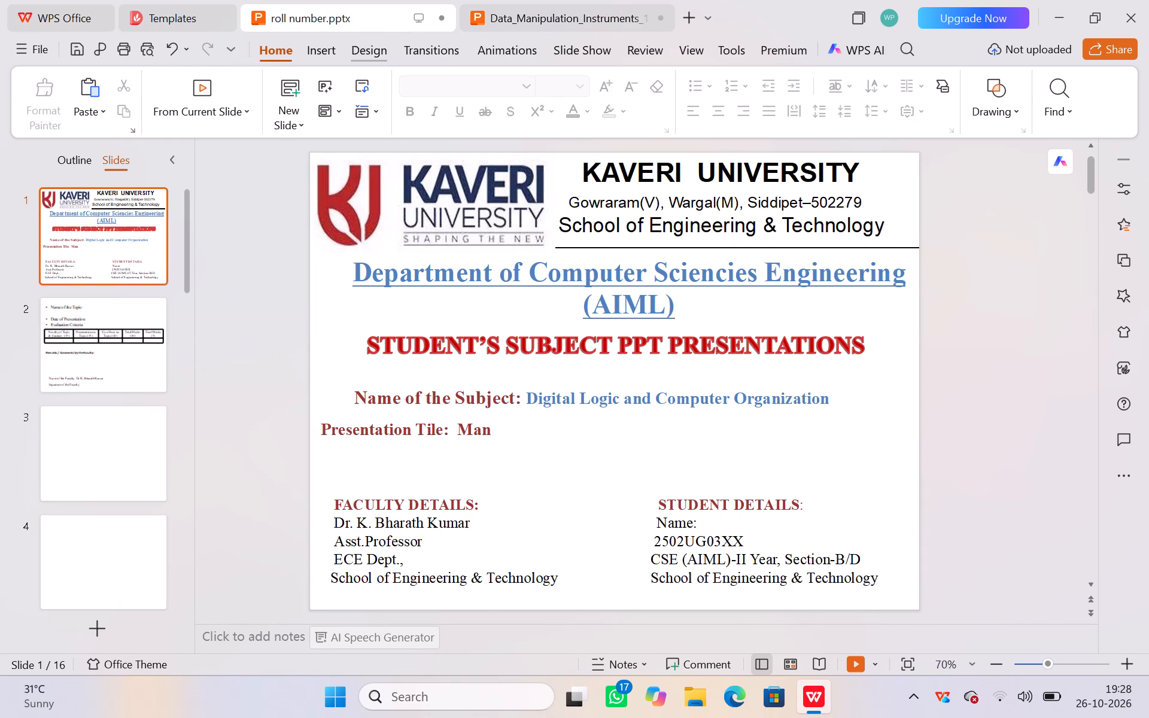
double_click(484, 427)
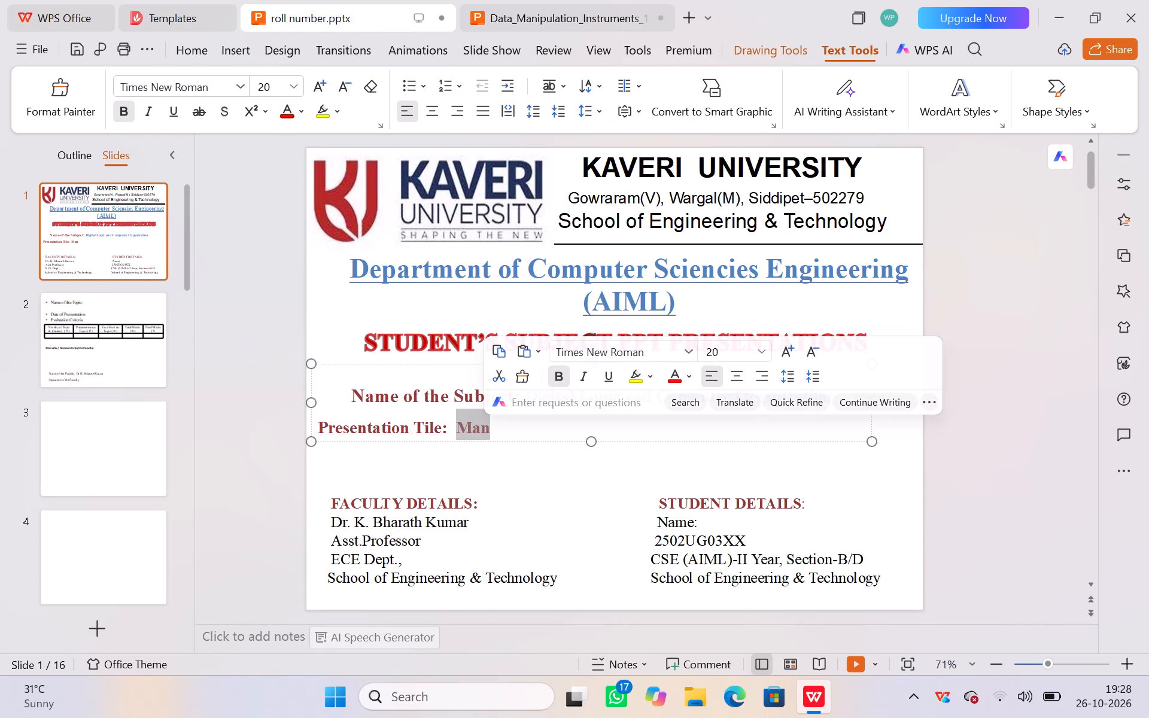
key(BackSpace)
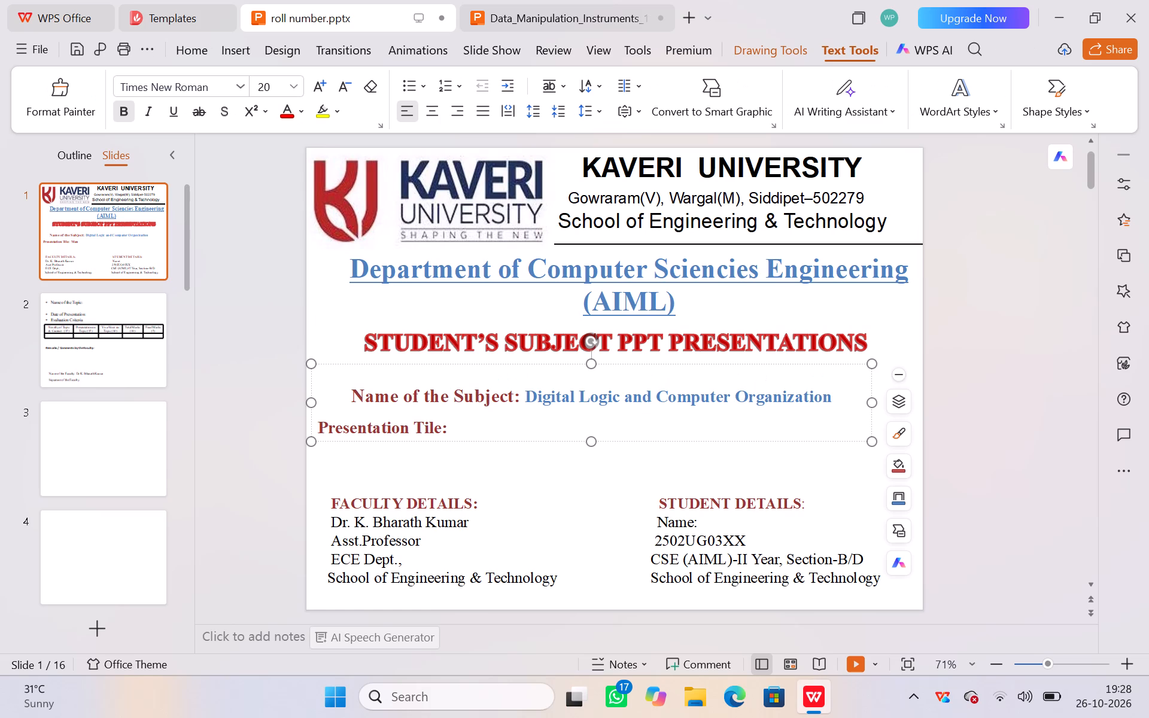
key(d)
key(a)
text(ta)
key(space)
key(BackSpace)
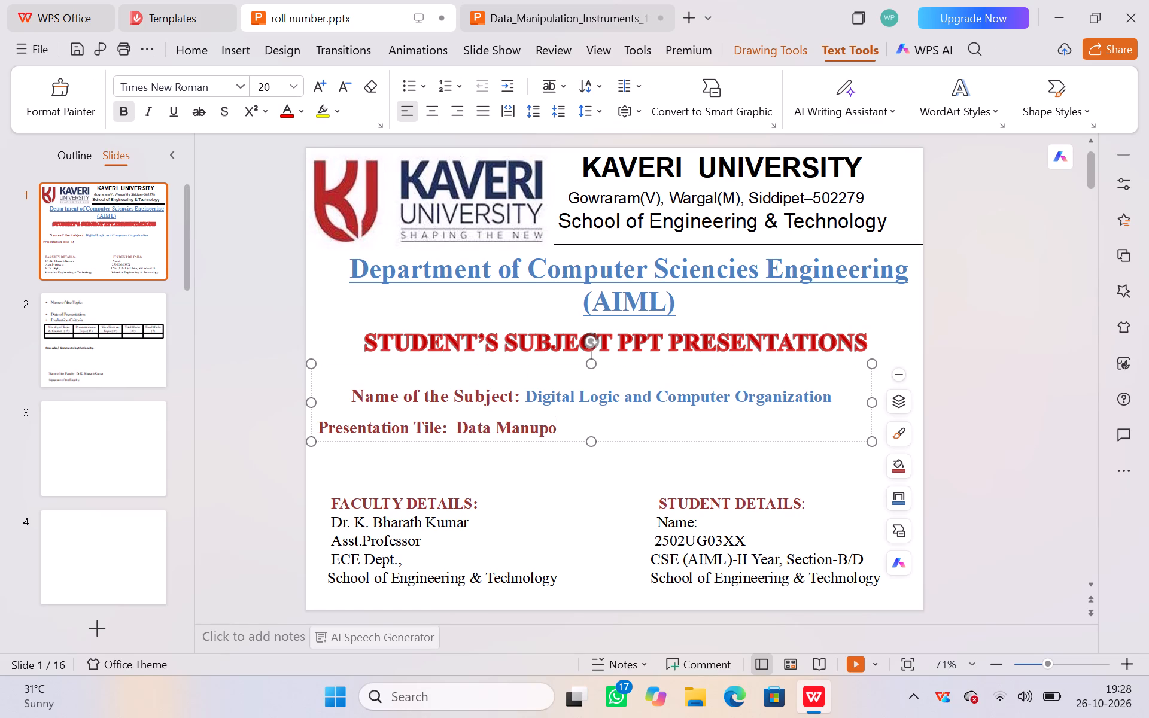
click(494, 7)
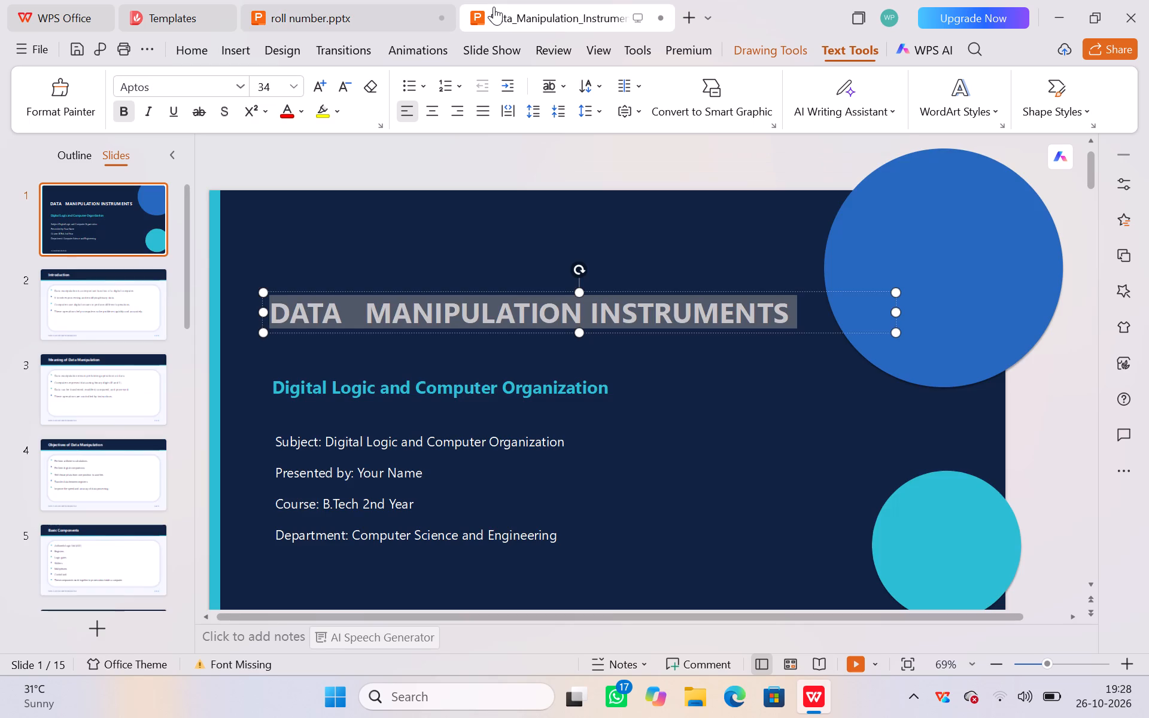
click(388, 22)
key(BackSpace)
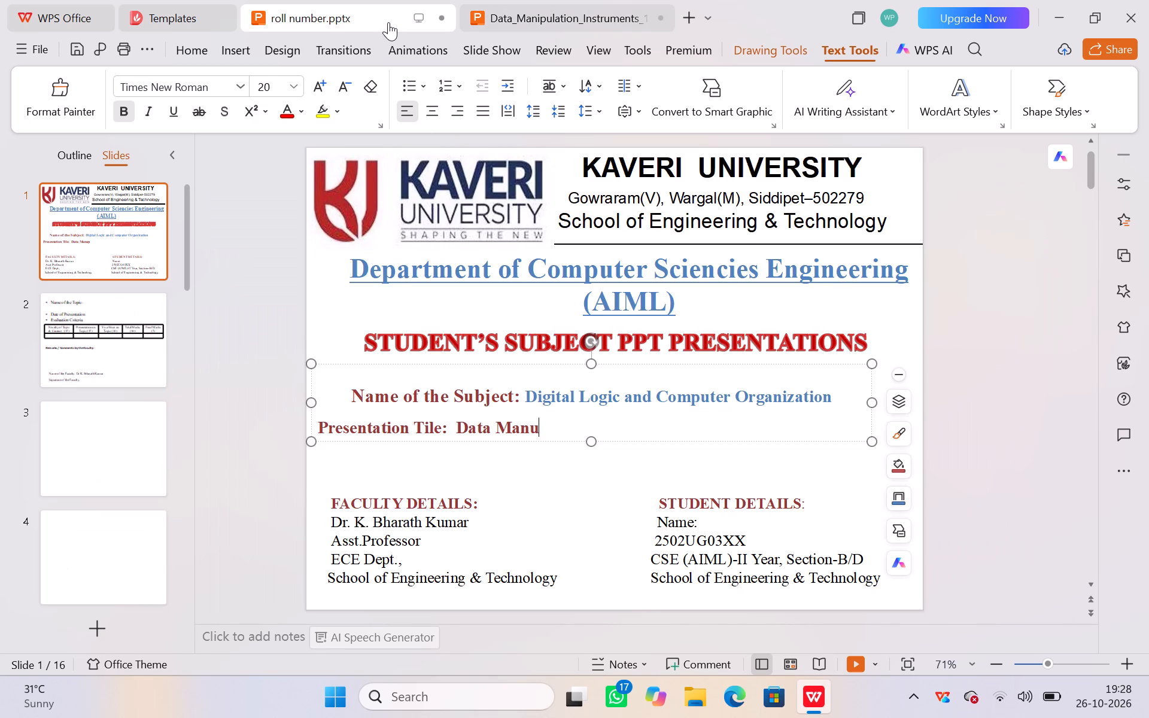
key(BackSpace)
text(ipu)
text(lation)
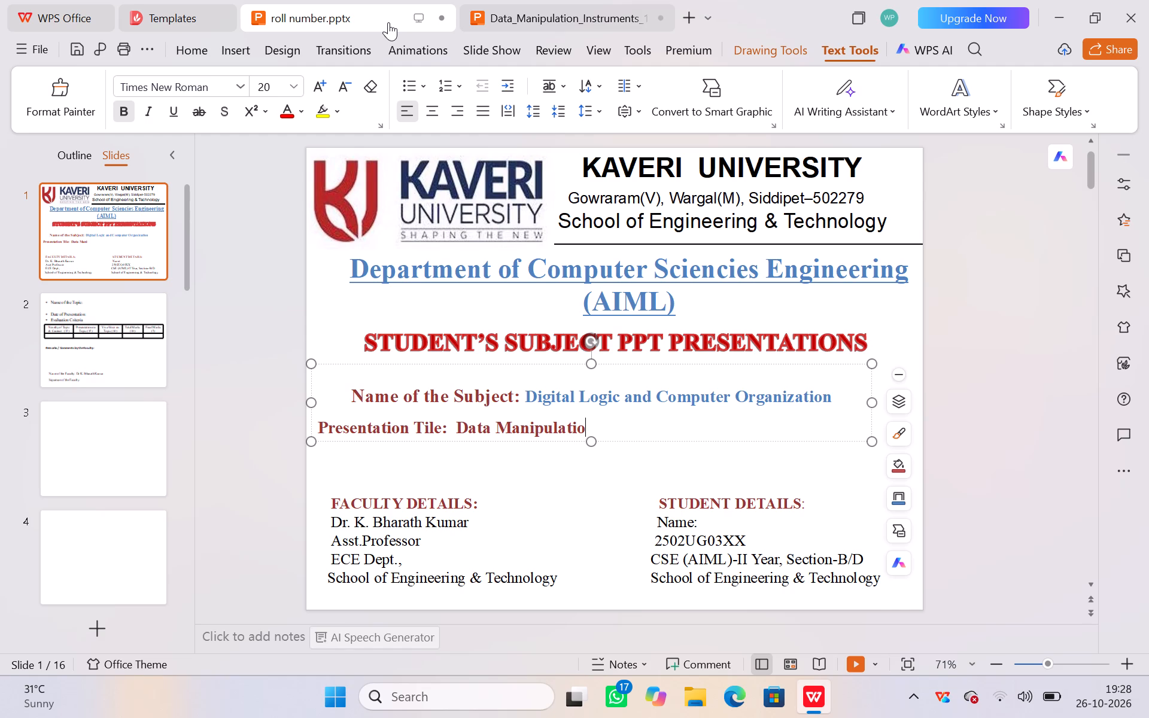
key(space)
text(IN)
key(n)
key(s)
key(t)
text(ru)
text(ments)
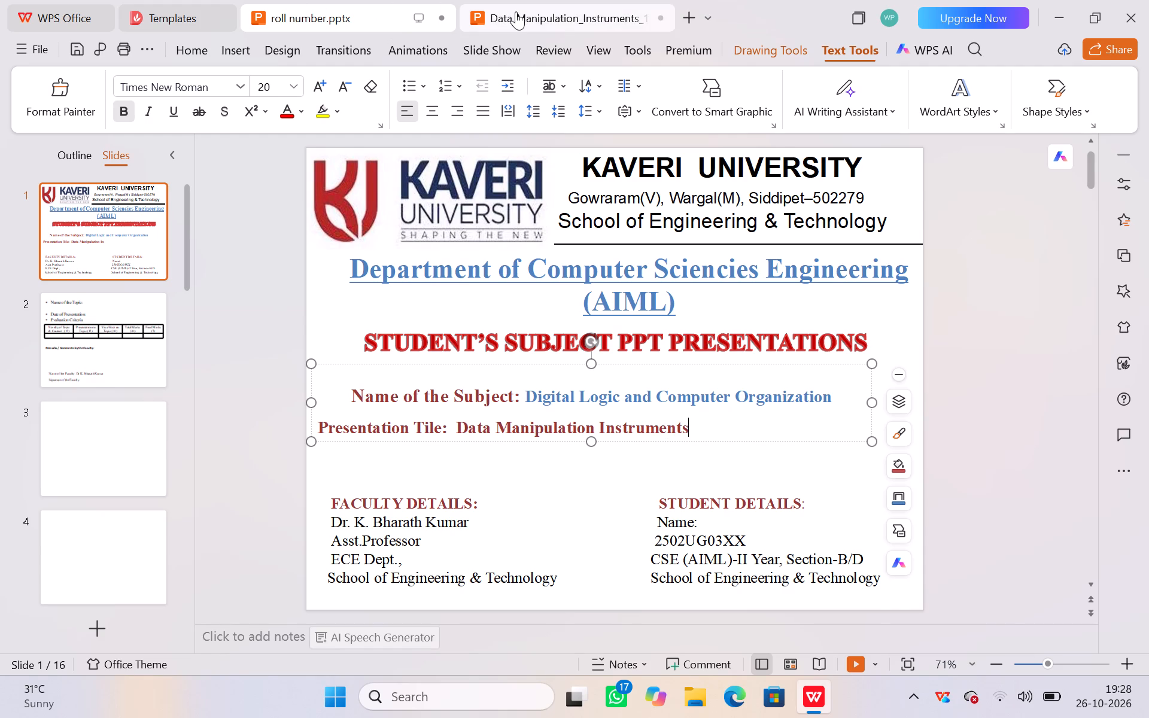
Switch to the Data Manipulation Instruments presentation.
click(516, 11)
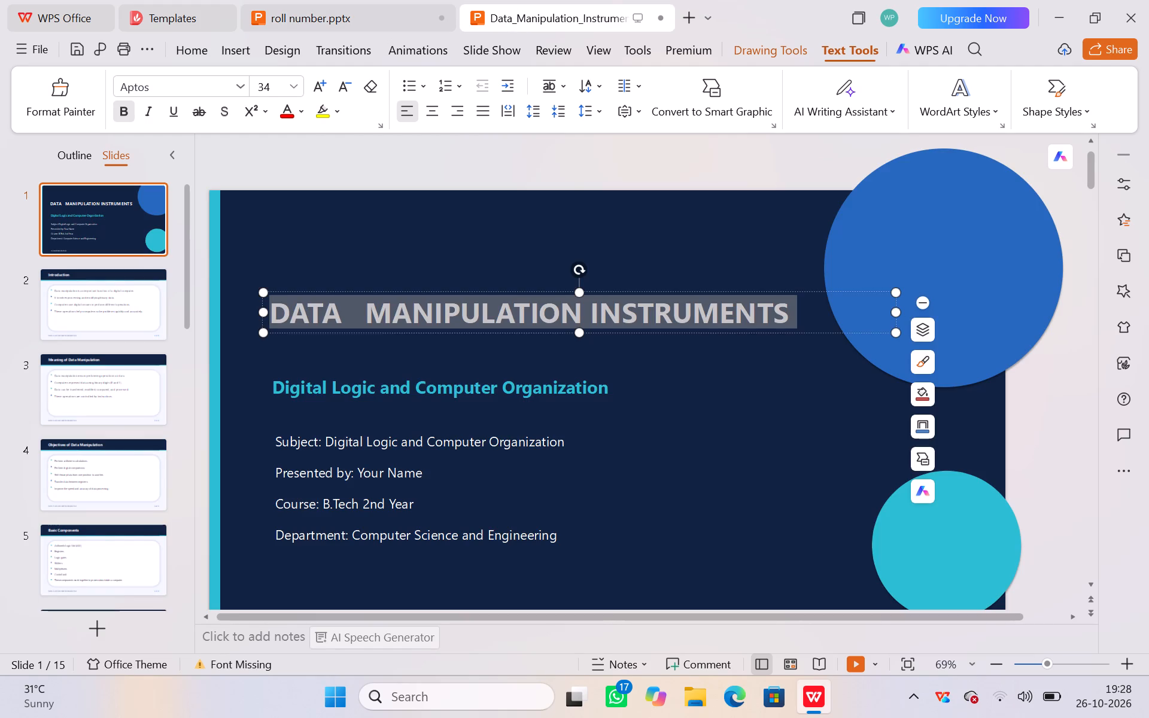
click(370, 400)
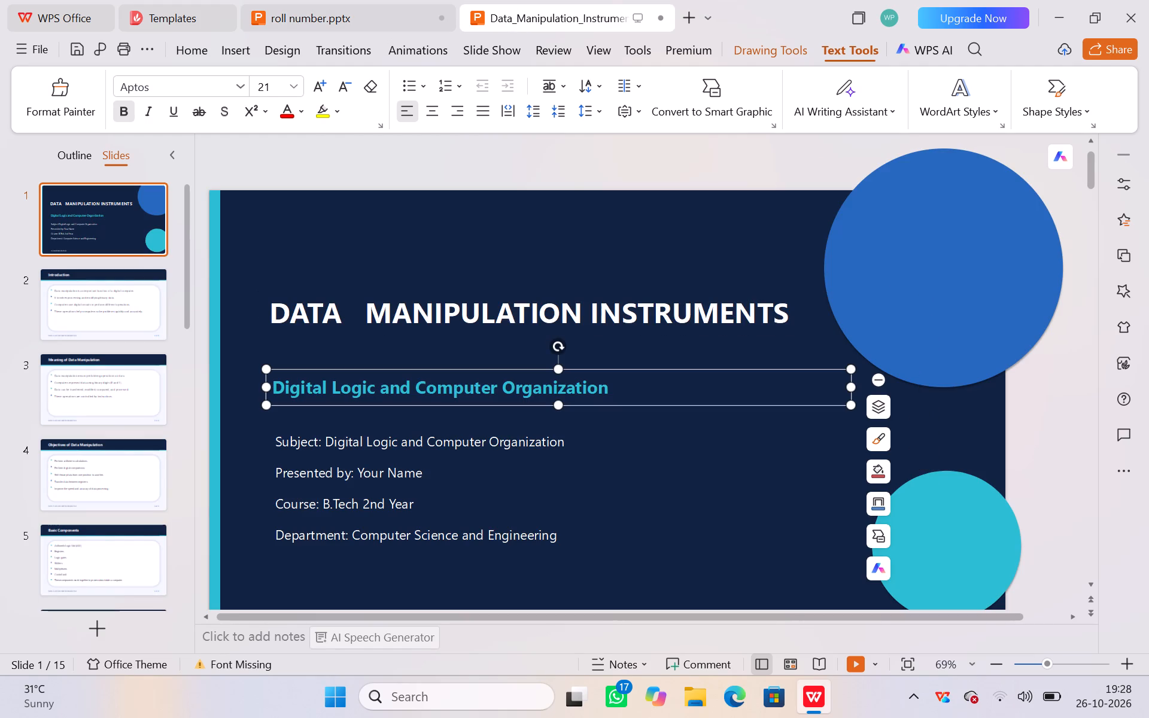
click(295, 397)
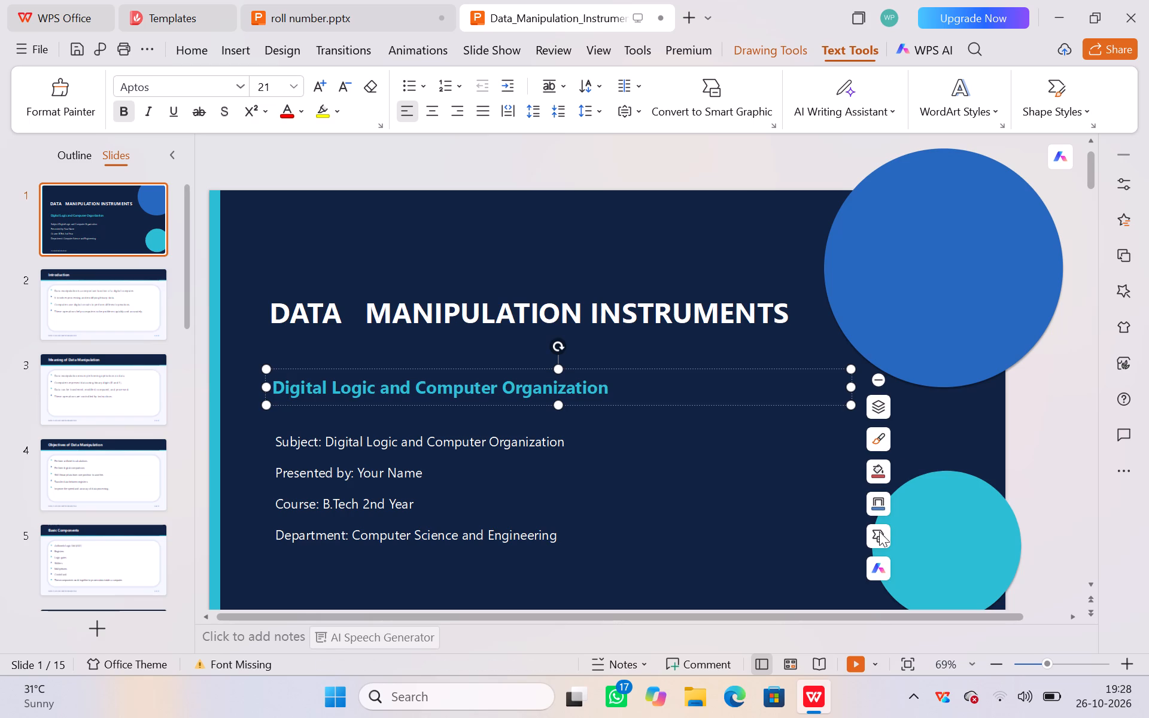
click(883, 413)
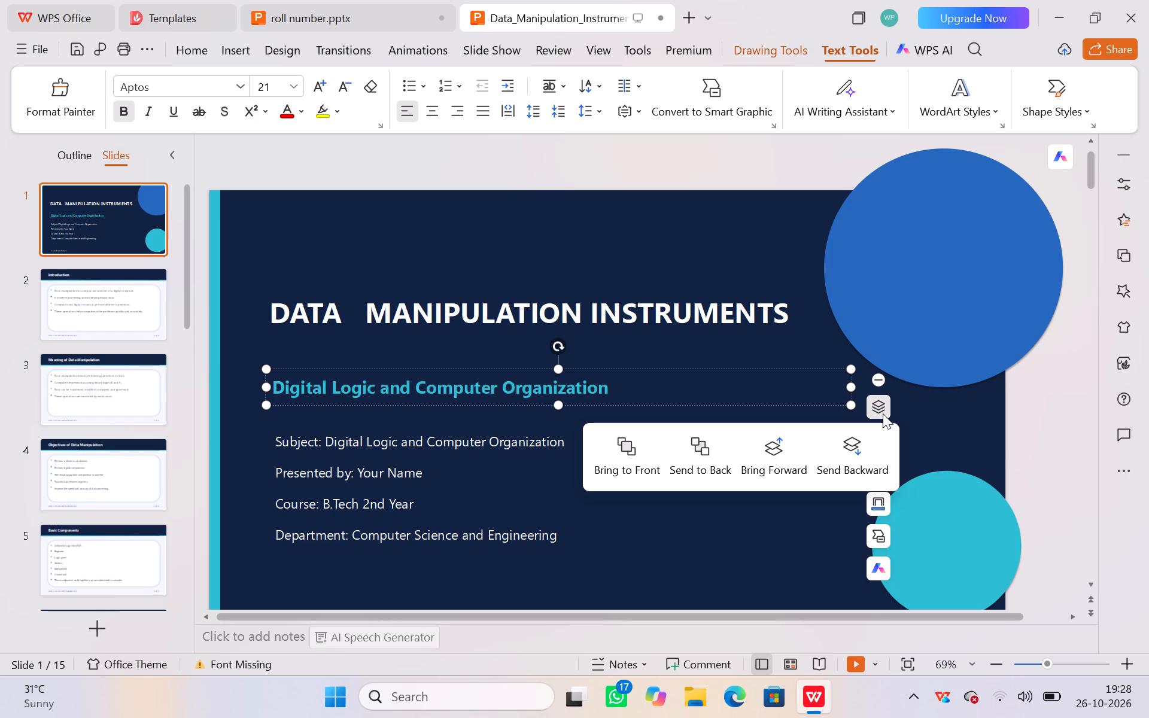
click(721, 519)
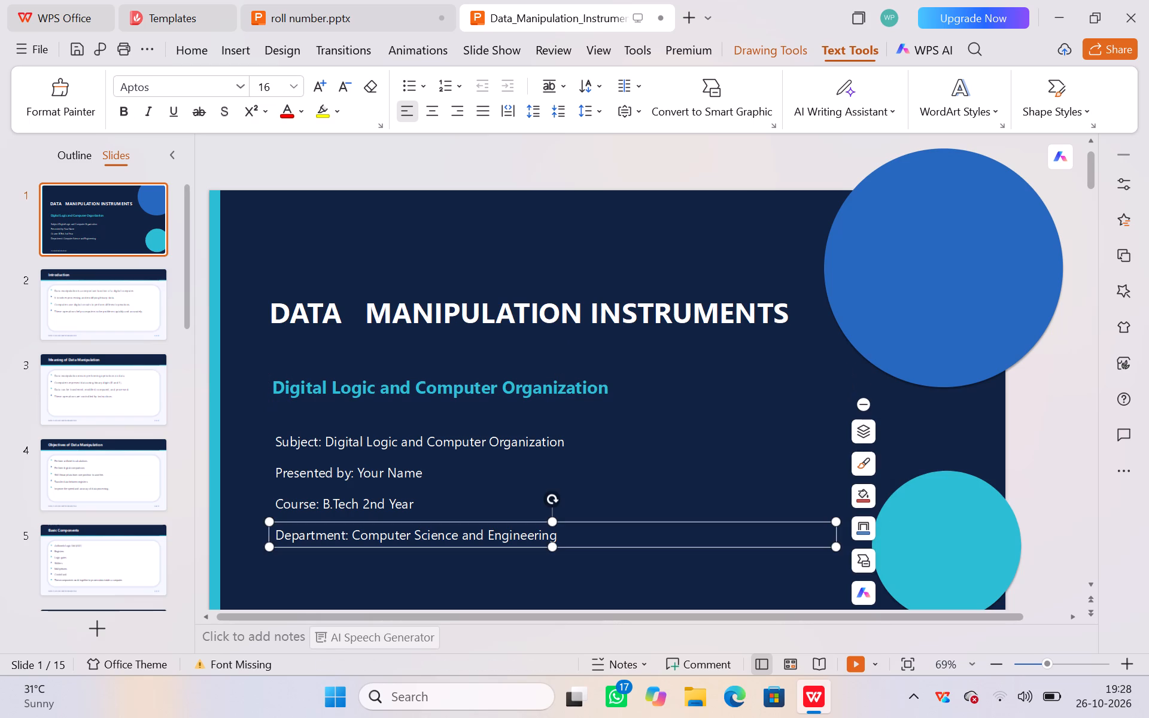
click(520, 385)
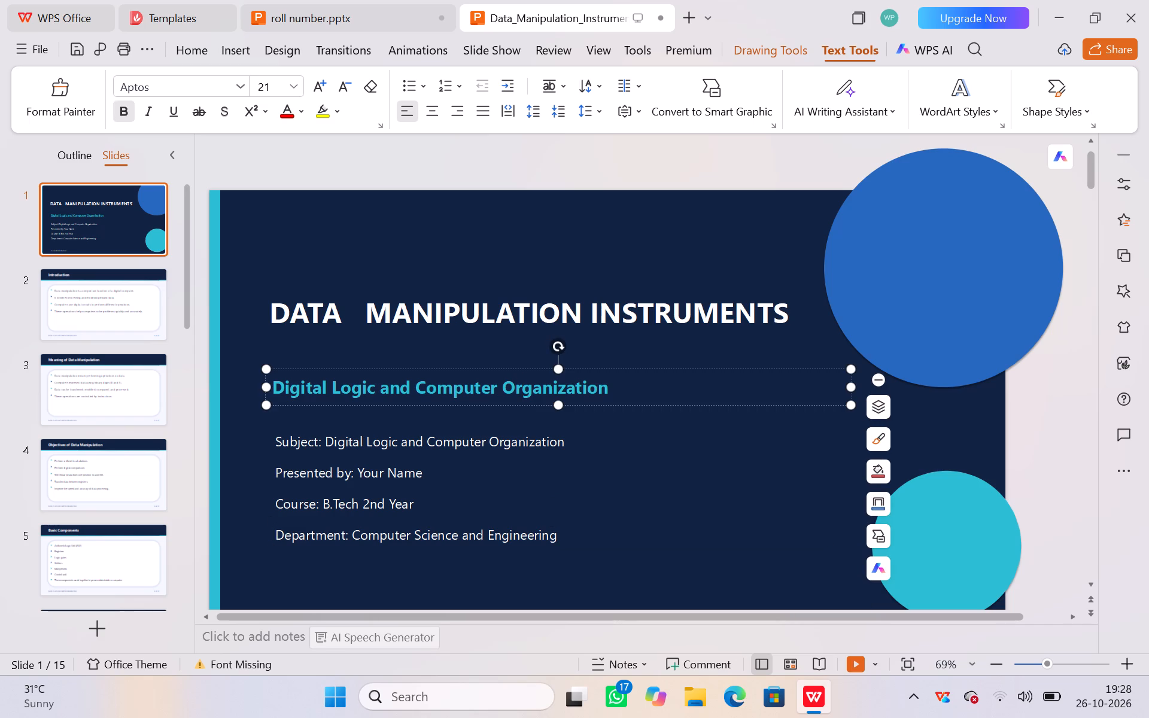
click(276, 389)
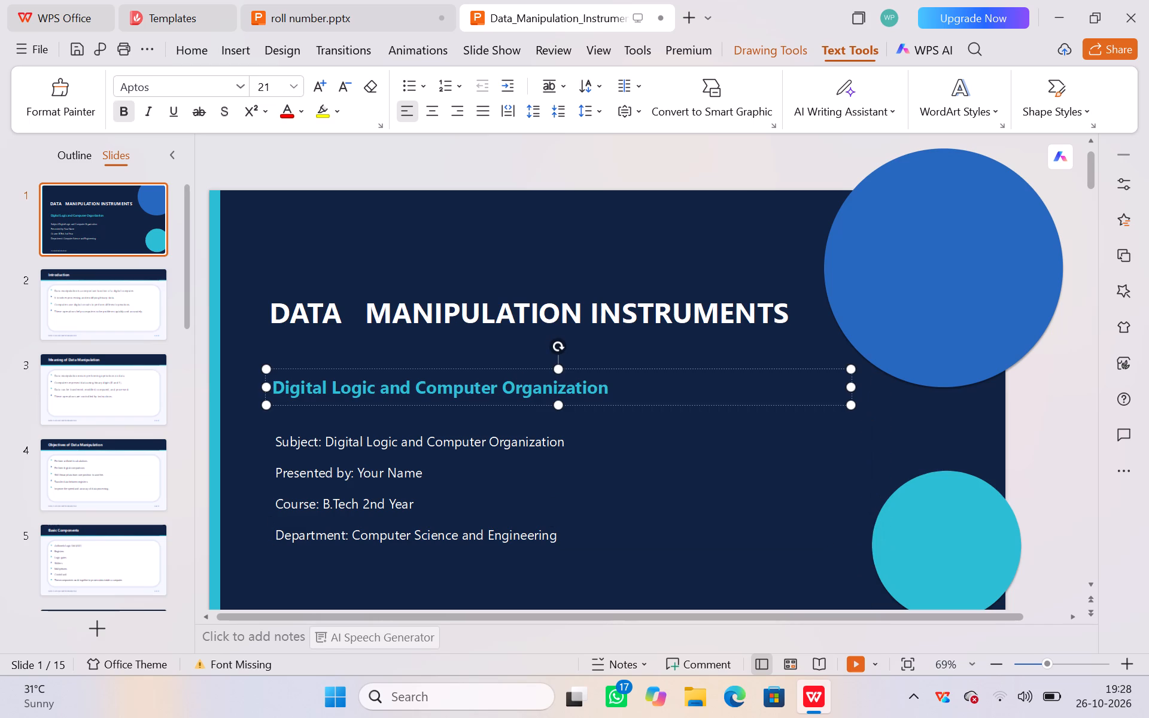
Open slide 2, "Introduction", of the Data Manipulation Instruments presentation.
scroll(78, 307, up, 2)
double_click(78, 307)
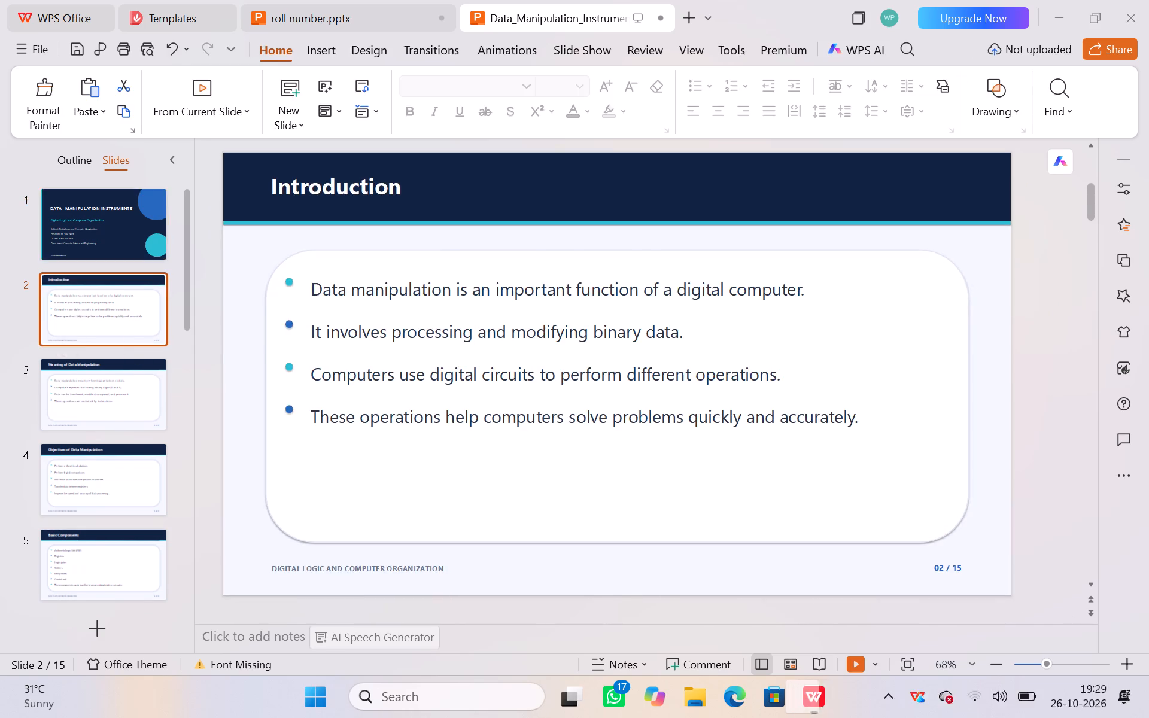
Switch to roll number.pptx and enter the student's name after "Name:" under STUDENT DETAILS on slide 1.
key(Escape)
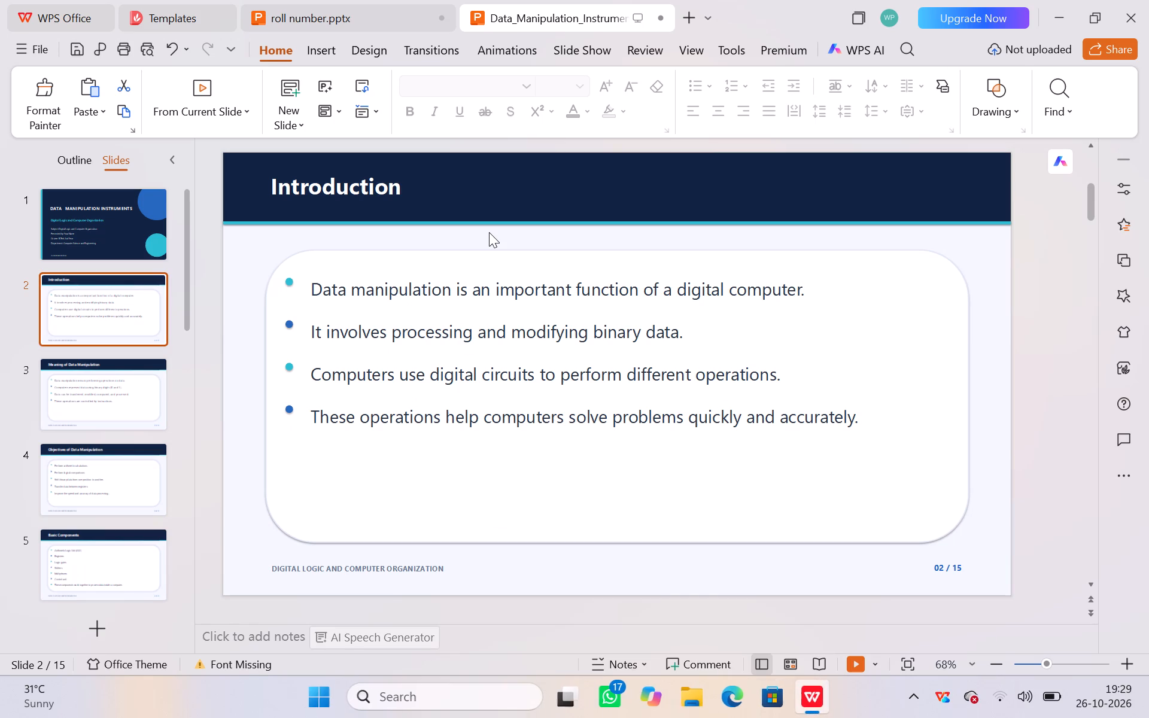
click(403, 11)
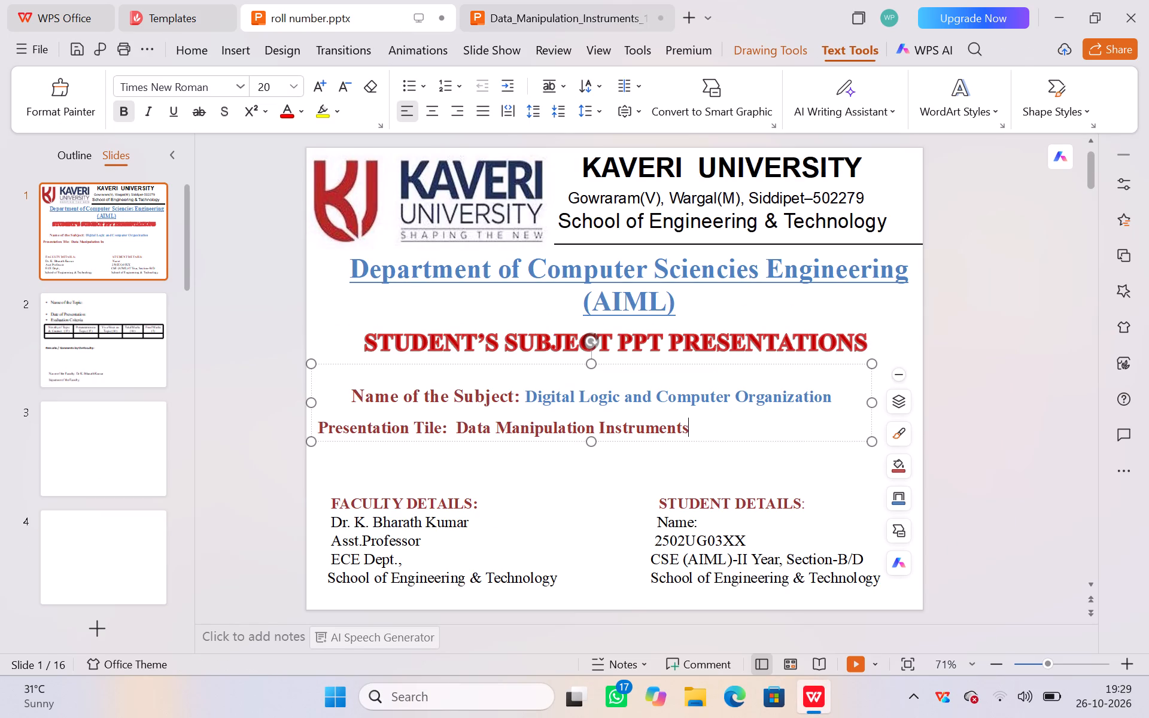
click(718, 524)
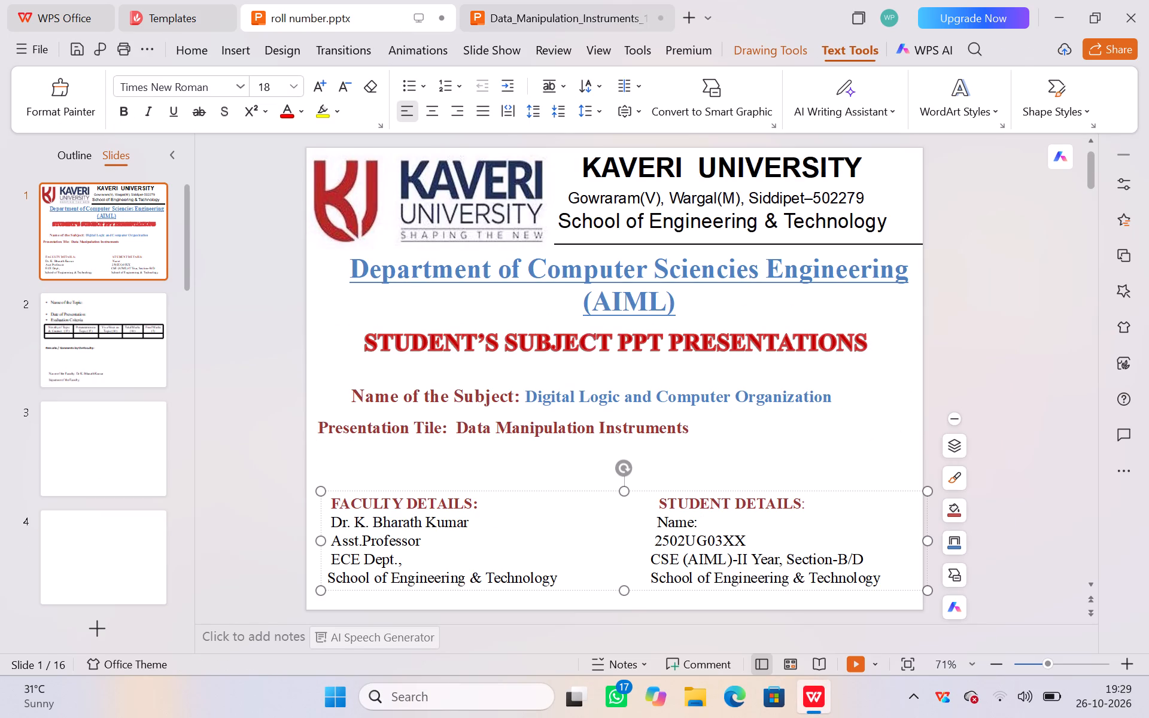
key(k)
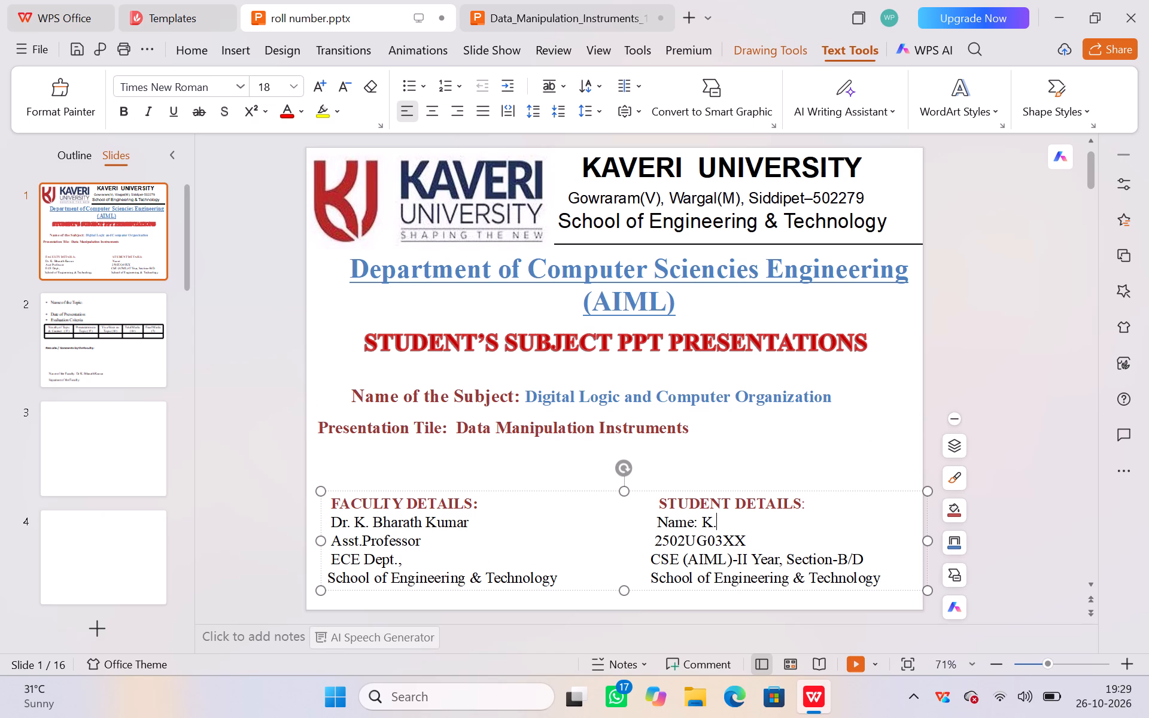
key(space)
text(R)
text(akesh)
key(space)
Replace the "XX" placeholder in the student's roll number on slide 1 with the student's own final characters.
click(771, 540)
key(BackSpace)
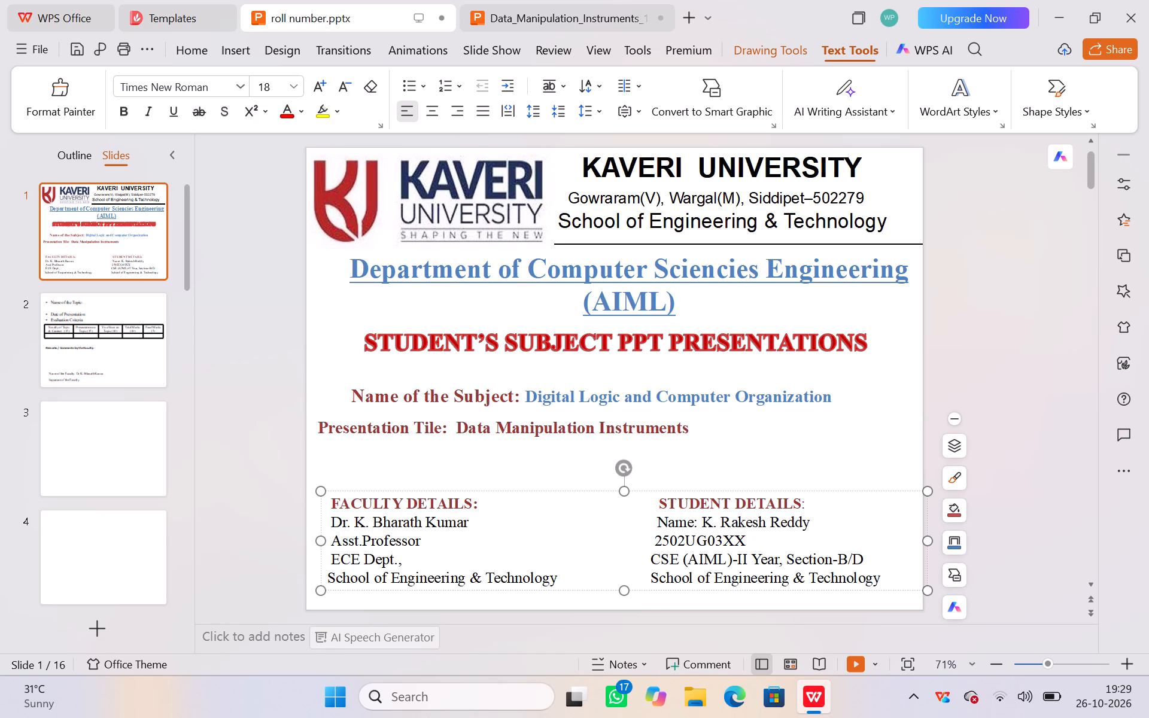
key(BackSpace)
key(8)
Copy "Data Manipulation Instruments" from the presentation title line on slide 1 and paste it after "Name of the Topic:" on slide 2.
scroll(771, 540, down, 1)
scroll(771, 540, up, 1)
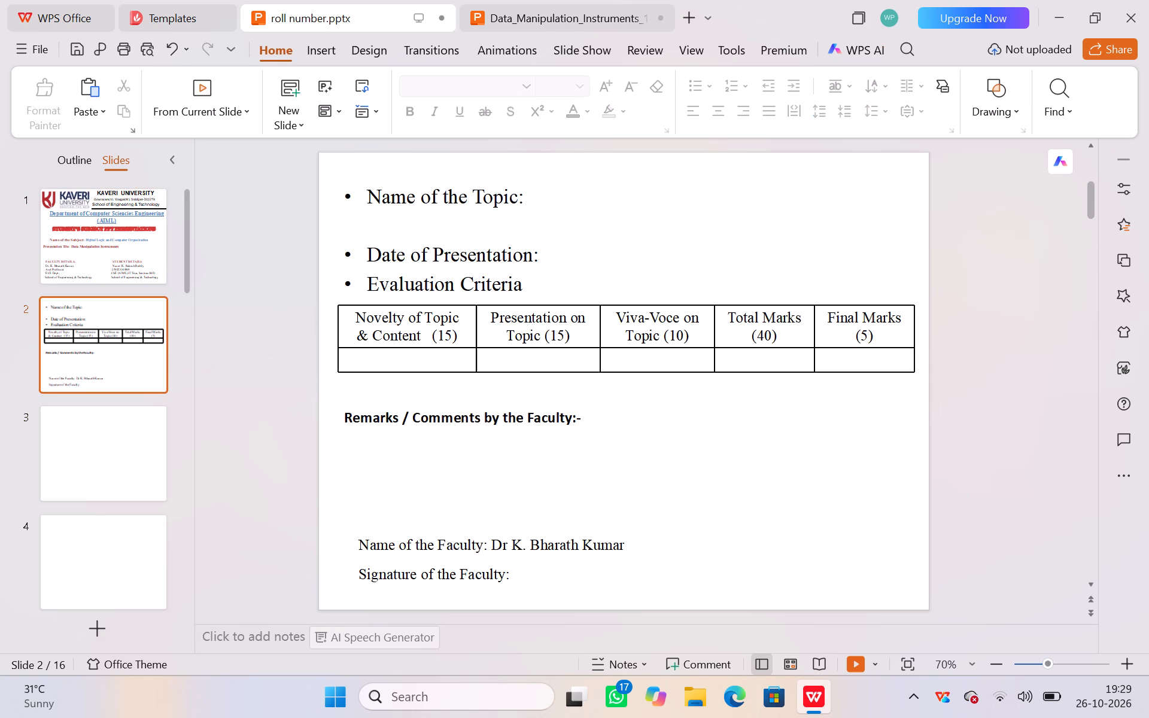
key(Down)
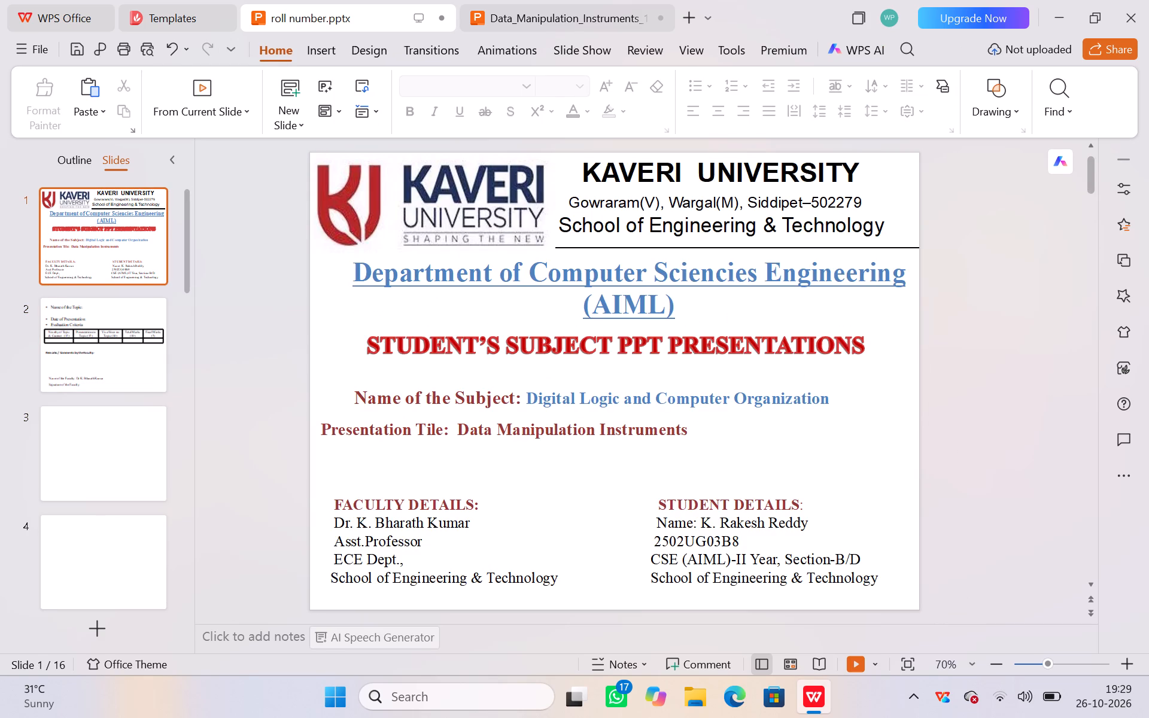
click(549, 193)
key(Up)
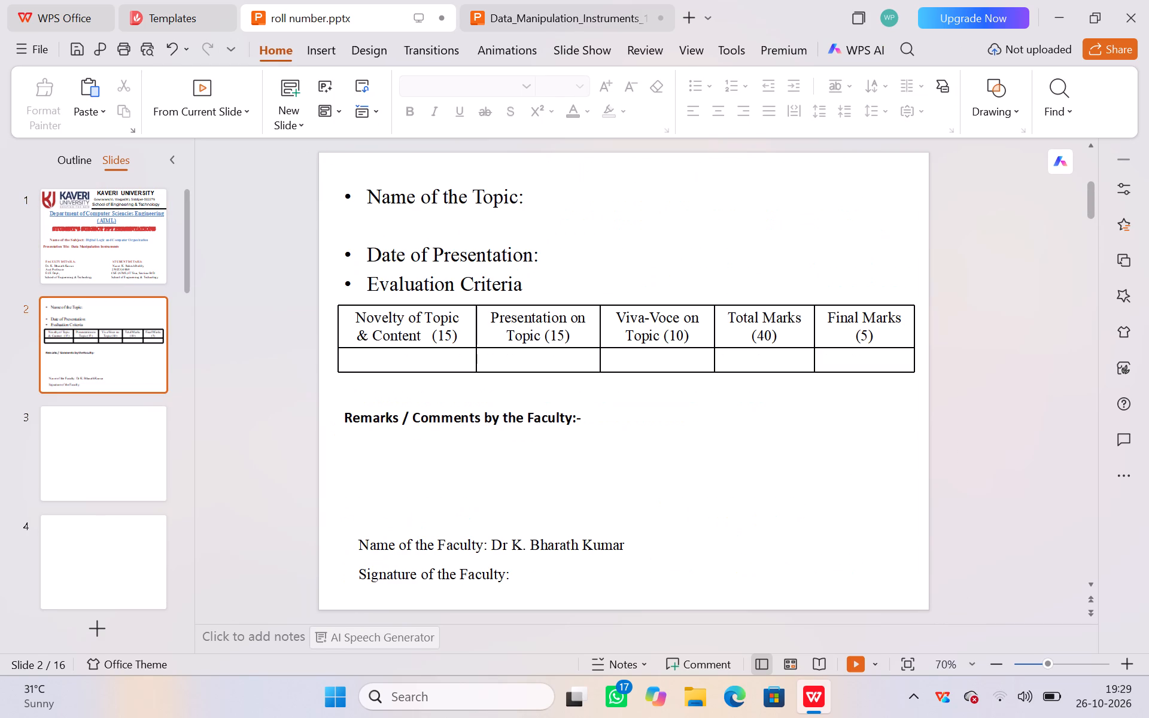
click(462, 430)
drag(462, 430, 470, 430)
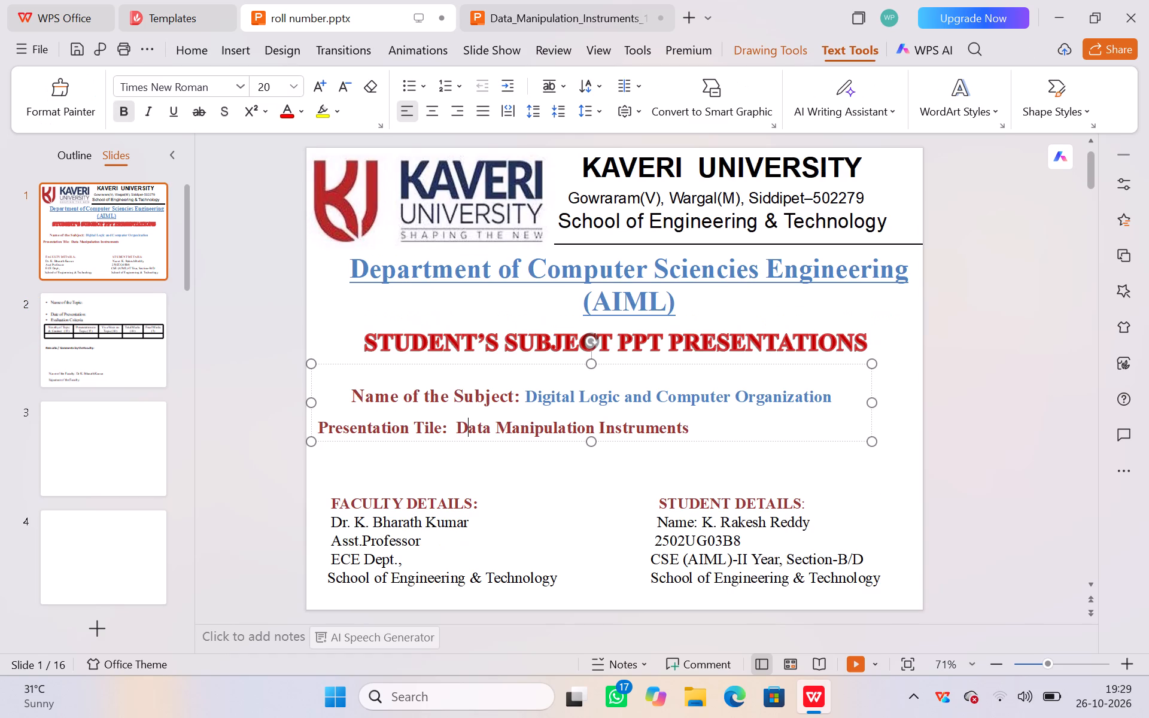
drag(470, 430, 452, 429)
click(452, 429)
drag(452, 429, 694, 422)
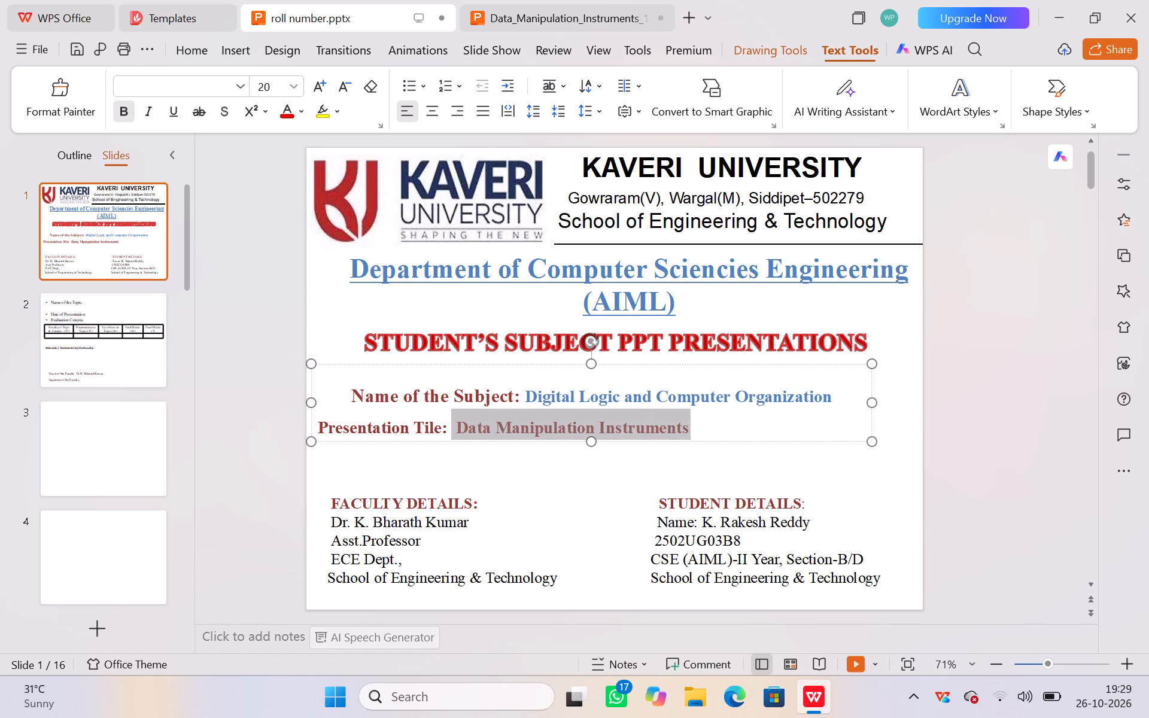
drag(694, 422, 706, 427)
key(ctrl+c)
click(559, 528)
key(Down)
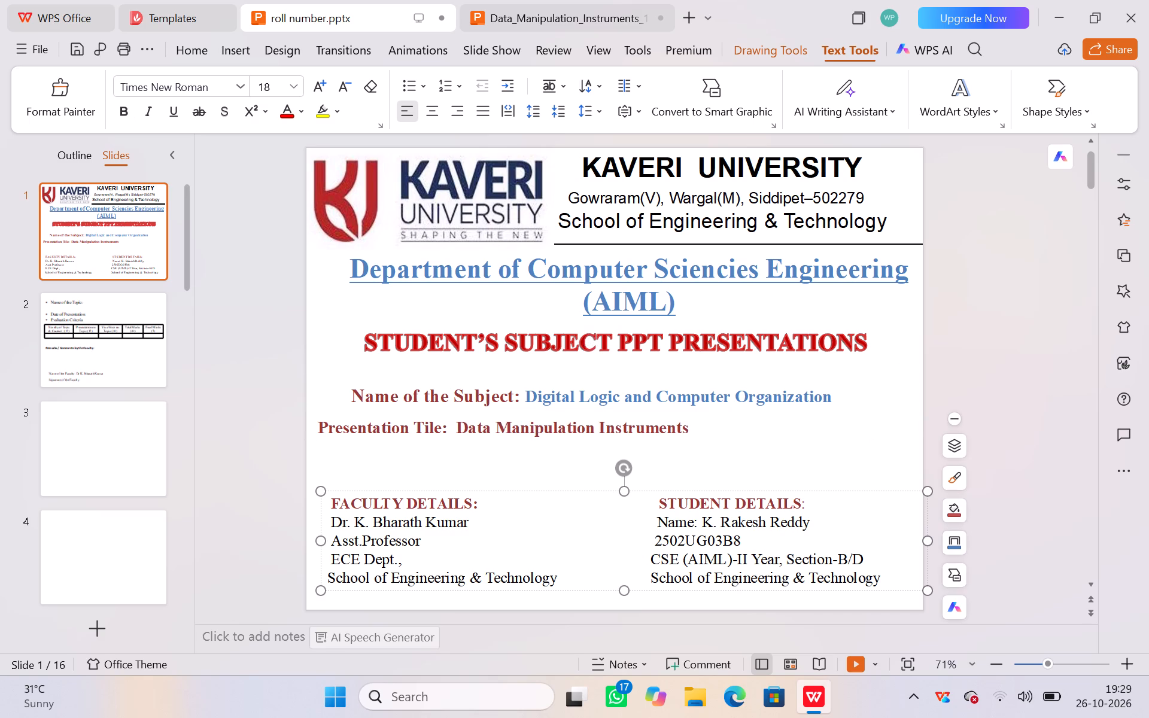
key(Down)
key(Down)
key(Down)
key(Down)
key(Down)
click(853, 416)
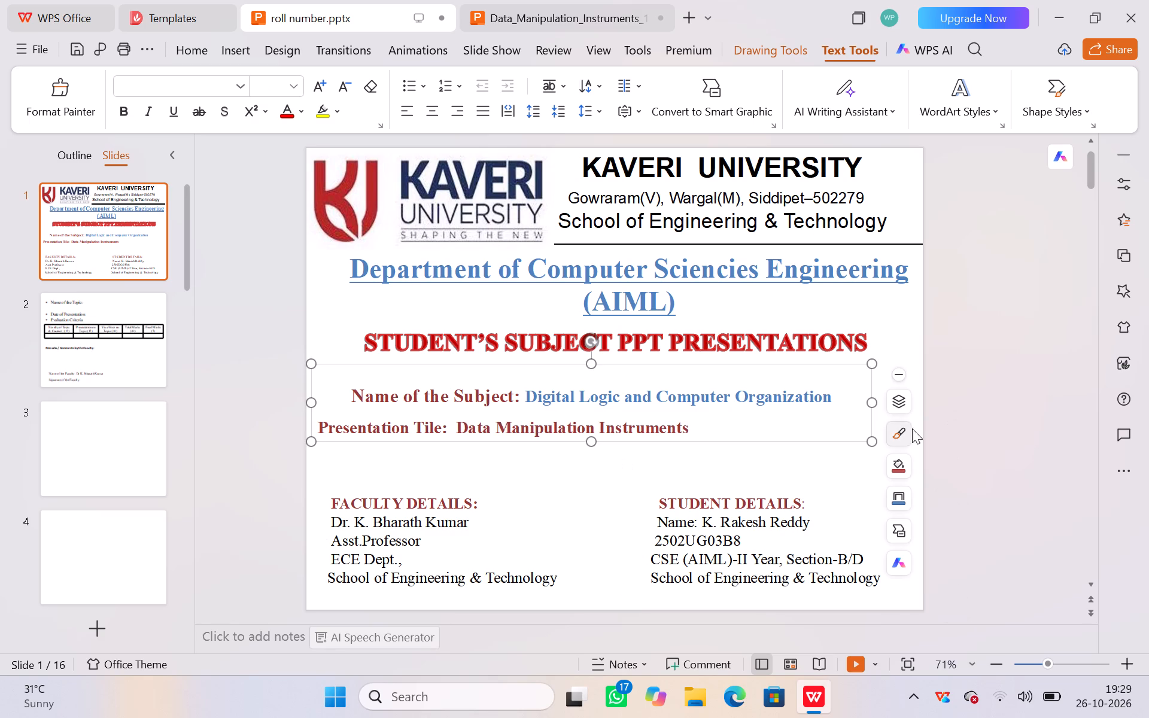
click(852, 469)
key(Down)
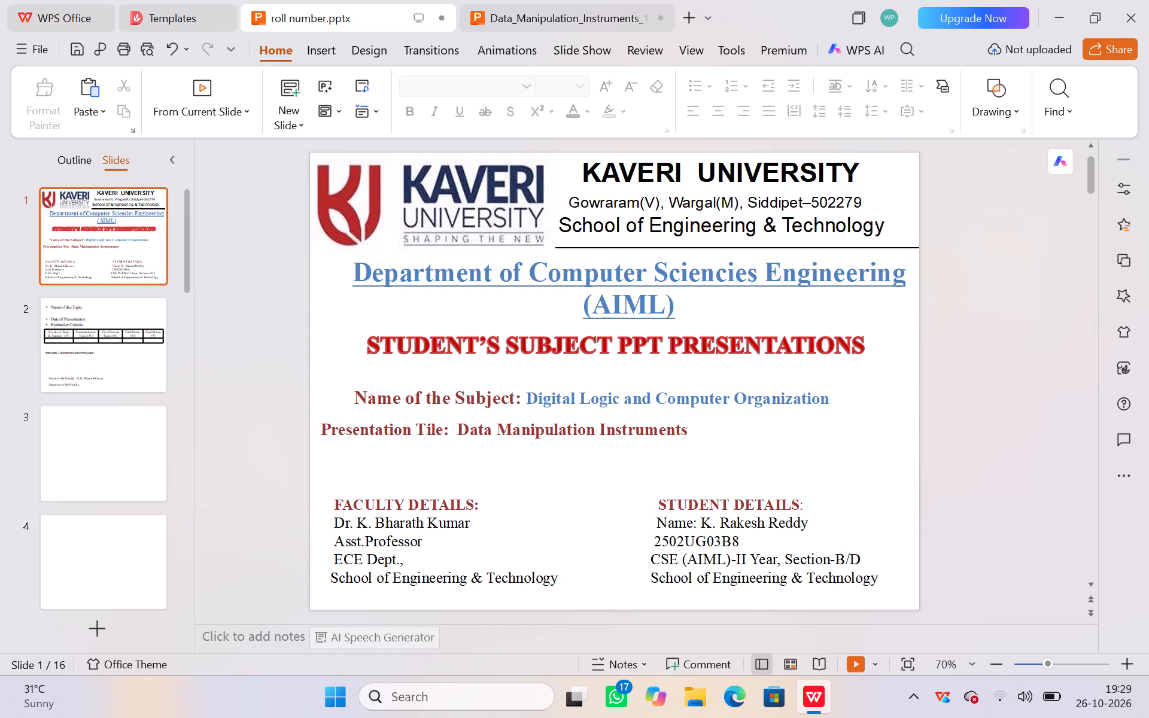
click(539, 196)
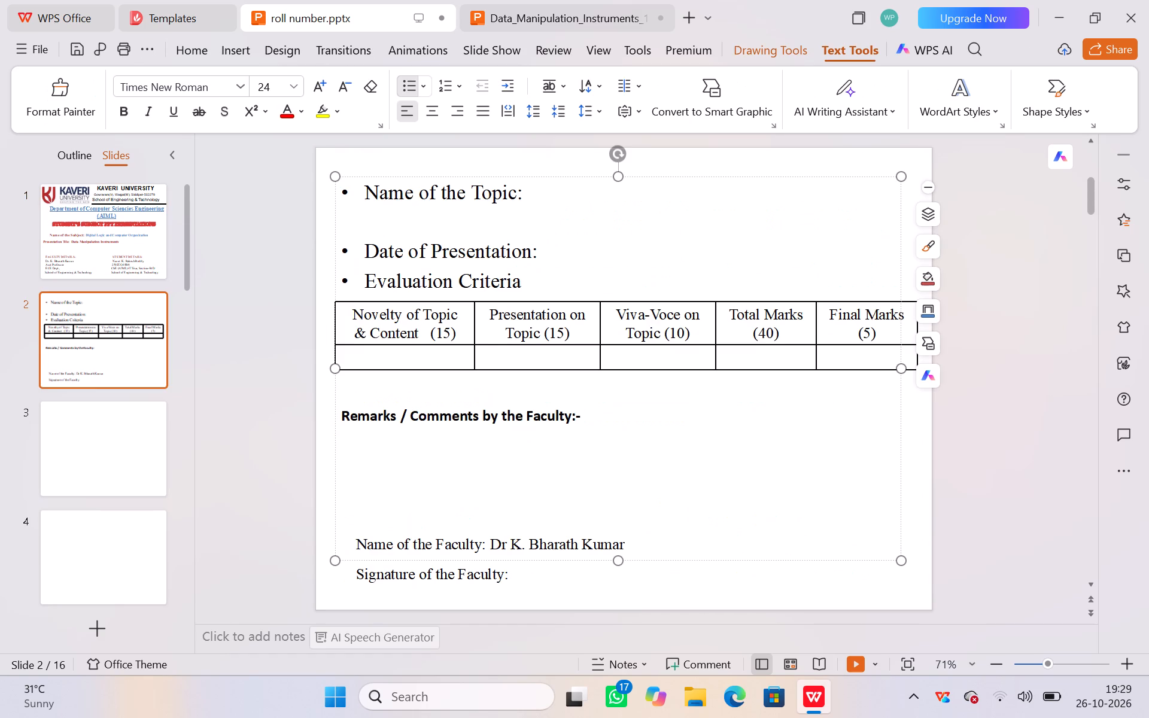
key(ctrl+v)
Move the marks table on slide 2 slightly down so that it sits clear below the "Evaluation Criteria" line.
click(579, 273)
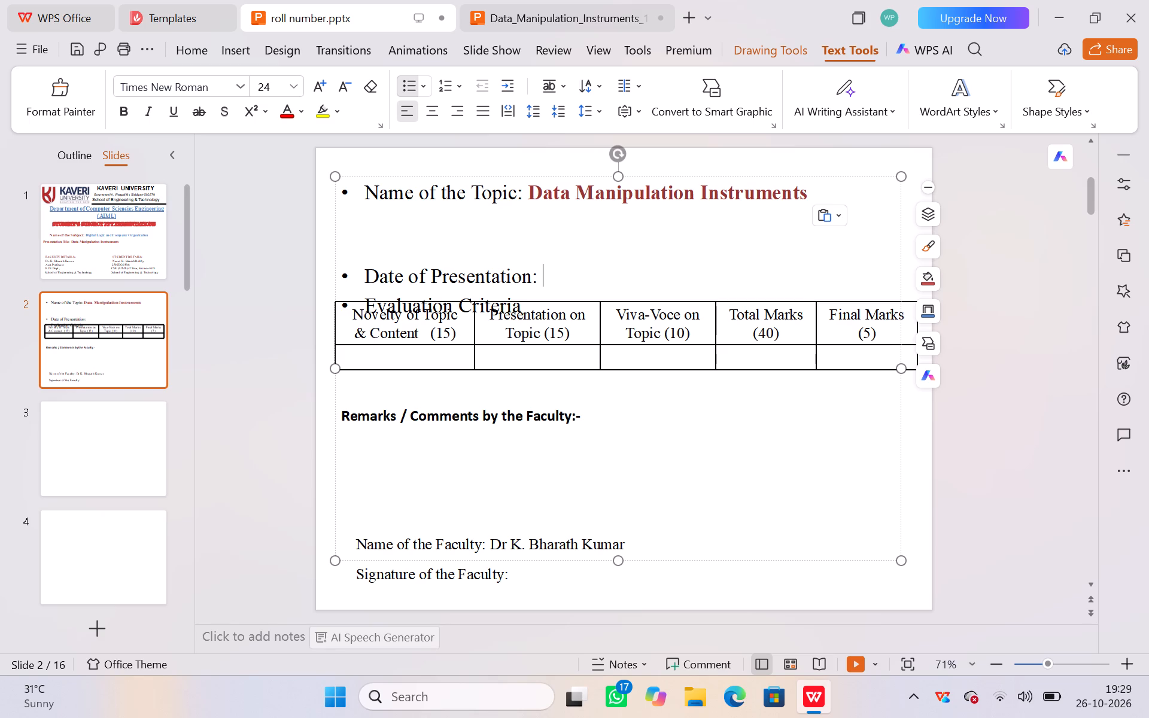
drag(597, 298, 598, 308)
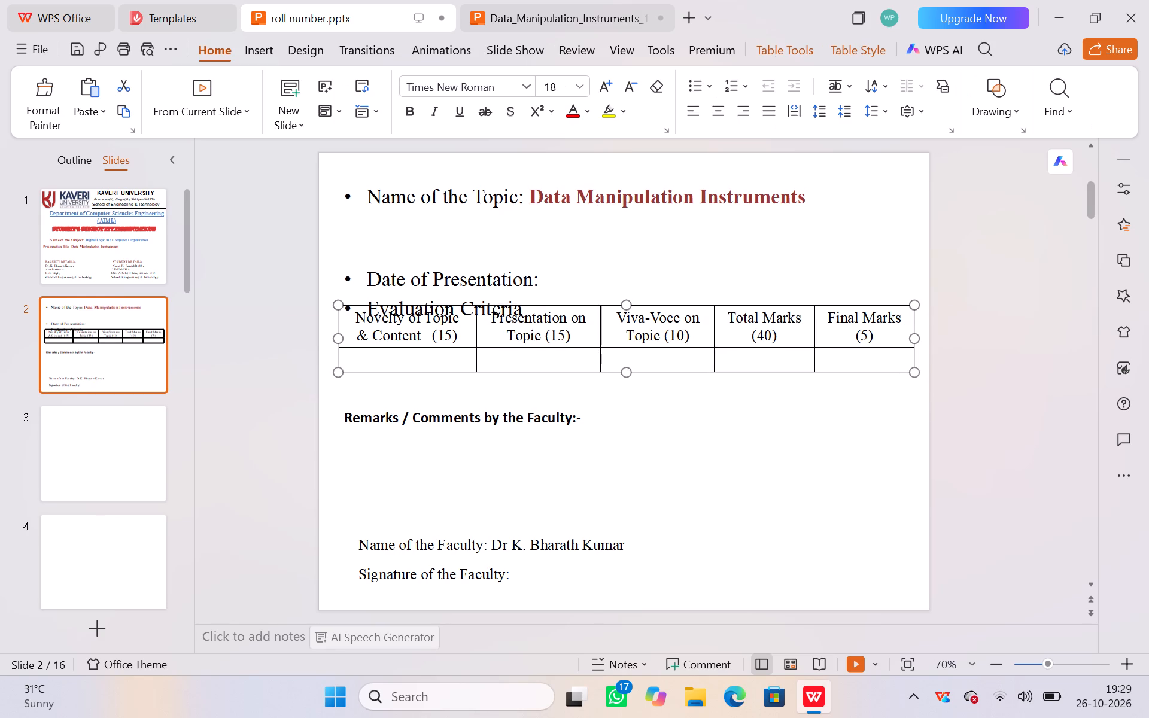
drag(602, 306, 602, 323)
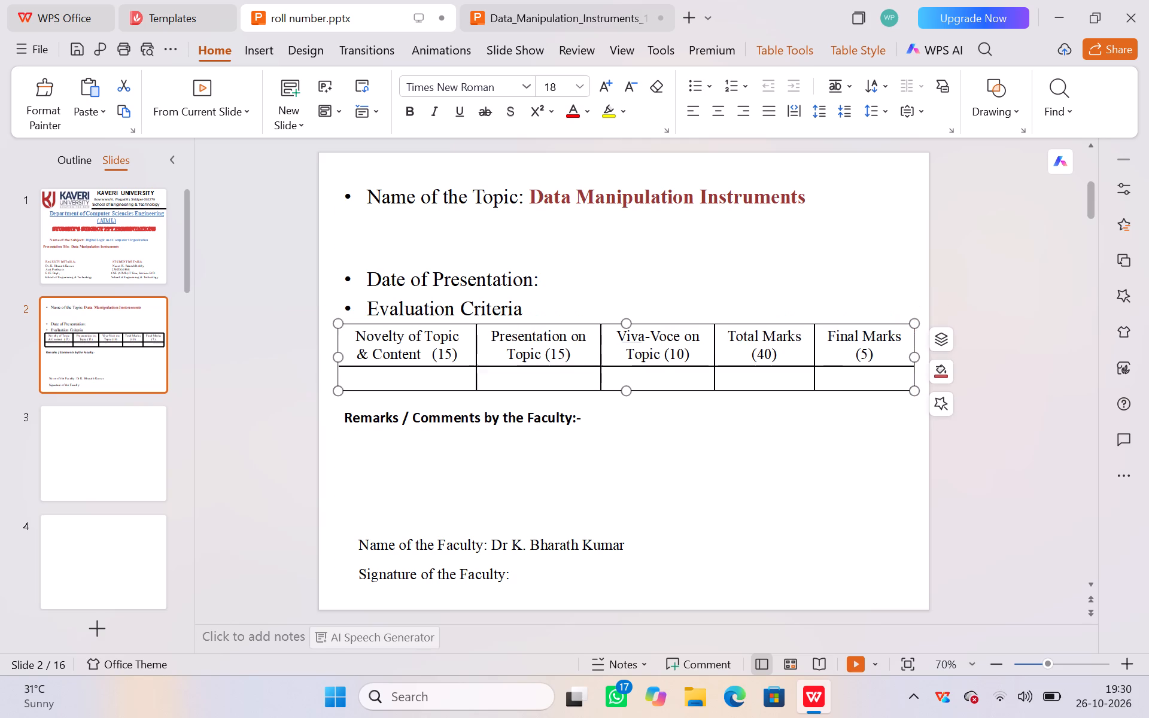
click(616, 302)
Enter the date 6/11/2026 after "Date of Presentation:" on slide 2.
click(556, 279)
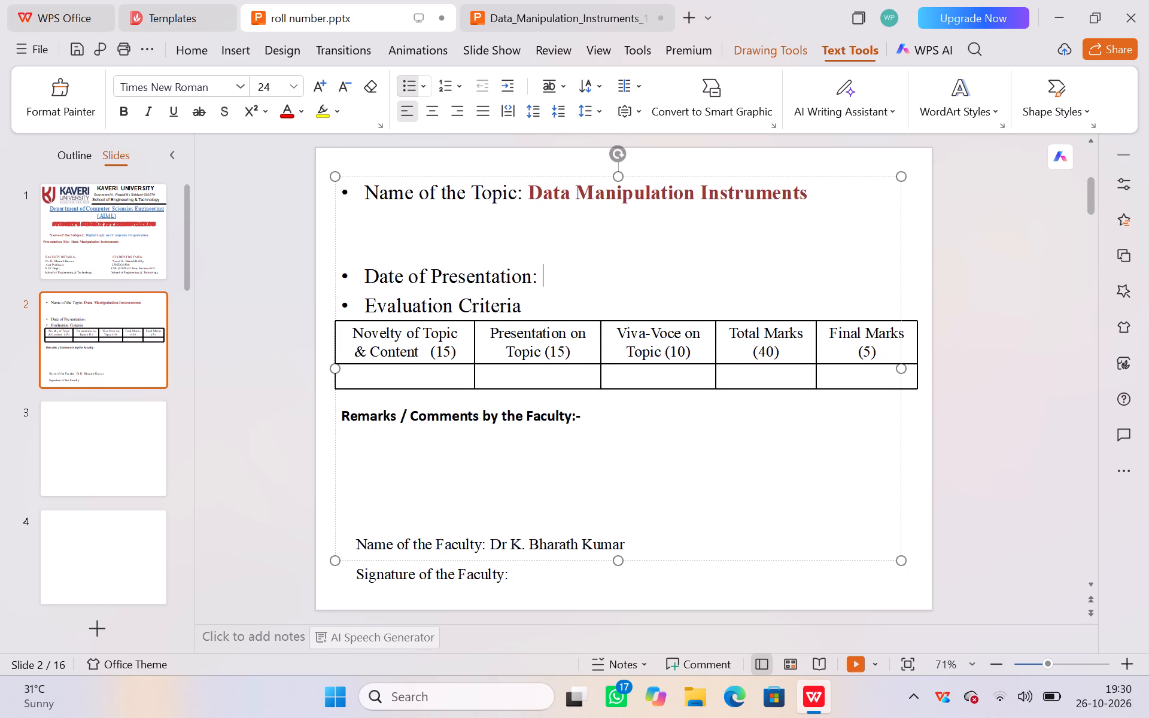
click(556, 279)
key(6)
key(slash)
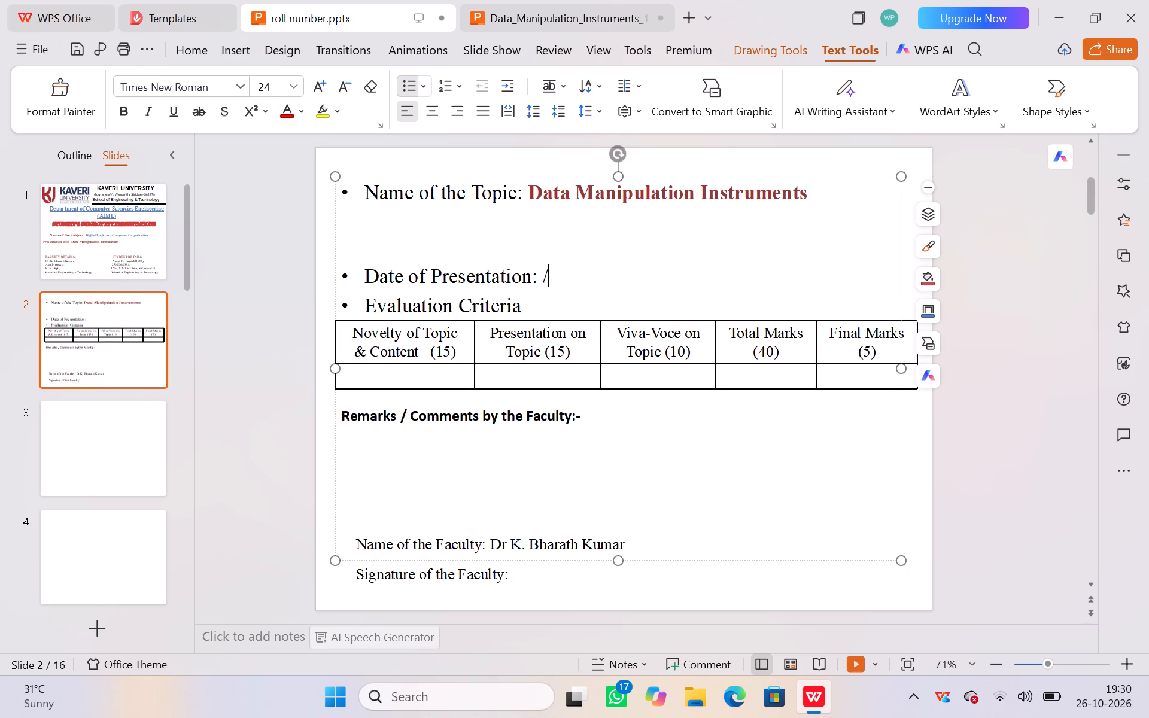
key(2)
key(BackSpace)
text(10//)
key(BackSpace)
key(BackSpace)
key(BackSpace)
key(BackSpace)
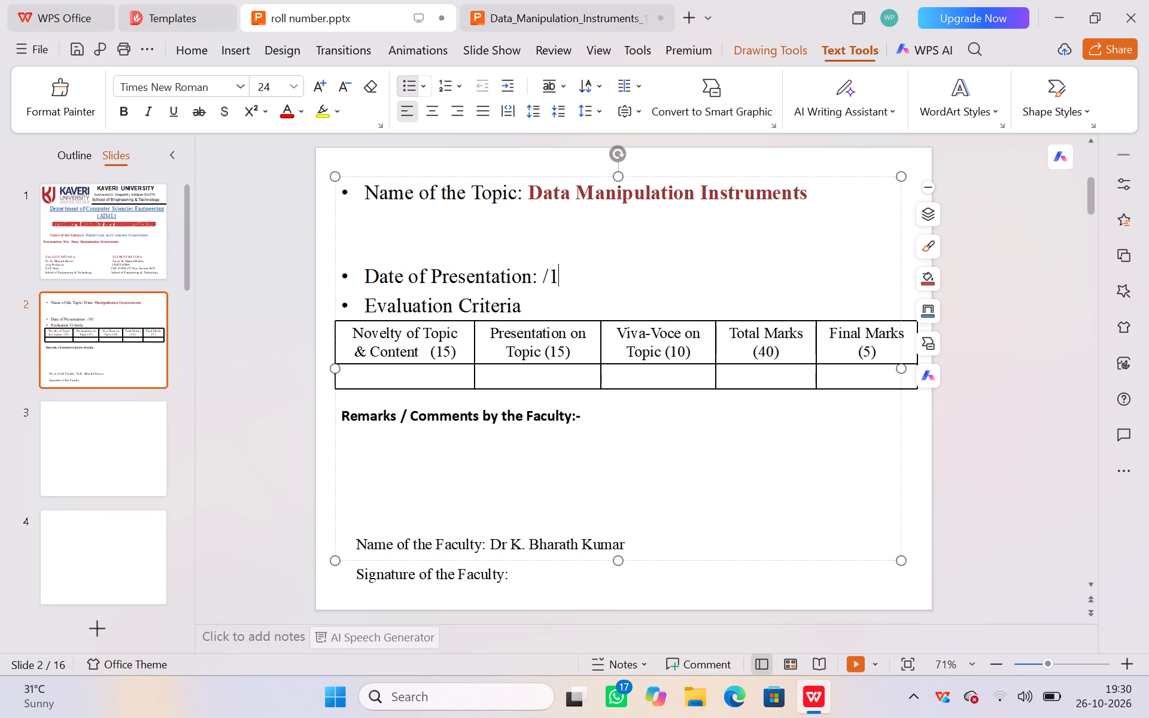
key(BackSpace)
key(6)
text(/11)
text(/202)
key(6)
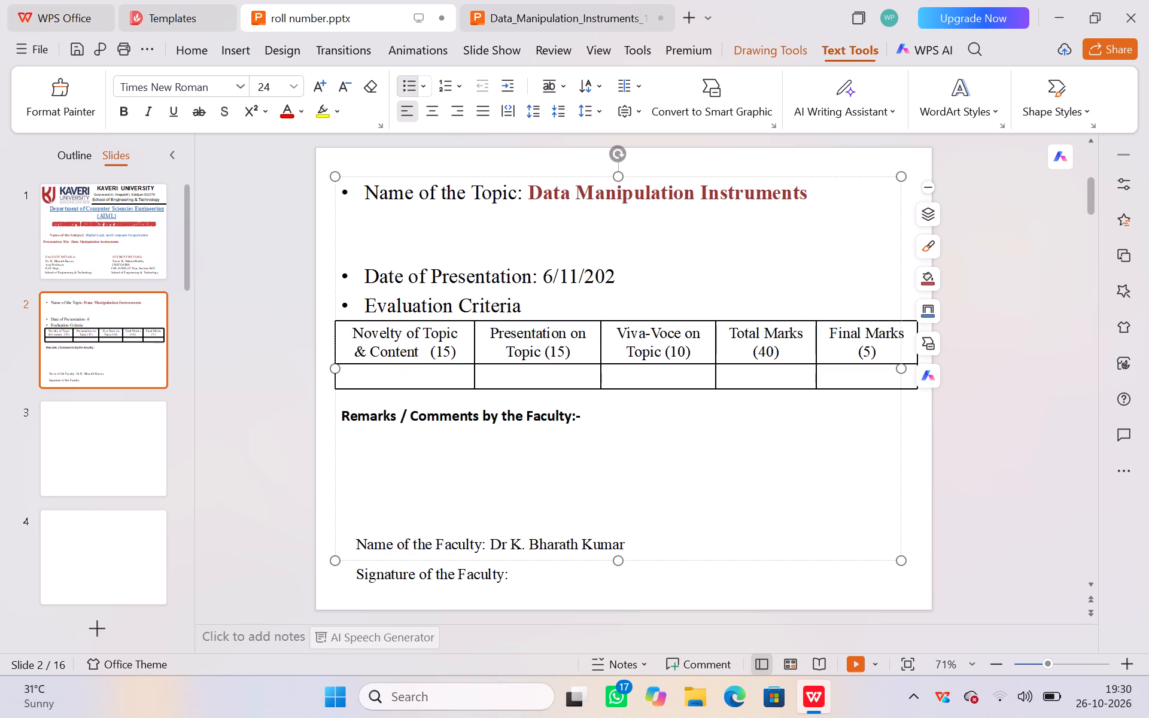
Delete the extra blank bullet line between the topic name and the presentation date on slide 2.
scroll(556, 279, down, 1)
scroll(556, 279, up, 1)
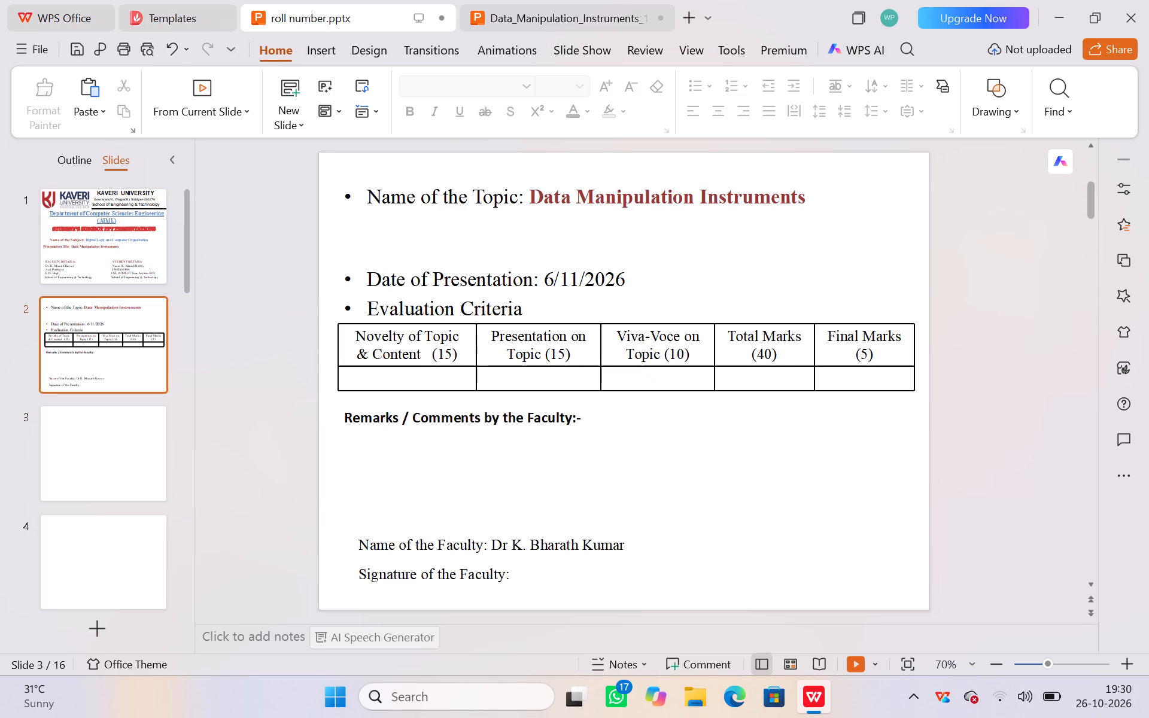
scroll(556, 279, down, 2)
scroll(1, 232, up, 3)
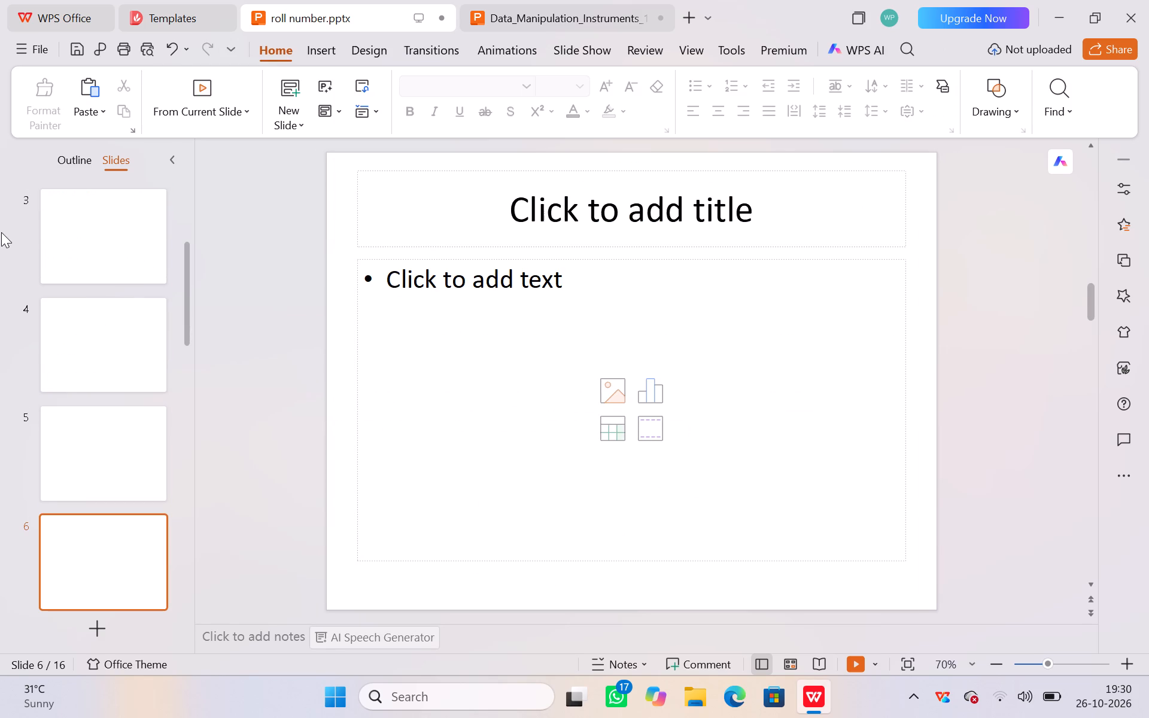
scroll(1, 232, up, 5)
click(75, 305)
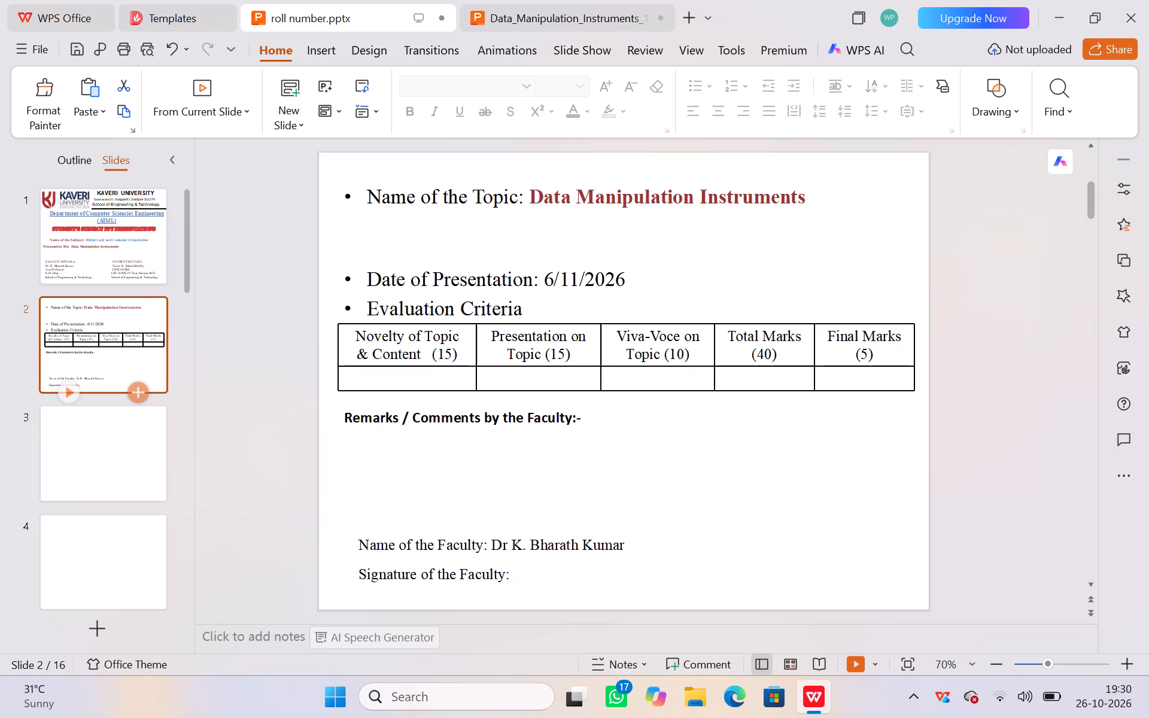
click(372, 258)
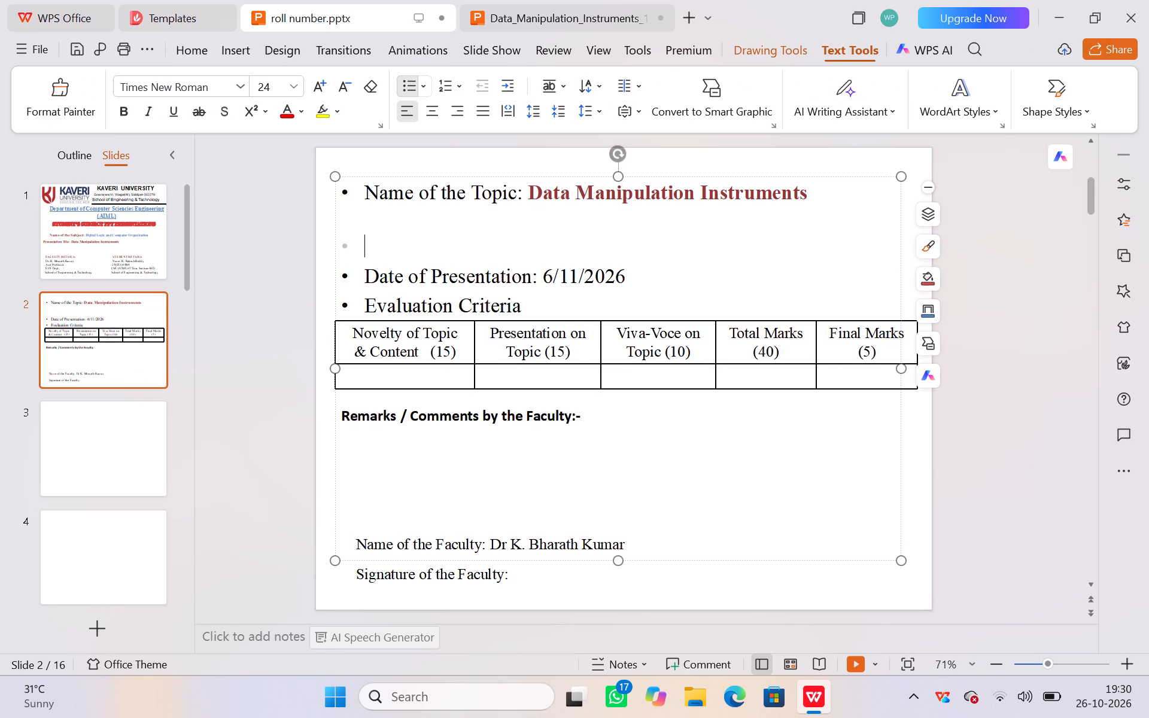
key(BackSpace)
key(BackSpace)
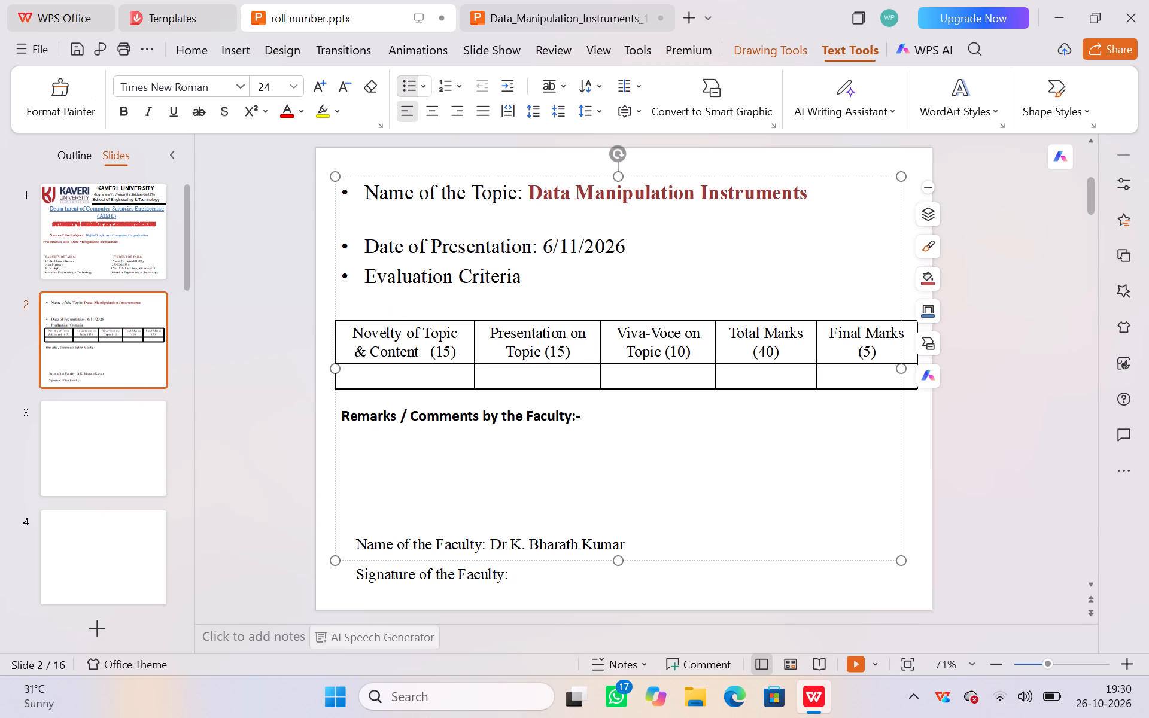
Move the marks table on slide 2 slightly up, closer to the "Evaluation Criteria" line.
click(362, 301)
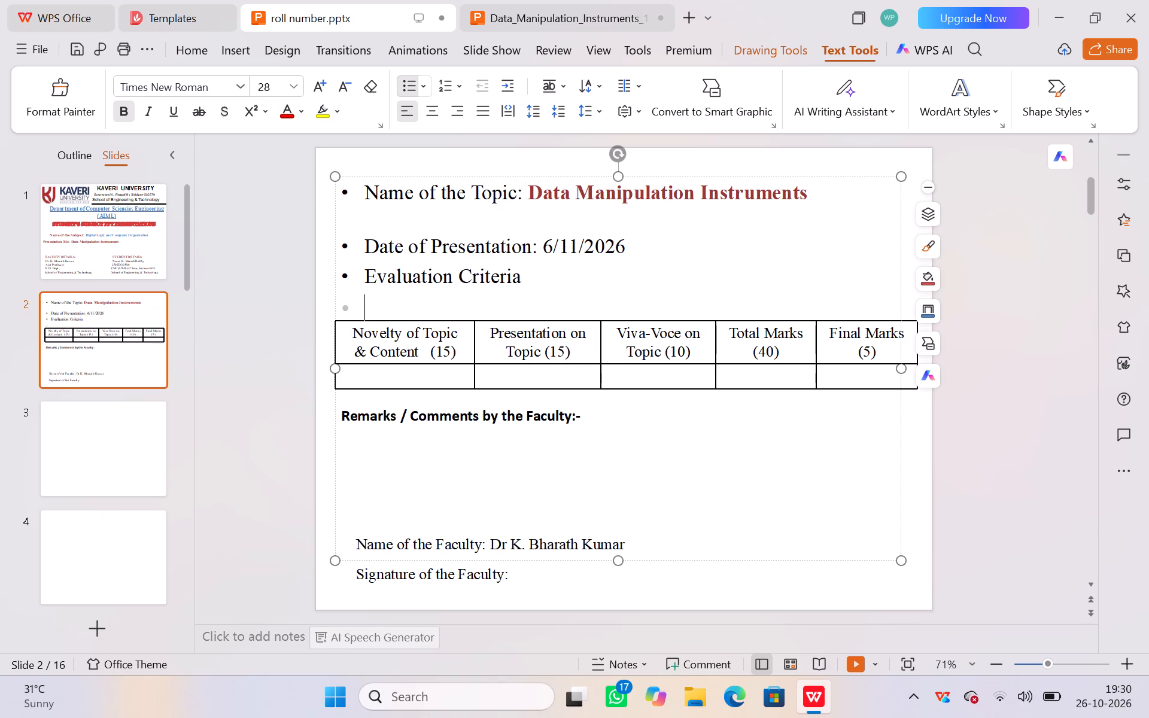
click(604, 321)
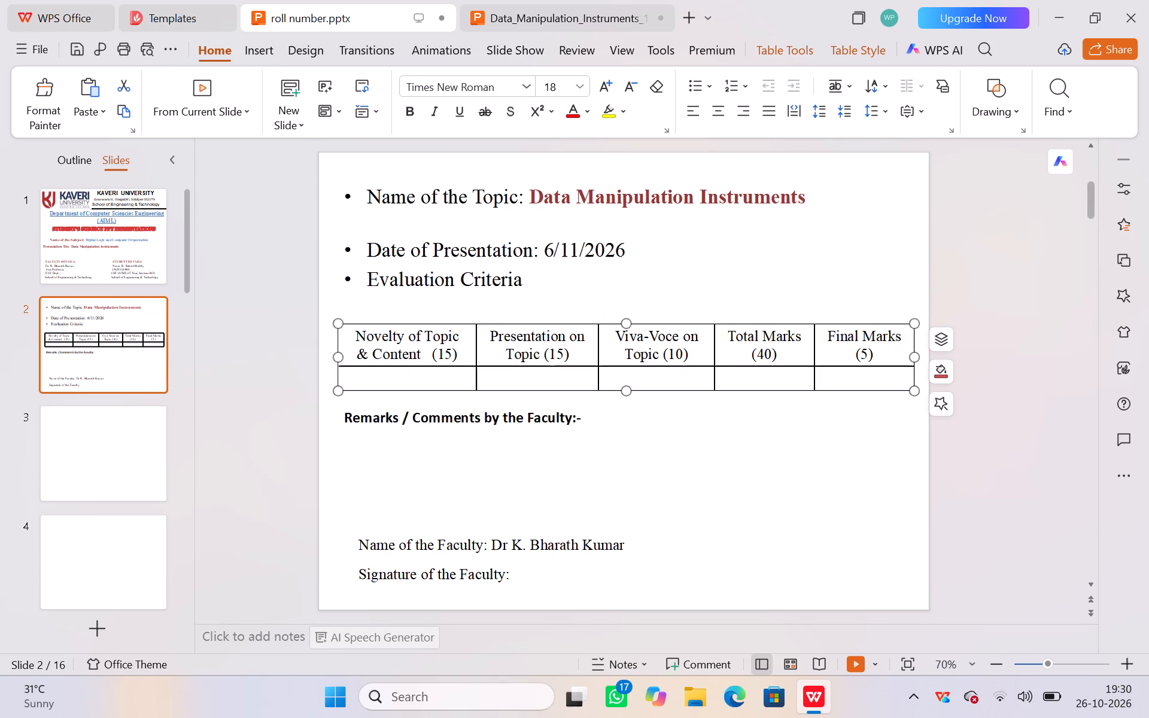
drag(598, 325, 597, 315)
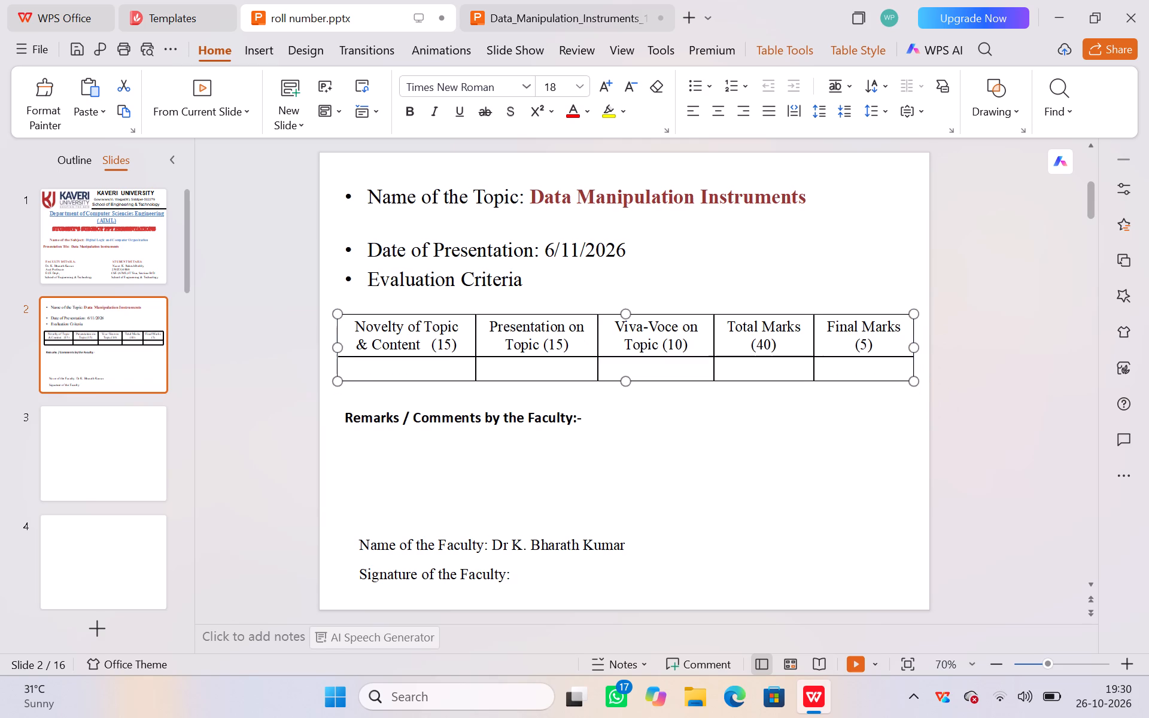
click(767, 270)
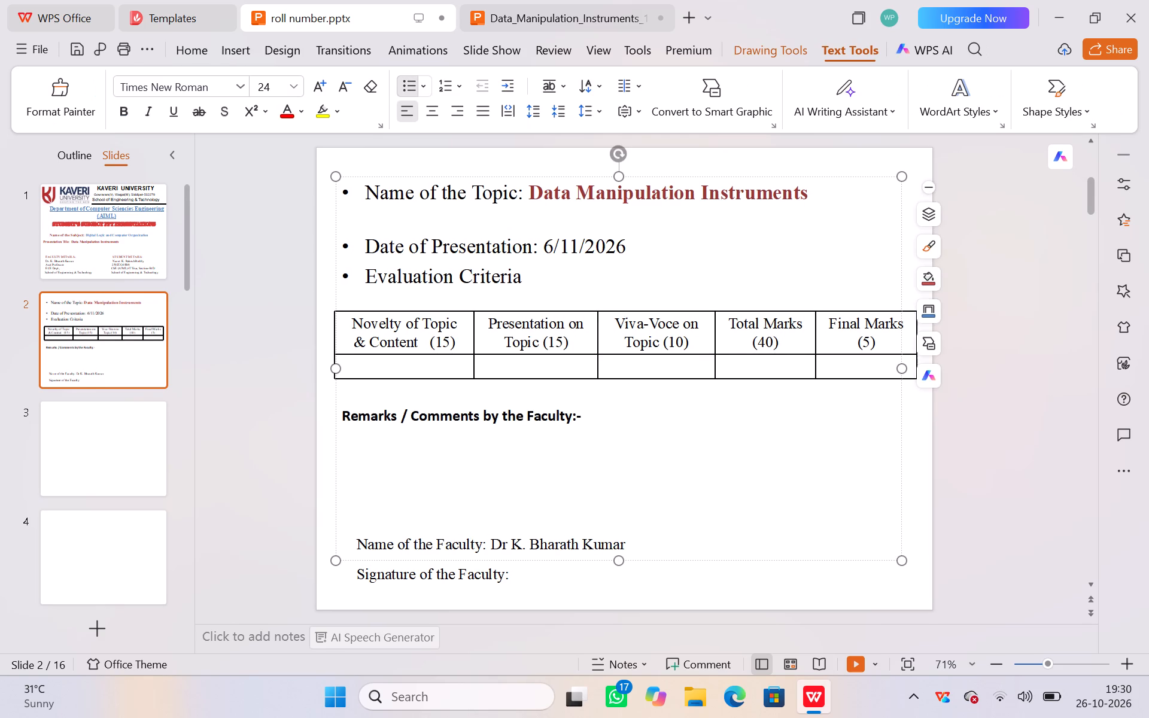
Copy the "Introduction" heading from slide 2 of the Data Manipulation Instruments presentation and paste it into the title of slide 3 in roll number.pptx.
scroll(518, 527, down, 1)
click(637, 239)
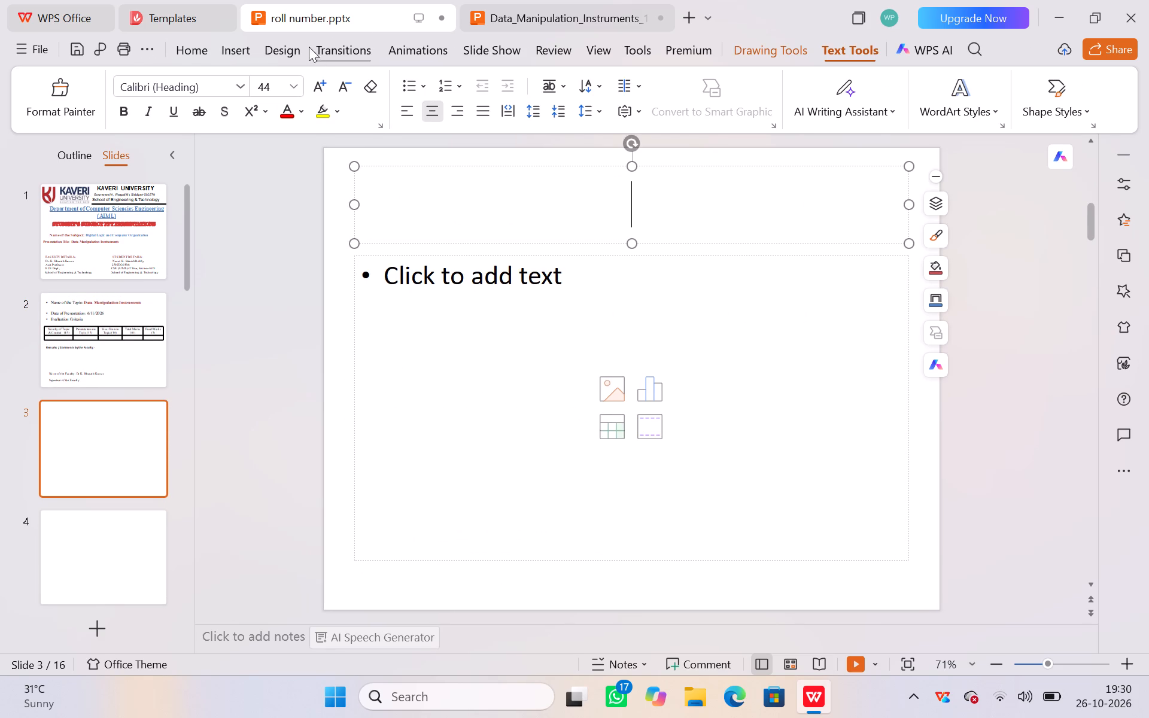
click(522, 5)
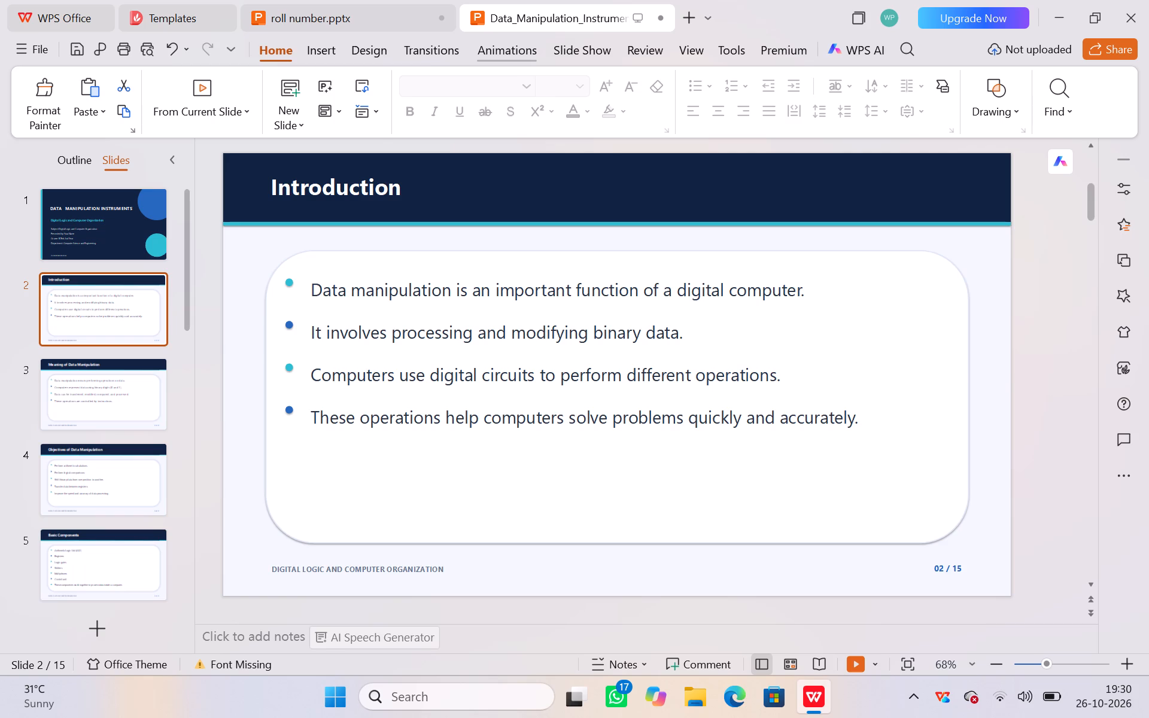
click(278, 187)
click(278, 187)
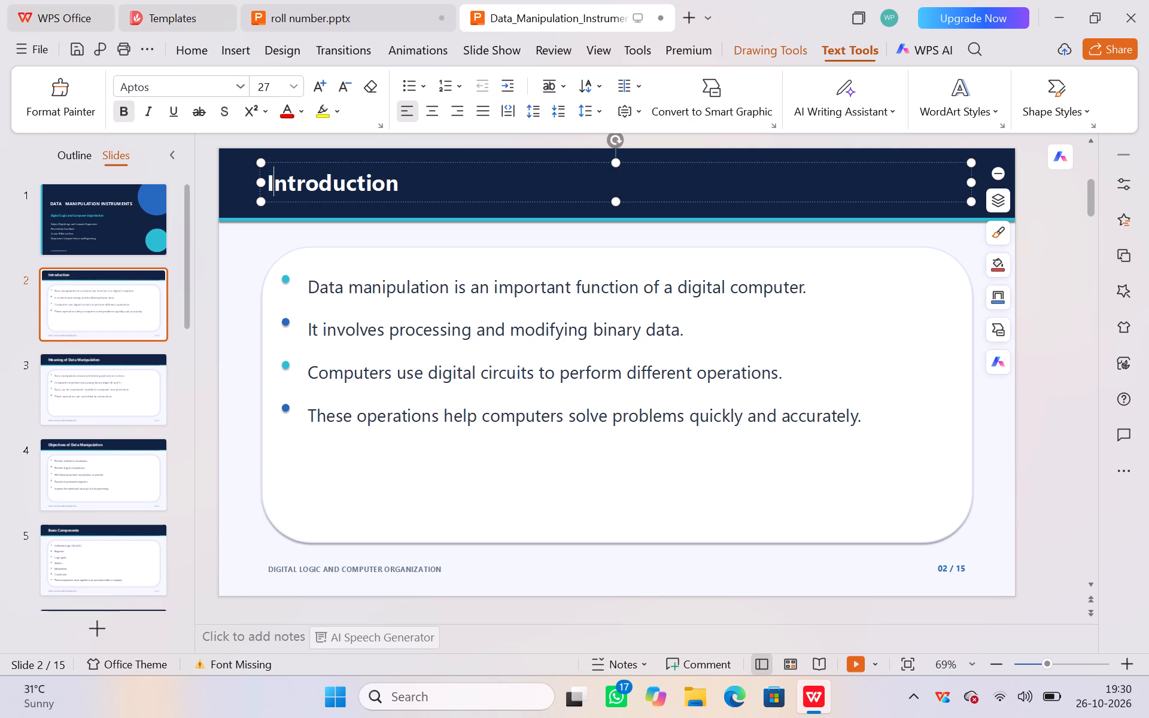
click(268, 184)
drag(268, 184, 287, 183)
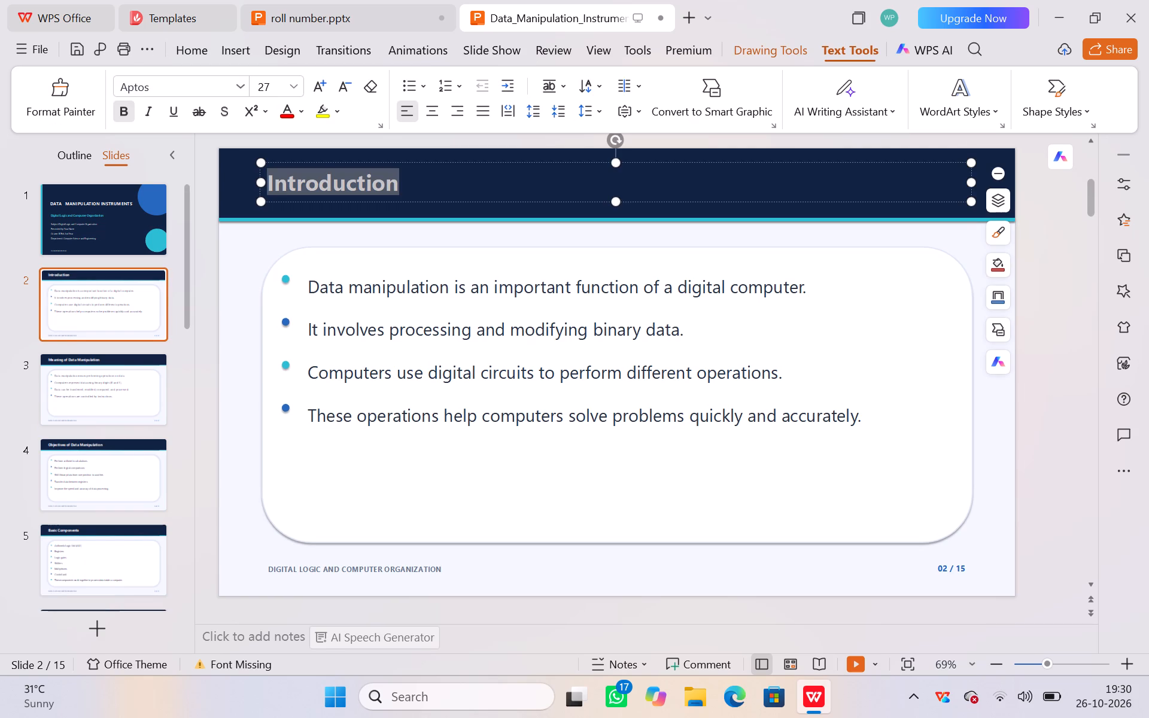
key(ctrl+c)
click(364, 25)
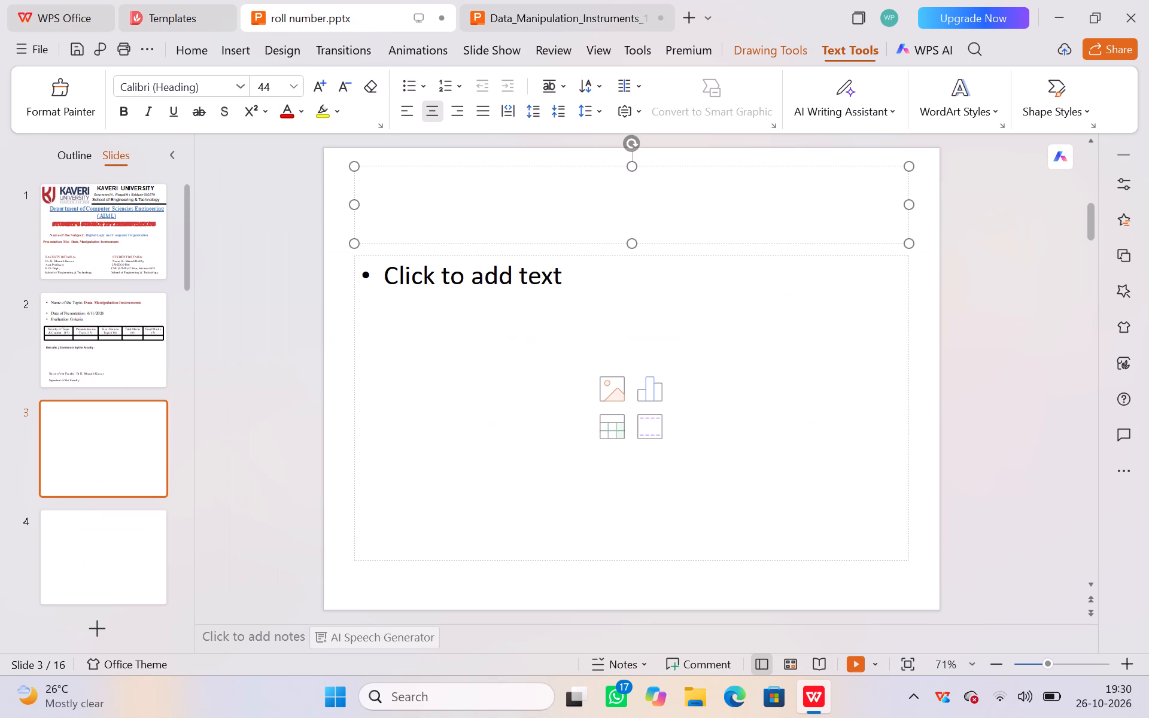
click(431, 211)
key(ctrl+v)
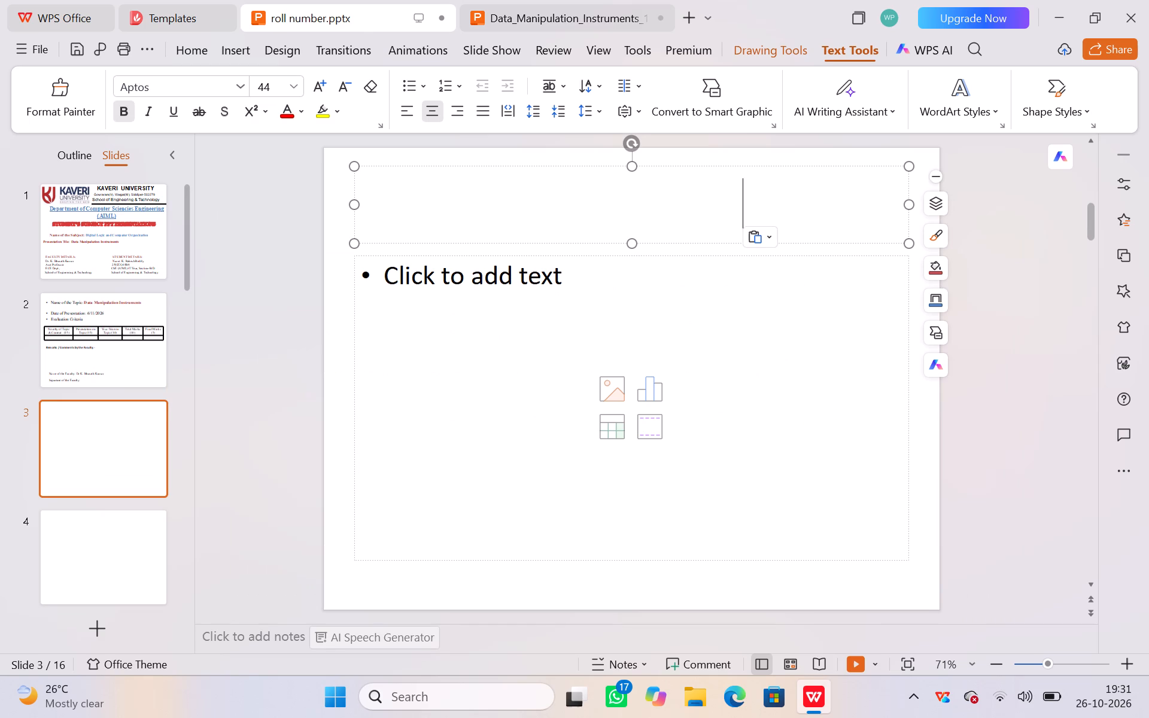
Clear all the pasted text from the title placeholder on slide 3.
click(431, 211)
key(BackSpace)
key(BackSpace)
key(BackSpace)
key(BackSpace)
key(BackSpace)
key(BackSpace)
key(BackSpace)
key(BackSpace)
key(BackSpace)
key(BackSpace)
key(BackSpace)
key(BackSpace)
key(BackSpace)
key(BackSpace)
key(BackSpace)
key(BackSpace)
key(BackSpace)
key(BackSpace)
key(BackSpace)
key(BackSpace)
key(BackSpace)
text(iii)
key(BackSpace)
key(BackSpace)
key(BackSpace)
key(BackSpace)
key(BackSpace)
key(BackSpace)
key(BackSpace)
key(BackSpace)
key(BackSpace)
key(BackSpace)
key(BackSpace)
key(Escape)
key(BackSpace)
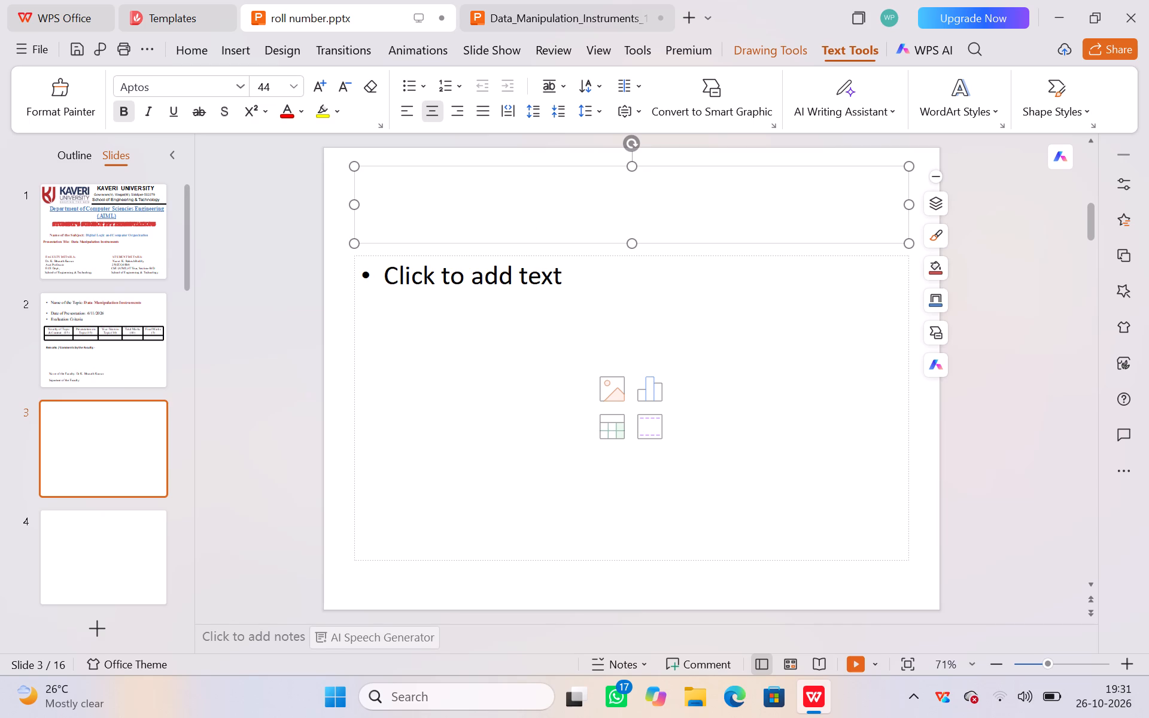
Enter "Introduction :" as the title of slide 3 and align it left.
click(559, 207)
key(m)
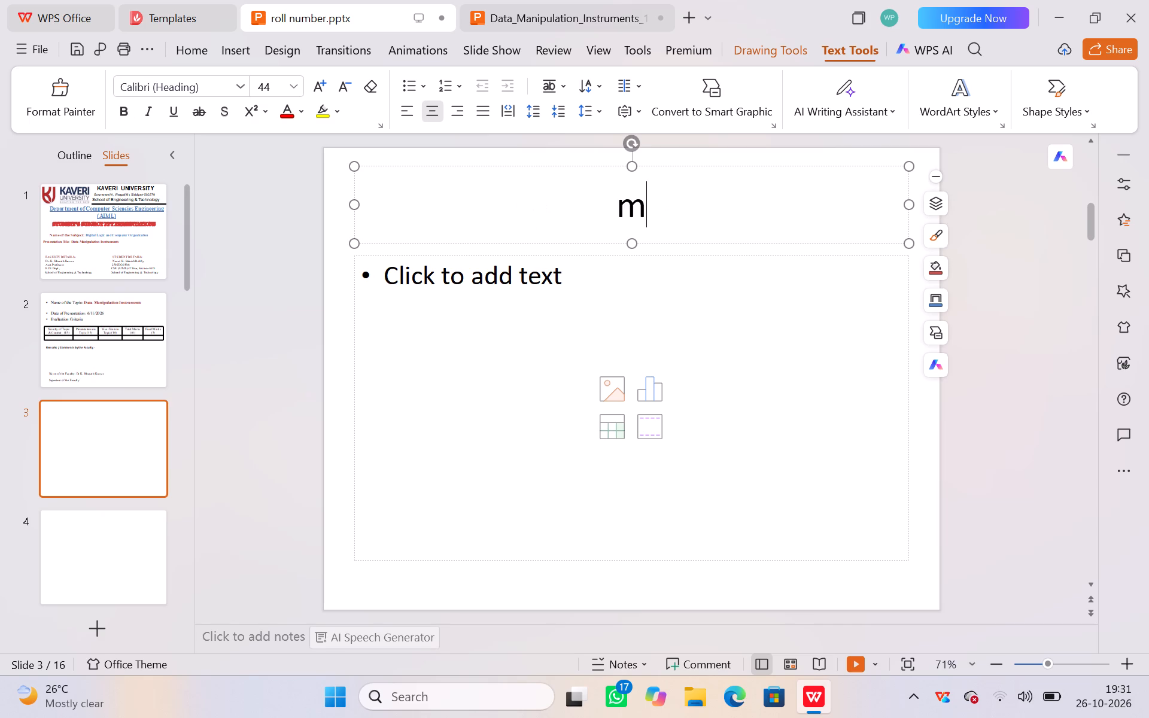
key(BackSpace)
key(i)
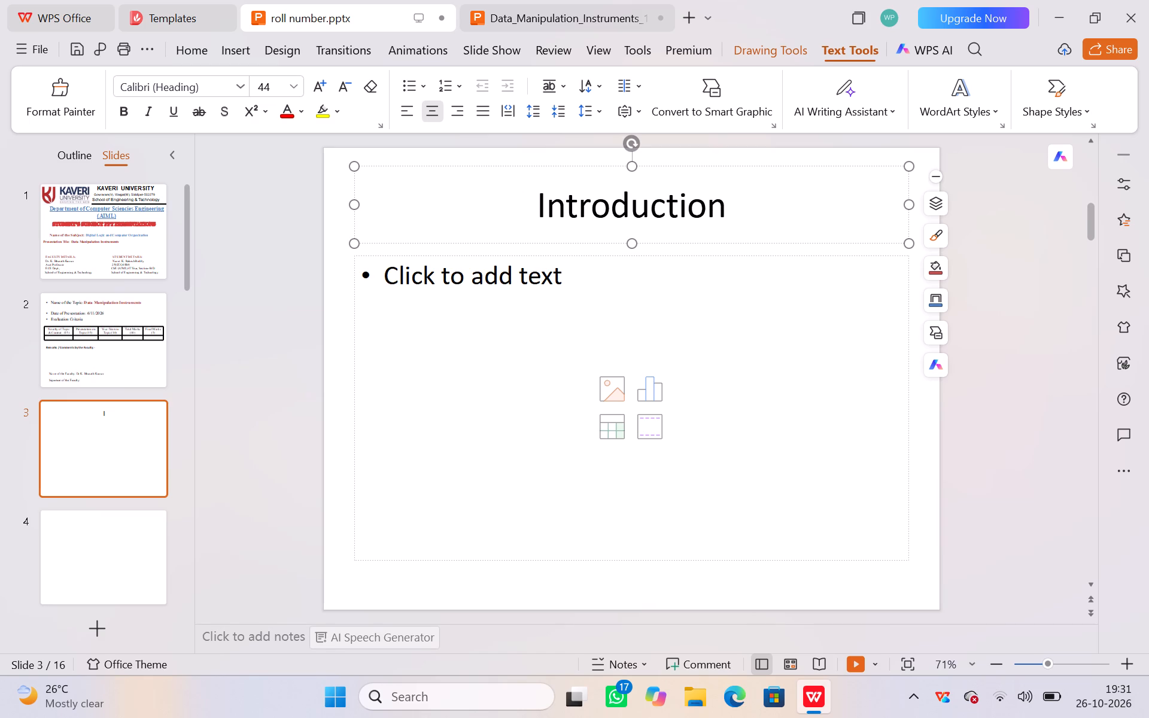
drag(531, 208, 740, 207)
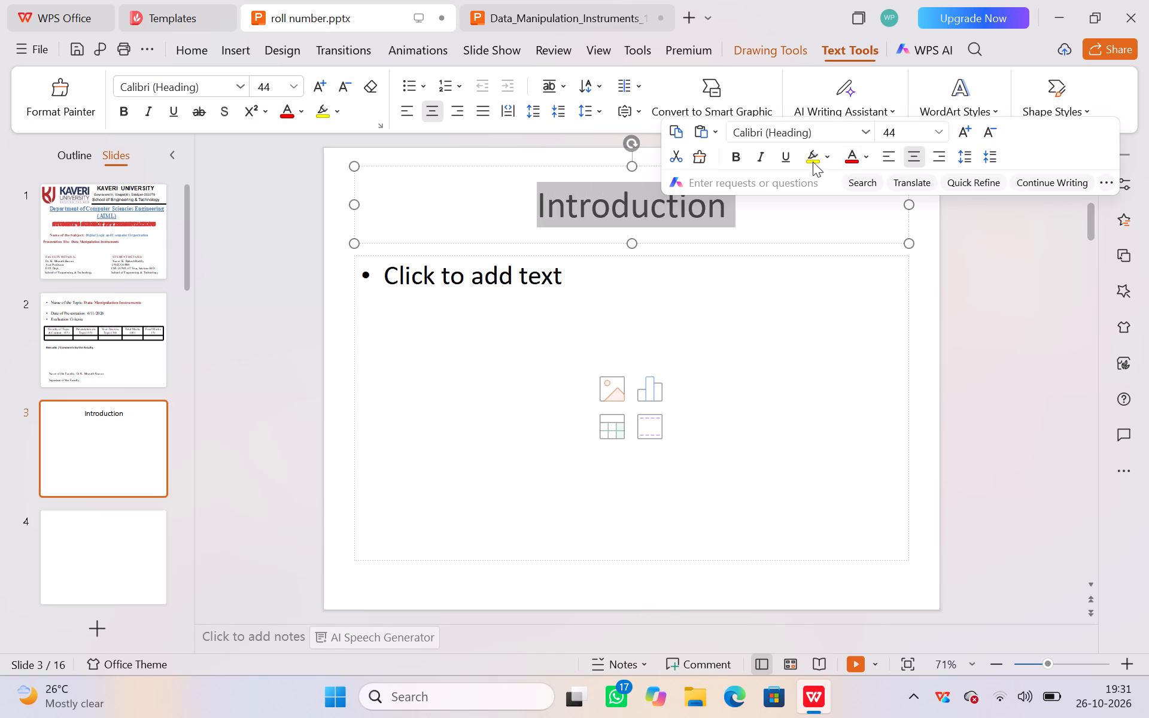
click(899, 159)
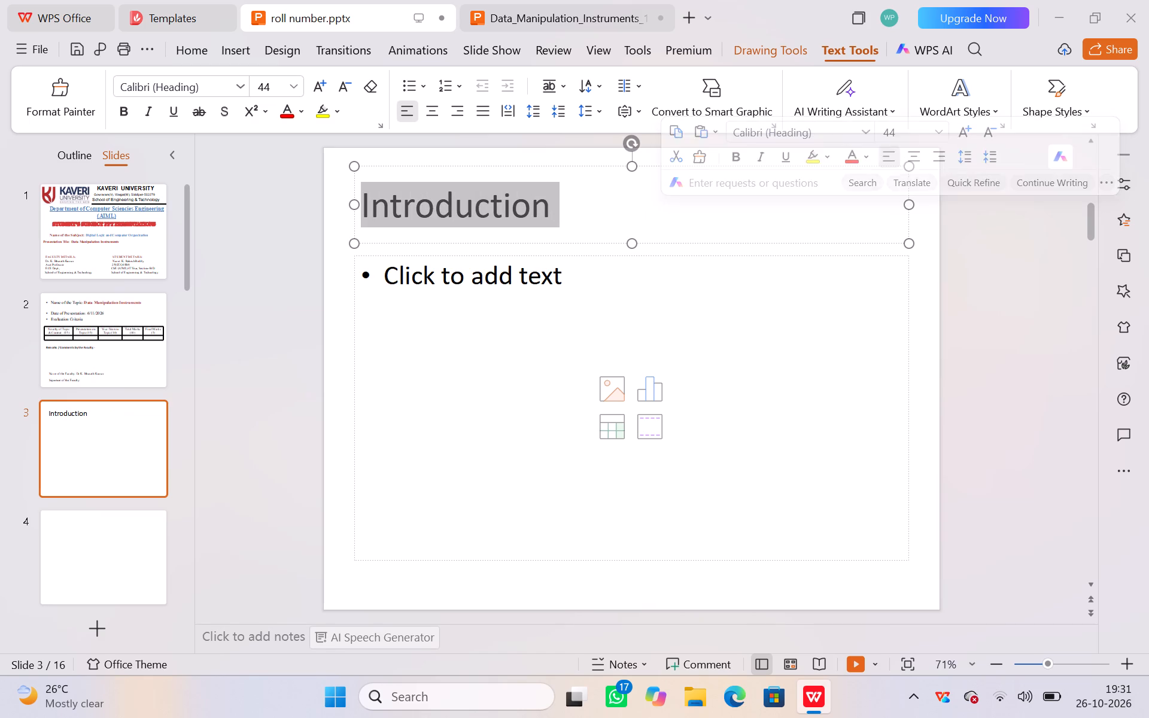
click(554, 217)
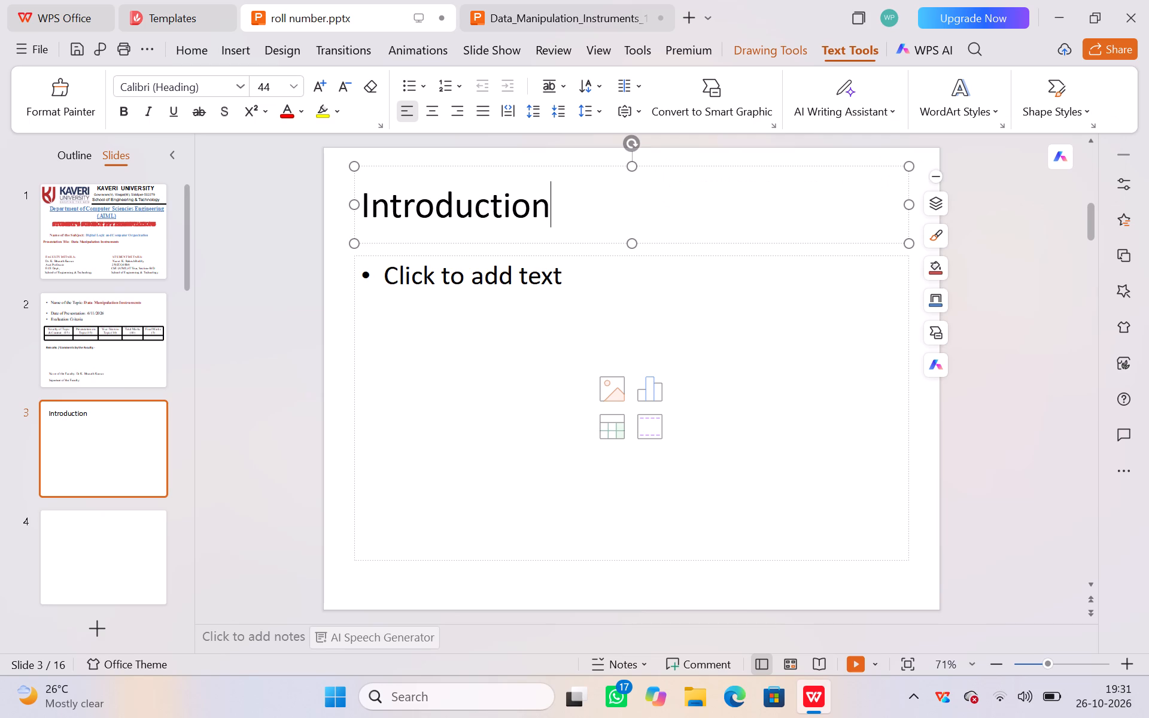
key(space)
key(shift+colon)
Begin the bullet text in the body placeholder below the "Introduction :" title on slide 3.
click(569, 281)
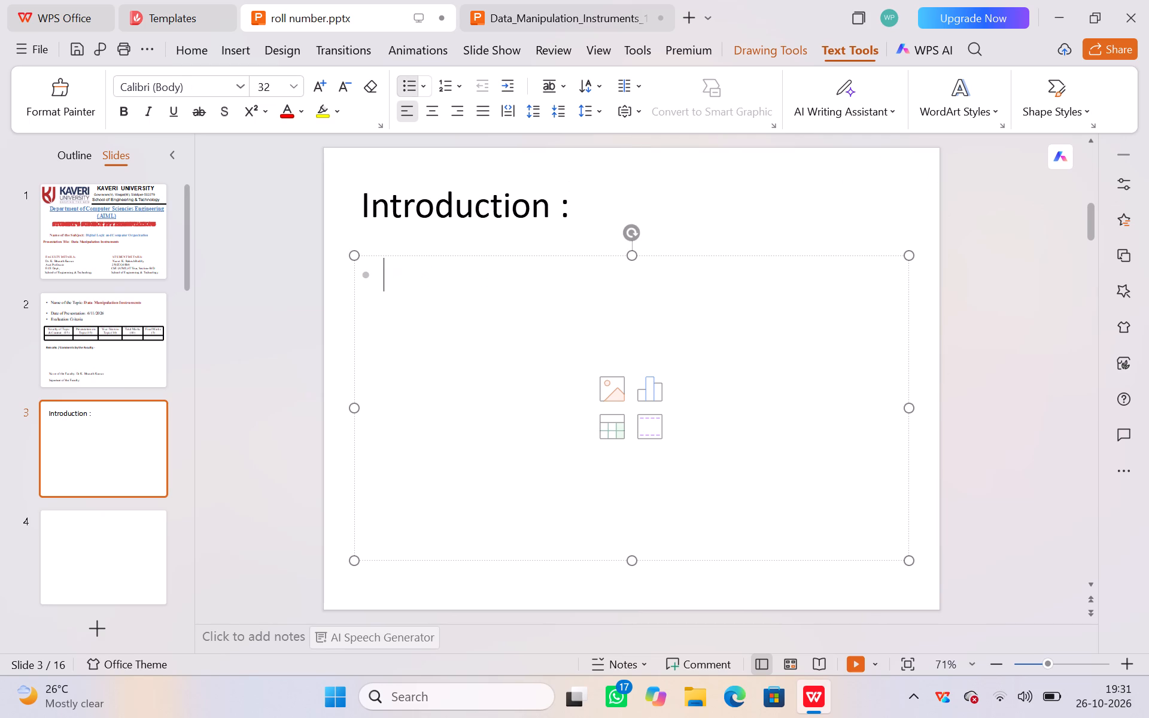
key(c)
key(BackSpace)
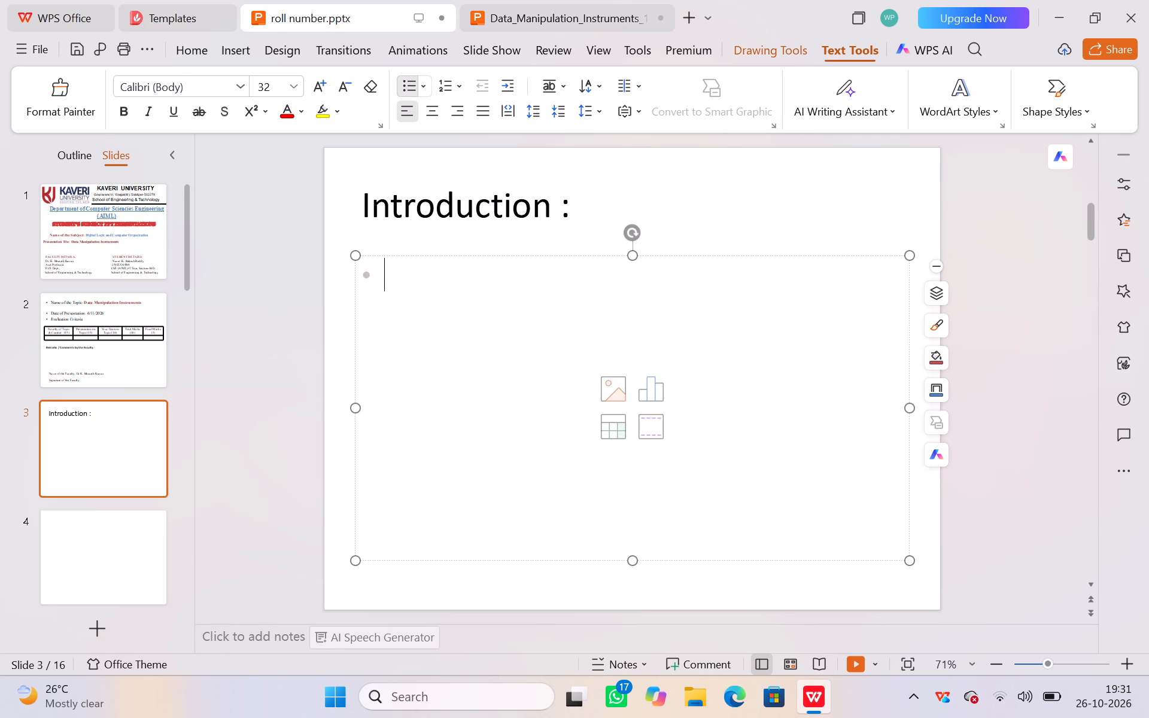
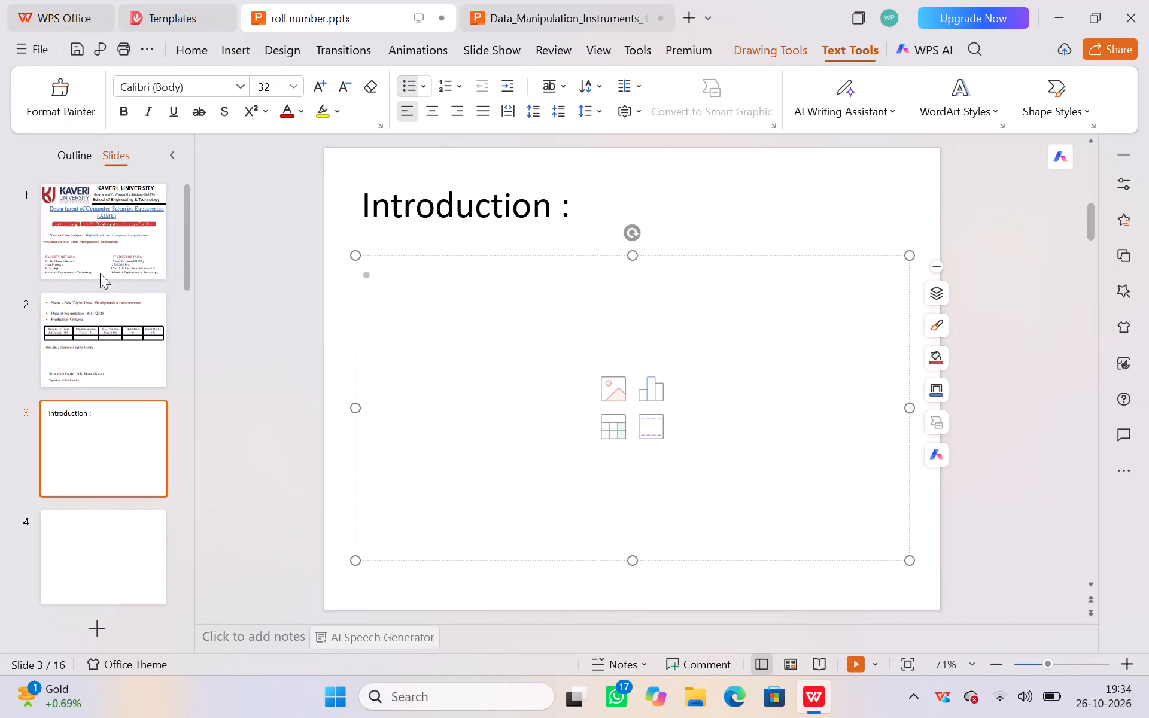
Return to slide 1 of roll number.pptx to view the university title slide.
click(77, 252)
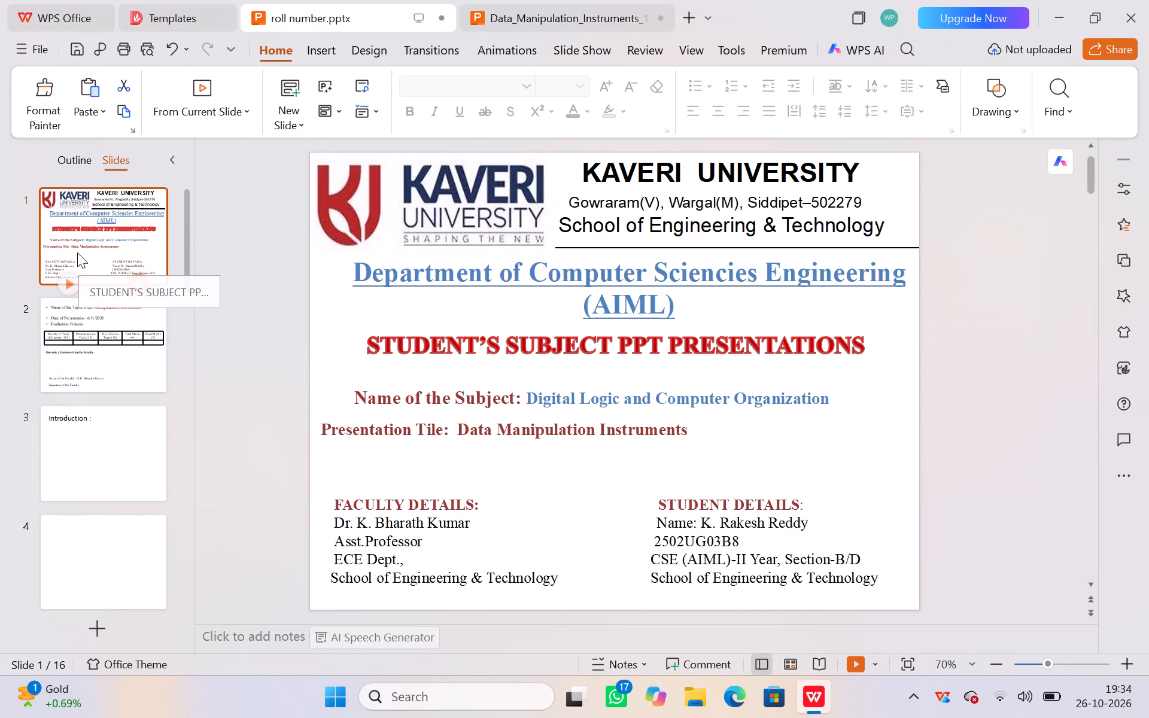
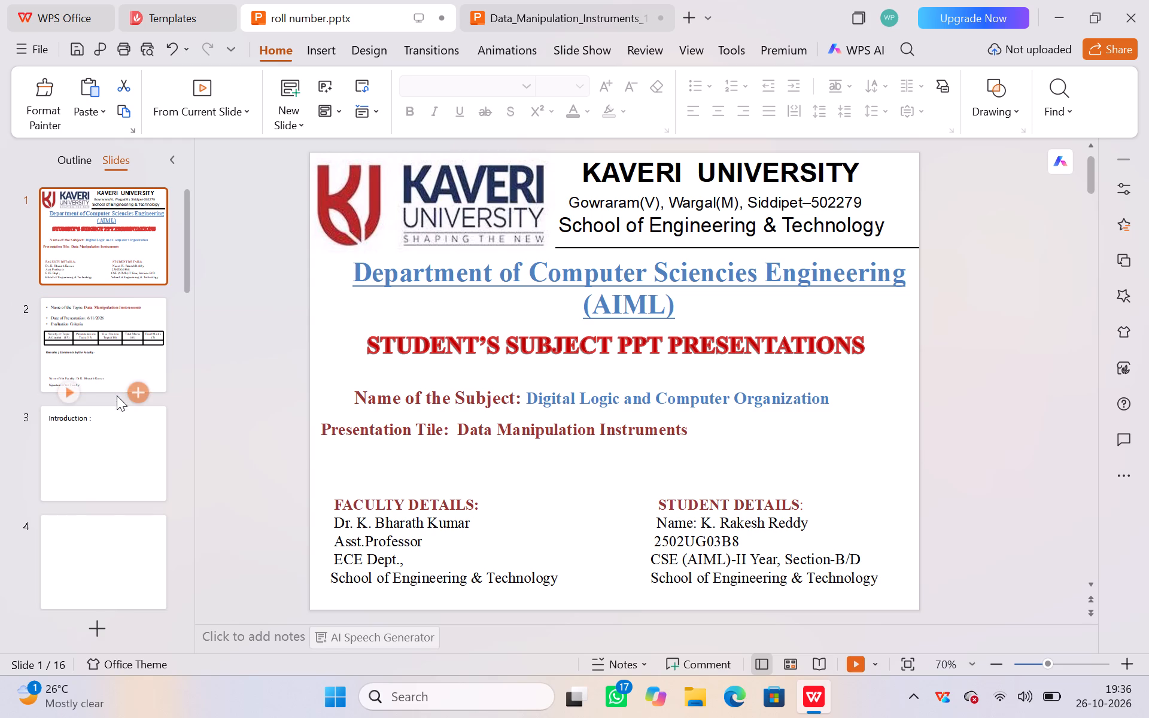
Open slide 3 and place the text cursor in the empty body placeholder beneath the "Introduction :" heading.
click(132, 437)
click(457, 359)
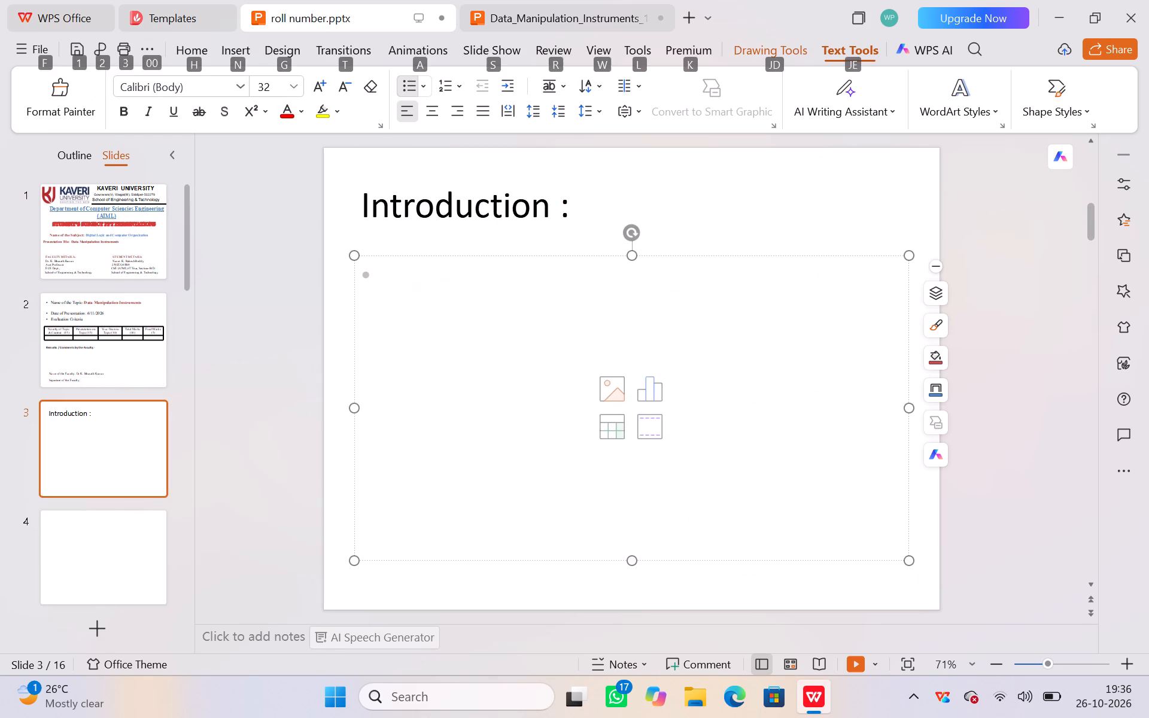
key(space)
text(n)
key(BackSpace)
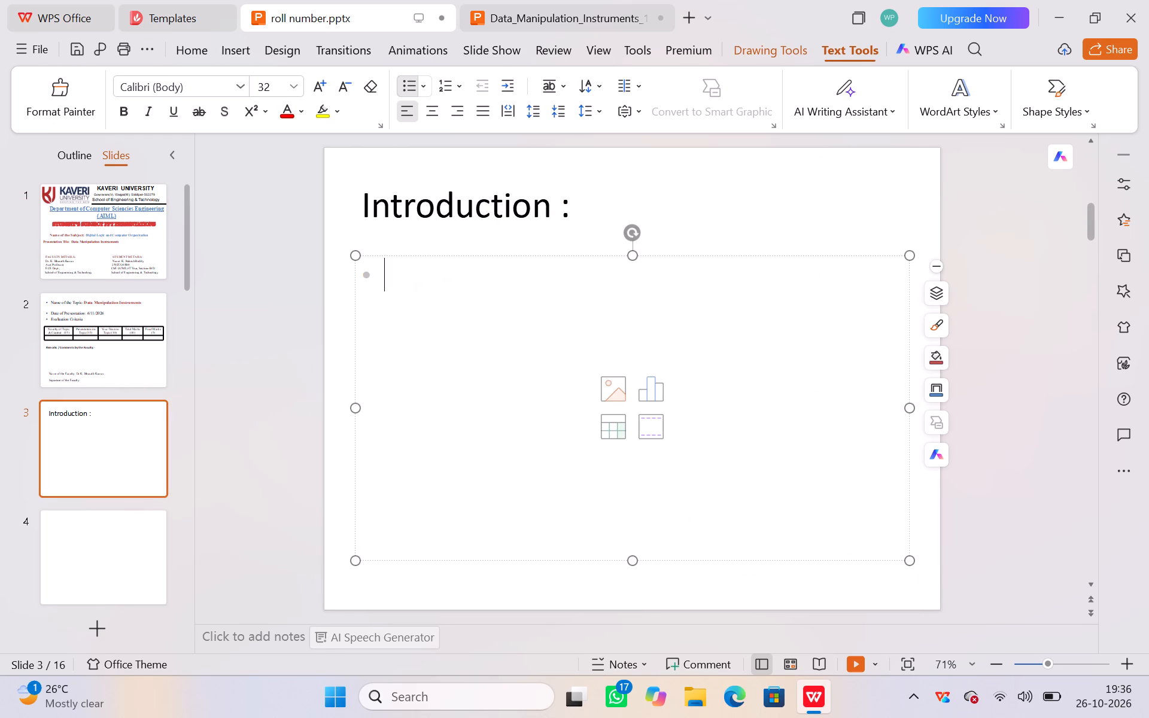
Close the open Templates page.
click(186, 11)
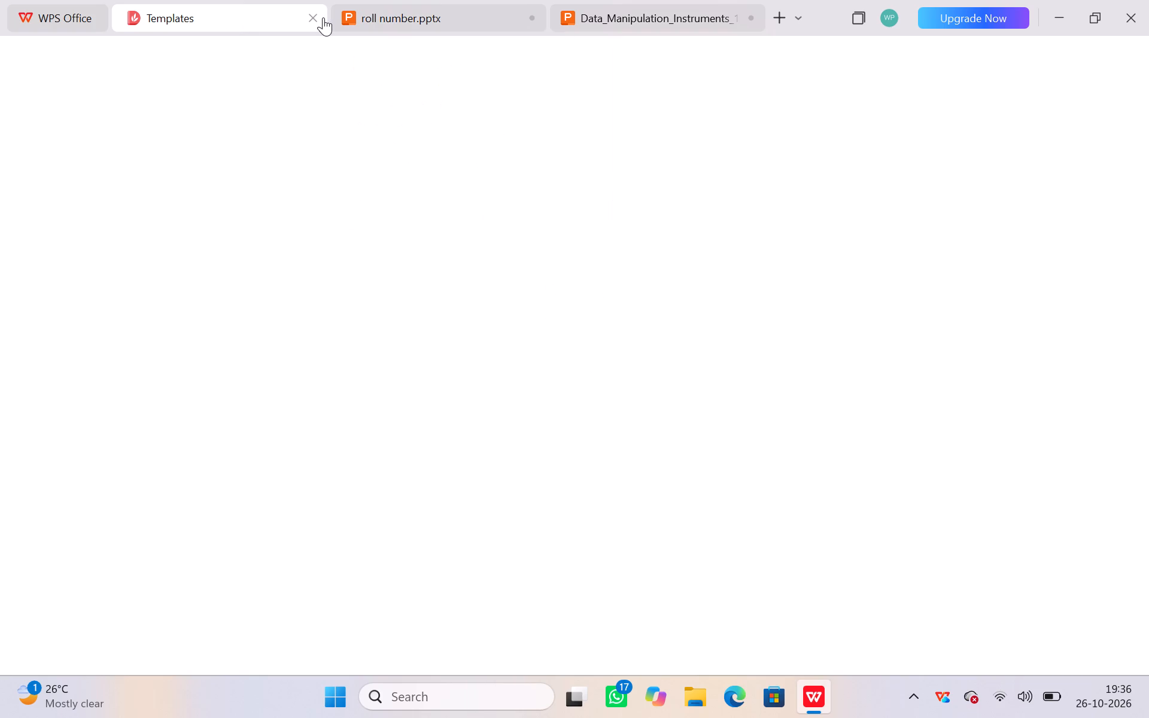
click(321, 17)
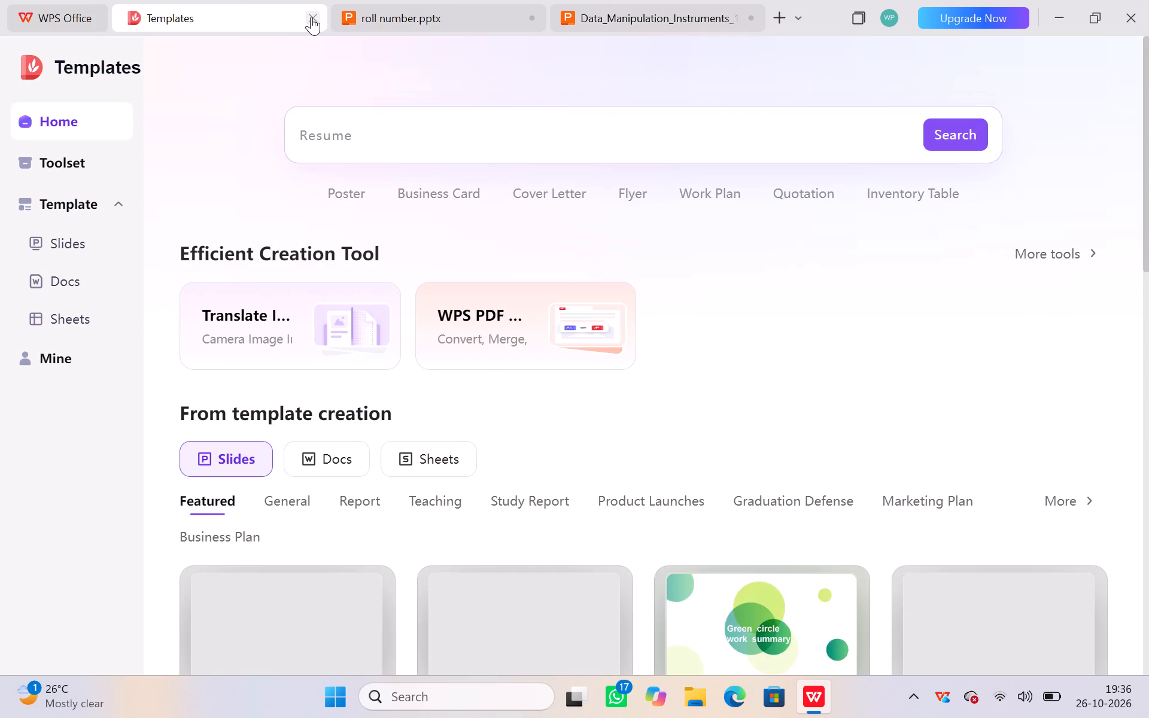
click(311, 17)
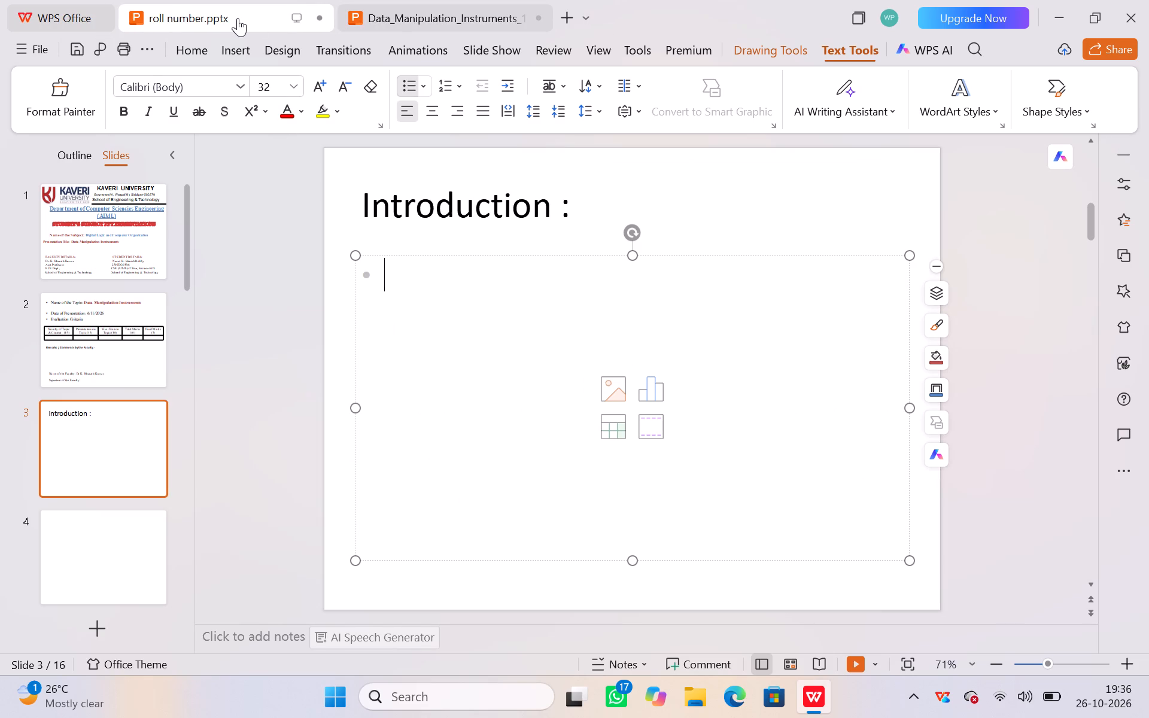
Switch to the Data_Manipulation_Instruments presentation at its Introduction slide.
click(238, 18)
click(466, 11)
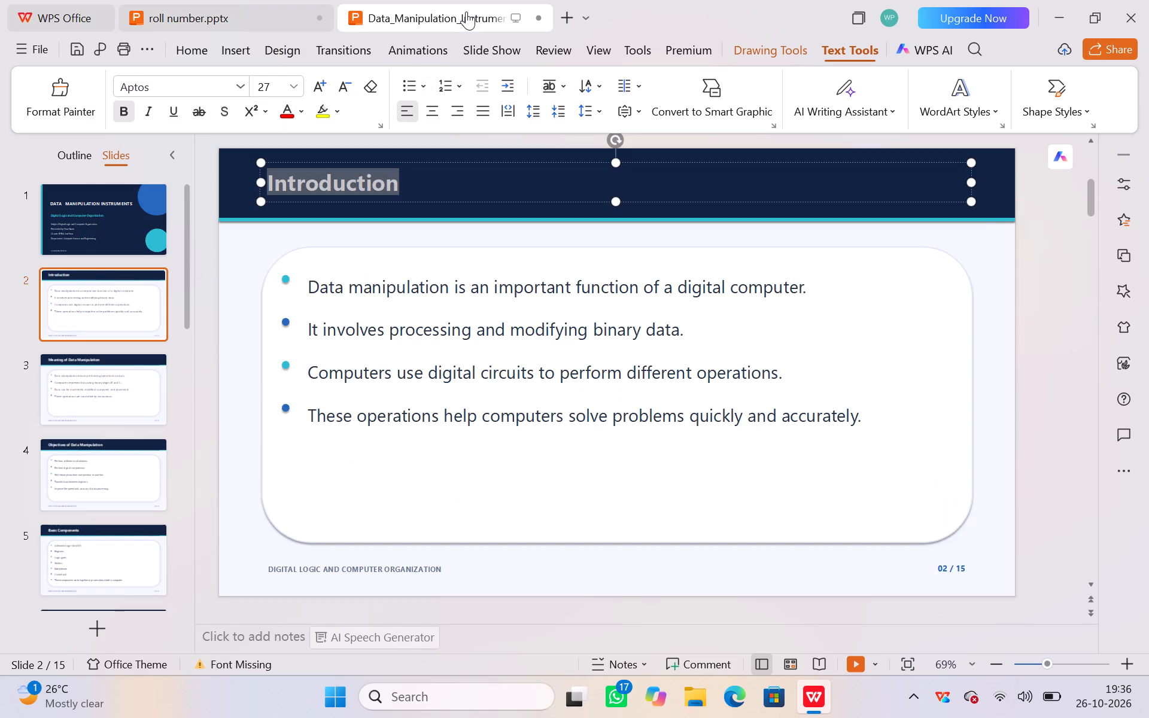
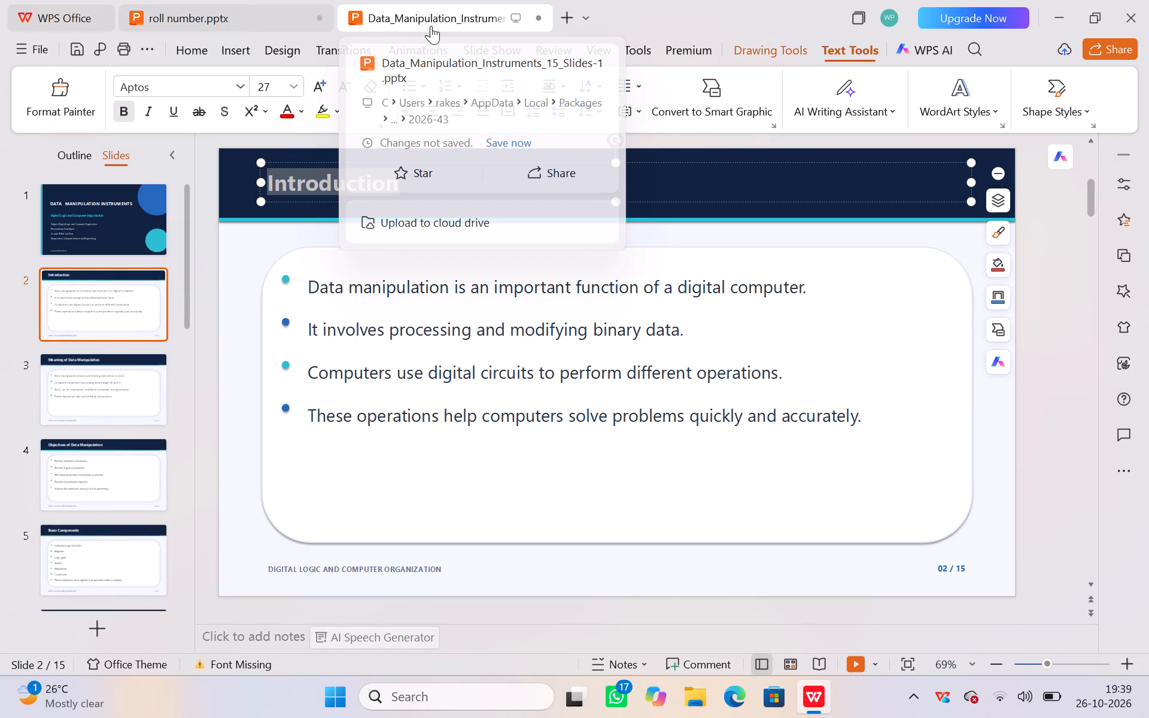
Return to roll number.pptx and remove the bullet from the empty body placeholder under the "Introduction :" heading.
click(241, 10)
click(418, 305)
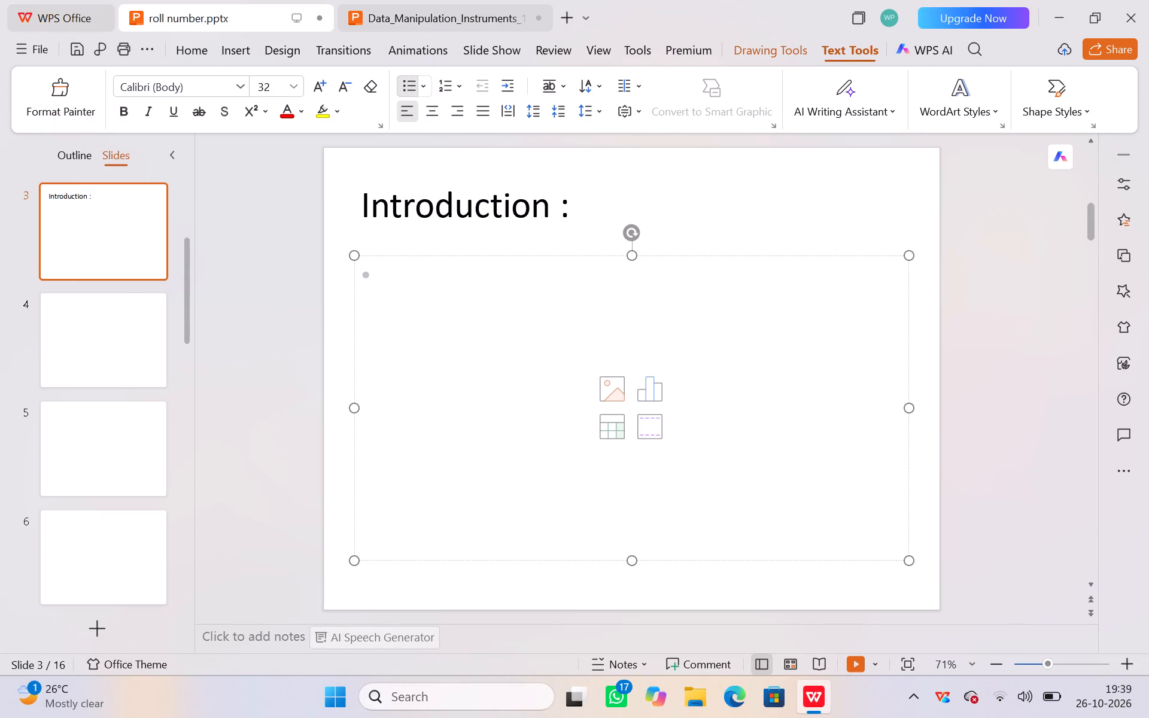
key(space)
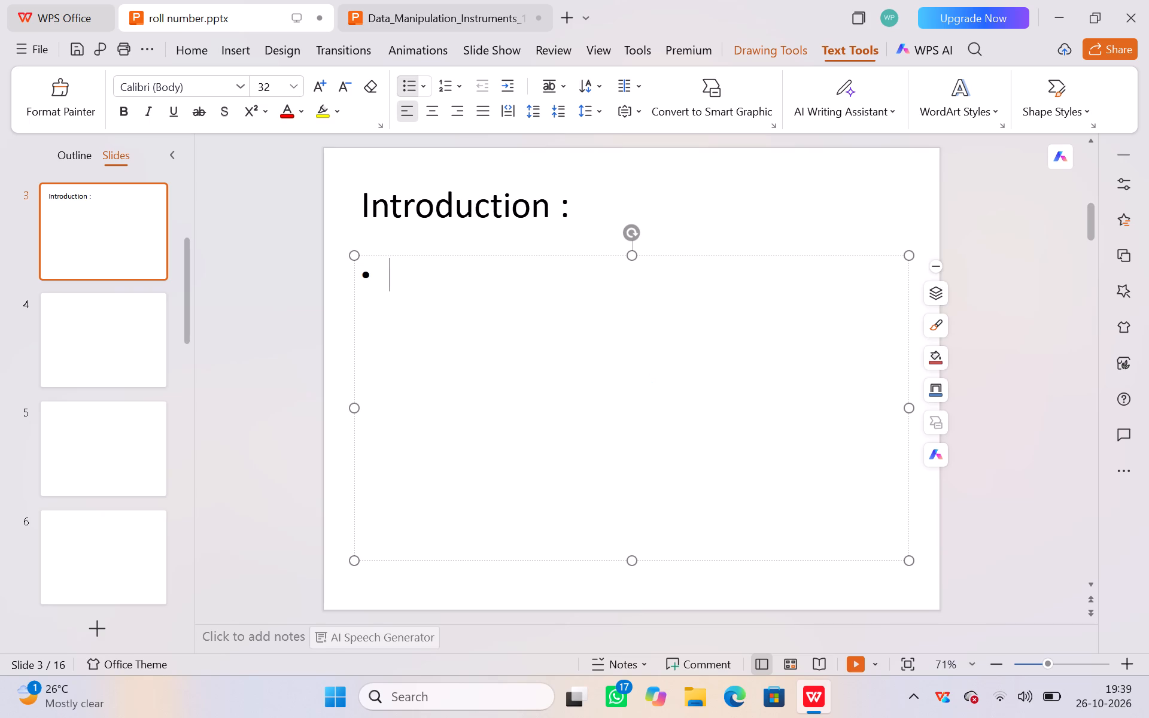
key(BackSpace)
key(BackSpace)
key(space)
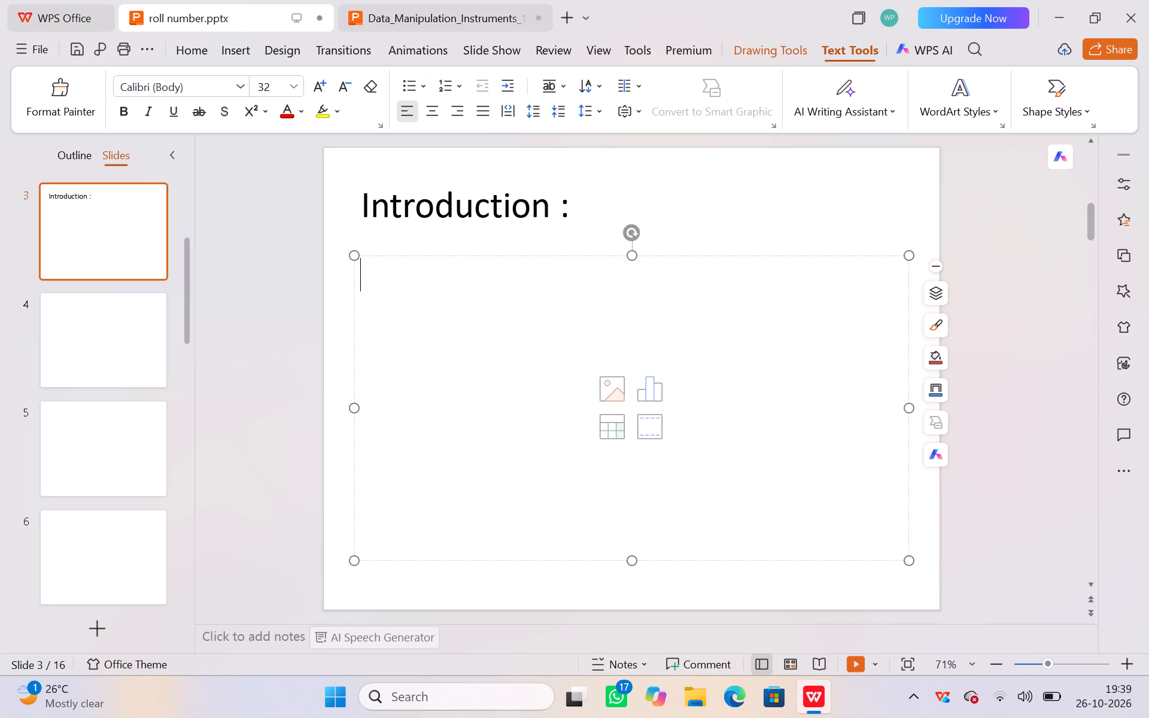
key(space)
key(space)
key(space)
key(BackSpace)
key(BackSpace)
key(BackSpace)
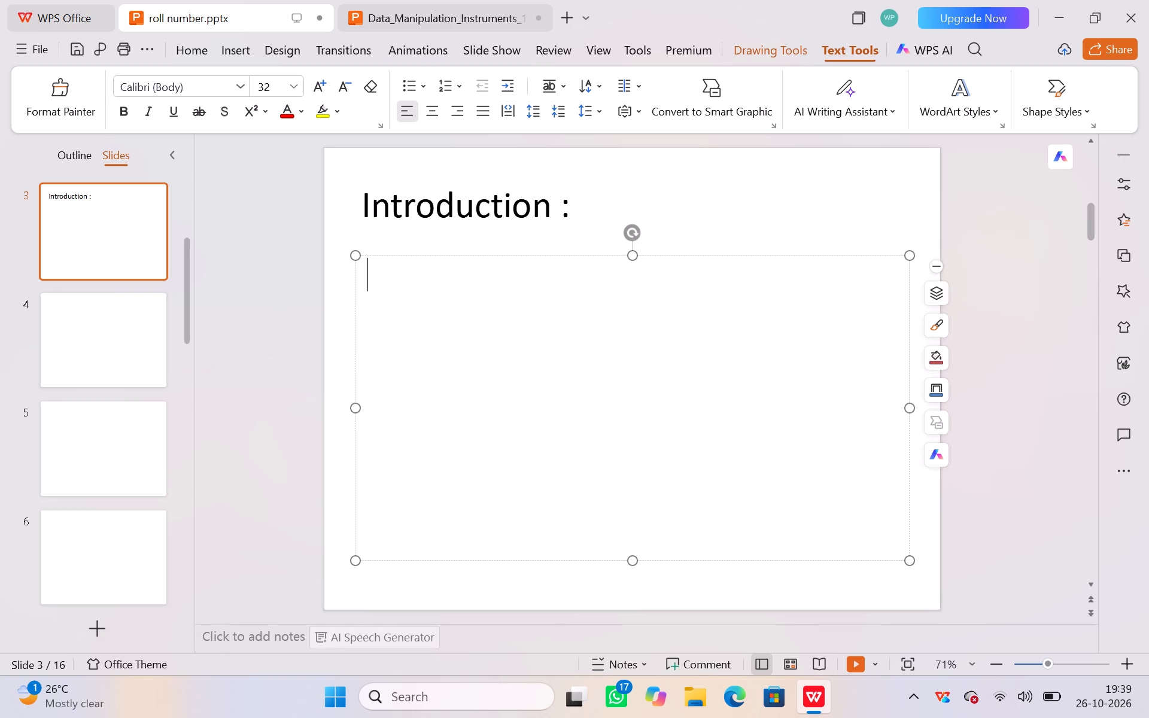
key(Escape)
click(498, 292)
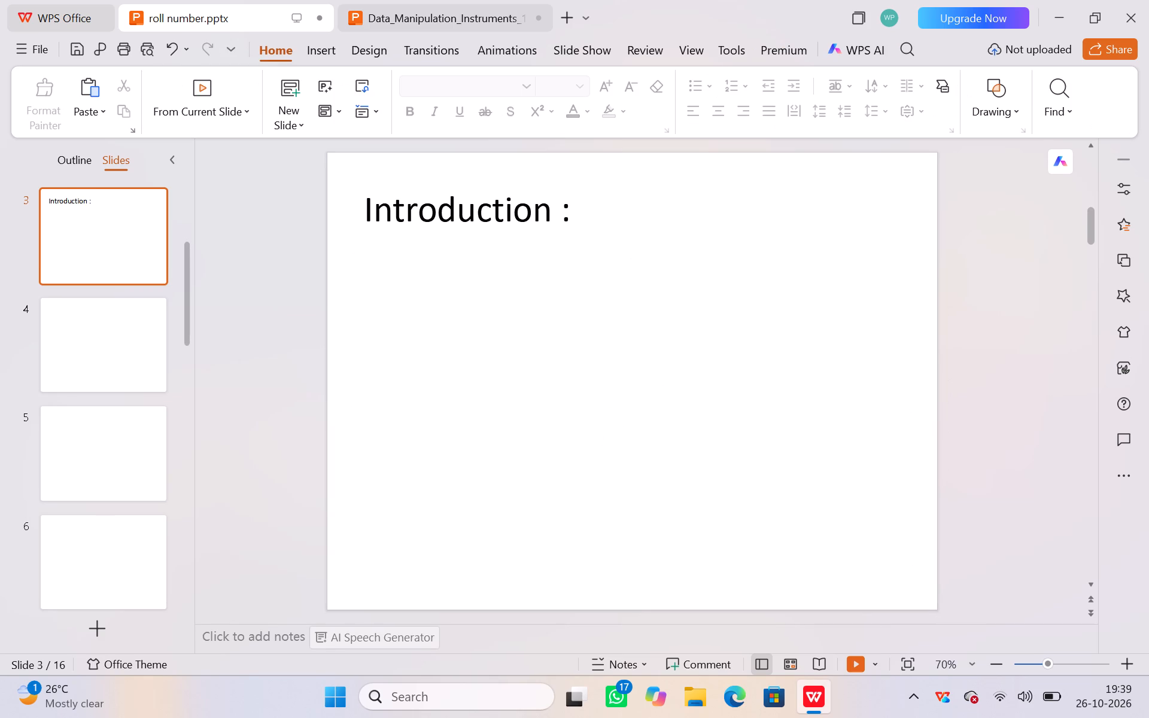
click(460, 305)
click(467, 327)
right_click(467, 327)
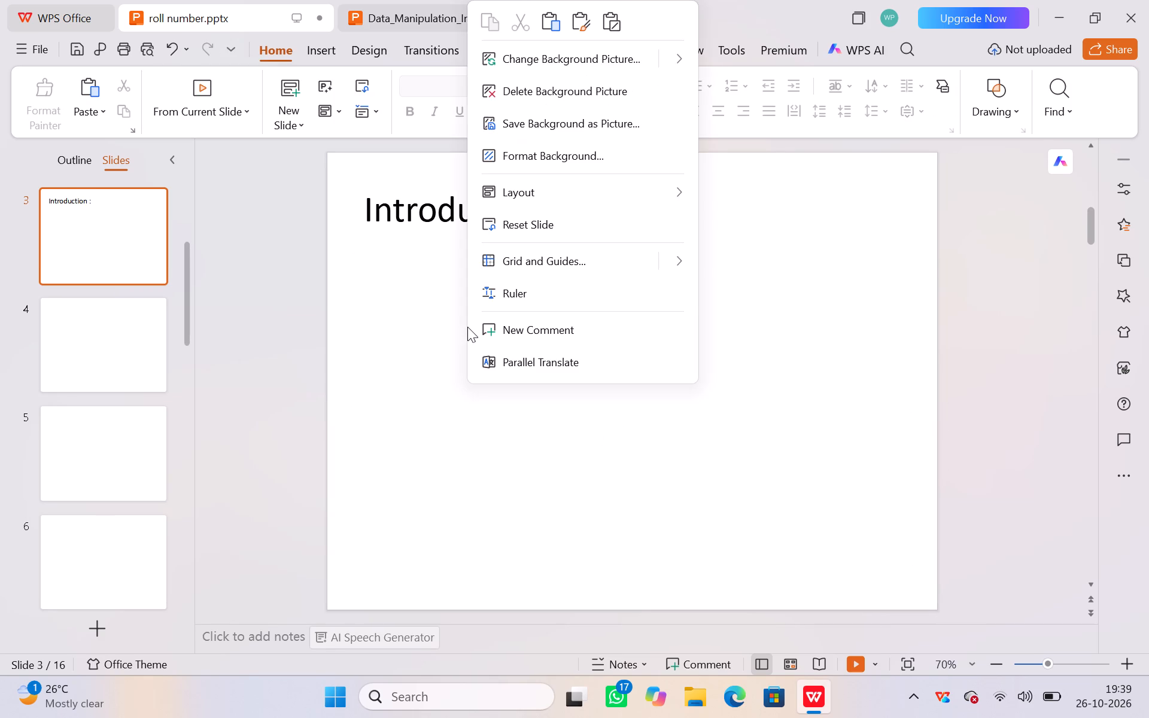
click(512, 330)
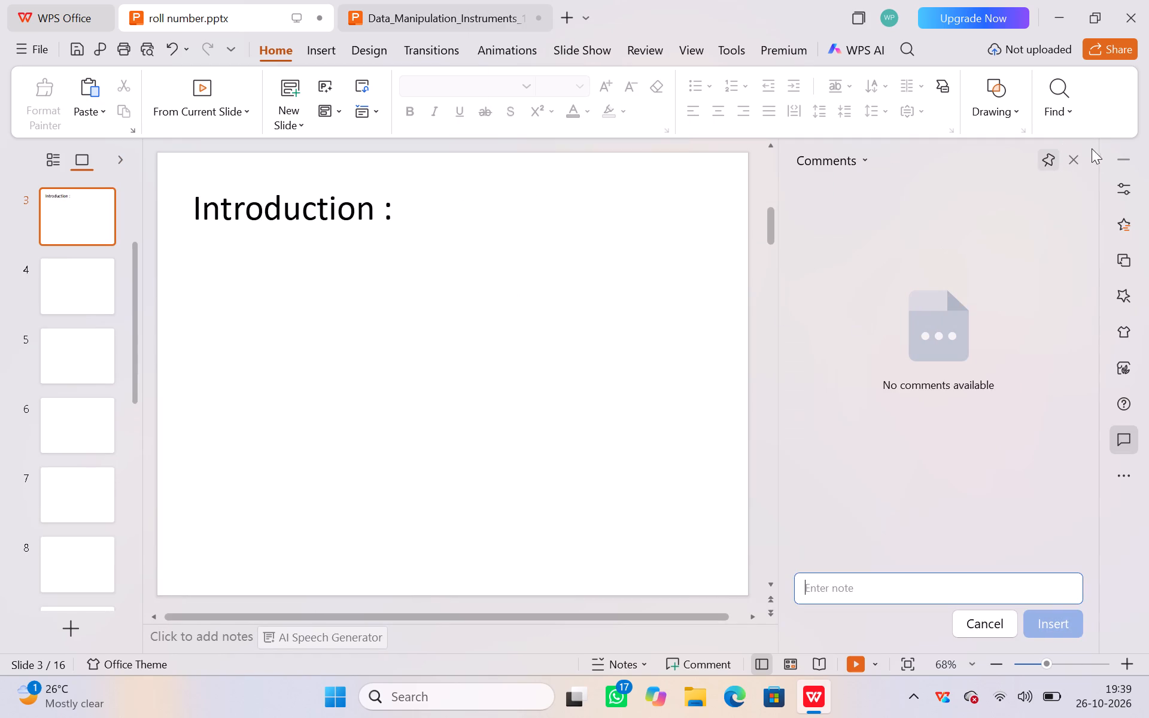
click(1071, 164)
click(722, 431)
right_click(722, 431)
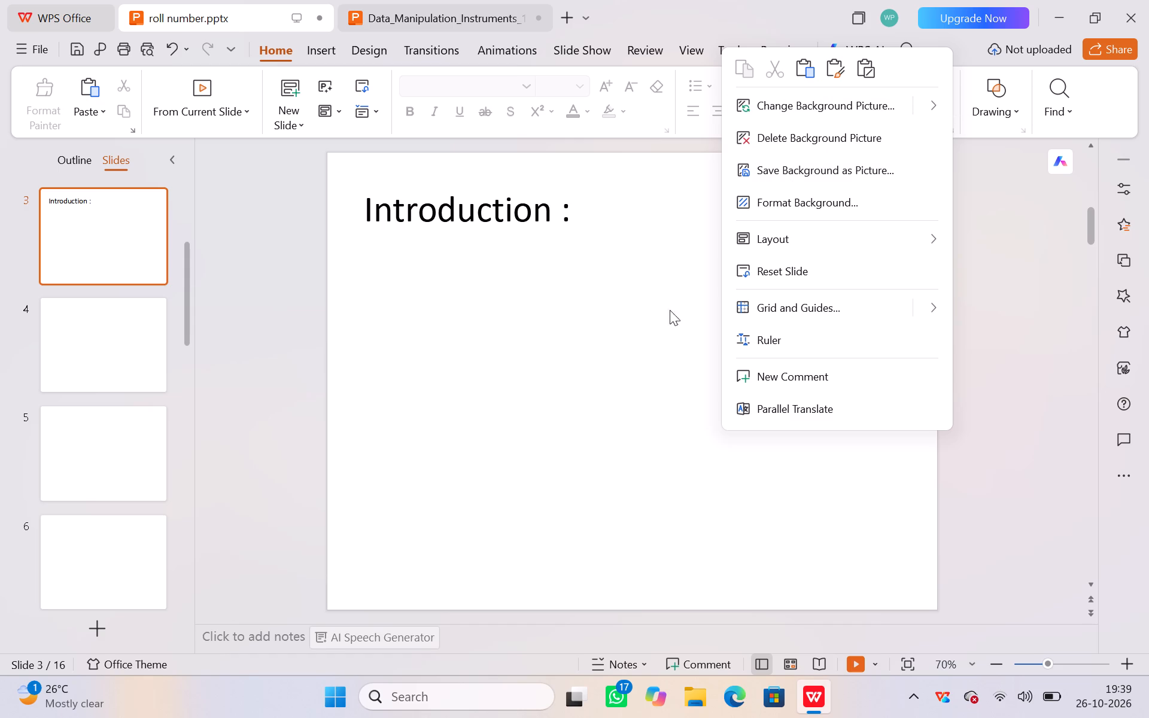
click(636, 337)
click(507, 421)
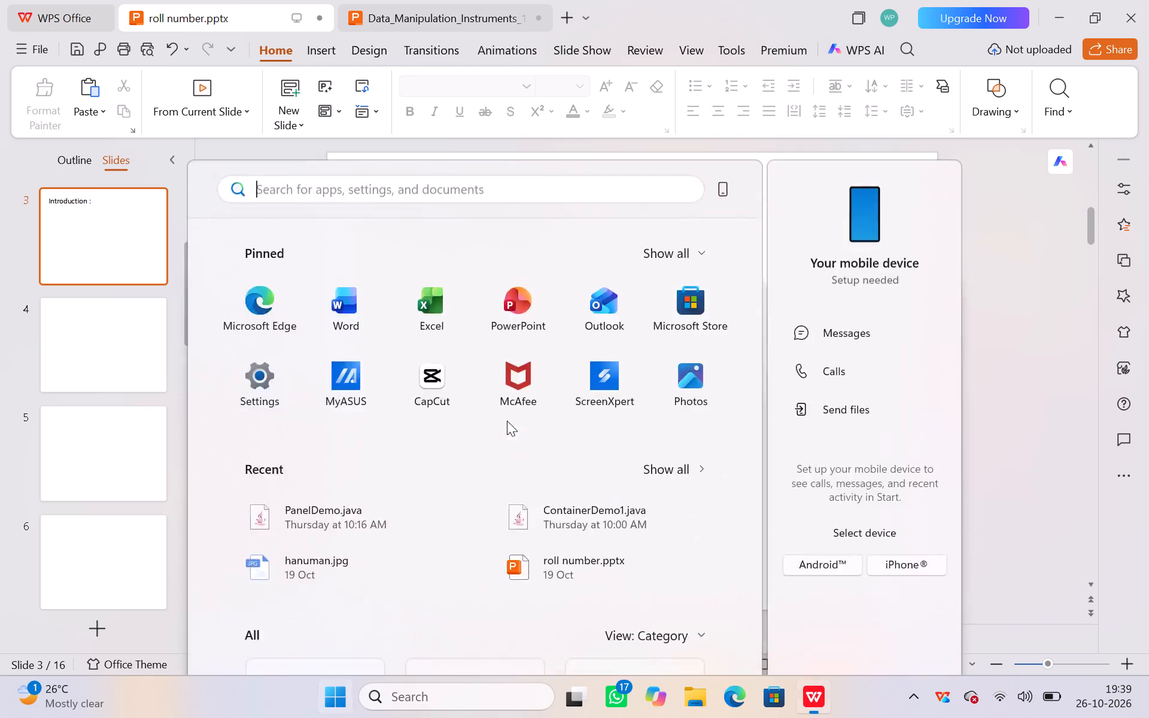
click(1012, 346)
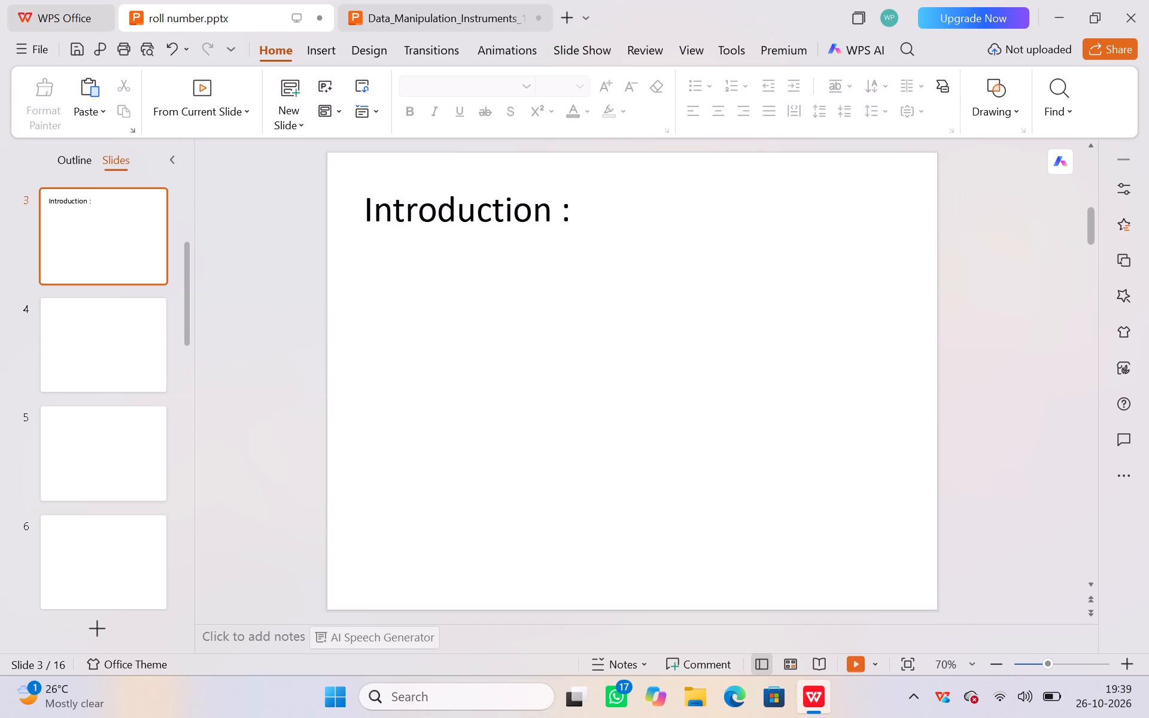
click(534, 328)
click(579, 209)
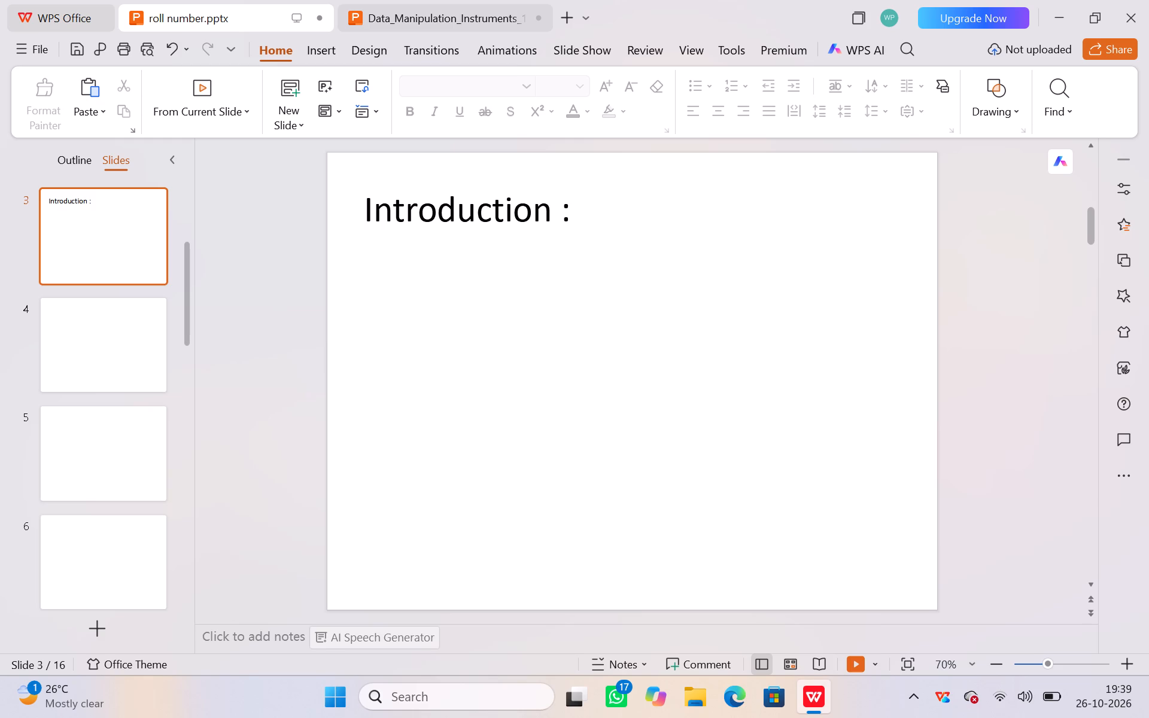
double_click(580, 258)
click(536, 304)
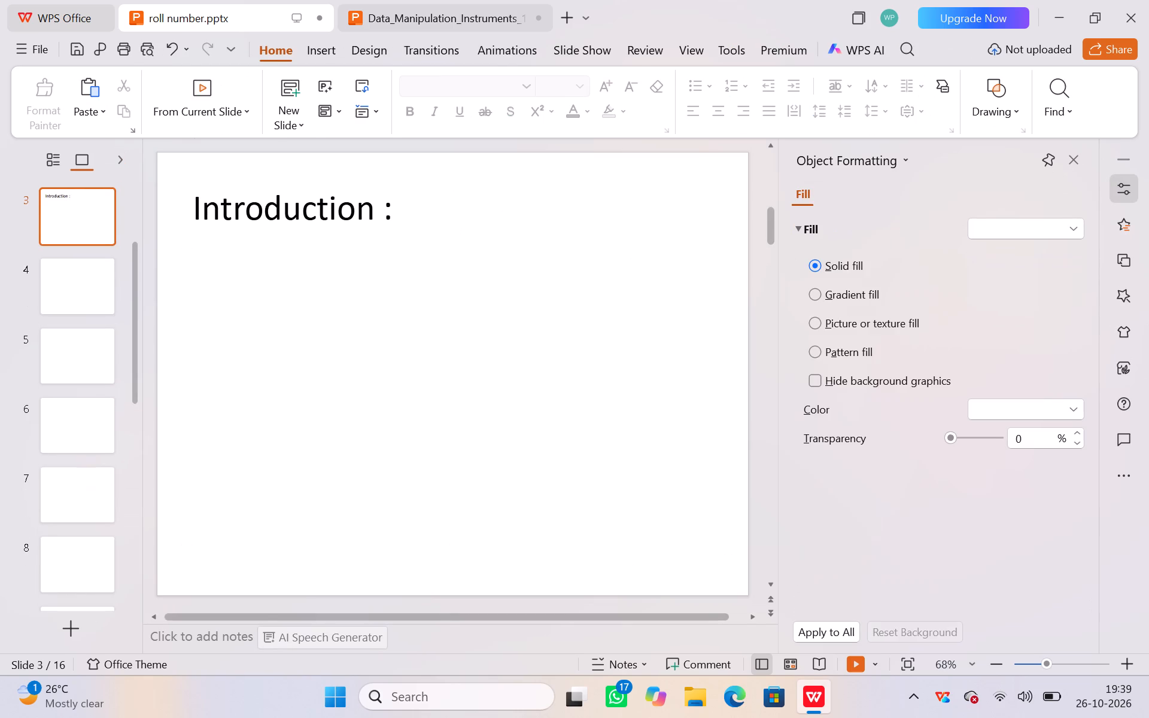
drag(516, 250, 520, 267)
Enter "Data manipulation is an important function of a digital computer." as the first line of slide 3's body placeholder.
click(510, 252)
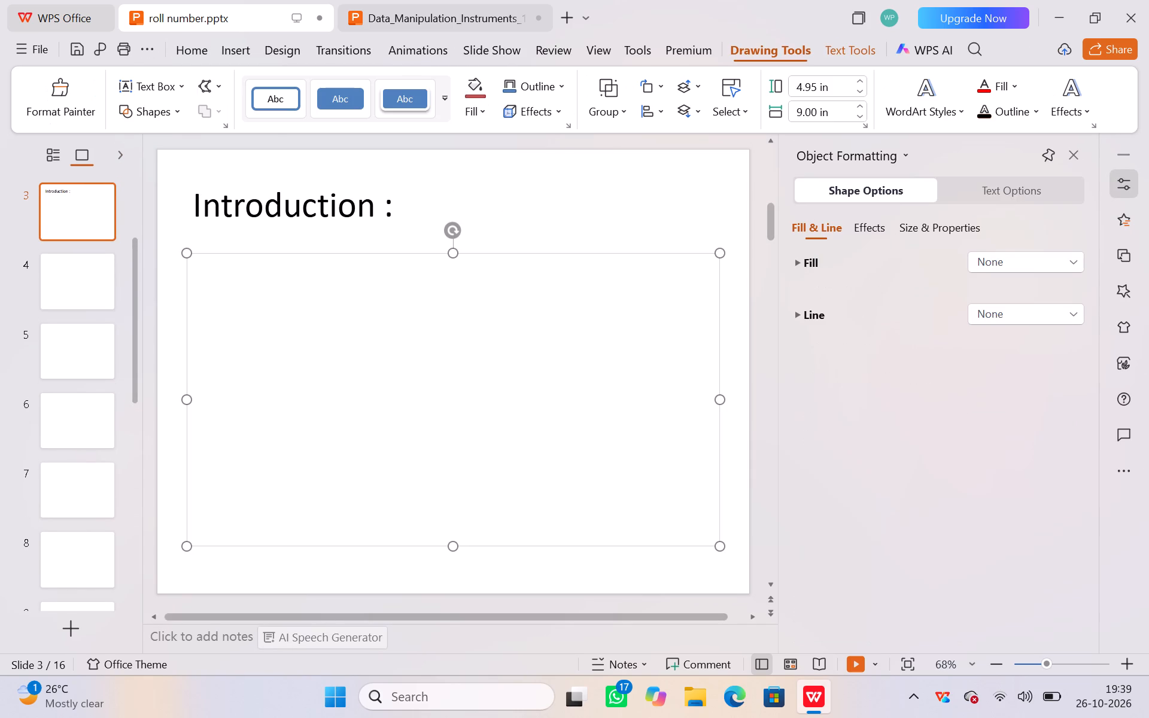
key(z)
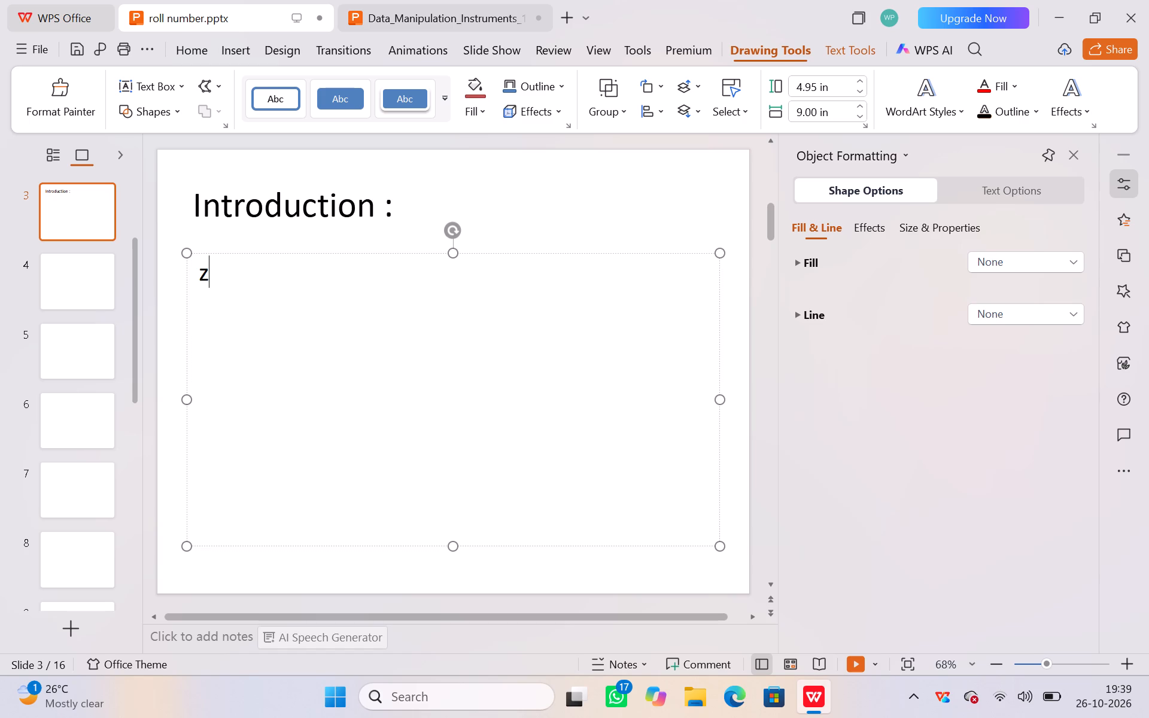
key(z)
key(BackSpace)
key(BackSpace)
key(space)
text(ata mani)
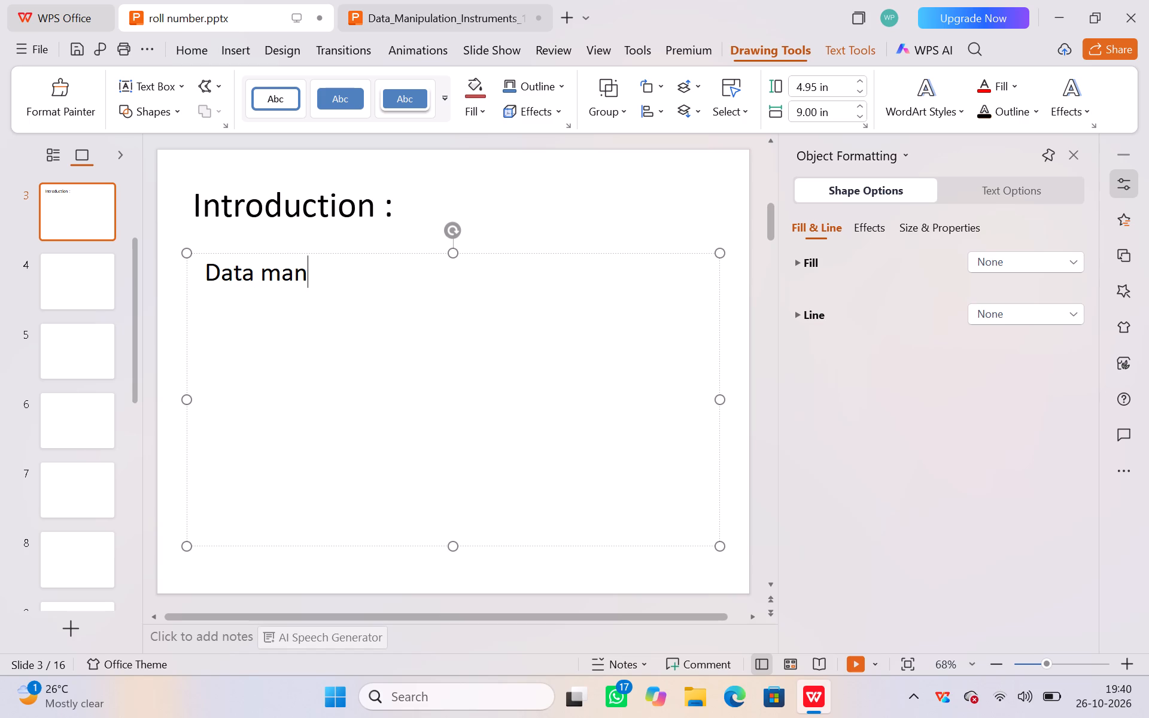
text(pula)
text(tion)
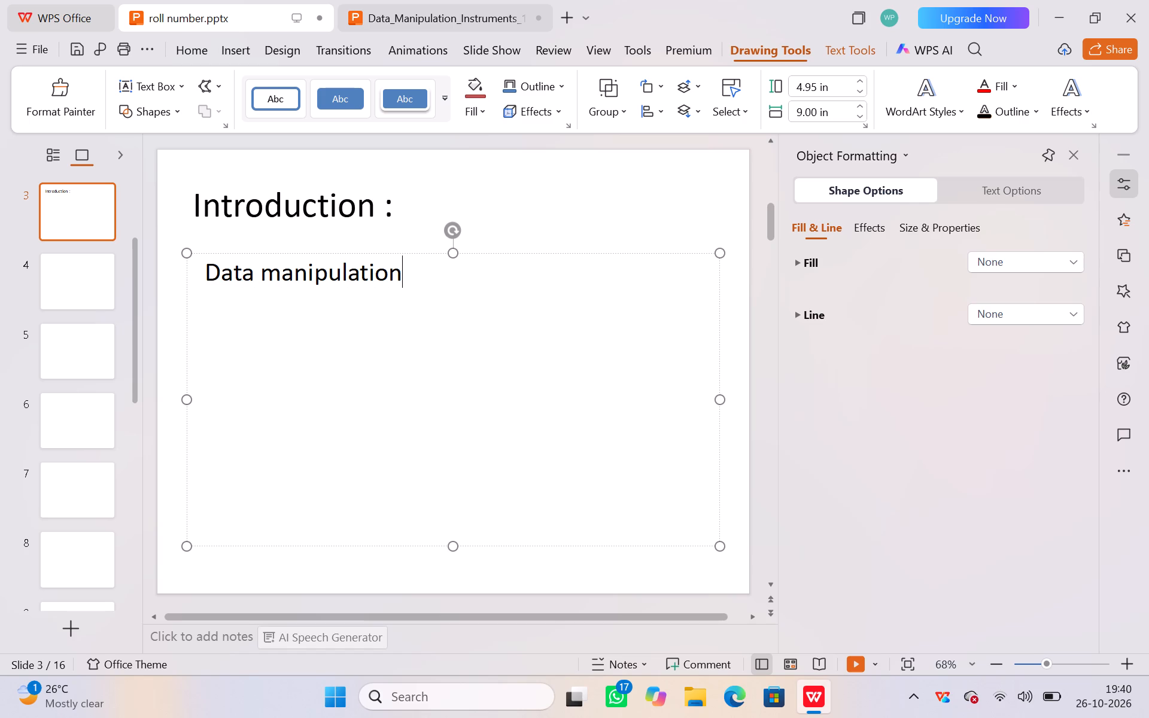
key(space)
text(is an)
key(space)
text(in)
key(BackSpace)
text(mpo)
key(r)
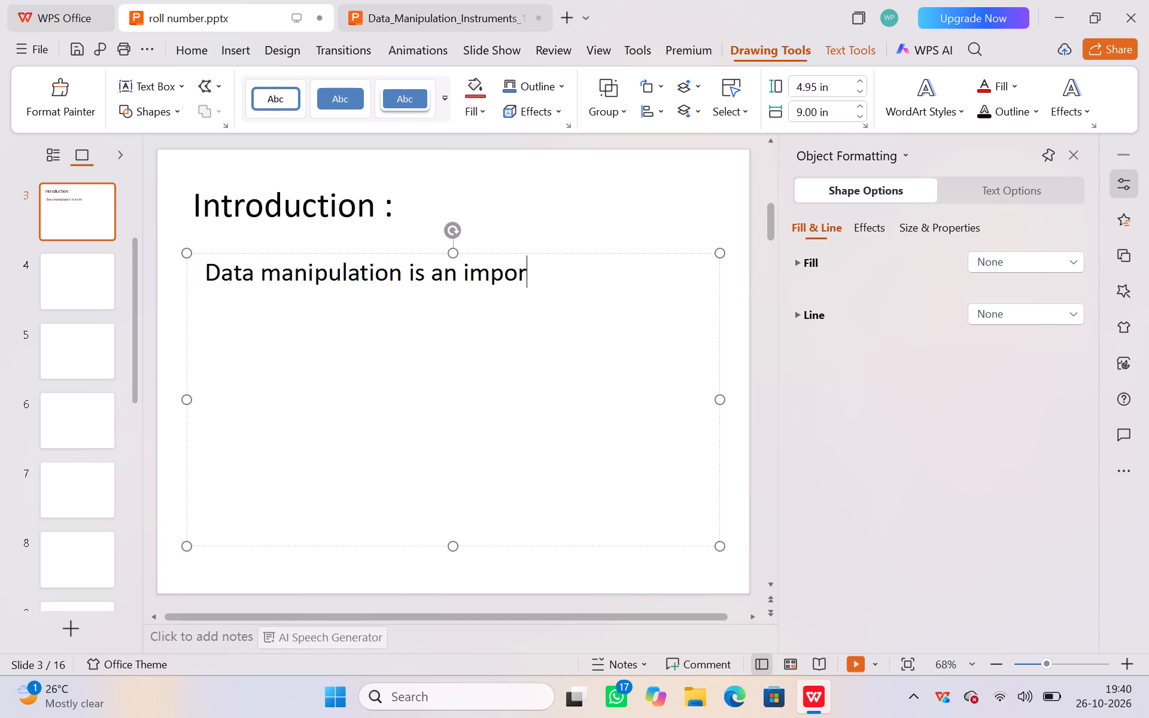
text(tant)
key(space)
text(fun)
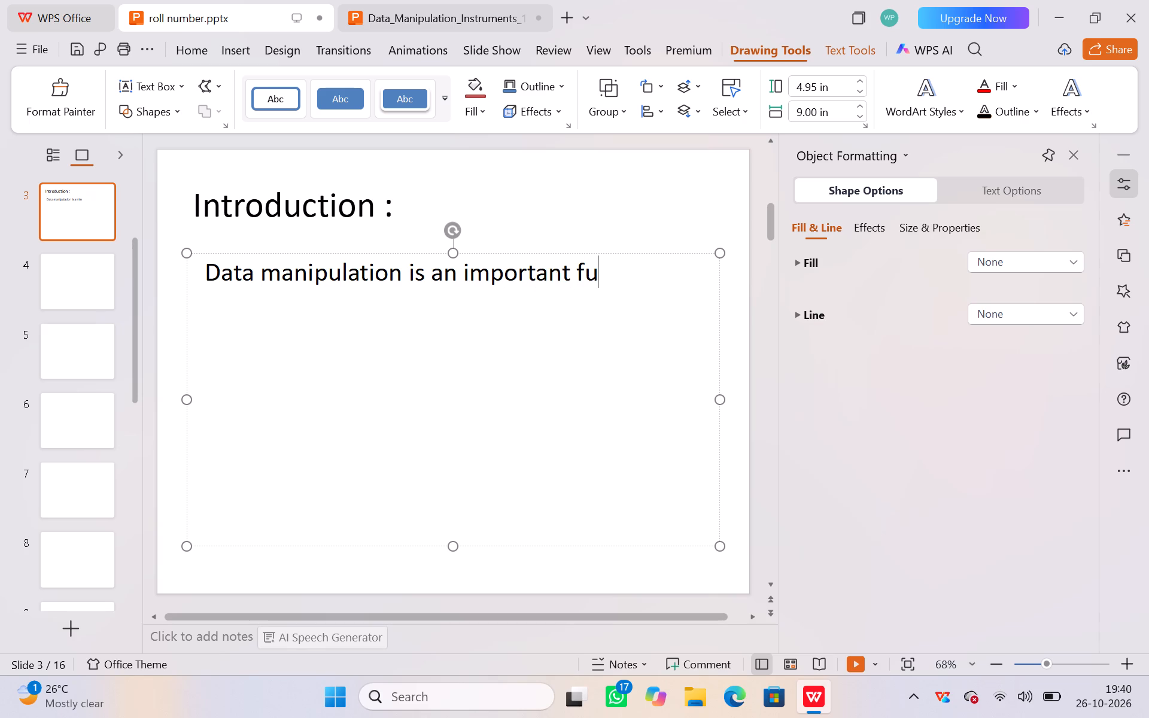
key(c)
key(t)
text(ion)
key(space)
text(of)
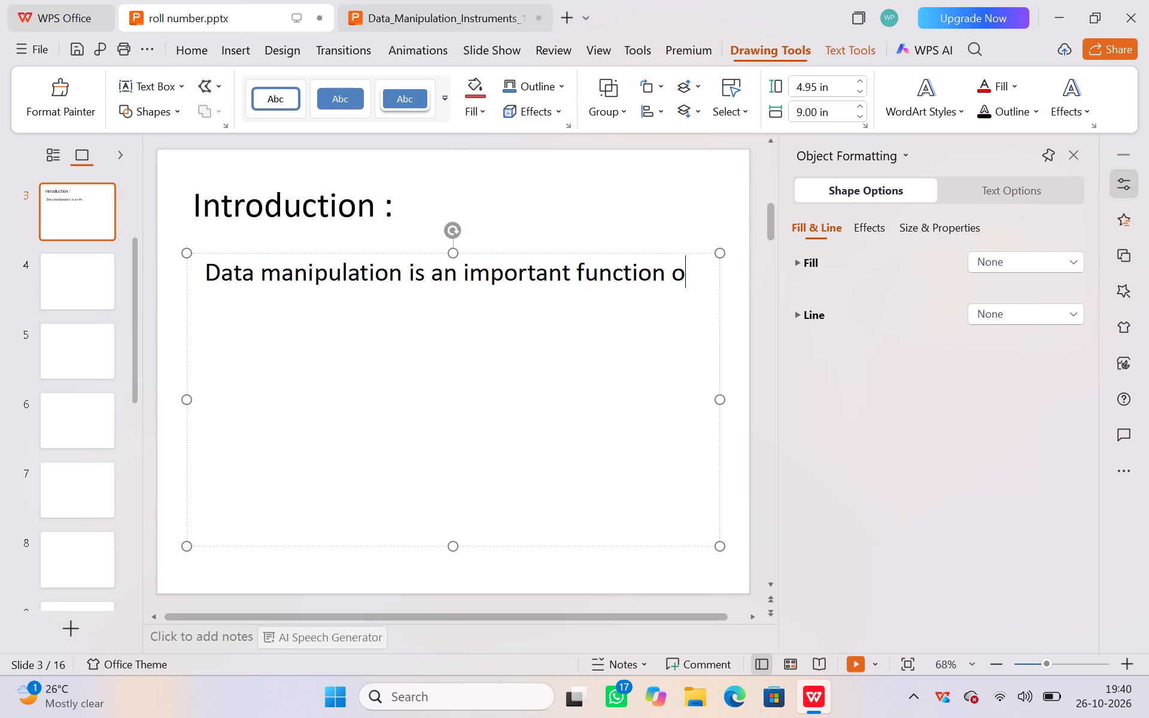
key(space)
text(a digitial)
key(space)
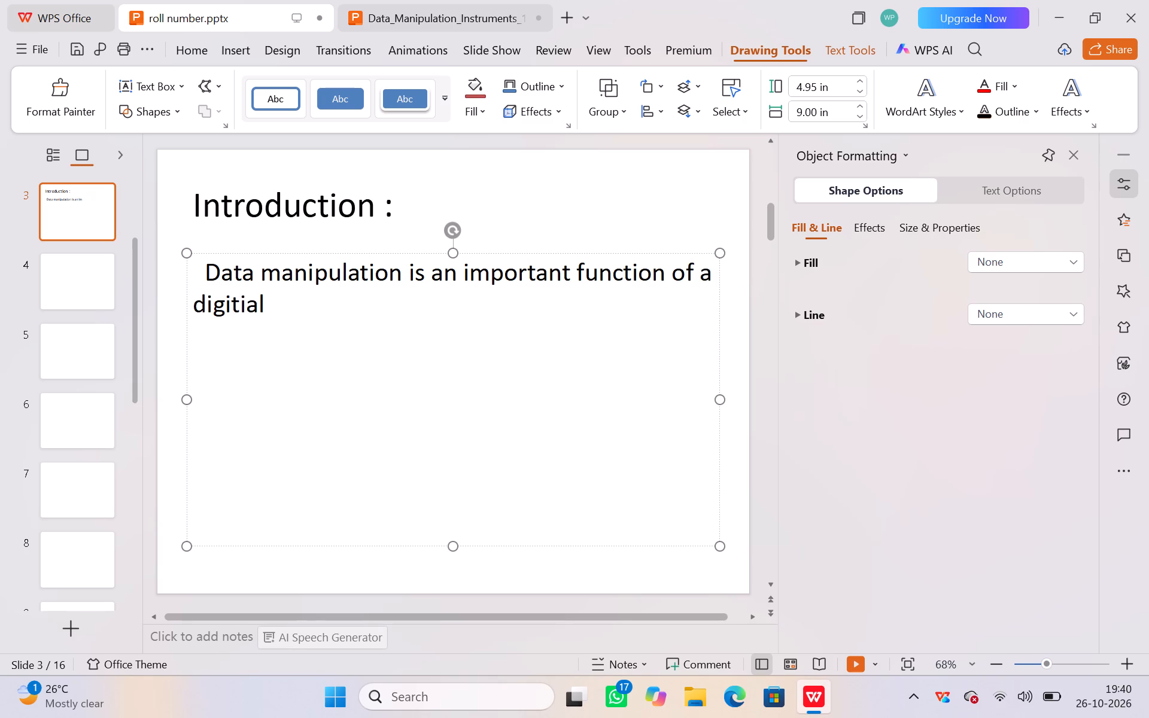
key(BackSpace)
key(BackSpace)
key(BackSpace)
key(BackSpace)
text(al computer)
key(period)
key(Return)
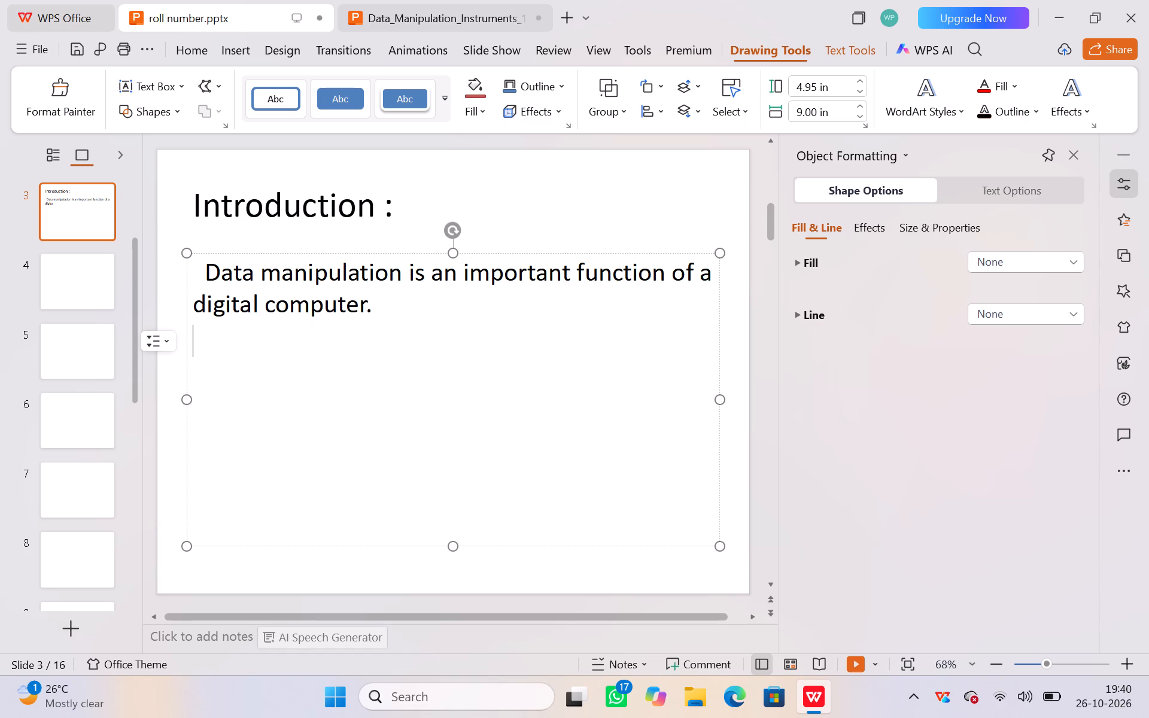
Enter "It involves processing and modifying binary data." as the second line of slide 3's body text.
key(space)
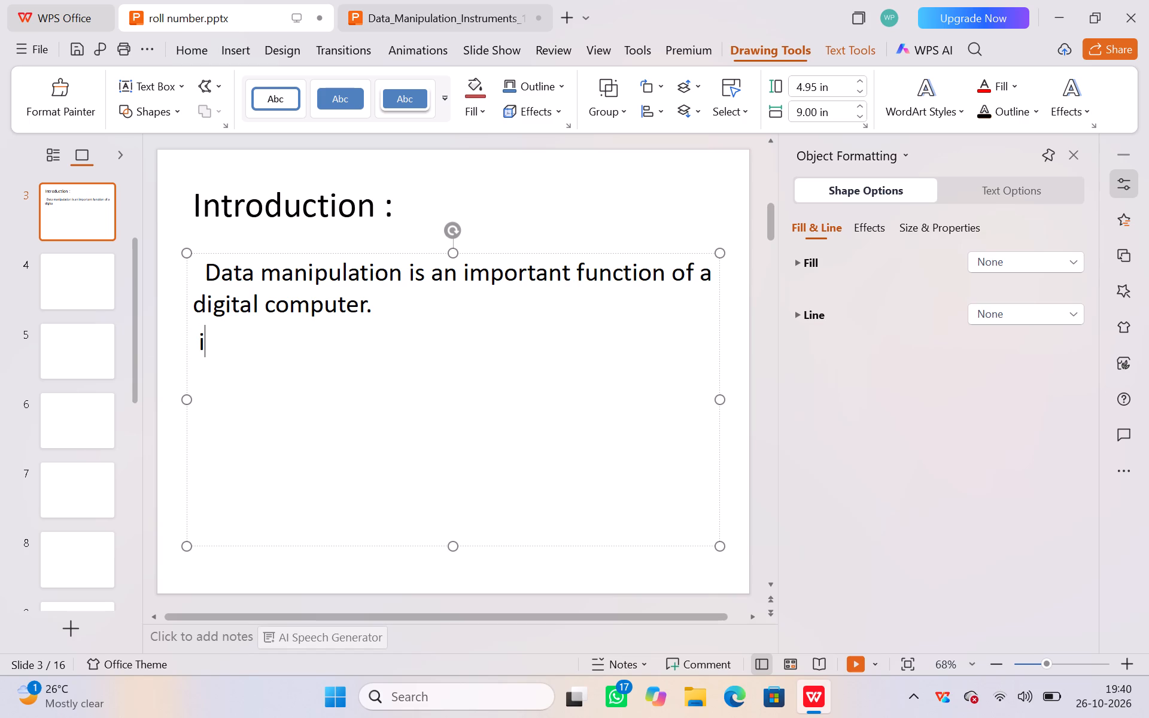
key(t)
key(BackSpace)
key(BackSpace)
text(t)
key(space)
text(inv)
text(ol)
text(ves)
key(space)
text(pro)
text(cess)
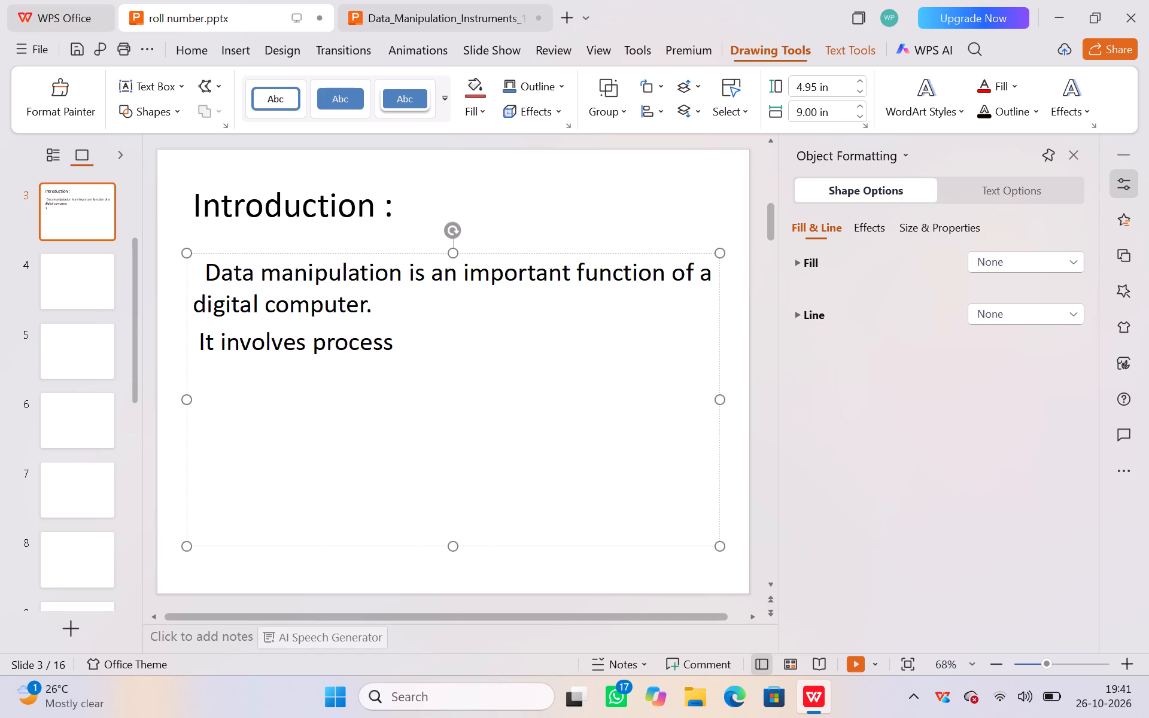
text(ing and)
key(space)
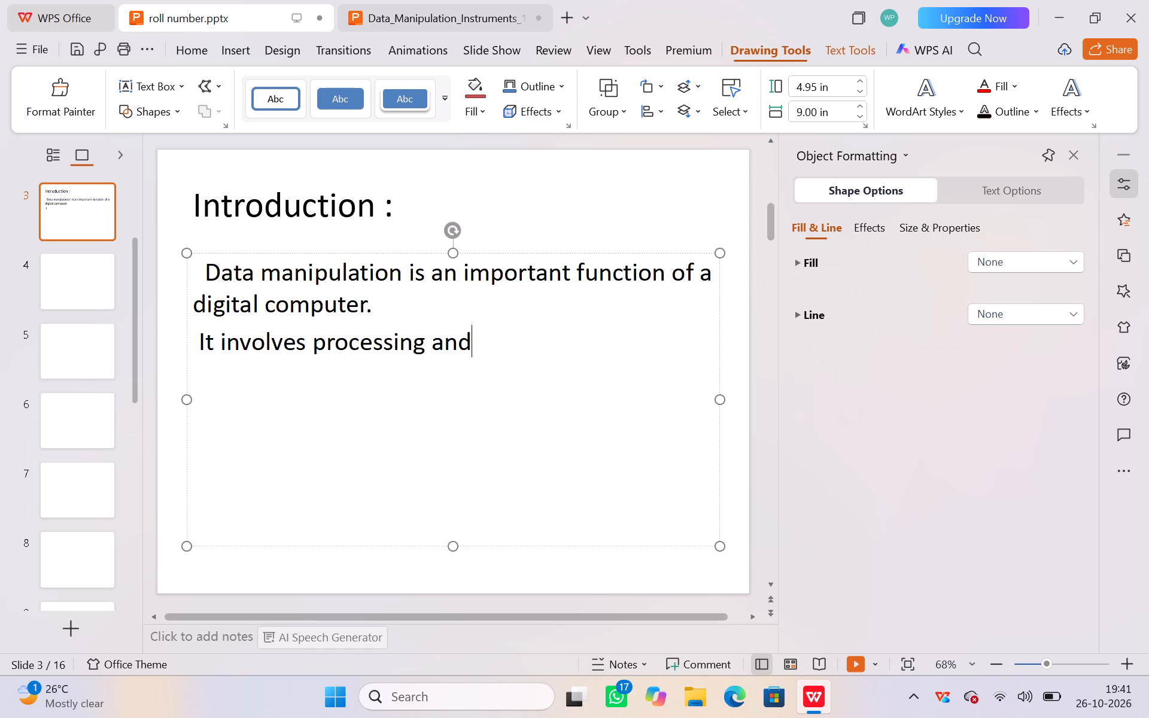
text(modi)
text(fying)
key(space)
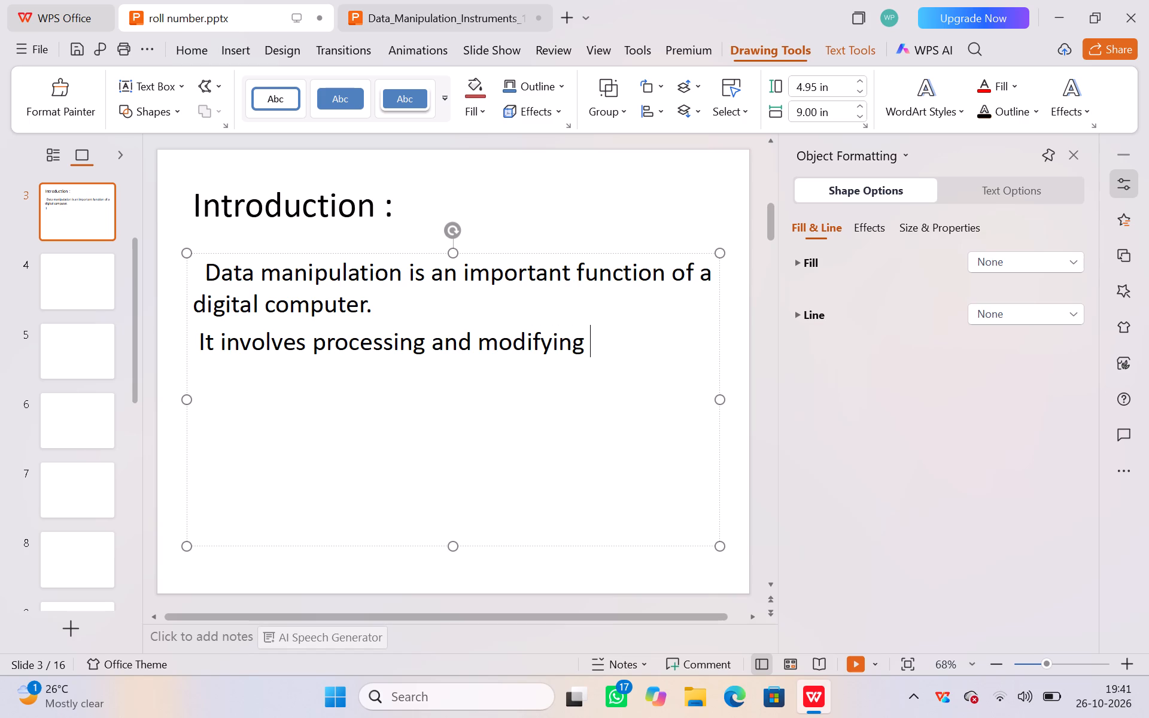
text(binar)
key(y)
key(space)
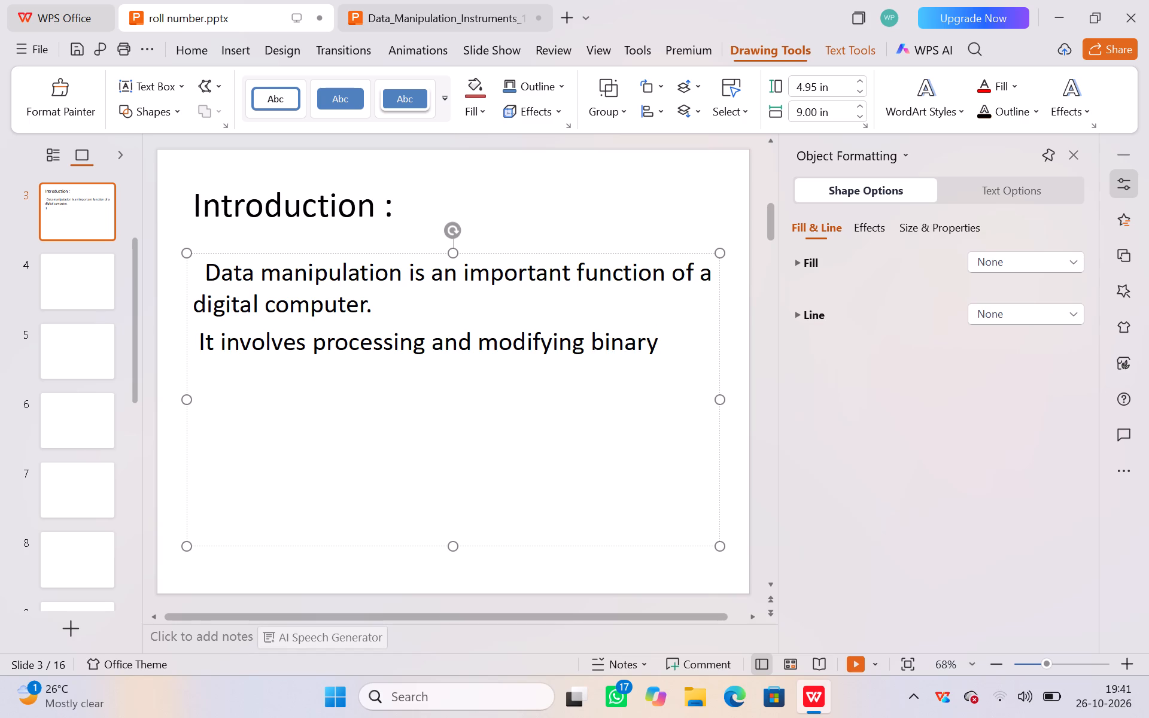
text(data.)
key(Return)
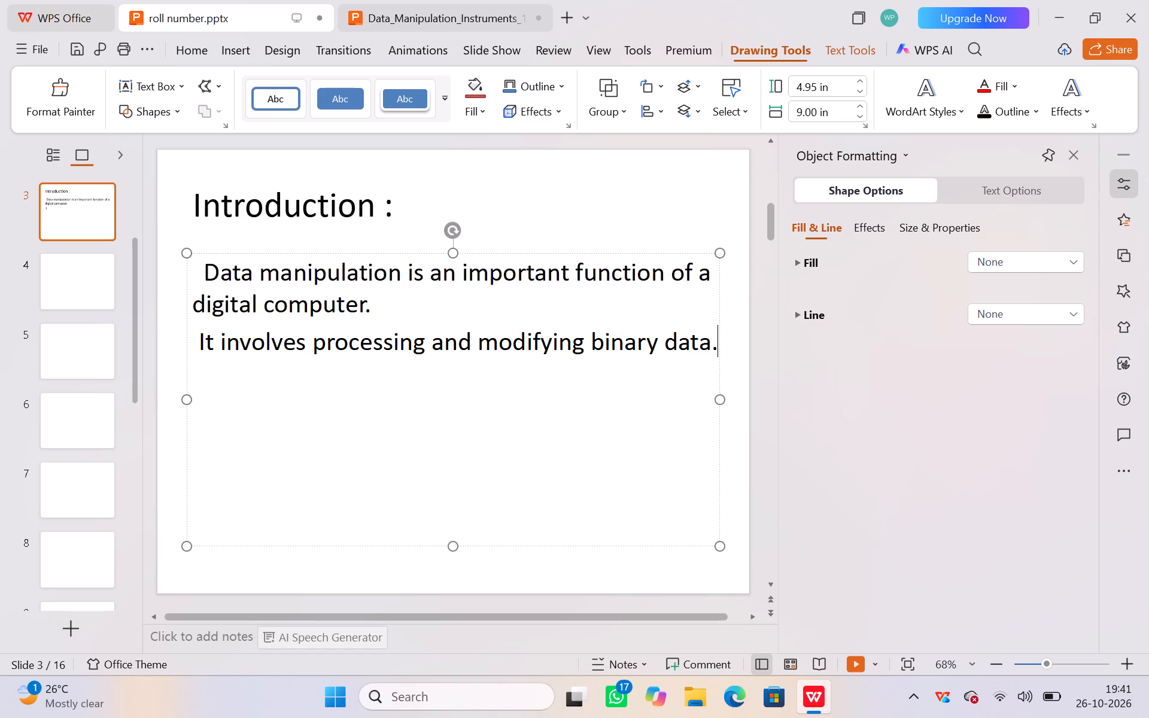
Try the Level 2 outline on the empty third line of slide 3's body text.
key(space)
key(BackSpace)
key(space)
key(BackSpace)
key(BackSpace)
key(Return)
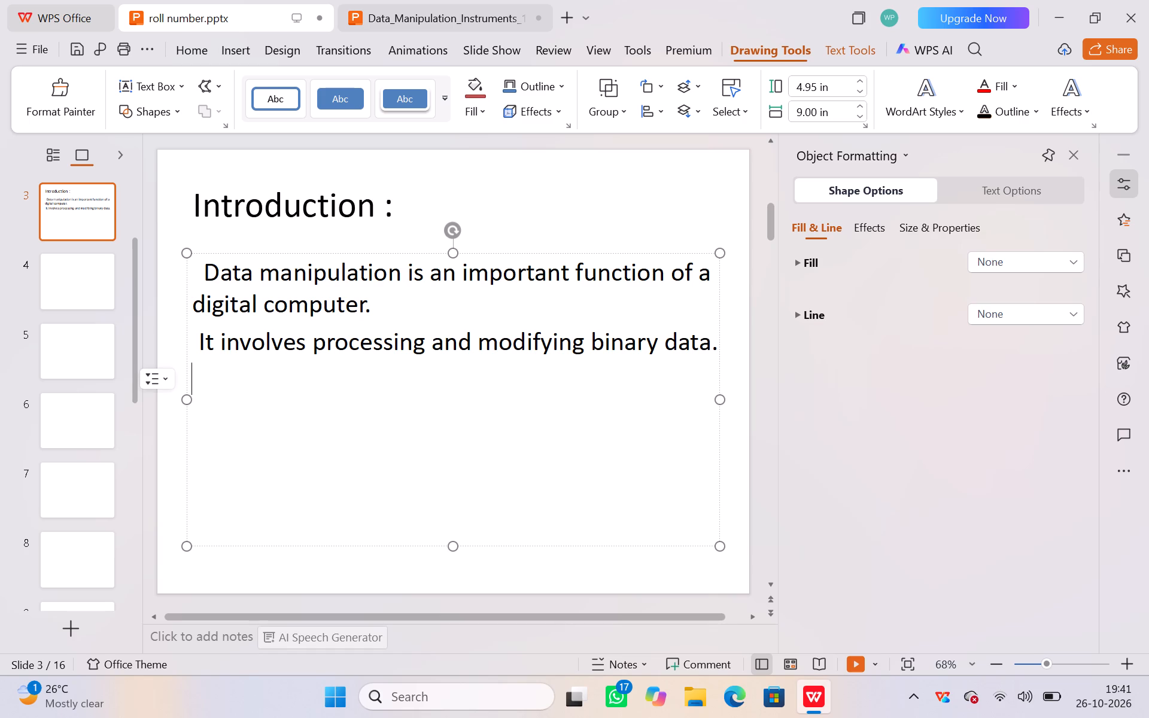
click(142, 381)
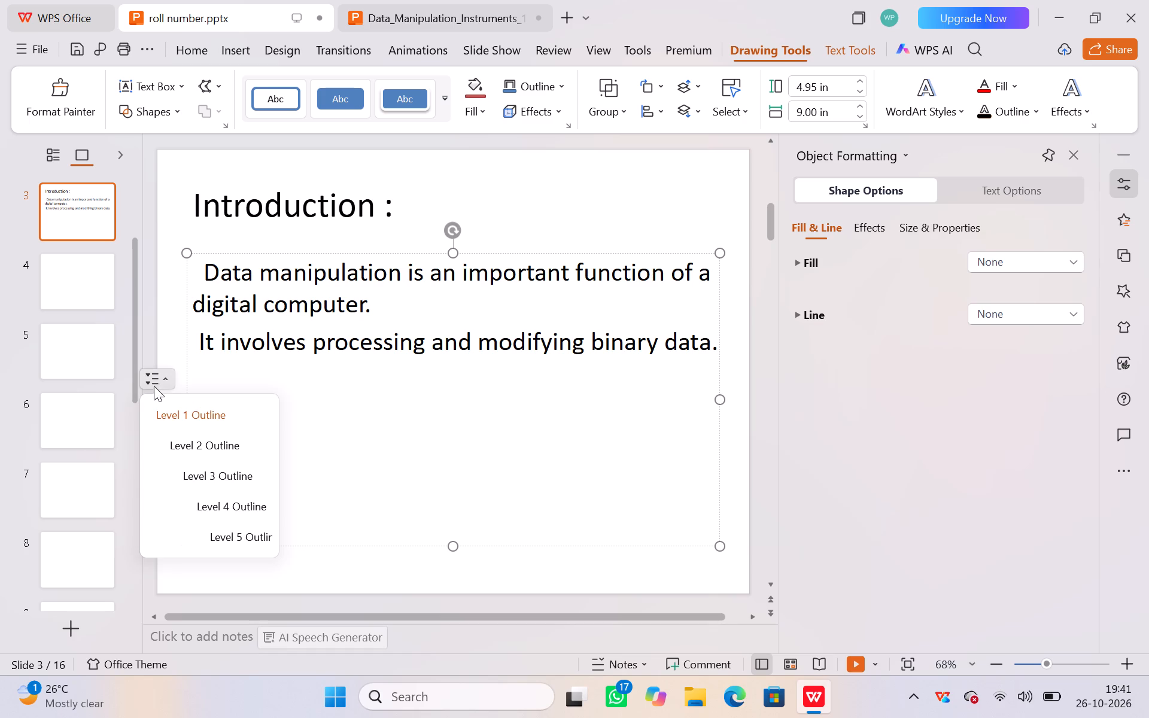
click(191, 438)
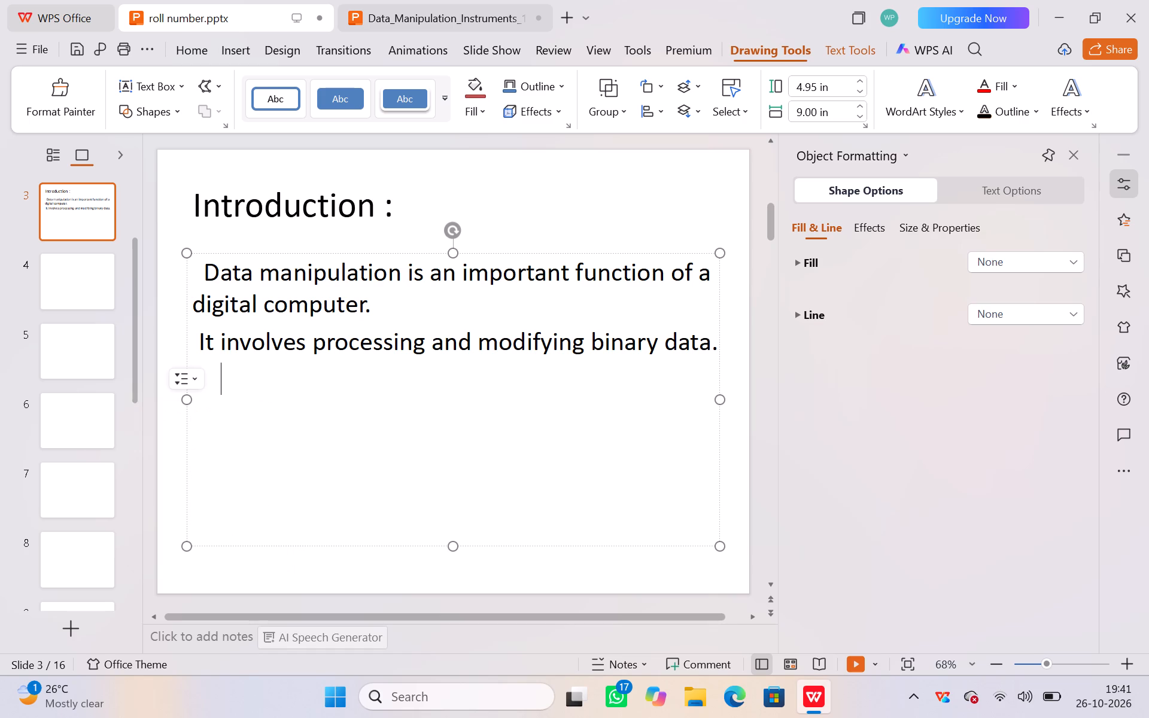
Remove the empty indented line and the full stop after "binary data" in the body text.
key(BackSpace)
key(BackSpace)
key(BackSpace)
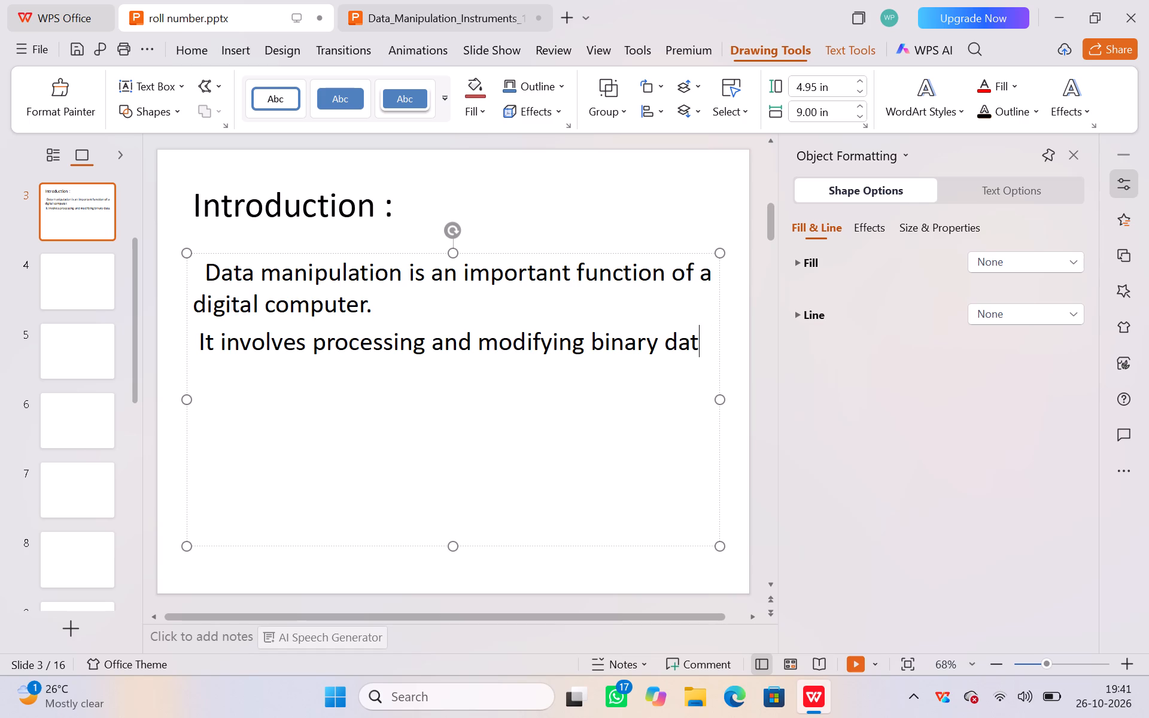
key(a)
Add "Computers use digital circuits to perform different operations." as the third line of slide 3's body text.
key(Return)
key(space)
text(ompur)
key(BackSpace)
text(ter)
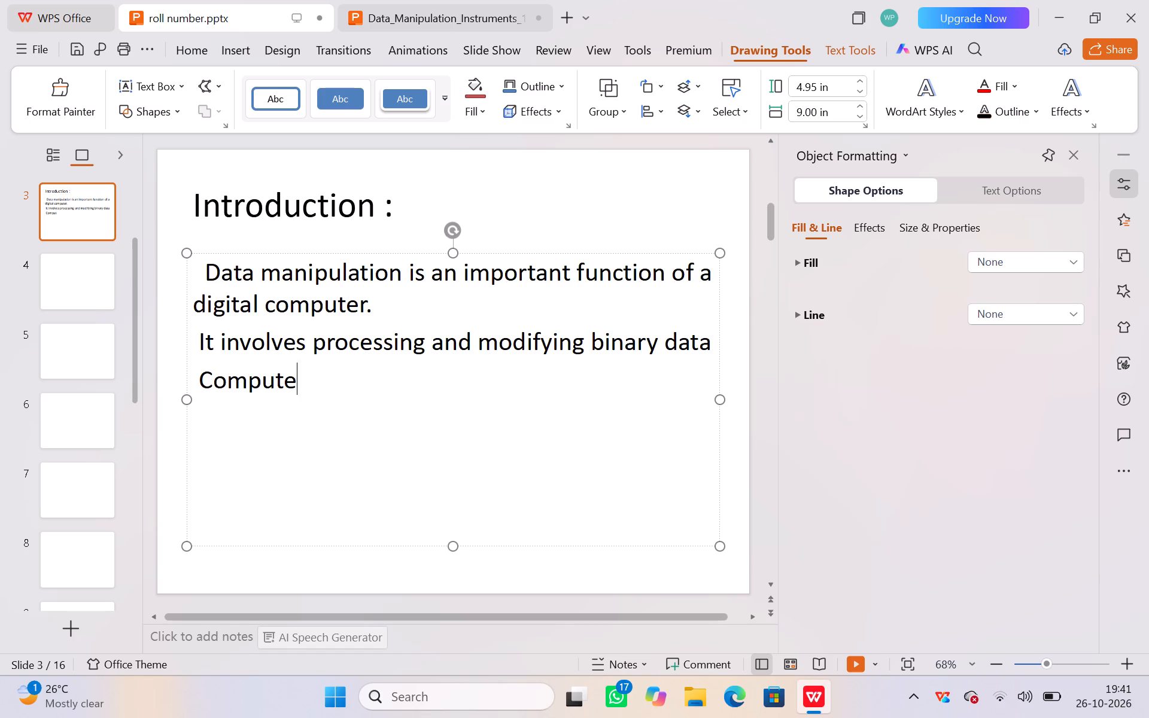
key(space)
key(BackSpace)
text(s)
key(space)
text(use)
key(space)
text(digital)
key(space)
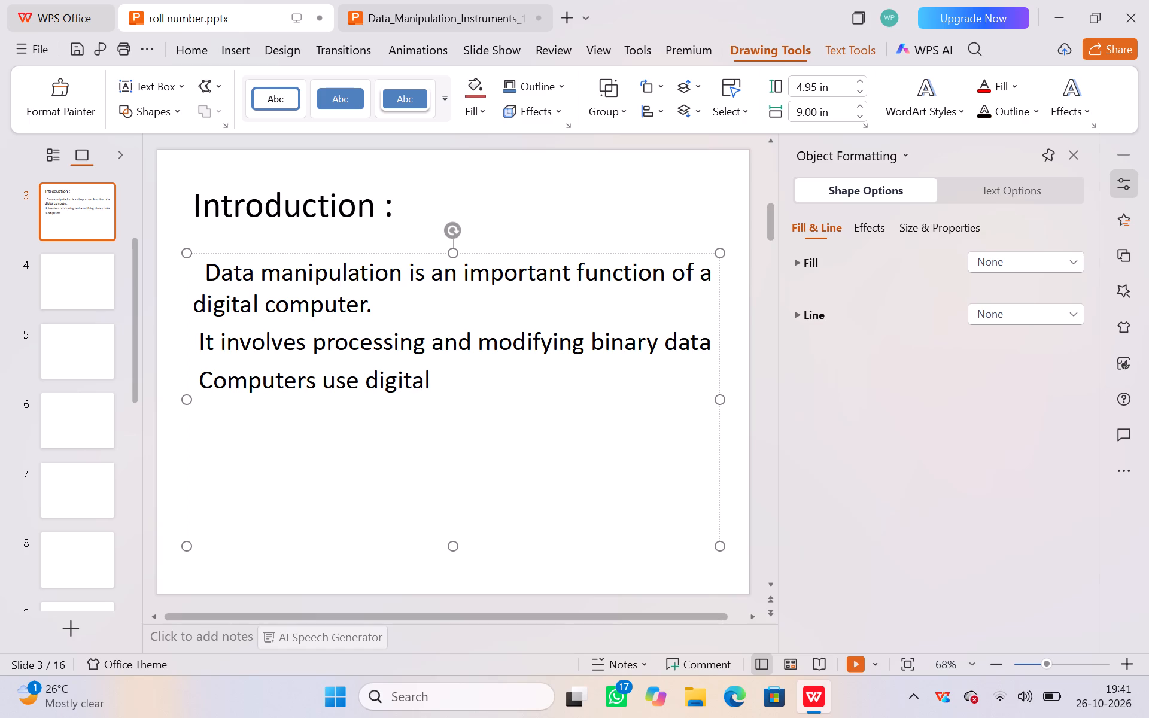
text(circ)
text(ui)
text(ts)
key(space)
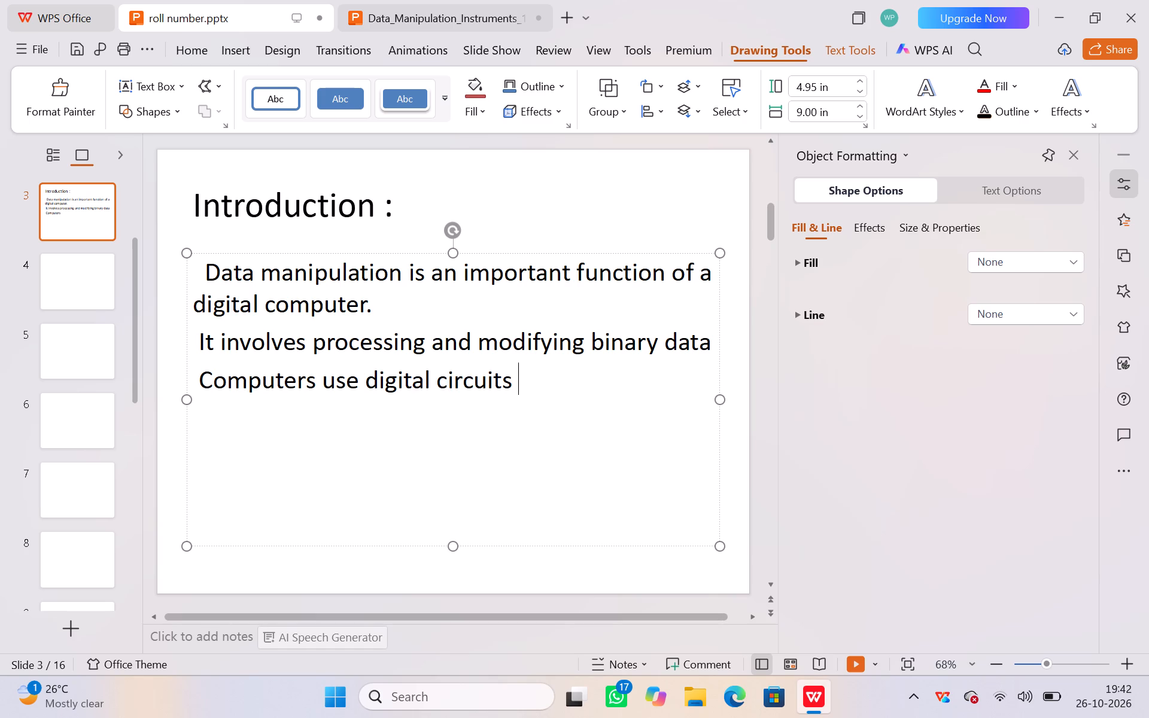
text(to perform)
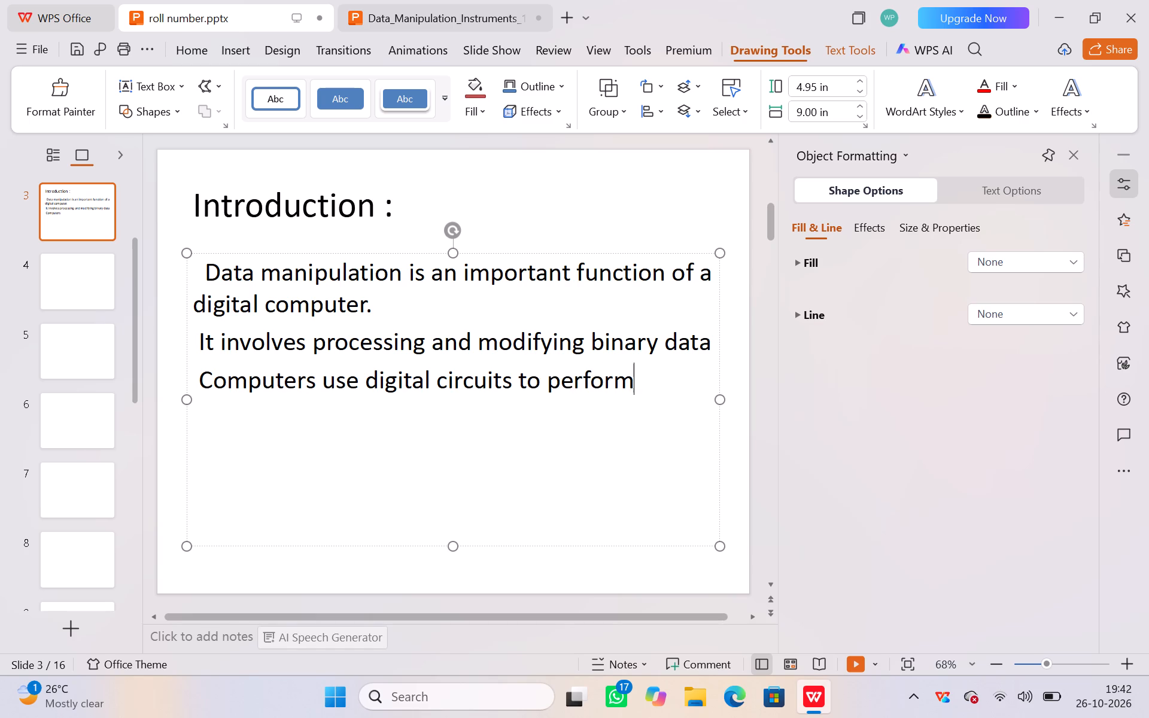
key(space)
text(different)
key(space)
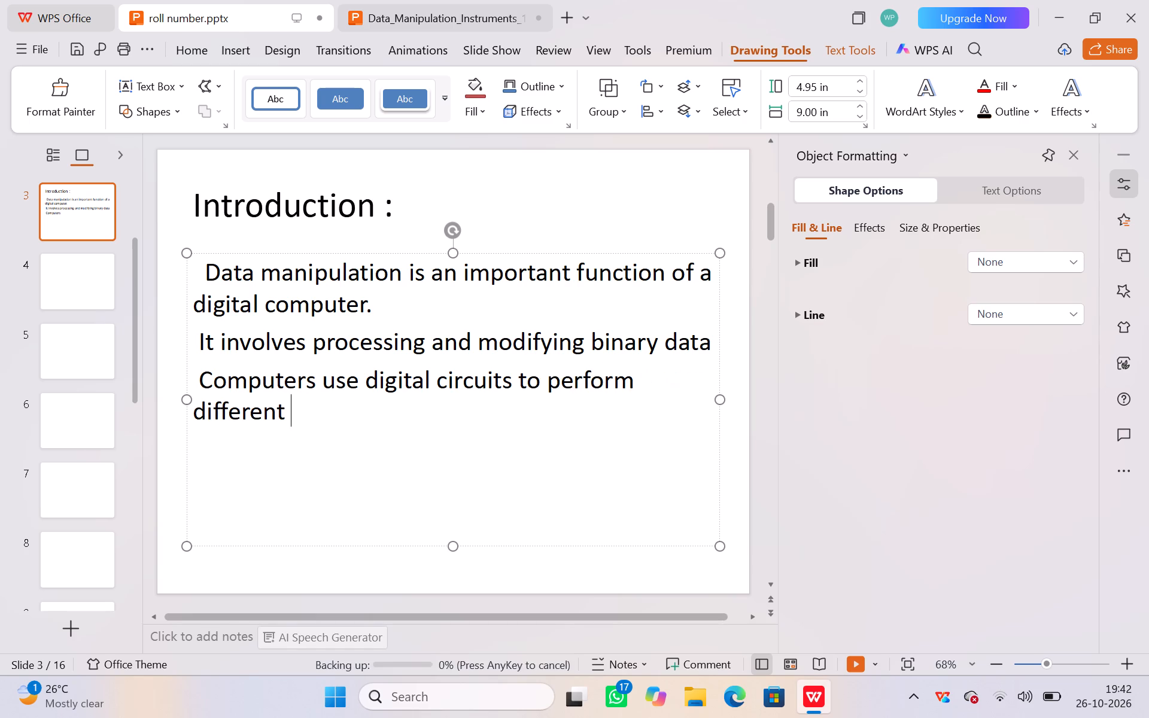
text(operations)
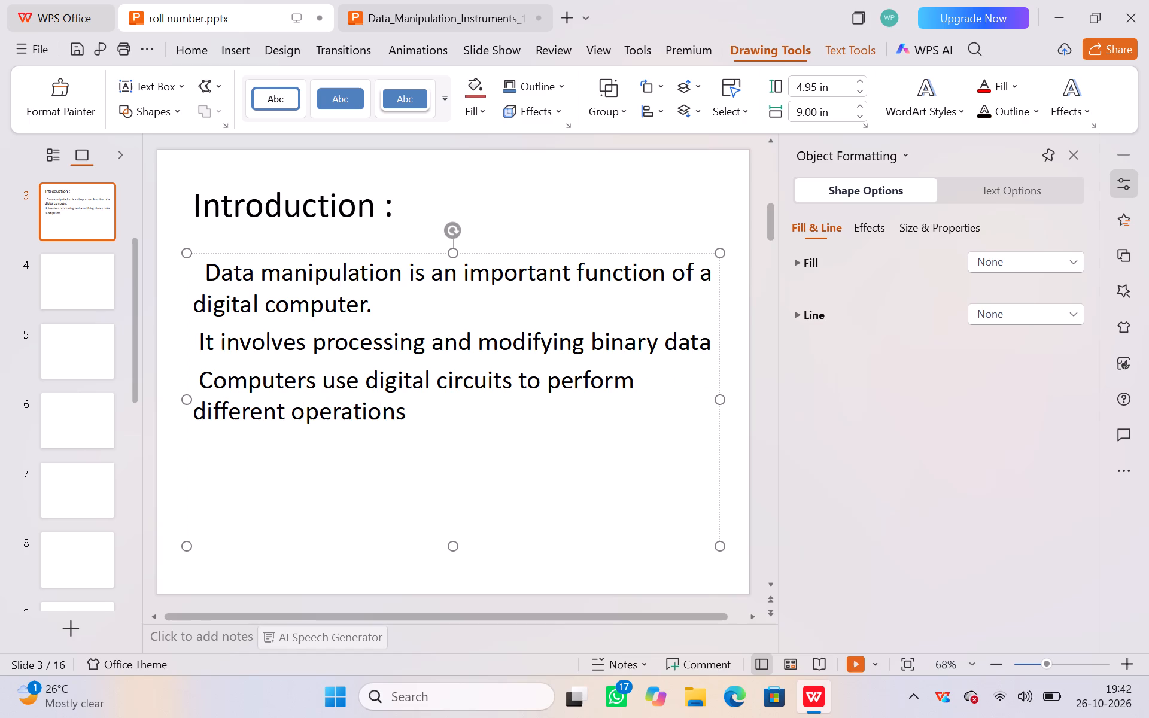
key(period)
key(Return)
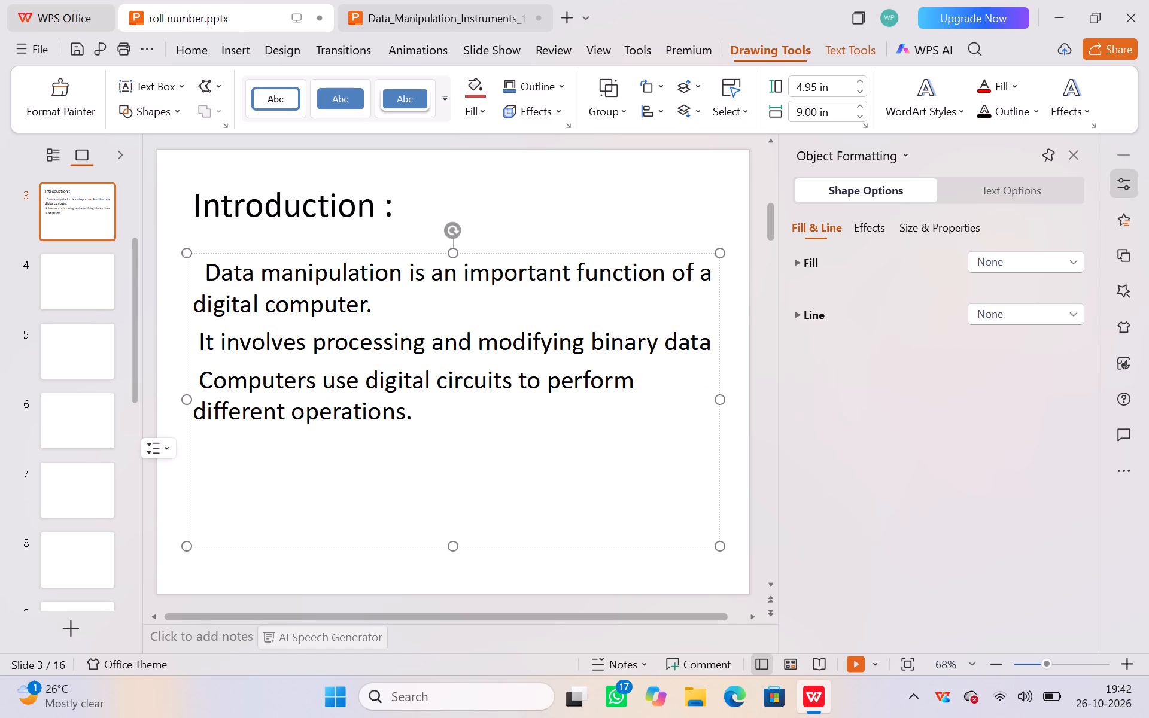
Add "These operations help computers to solve problems quickly and accurately." as the fourth line of slide 3's body text.
key(space)
key(BackSpace)
key(BackSpace)
text(se)
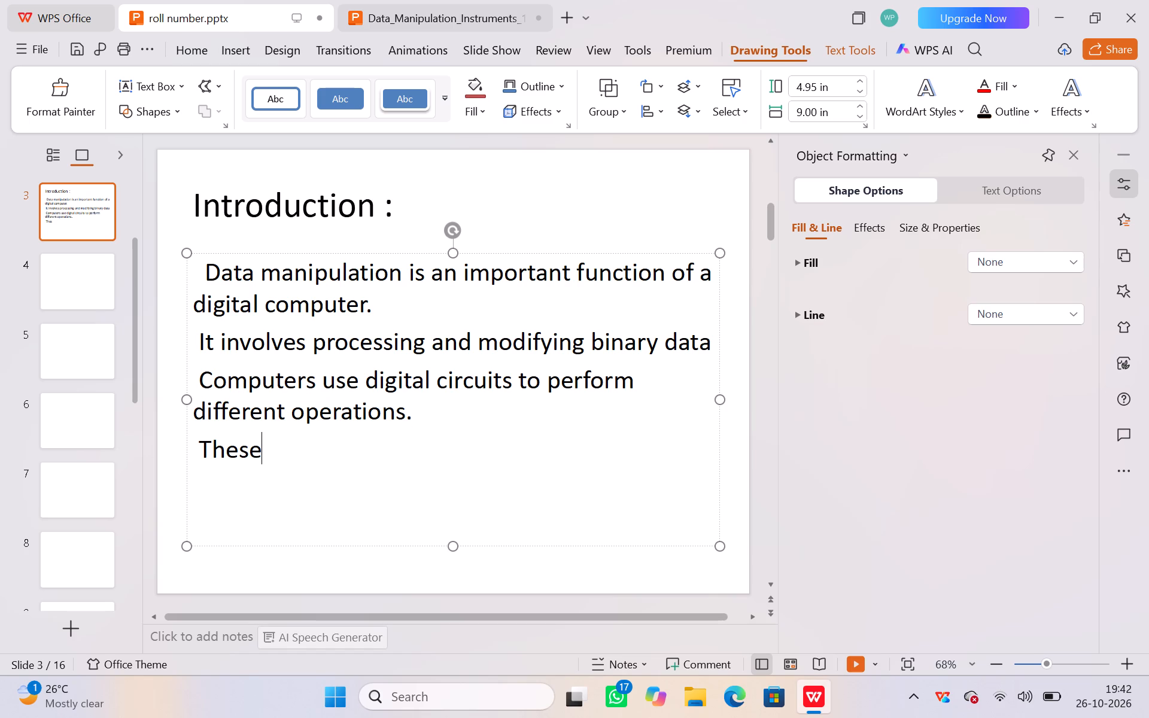
key(space)
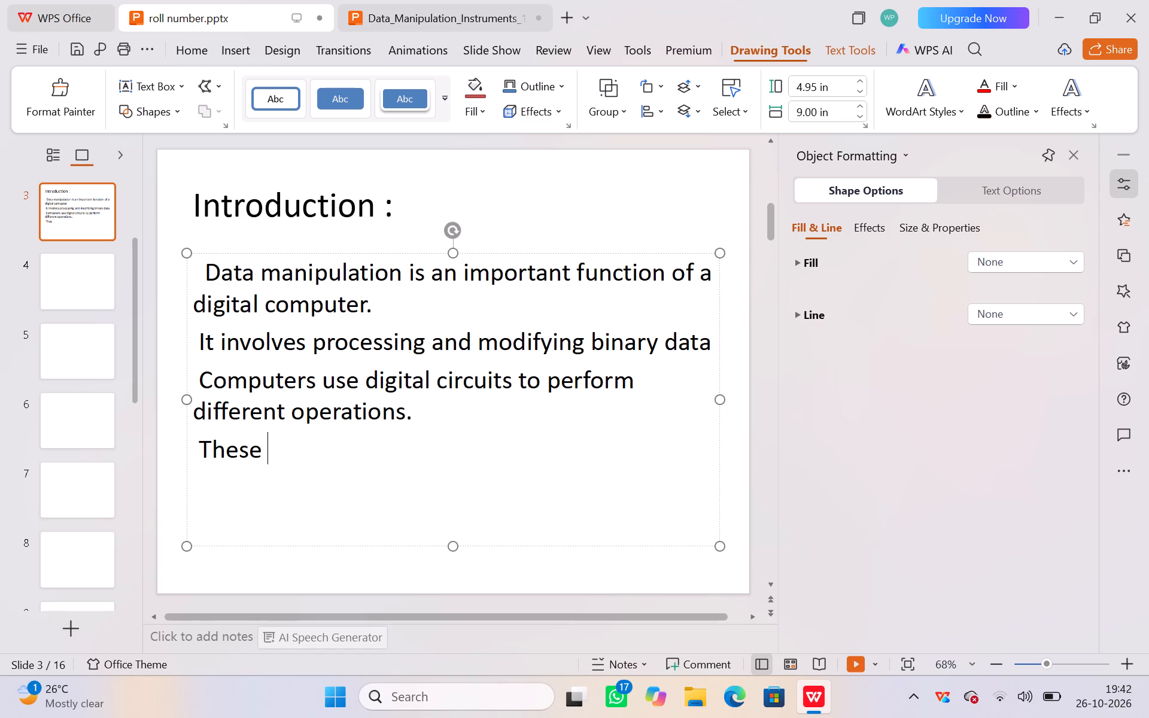
click(211, 431)
click(268, 448)
text(oper)
text(ations help)
key(space)
text(computer)
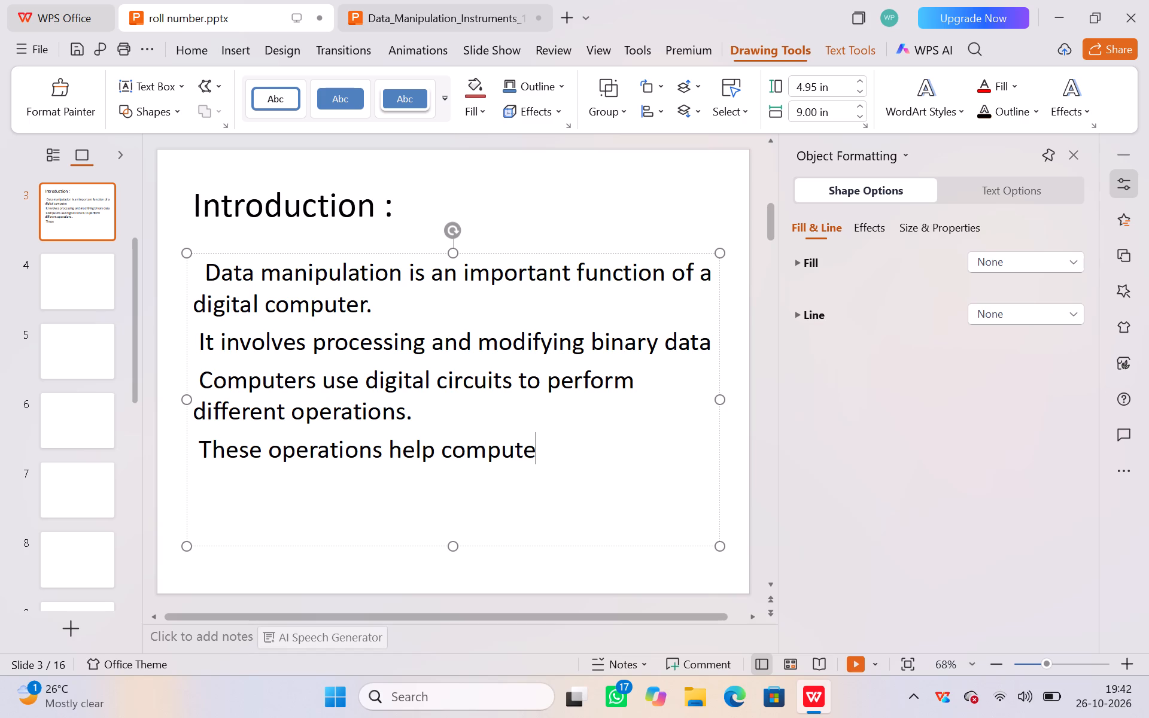
key(space)
key(BackSpace)
text(s)
key(space)
text(to solve pron)
key(BackSpace)
text(blme)
key(BackSpace)
key(BackSpace)
key(BackSpace)
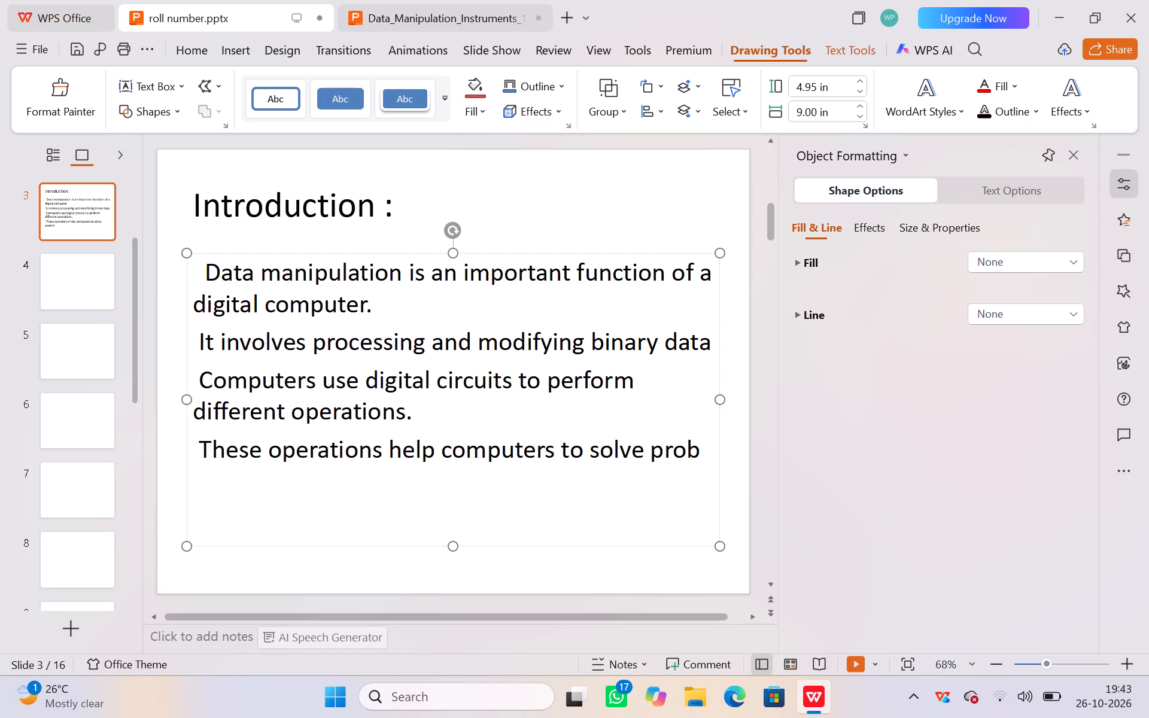
text(lems)
key(space)
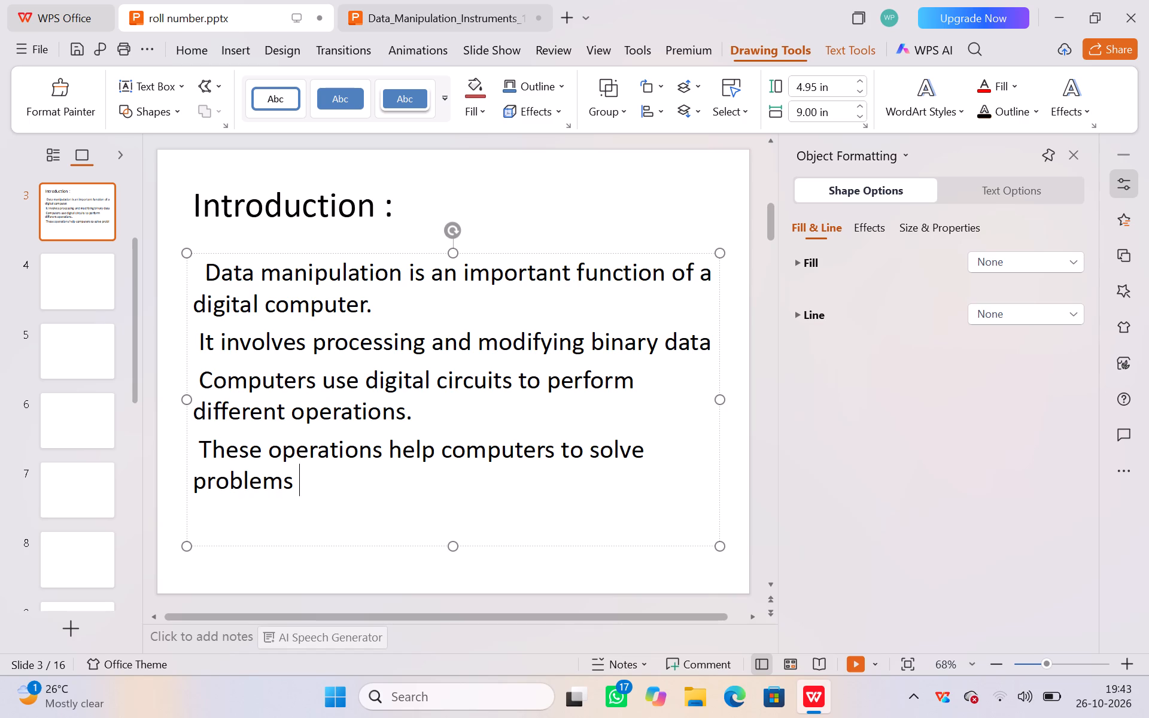
text(qu)
text(ick)
text(lt)
key(space)
key(BackSpace)
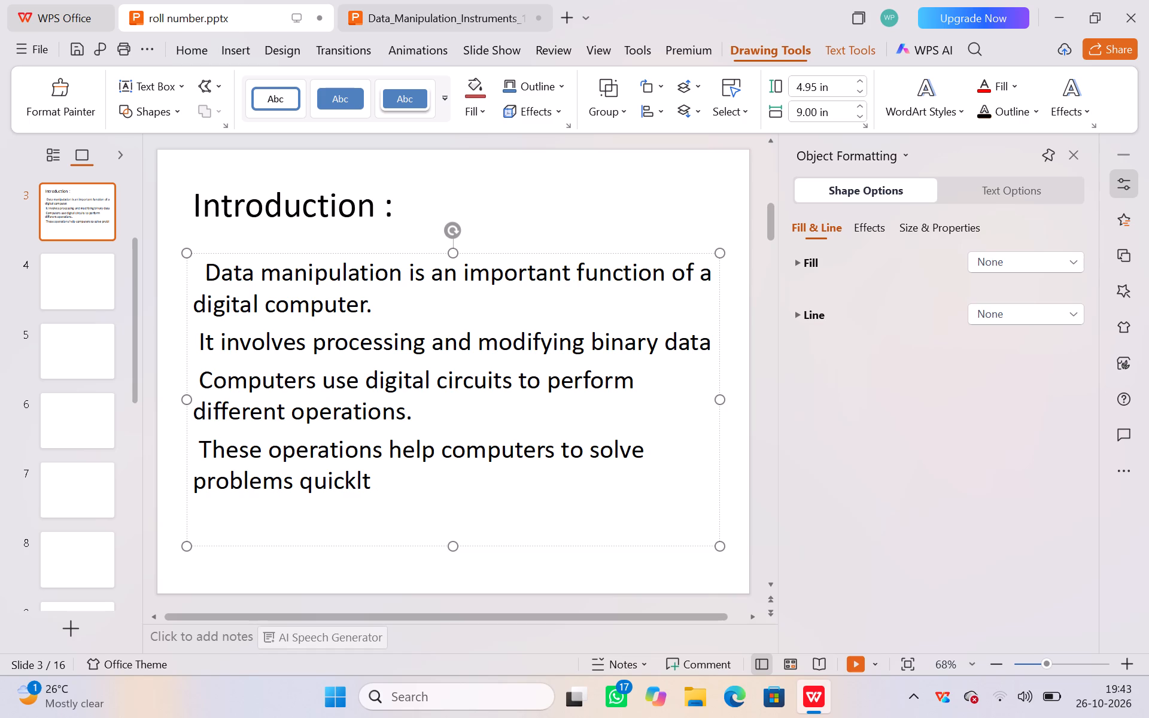
key(BackSpace)
key(BackSpace)
text(ly)
key(space)
text(and)
key(space)
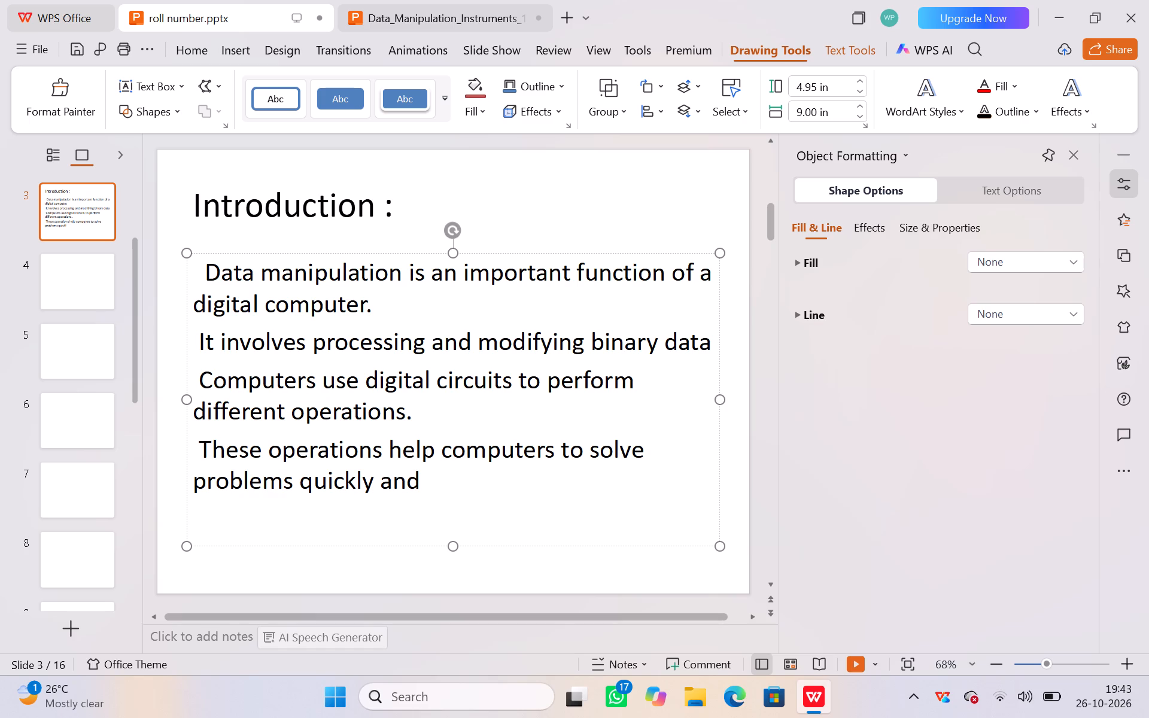
text(acc)
text(ur)
text(ately)
key(period)
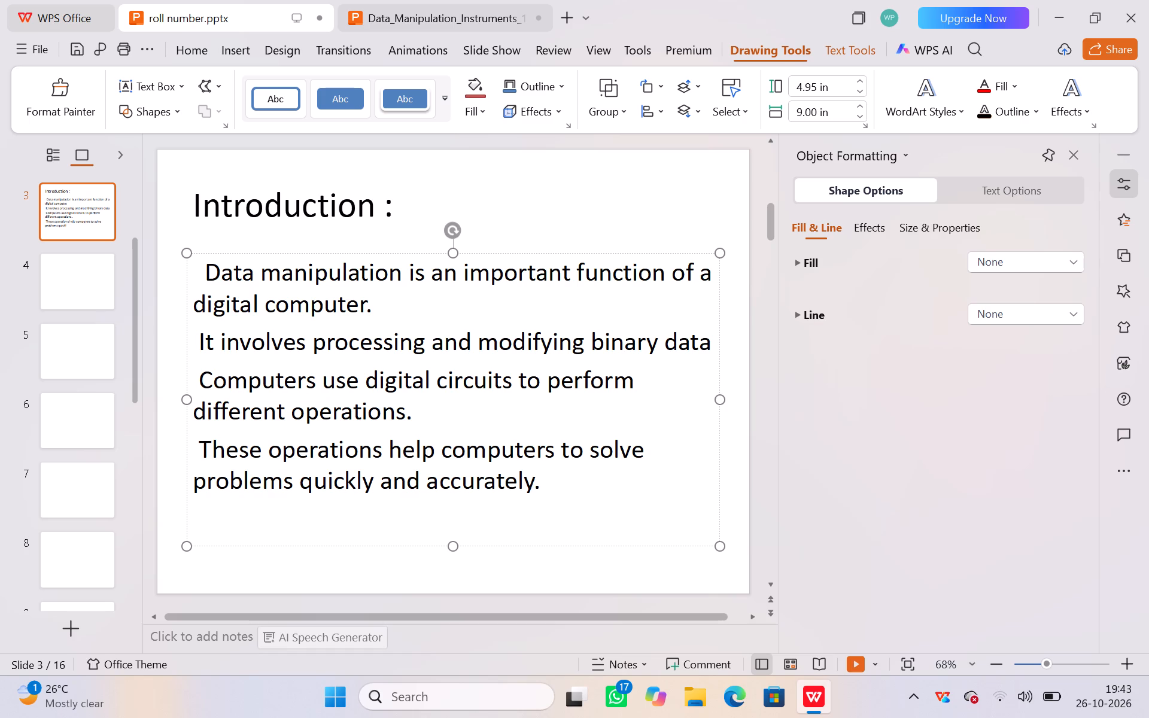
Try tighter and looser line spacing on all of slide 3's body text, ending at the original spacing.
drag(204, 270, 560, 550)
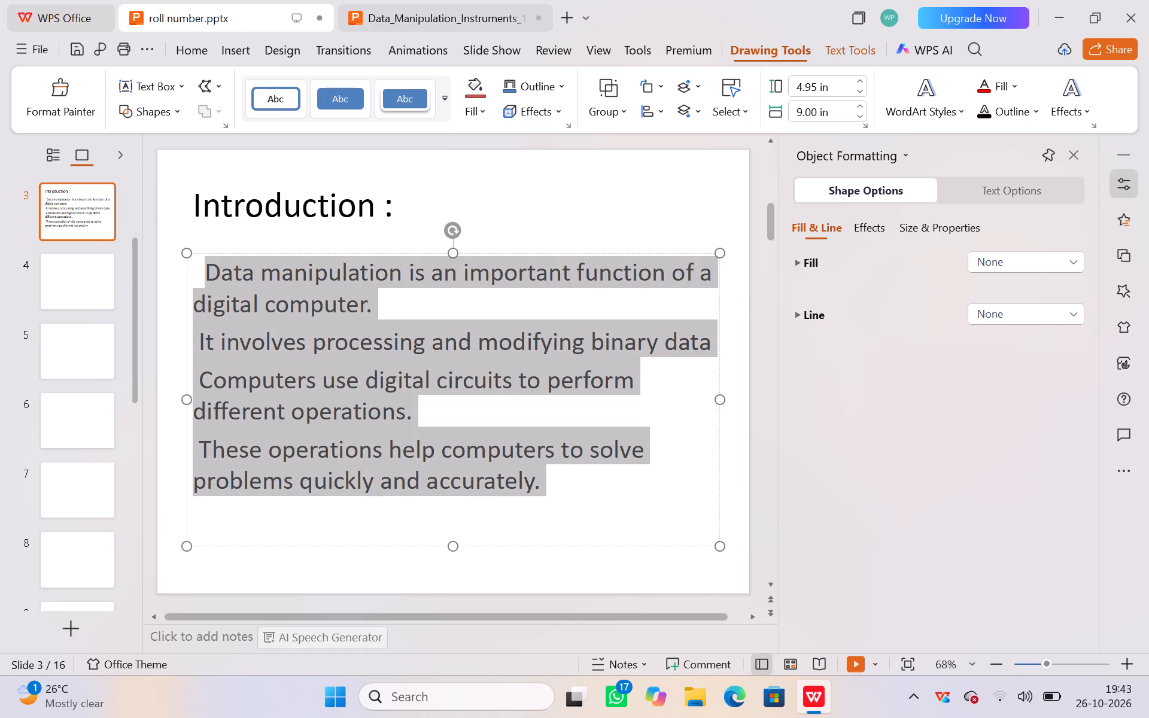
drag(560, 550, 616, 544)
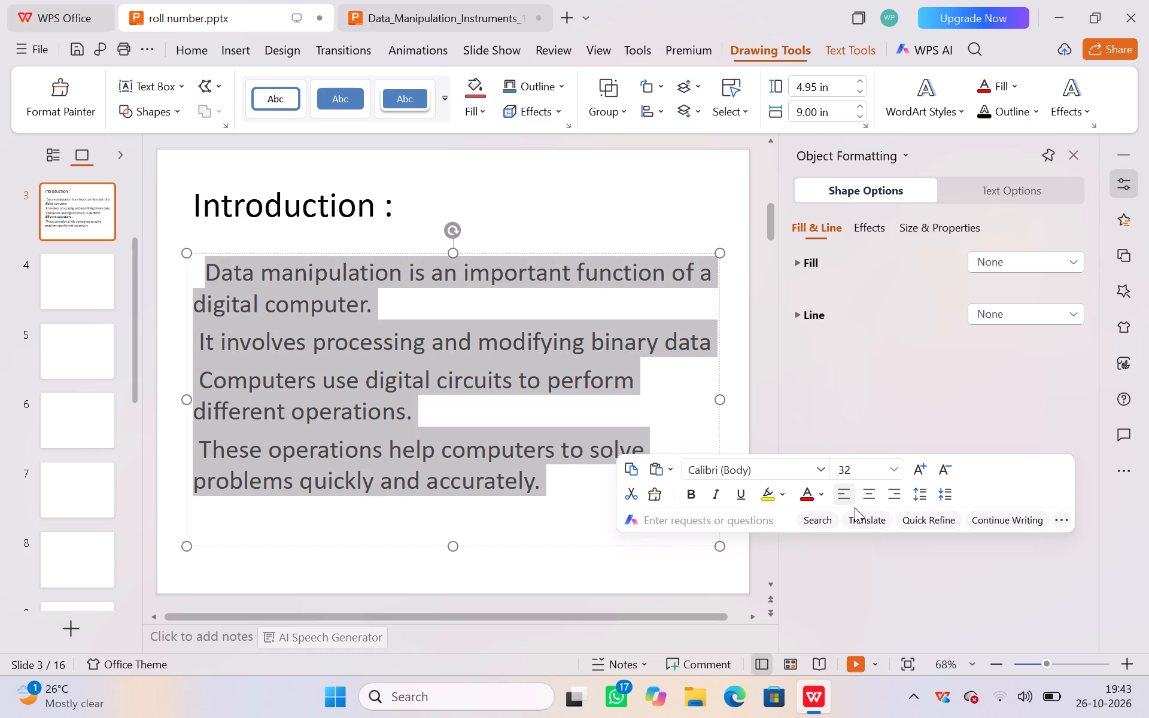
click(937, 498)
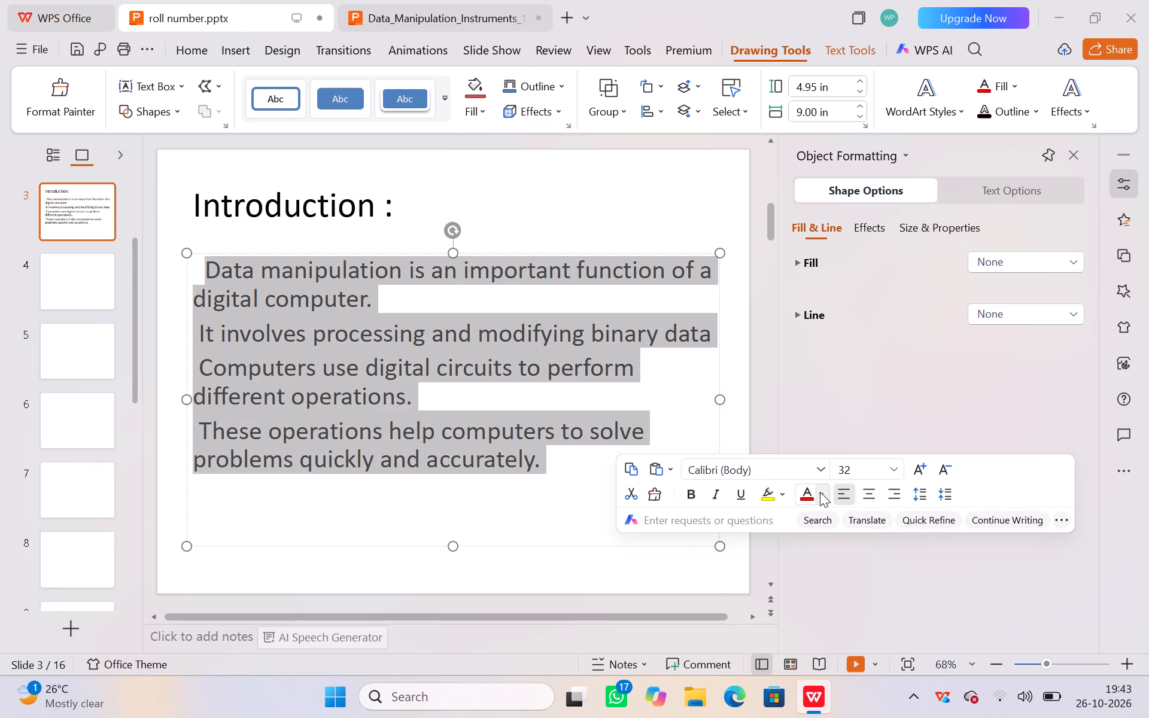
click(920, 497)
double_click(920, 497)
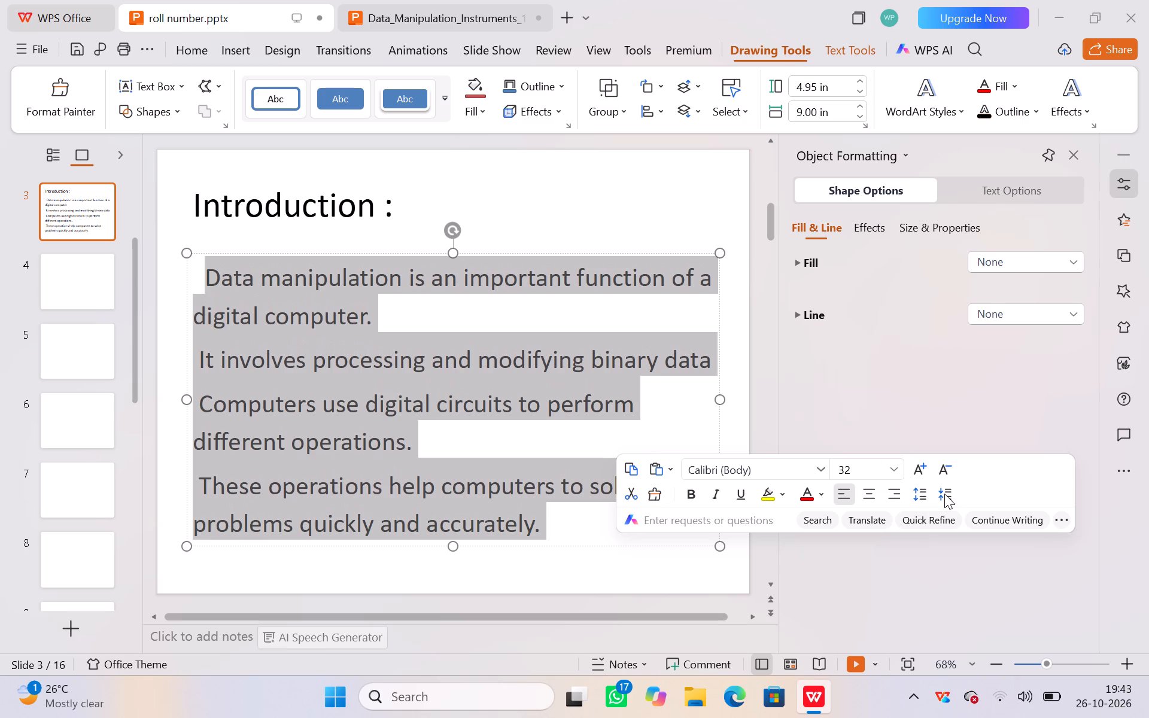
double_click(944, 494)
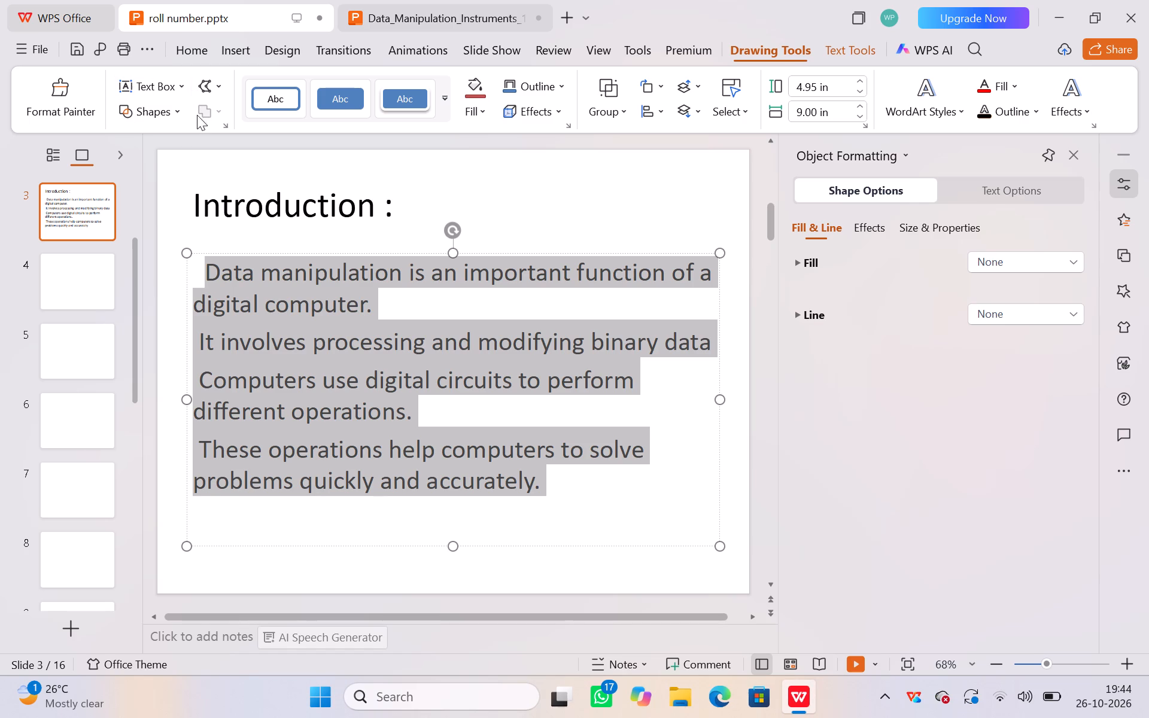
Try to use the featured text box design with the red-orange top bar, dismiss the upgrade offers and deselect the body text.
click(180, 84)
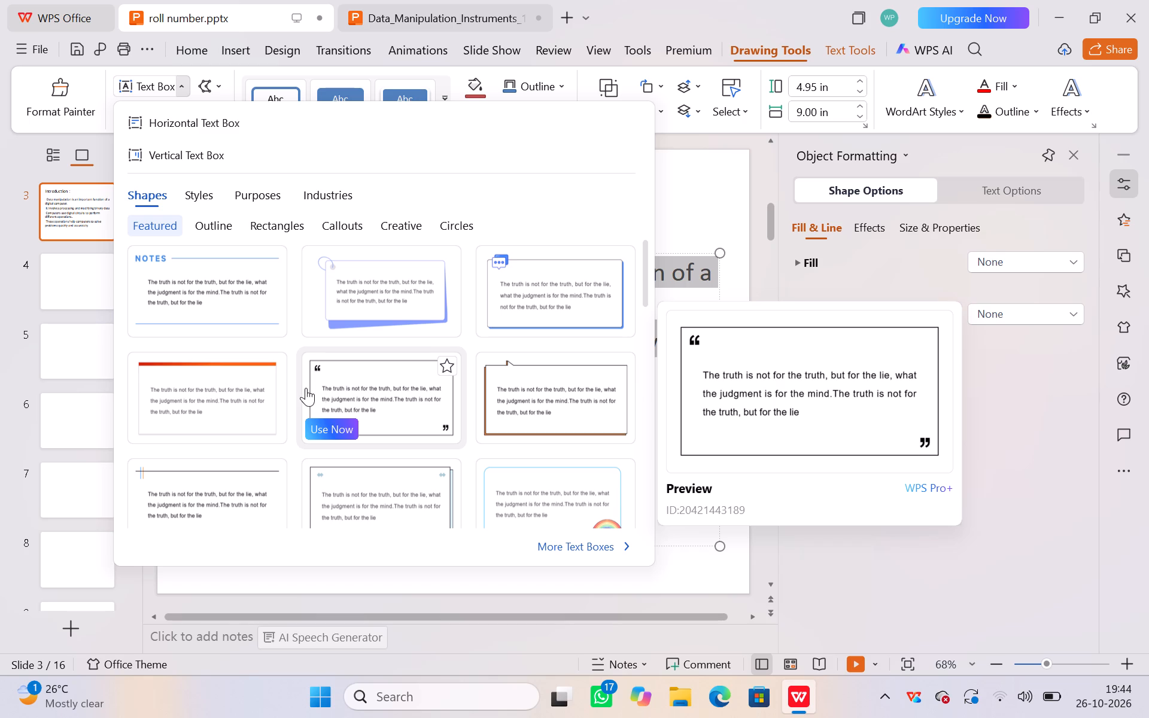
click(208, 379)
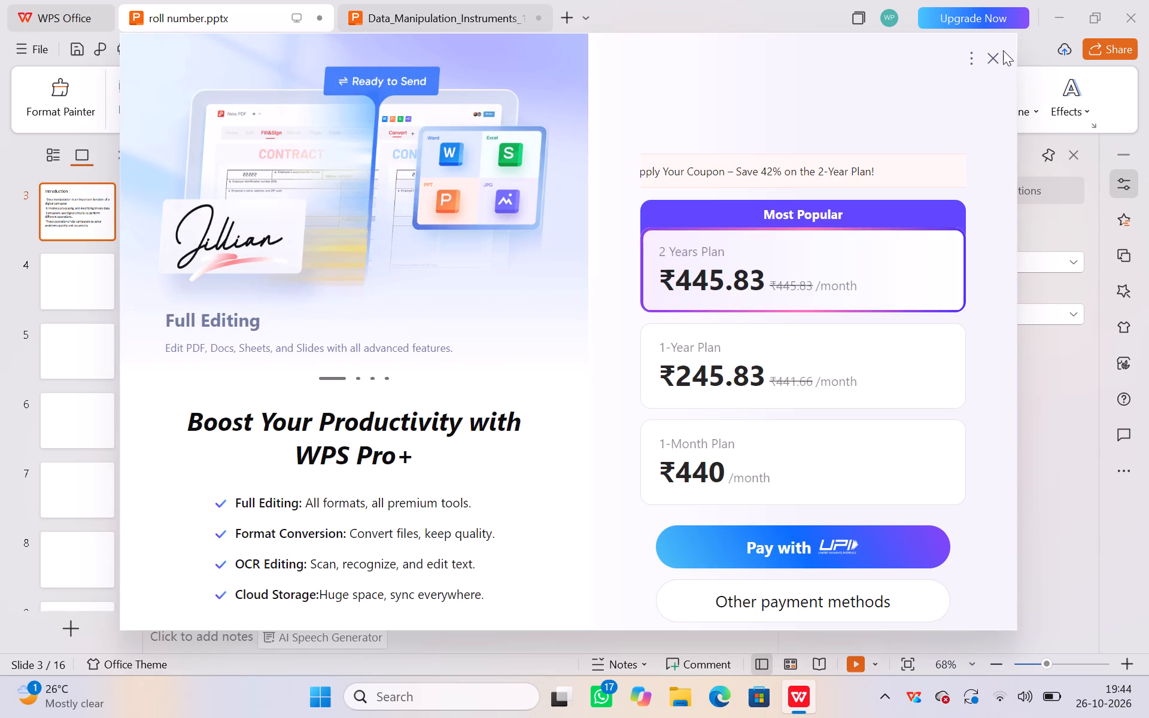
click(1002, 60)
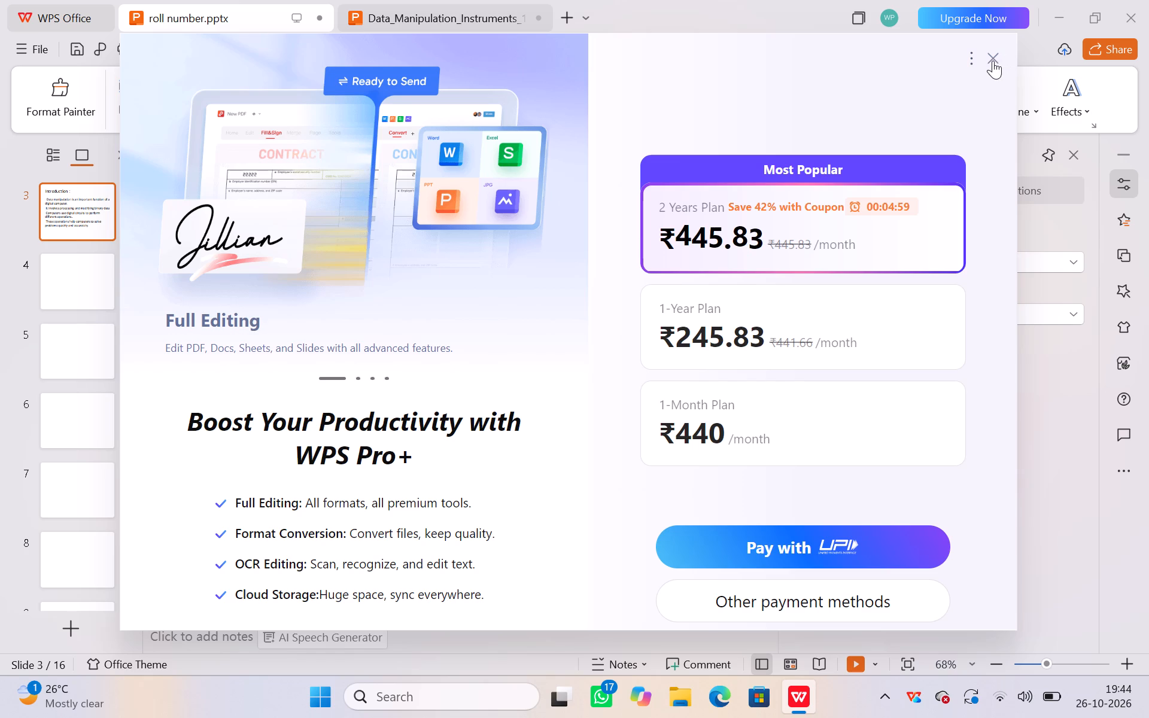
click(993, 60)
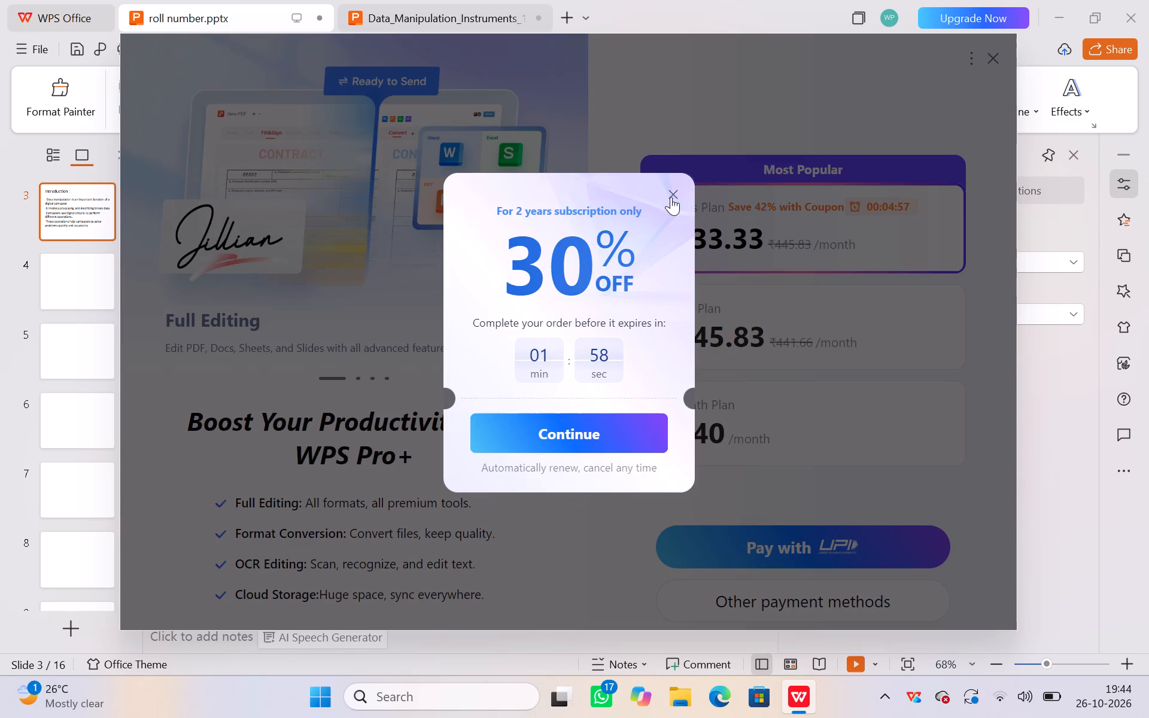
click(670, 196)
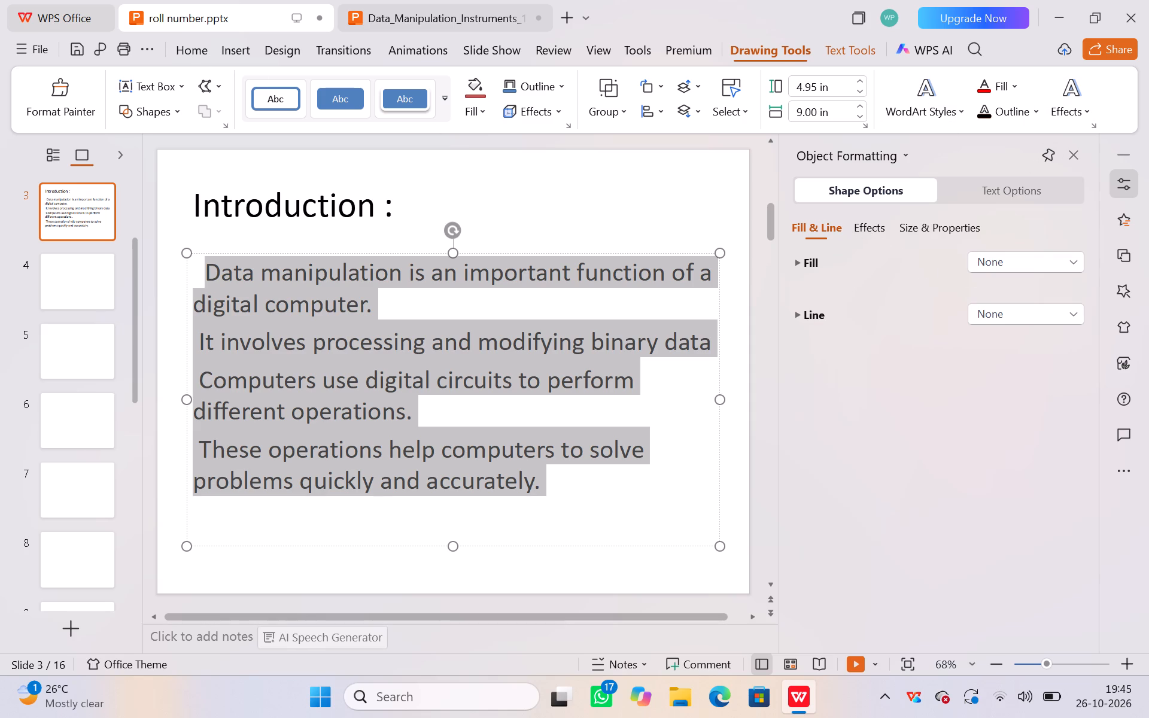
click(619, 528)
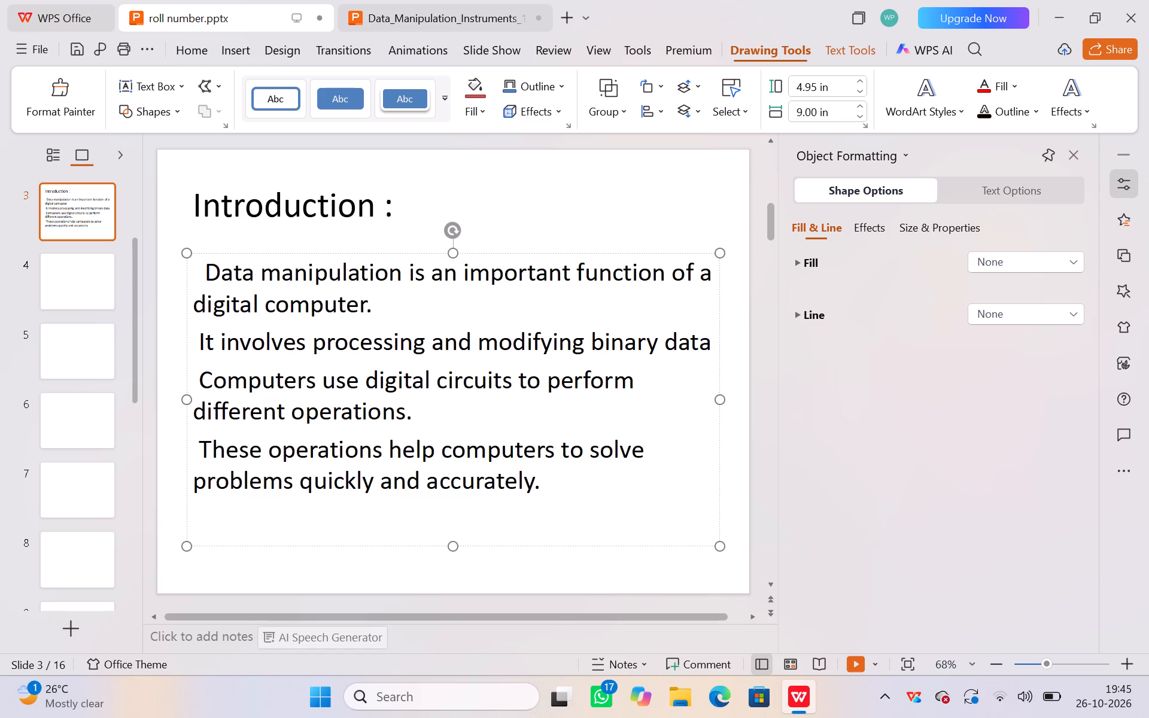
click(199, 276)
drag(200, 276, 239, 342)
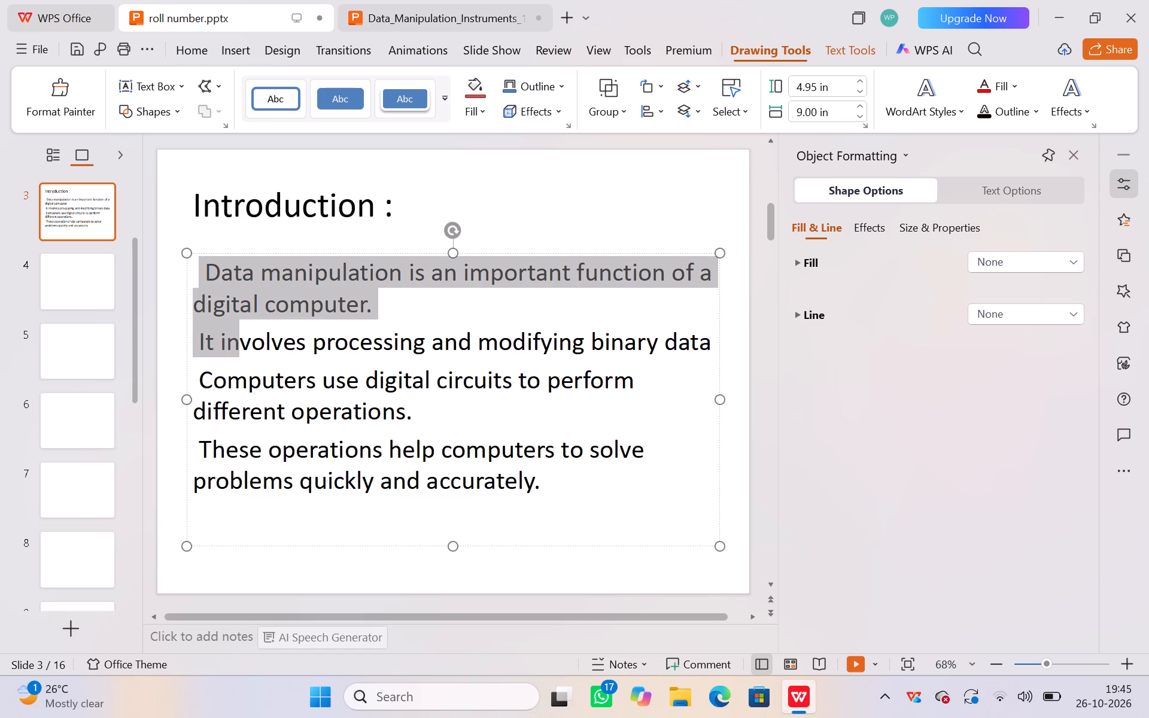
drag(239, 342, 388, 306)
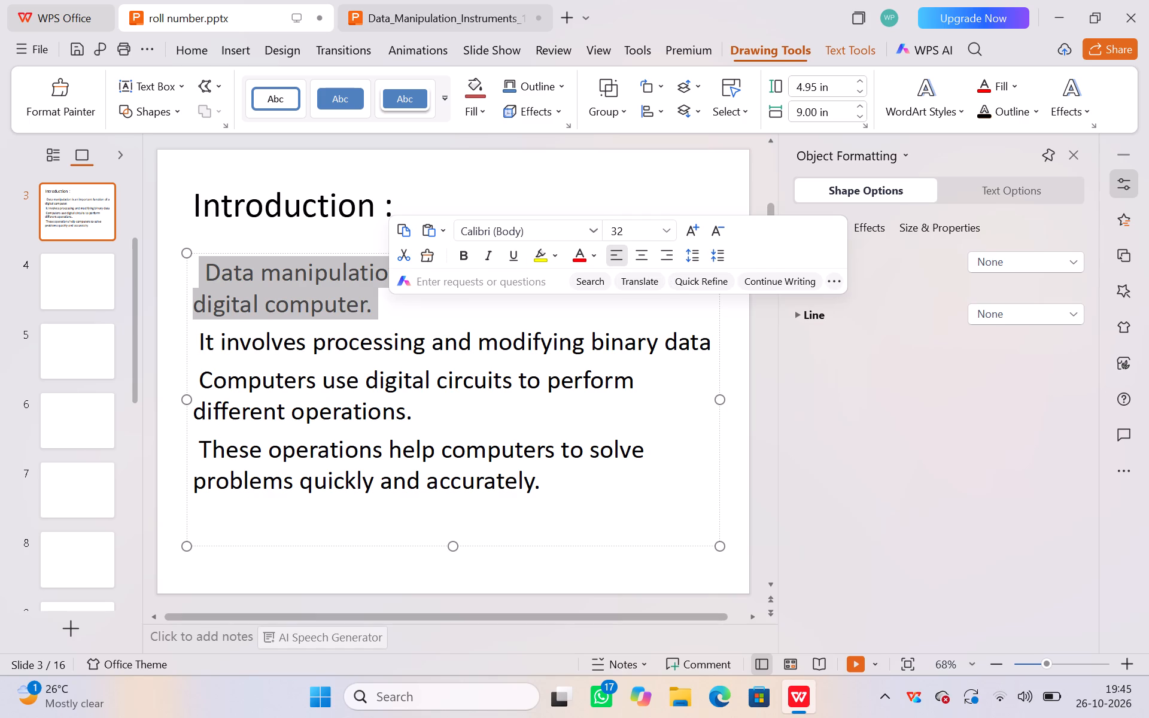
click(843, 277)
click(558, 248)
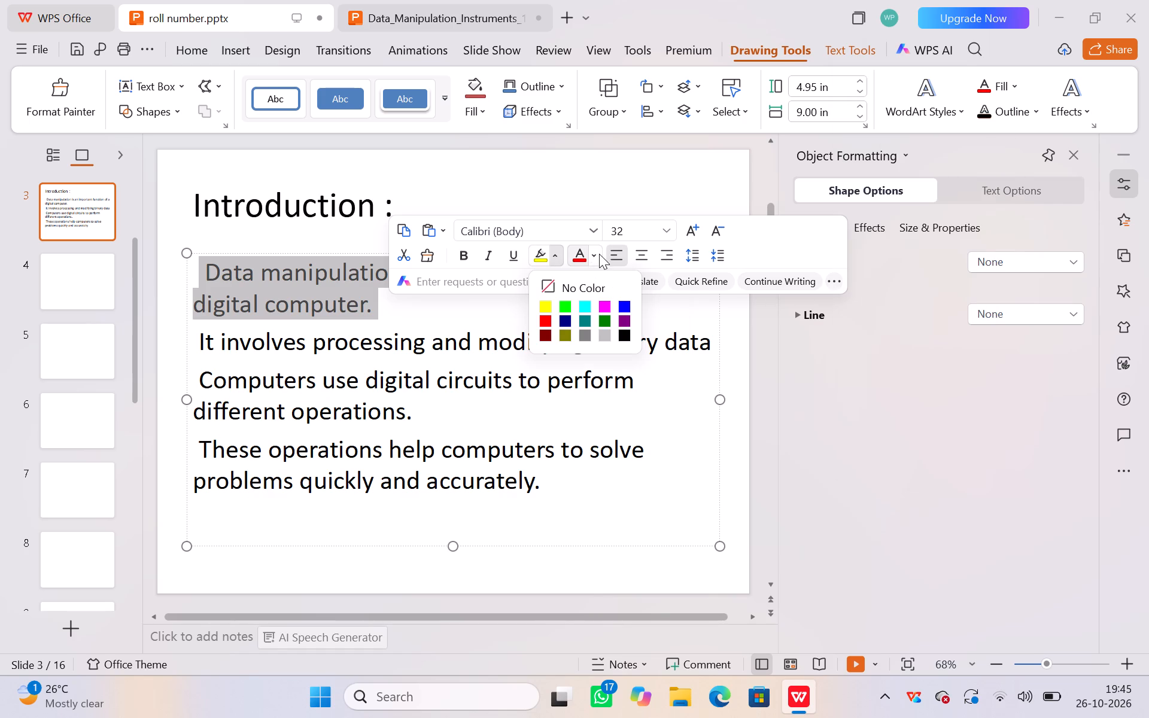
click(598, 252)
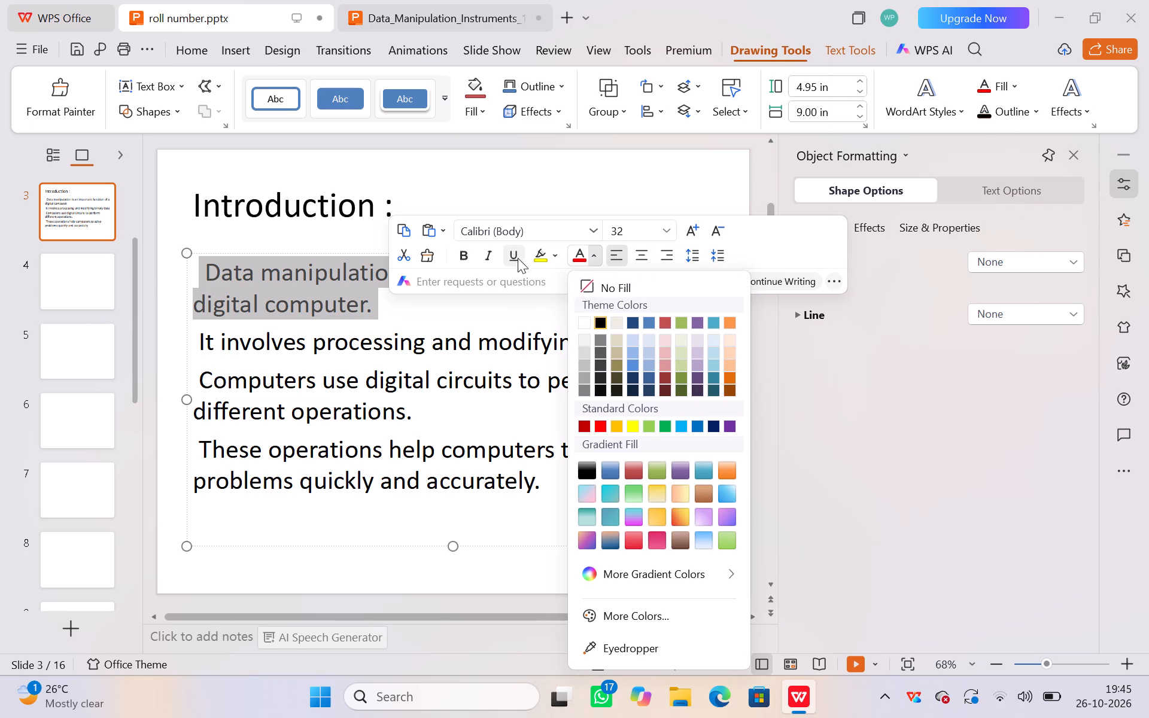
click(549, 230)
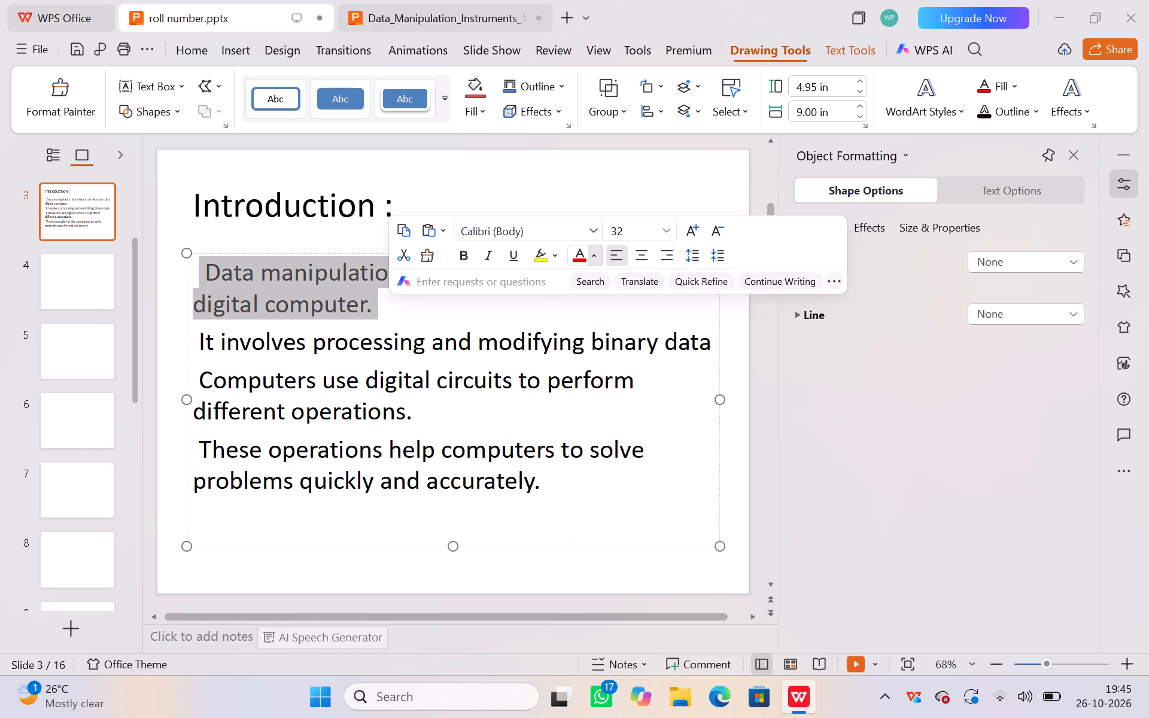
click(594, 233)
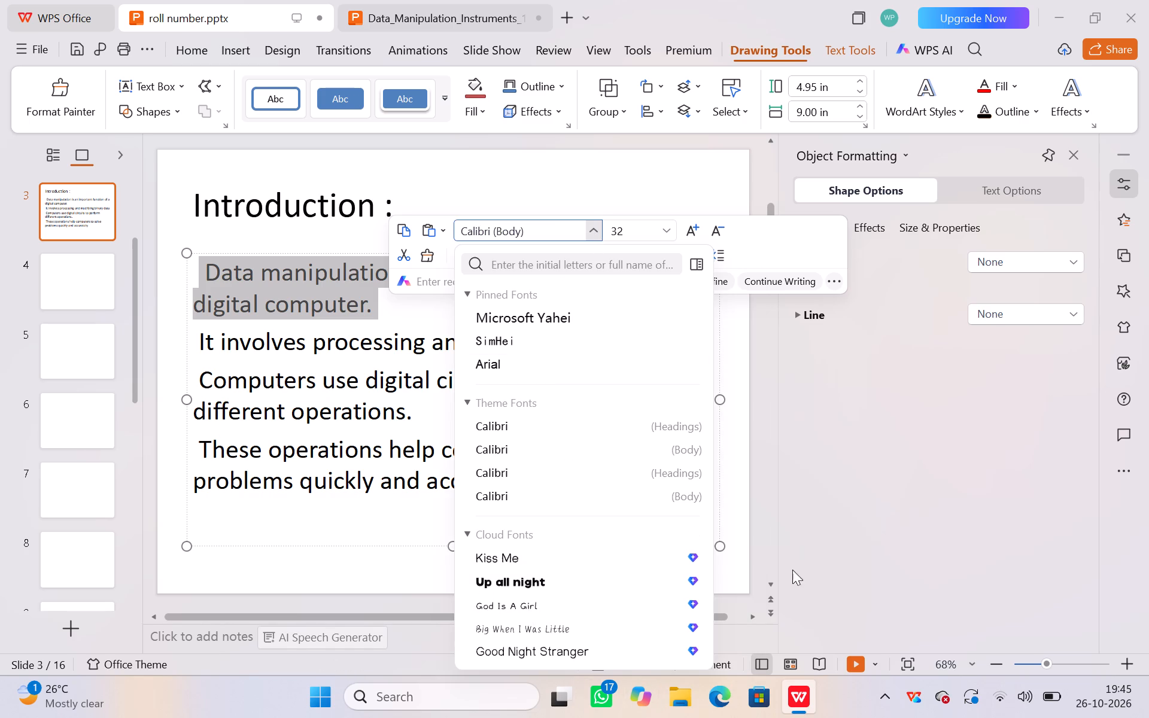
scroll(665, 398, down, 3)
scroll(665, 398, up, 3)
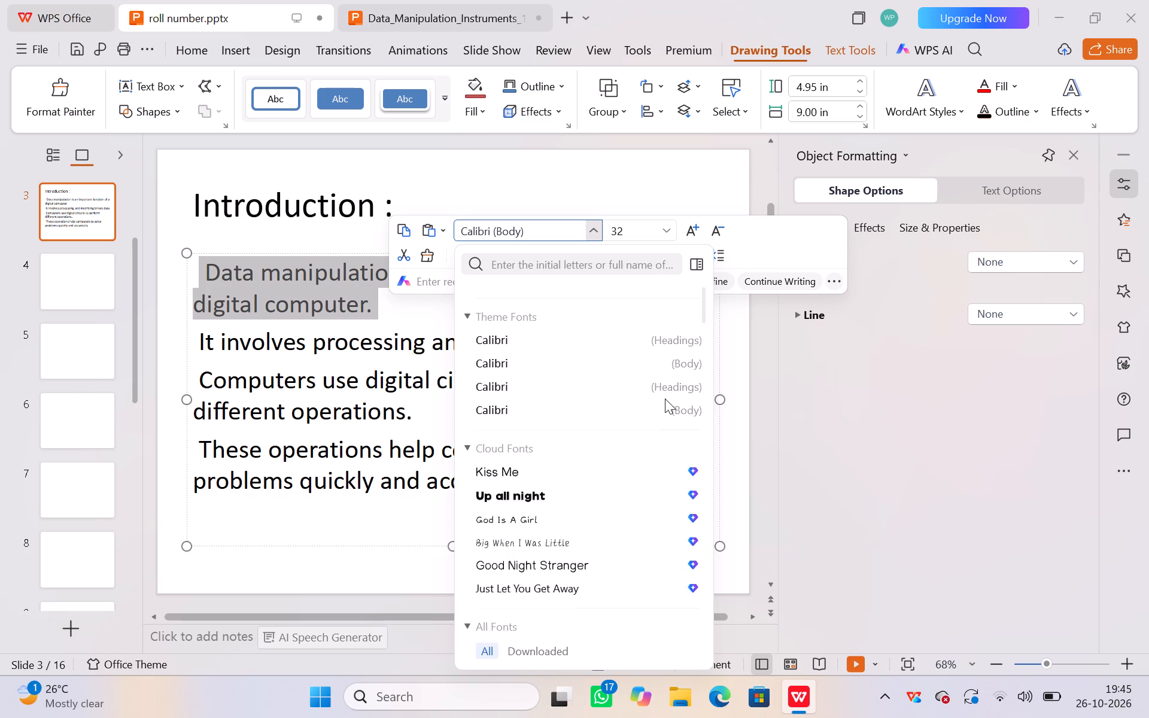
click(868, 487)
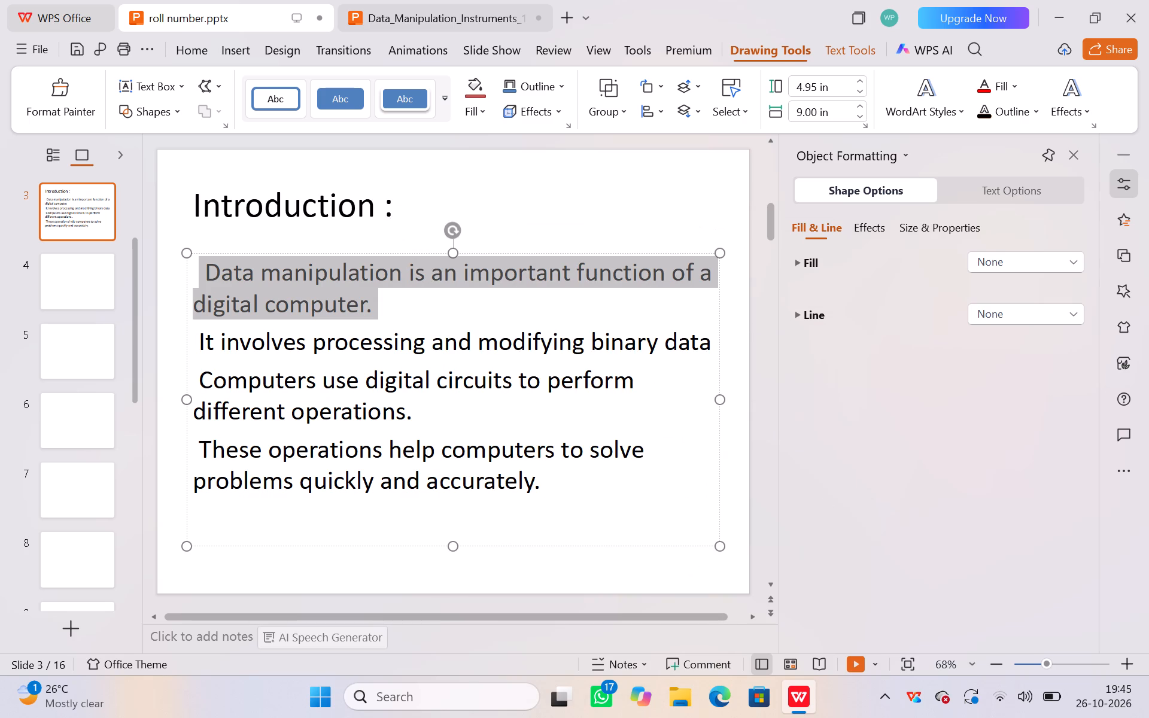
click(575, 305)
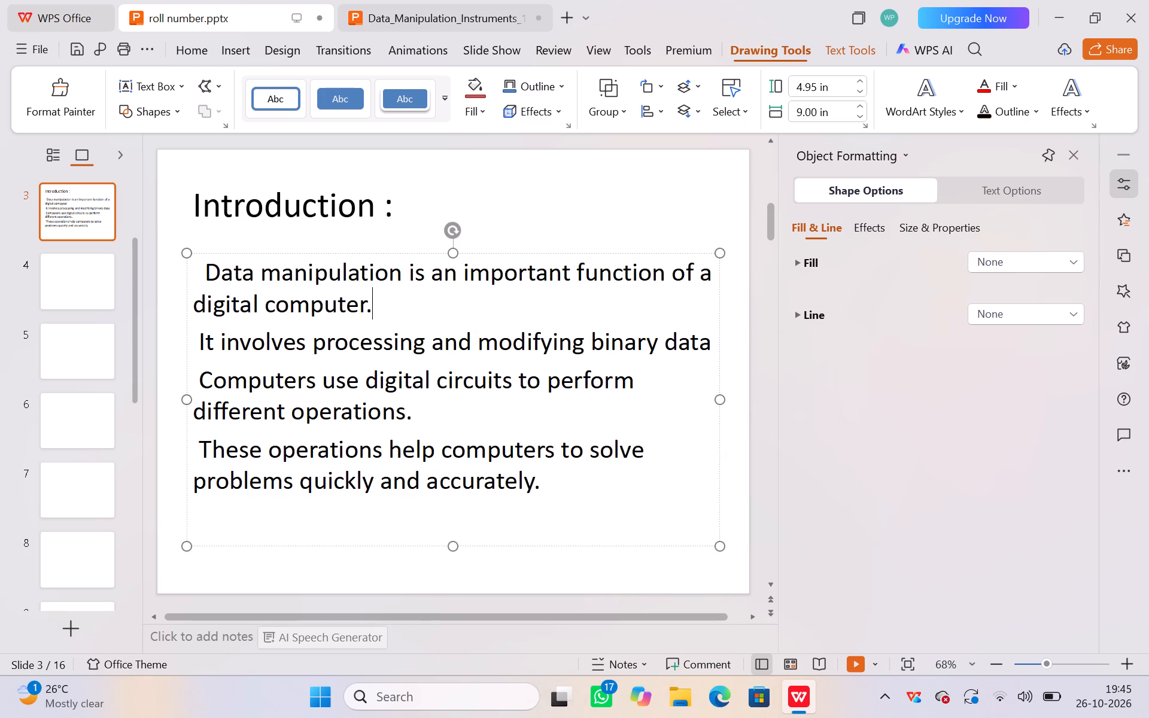
Insert a bold ">" marker before the first sentence of slide 3's body text.
click(204, 269)
key(shift+greater)
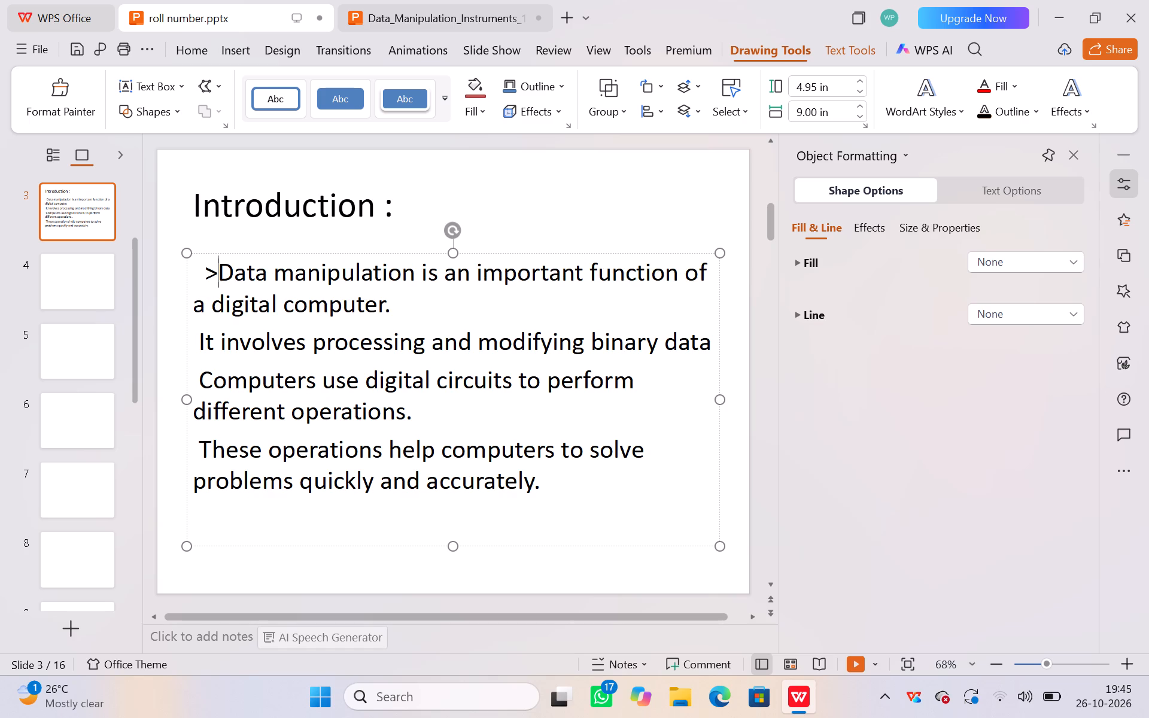
drag(217, 276, 190, 273)
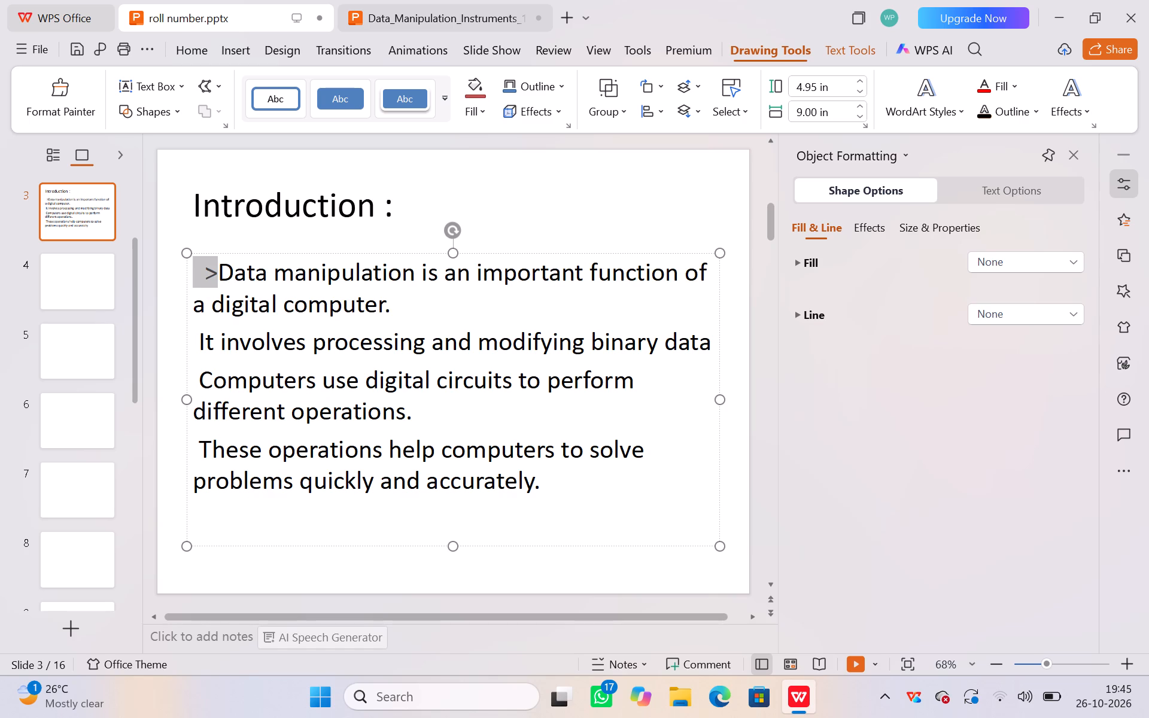
click(255, 221)
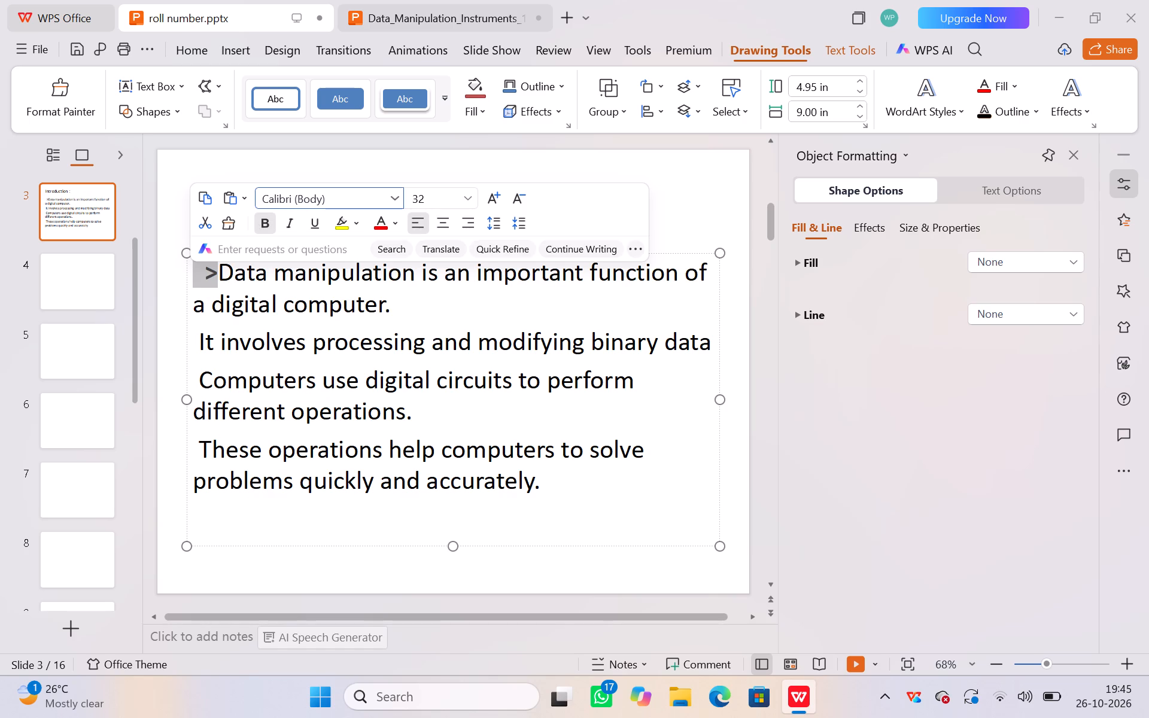
click(217, 290)
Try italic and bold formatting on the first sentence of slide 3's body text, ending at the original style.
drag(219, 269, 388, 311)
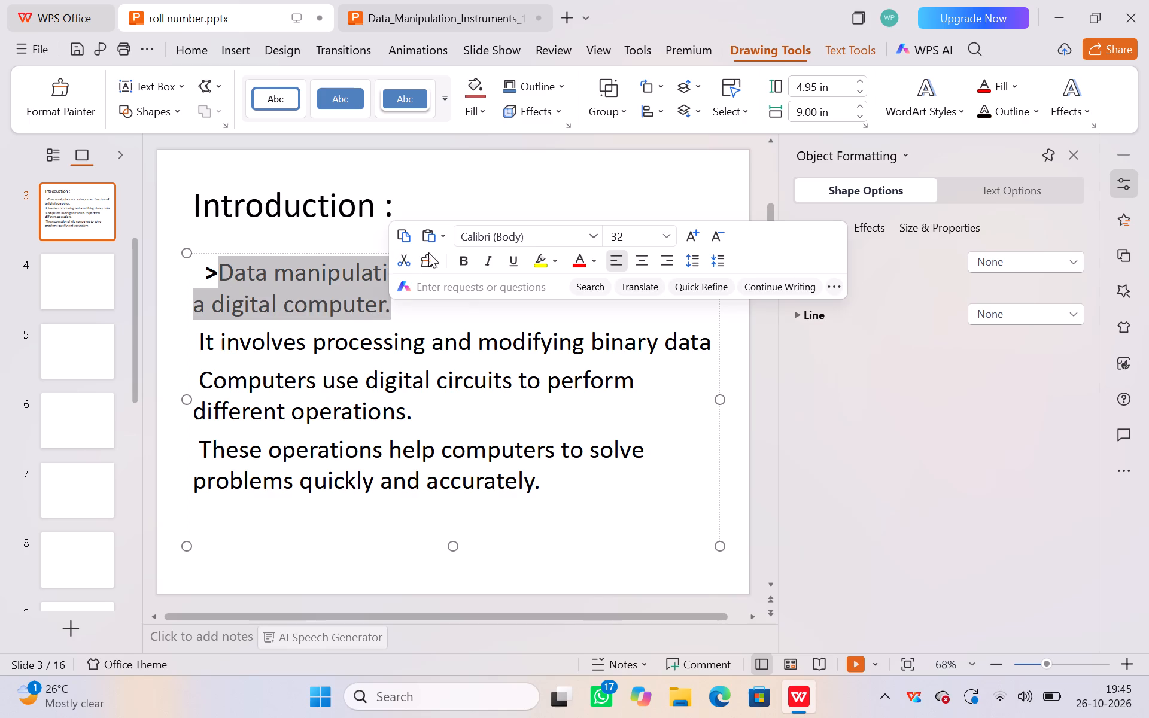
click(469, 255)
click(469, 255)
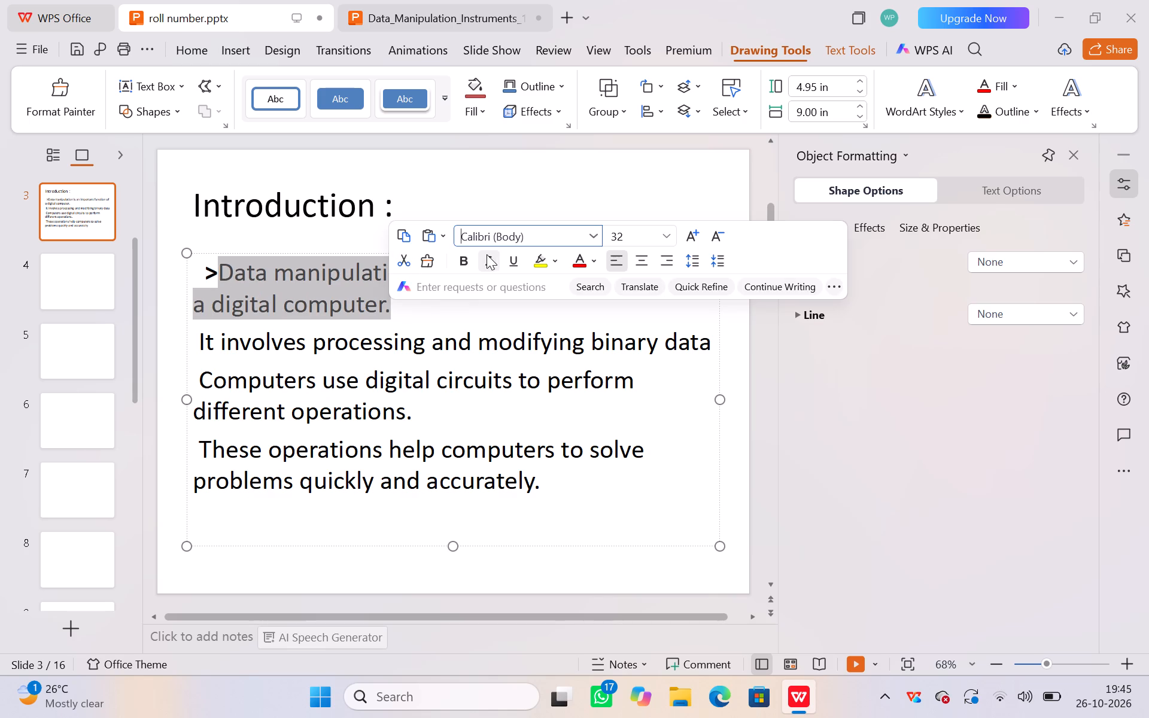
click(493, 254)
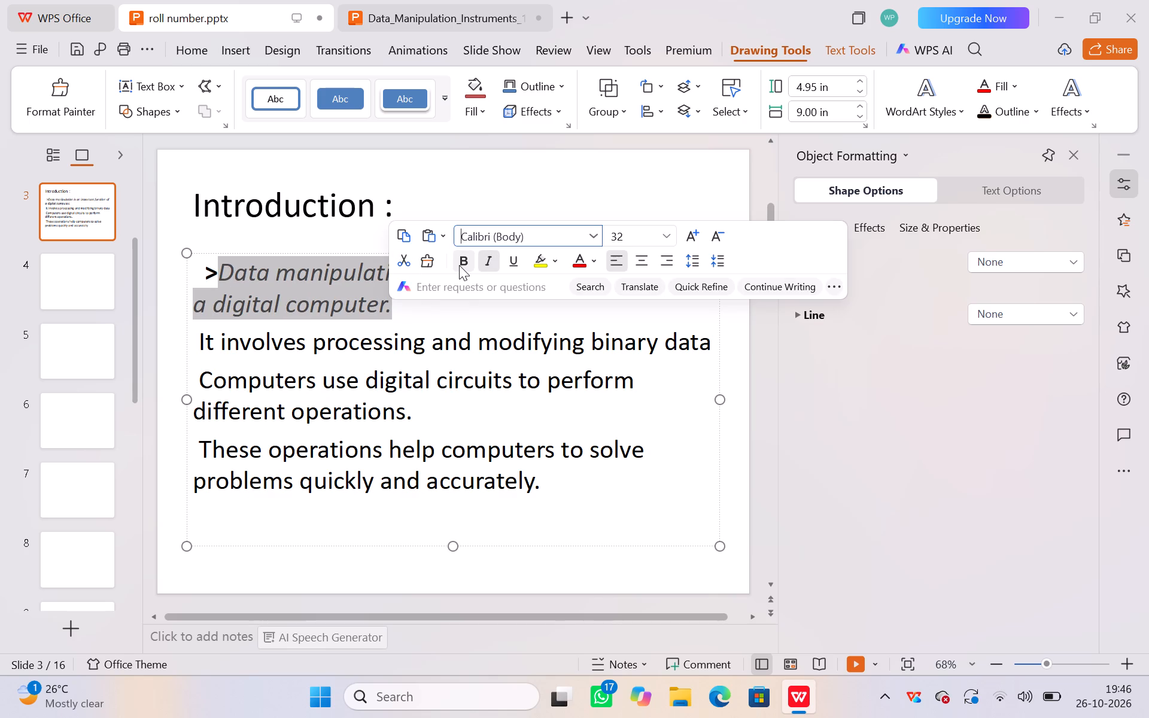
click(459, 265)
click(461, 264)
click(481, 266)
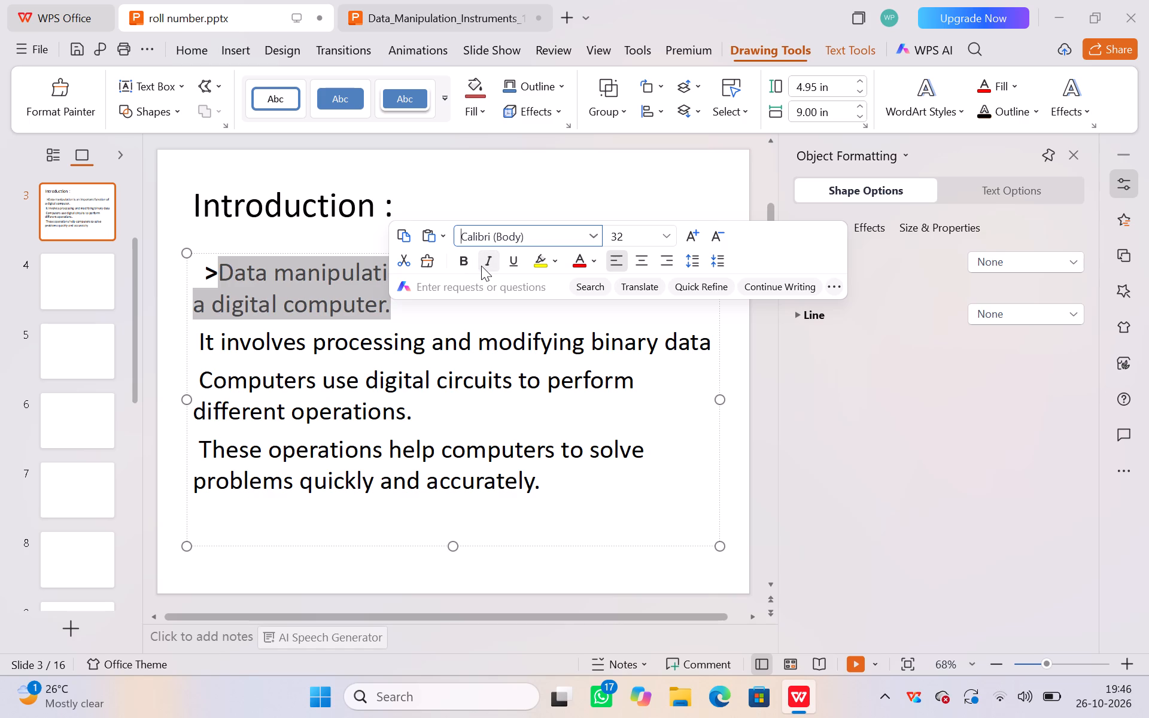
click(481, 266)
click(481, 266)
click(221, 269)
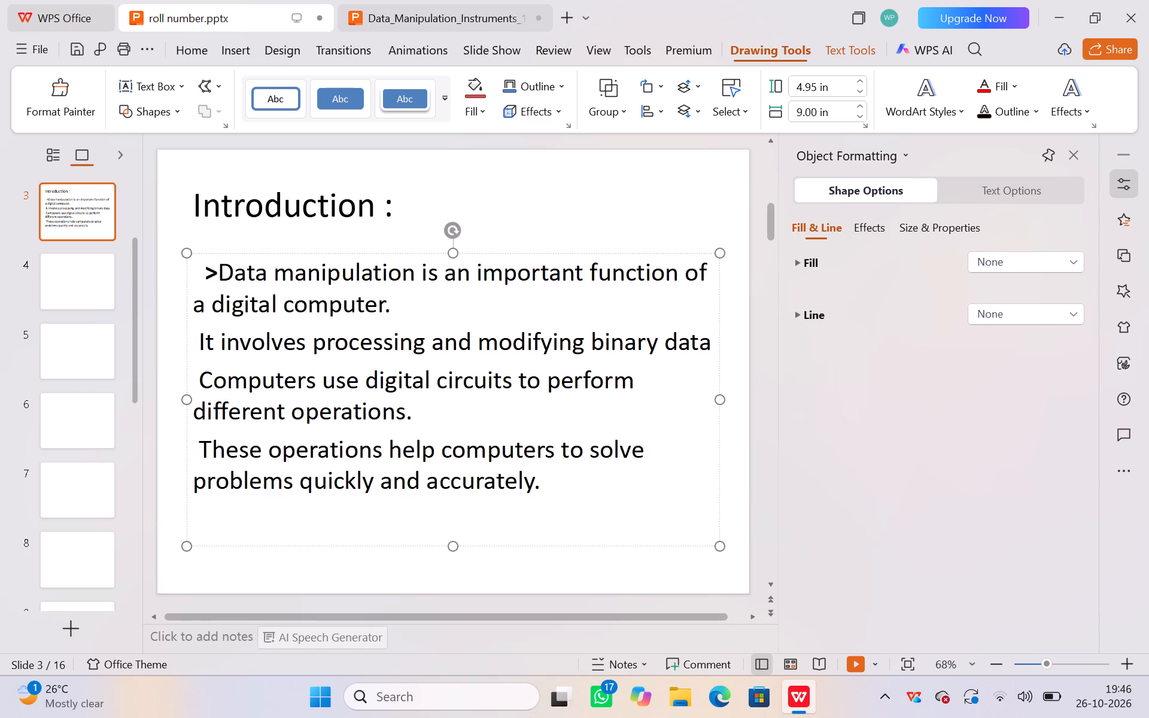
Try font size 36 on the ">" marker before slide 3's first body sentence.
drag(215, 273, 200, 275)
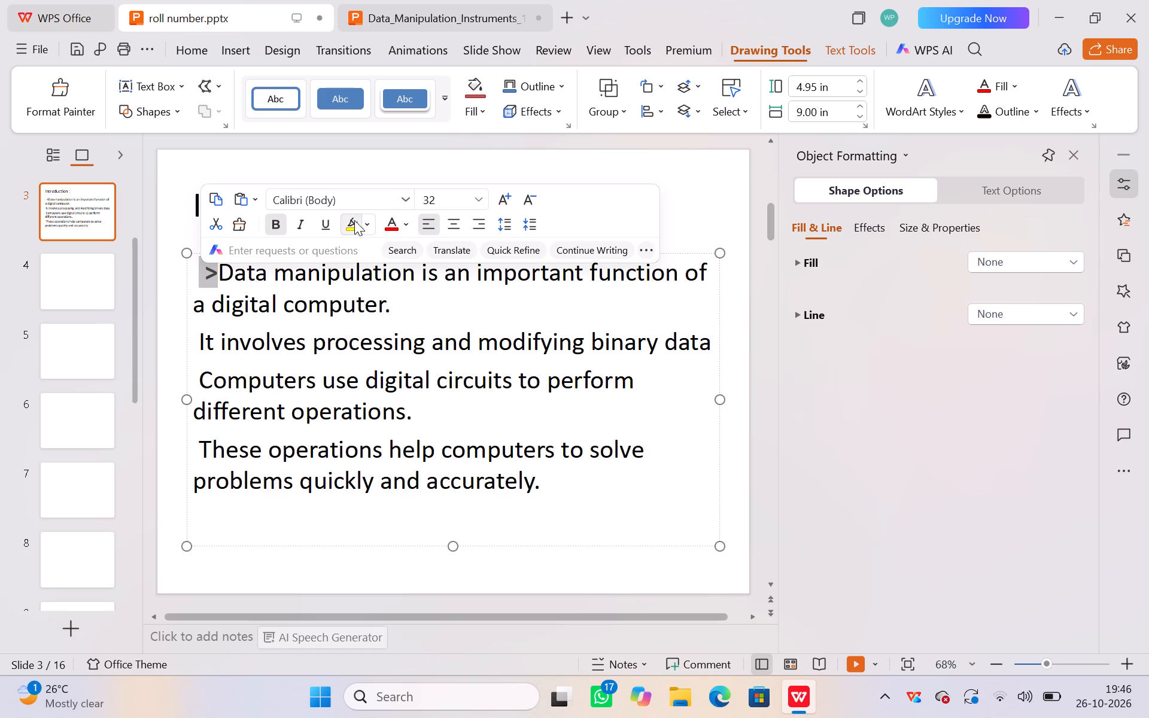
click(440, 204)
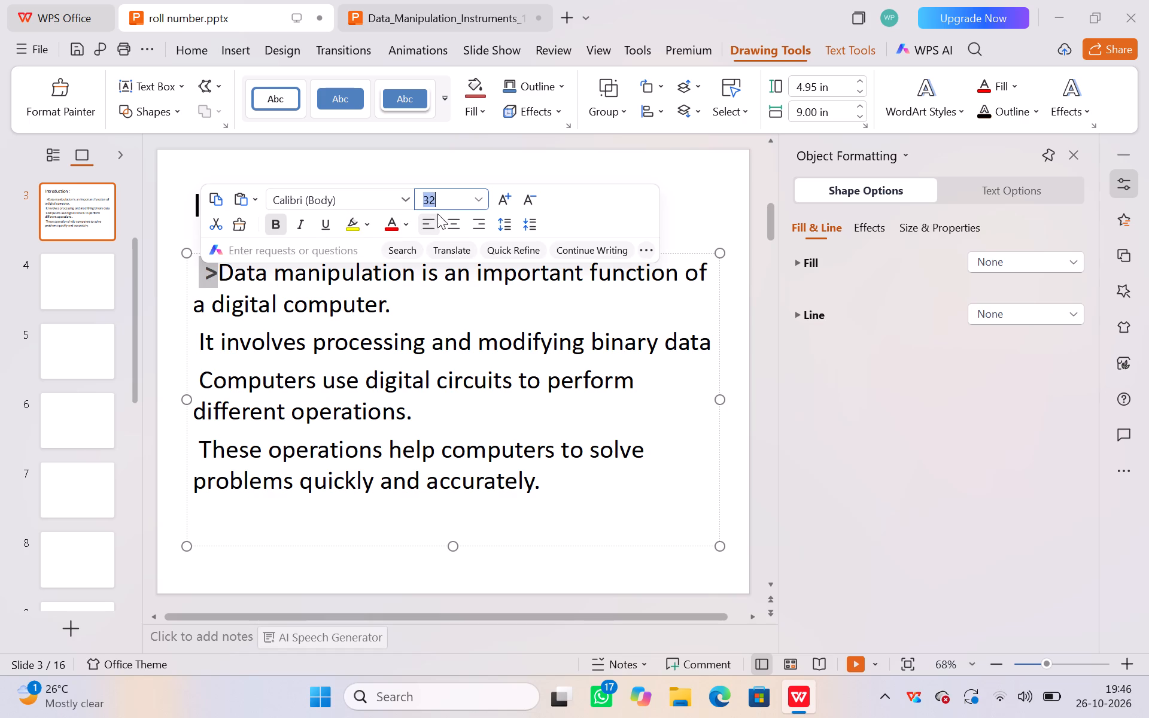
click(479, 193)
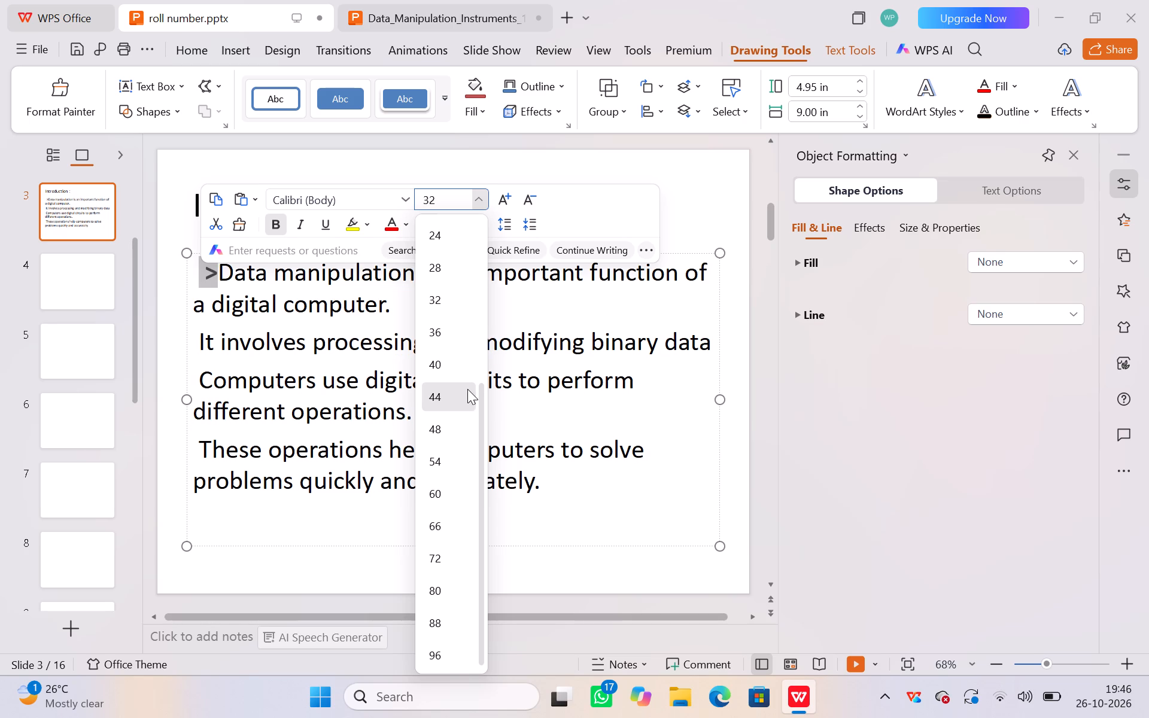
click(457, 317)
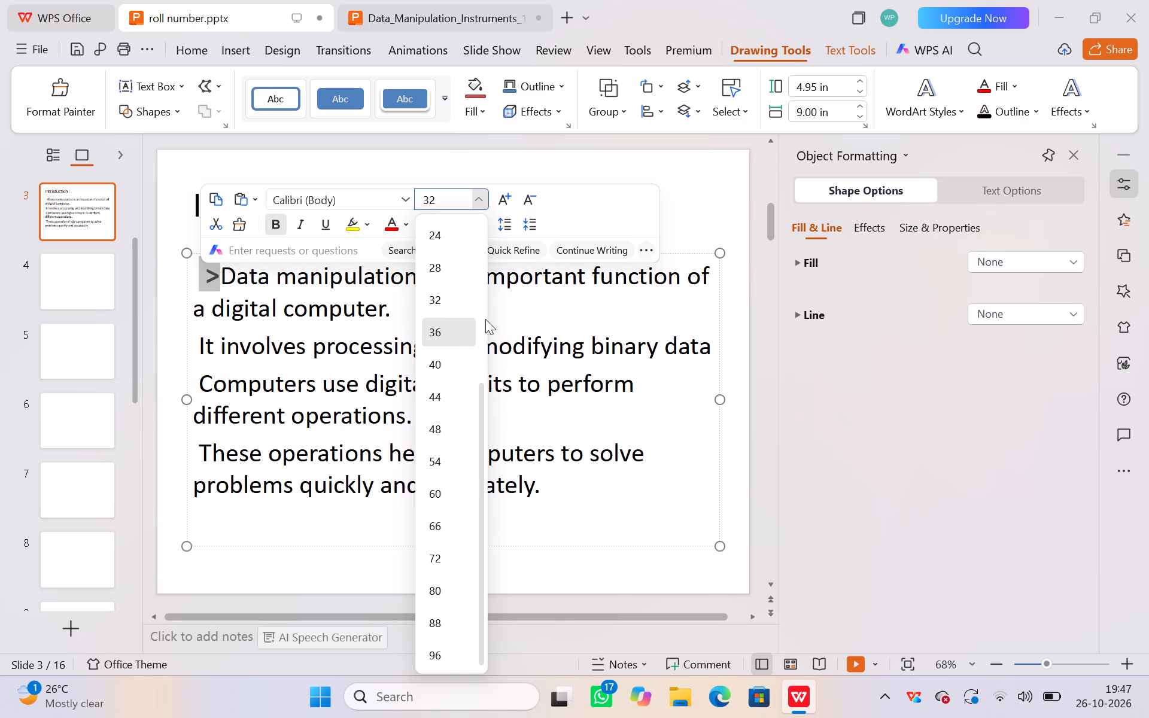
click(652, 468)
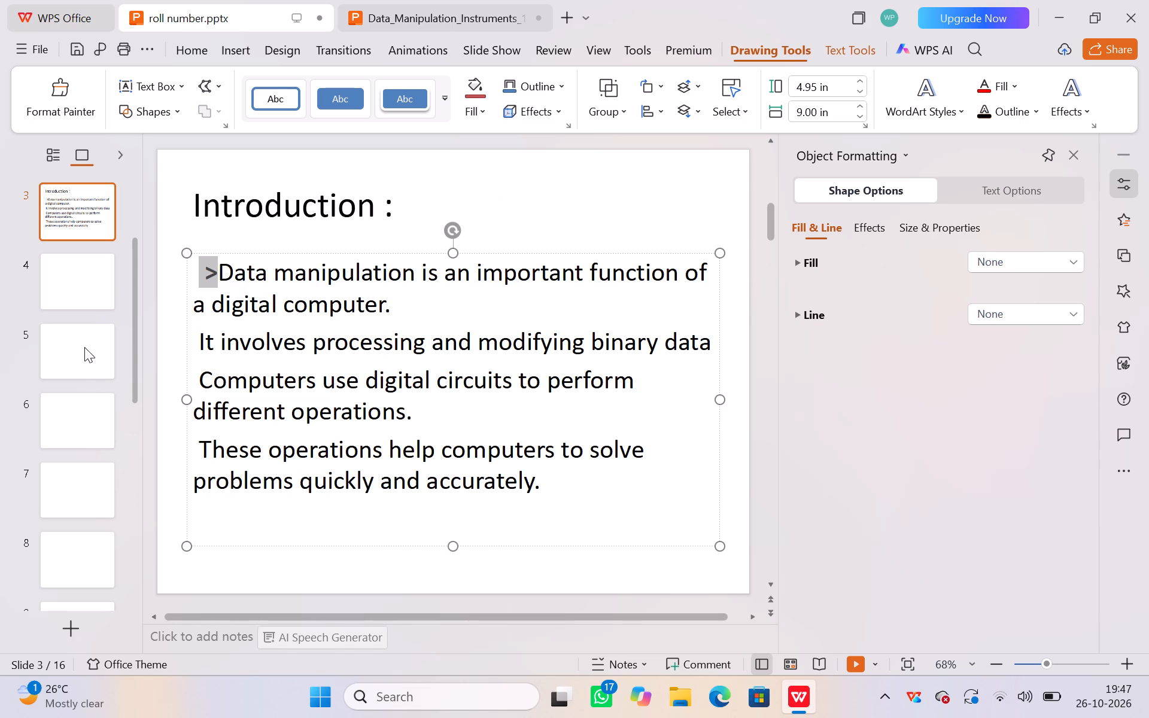
Open slide 4's empty title for editing and consult the "Meaning of Data Manipulation" slide in the Data Manipulation Instruments presentation.
click(74, 250)
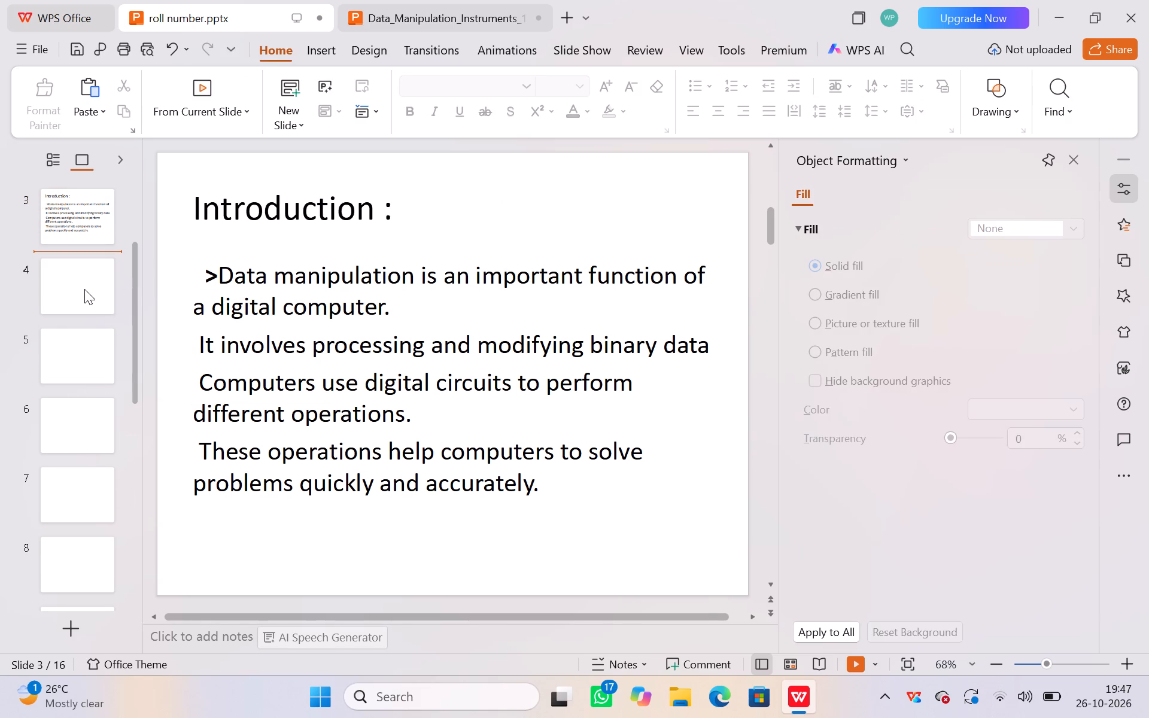
click(81, 290)
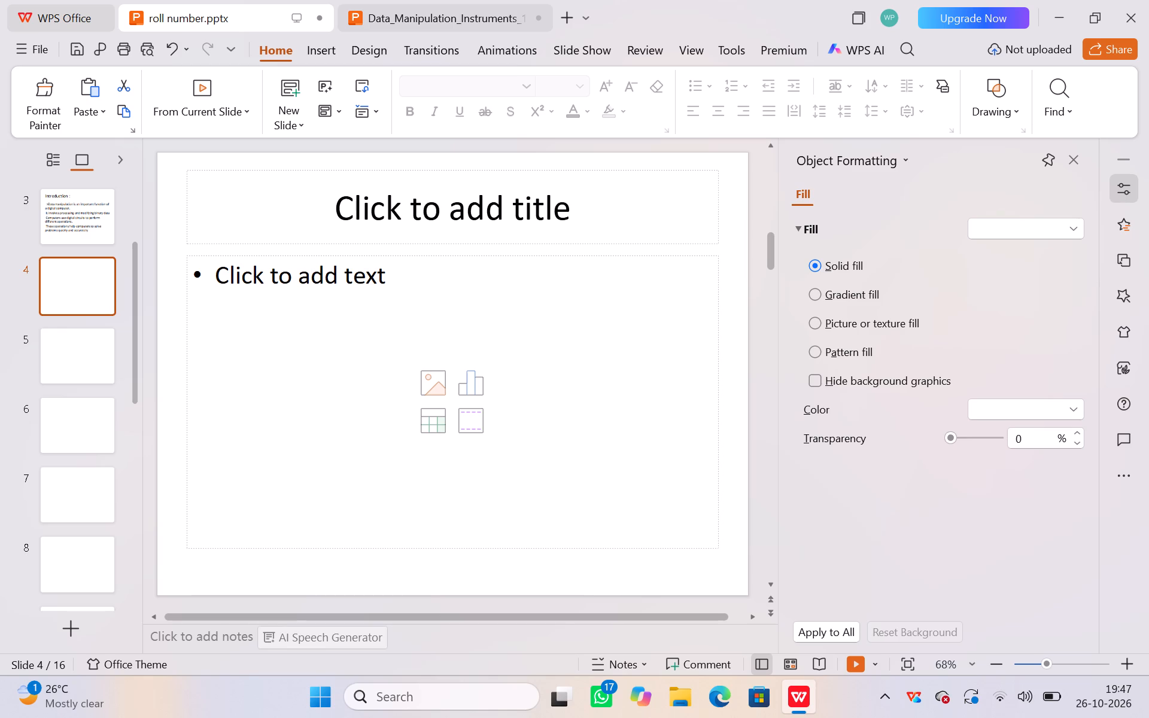
click(422, 4)
click(86, 324)
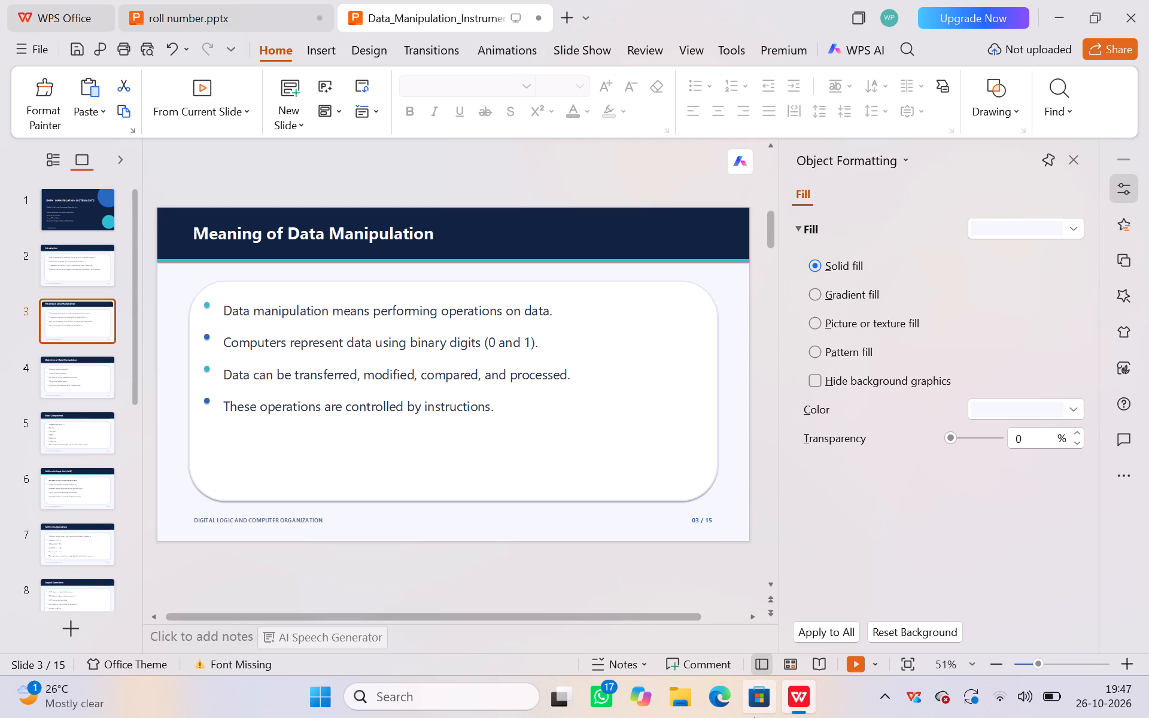
click(202, 14)
click(277, 215)
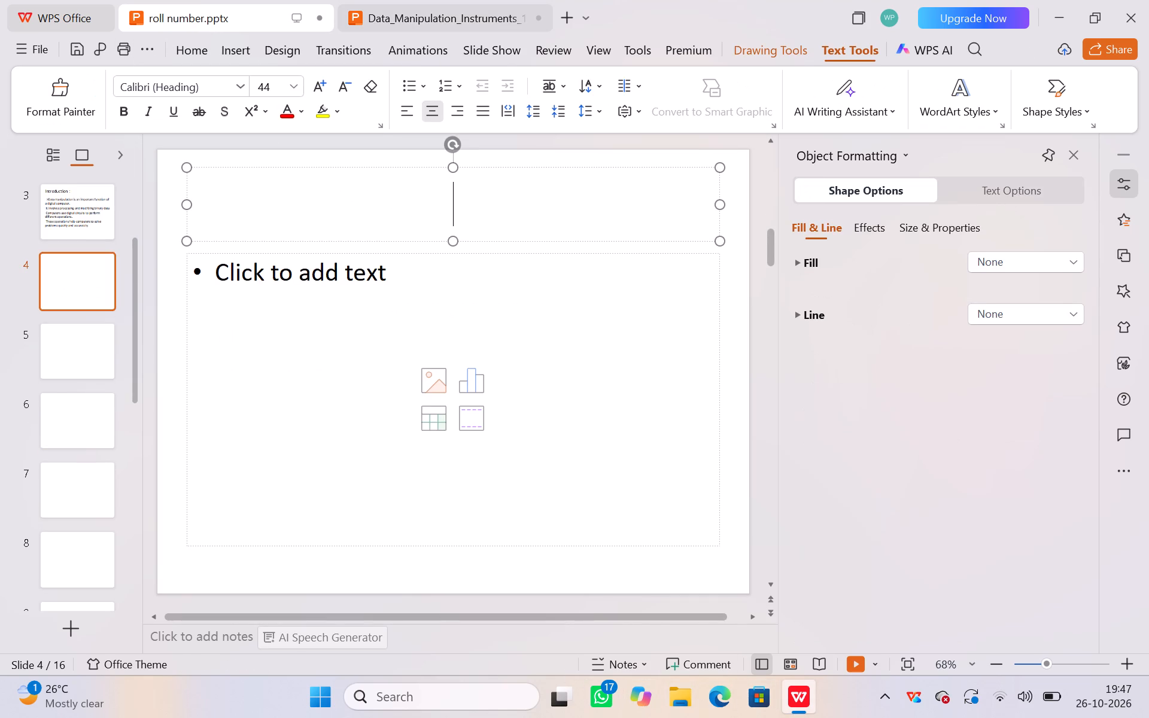
click(423, 19)
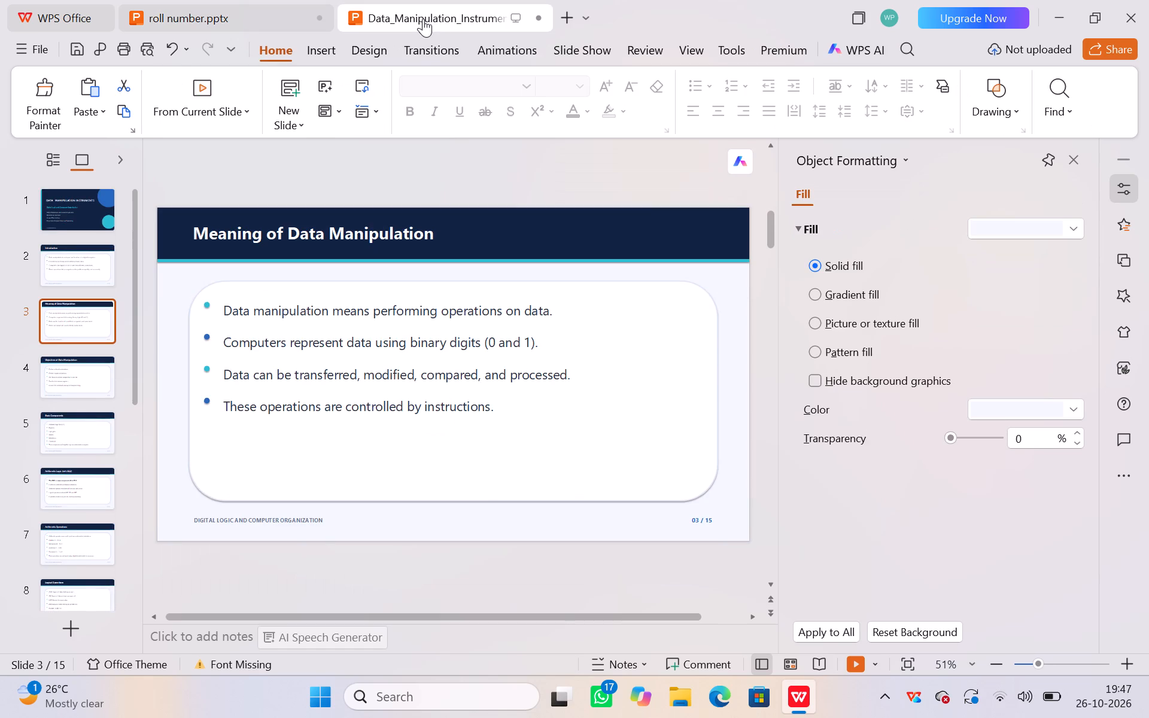
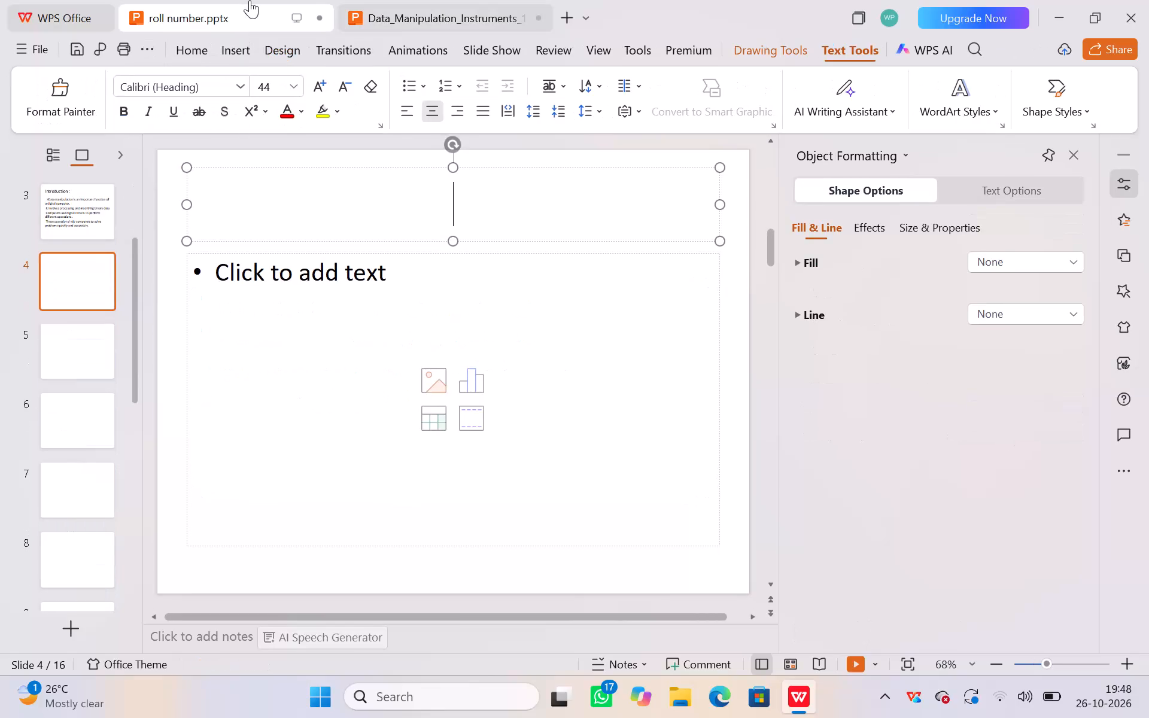
Left-align slide 4's empty title.
click(230, 218)
click(418, 112)
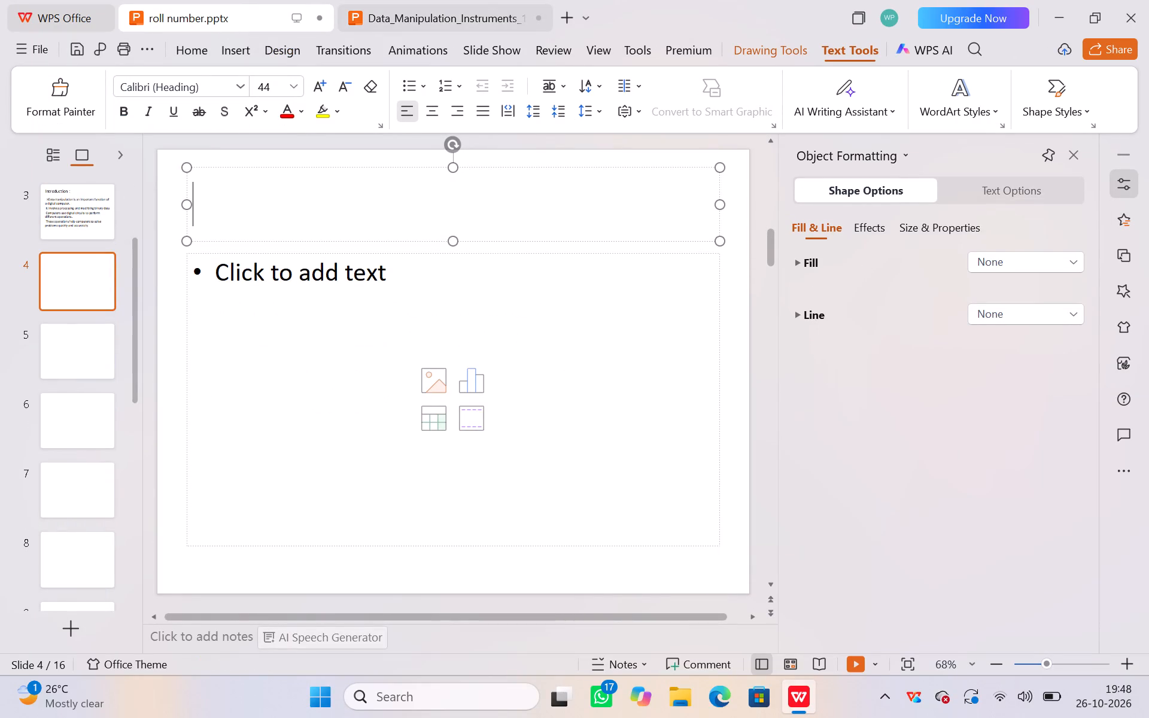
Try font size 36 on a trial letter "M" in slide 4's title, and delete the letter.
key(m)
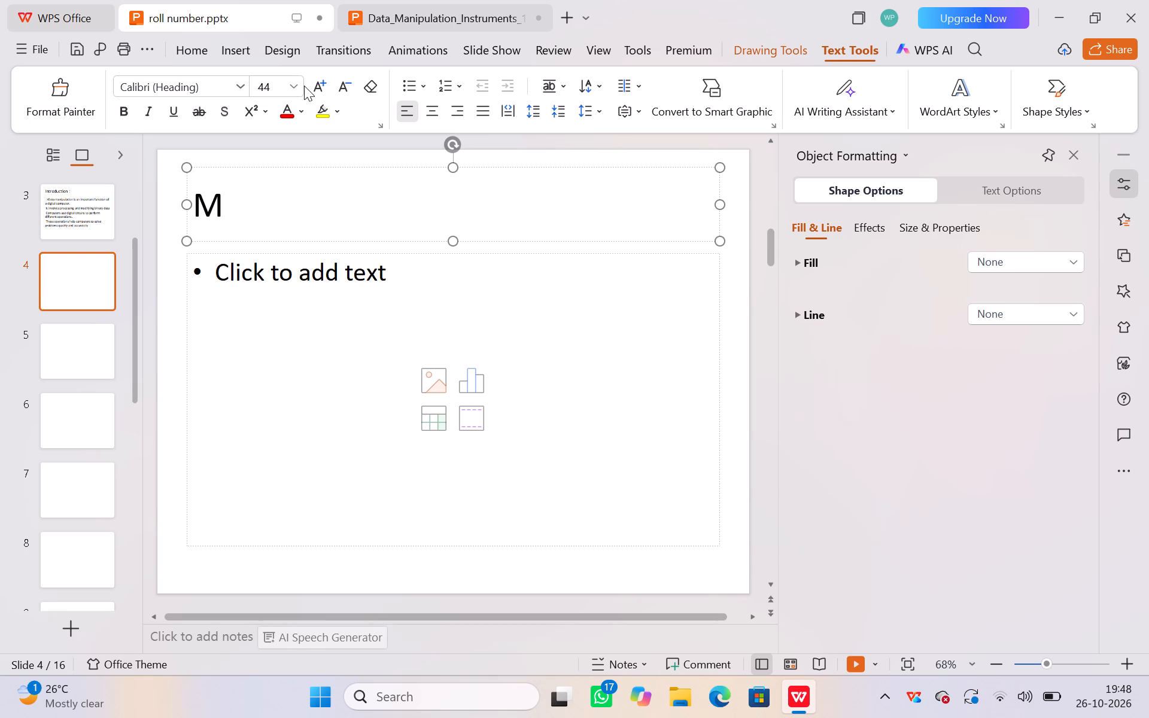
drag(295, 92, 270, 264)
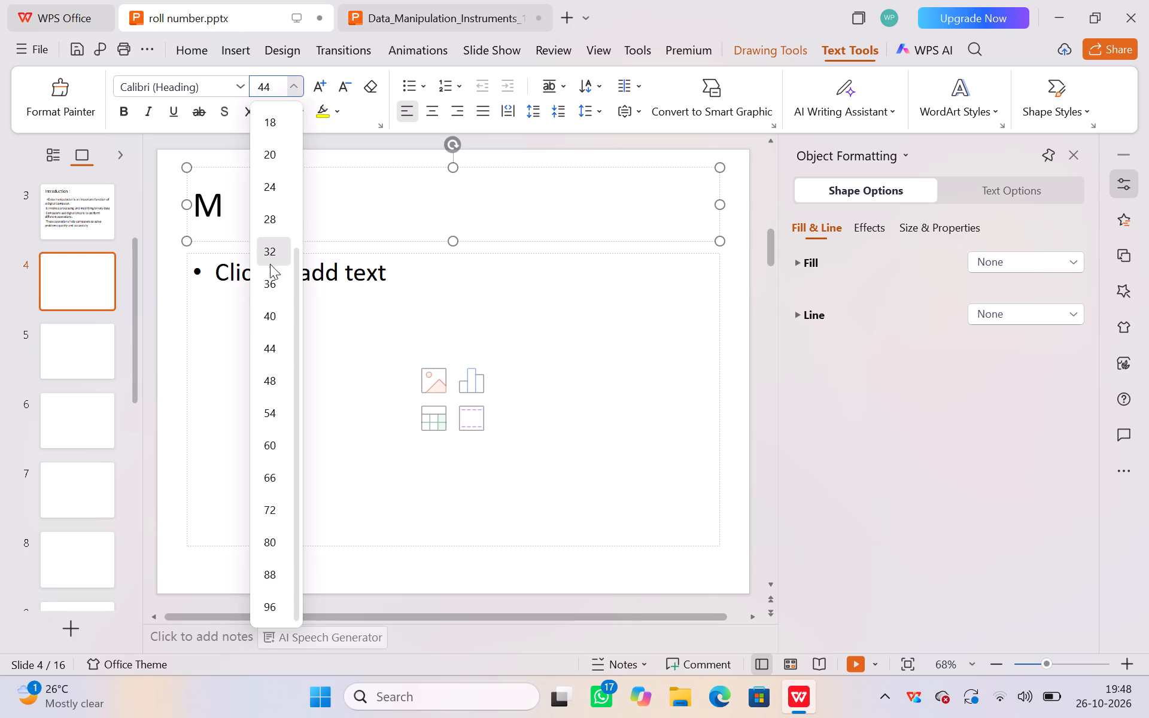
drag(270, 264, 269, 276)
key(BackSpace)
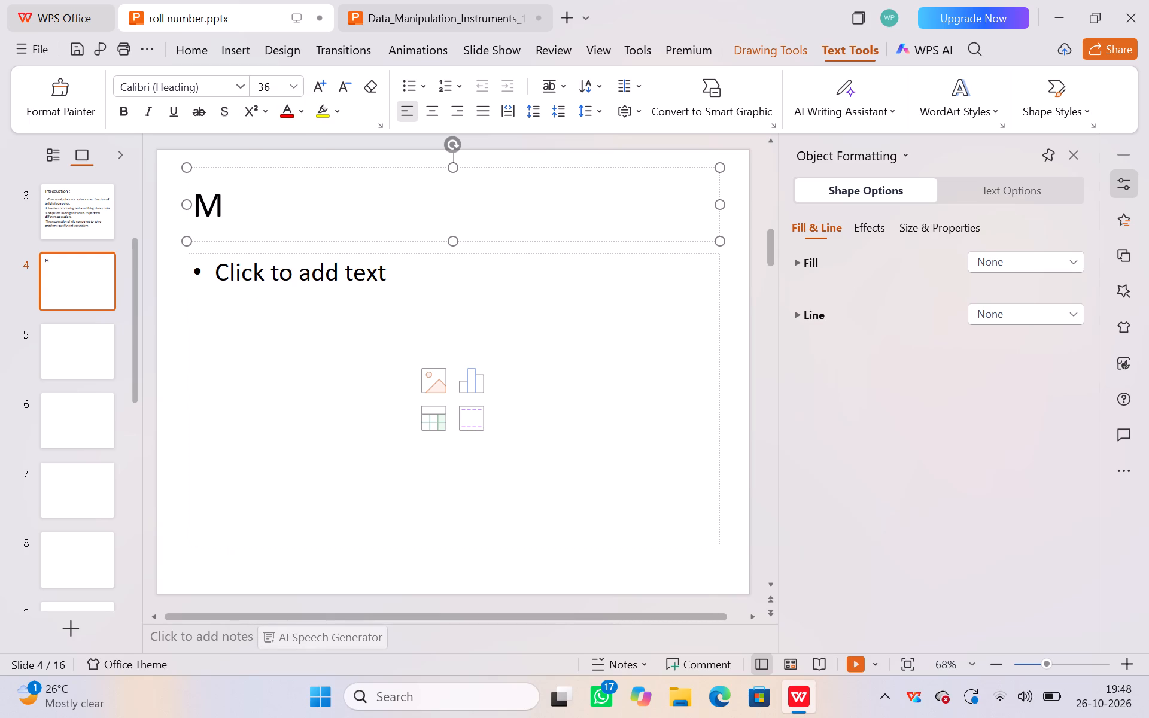
Set the font size of slide 4's empty title to 38.
click(284, 85)
click(284, 85)
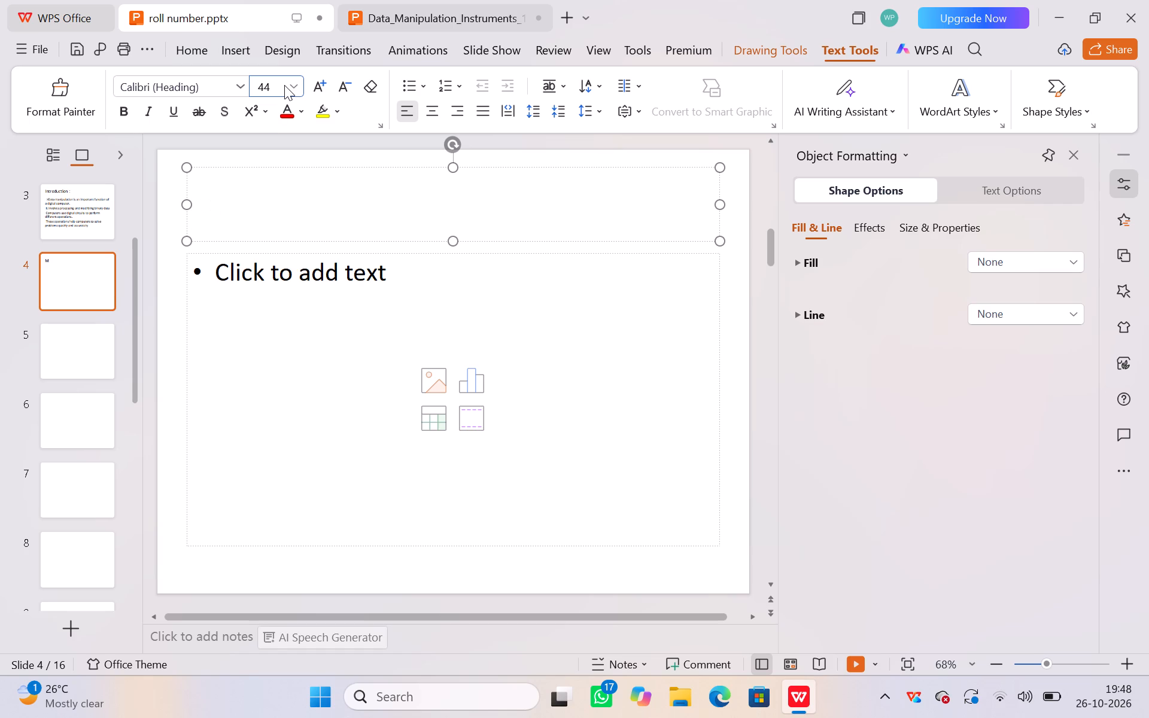
key(BackSpace)
key(BackSpace)
key(3)
key(8)
key(Return)
key(x)
key(BackSpace)
Enter "Meaning of Data Manipulation" as slide 4's title.
text(ea)
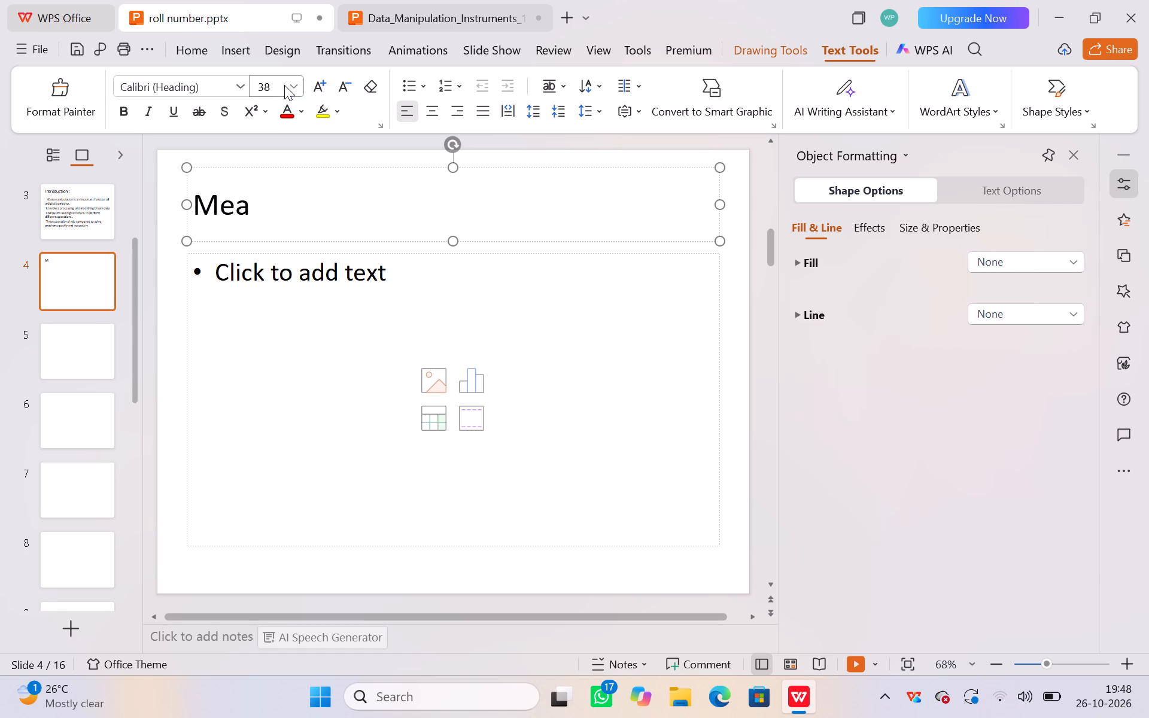
key(n)
text(ing of)
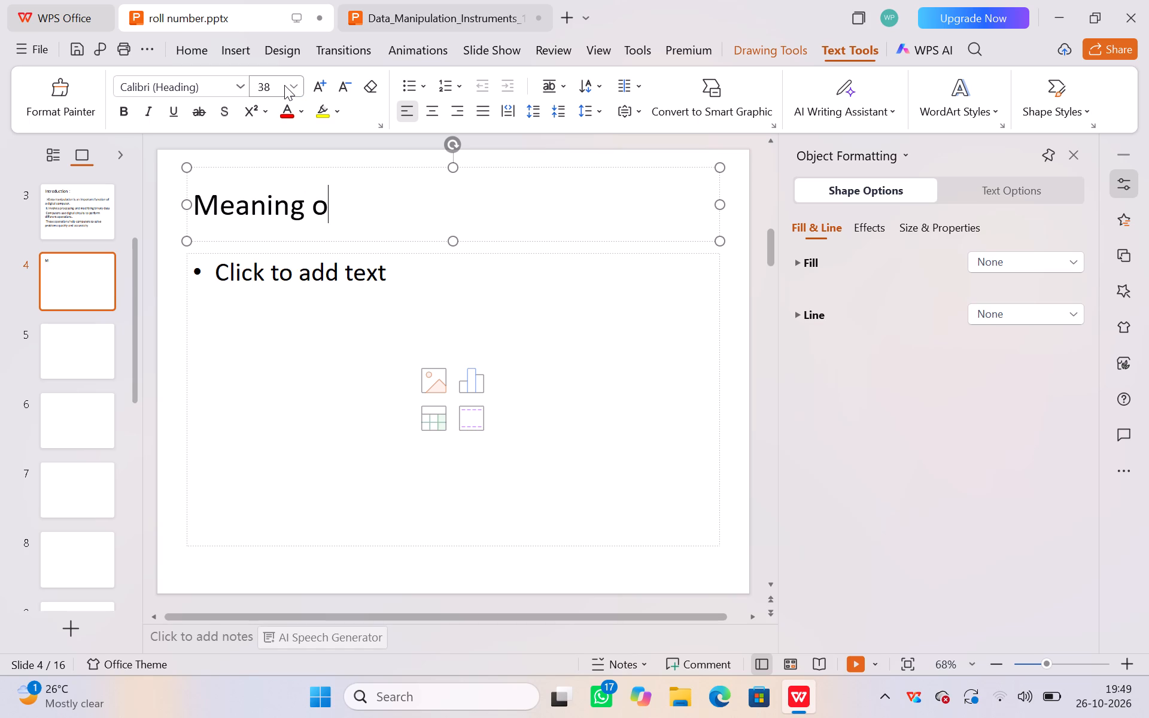
key(space)
text(ata)
key(space)
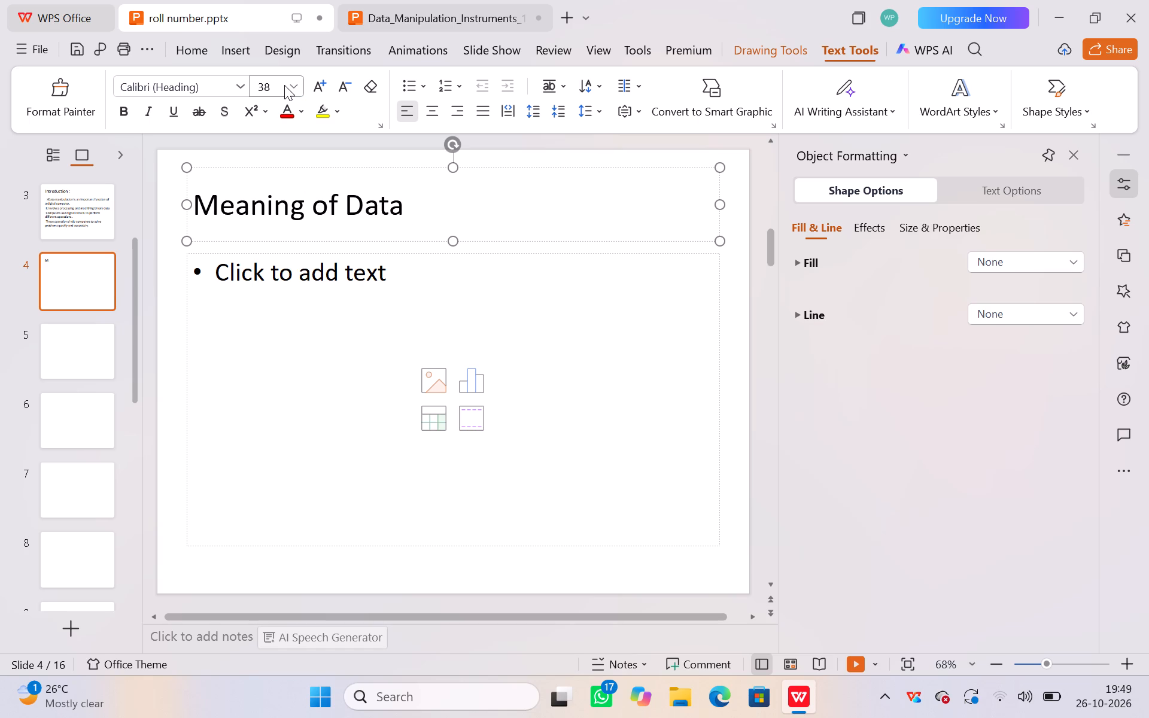
text(anip)
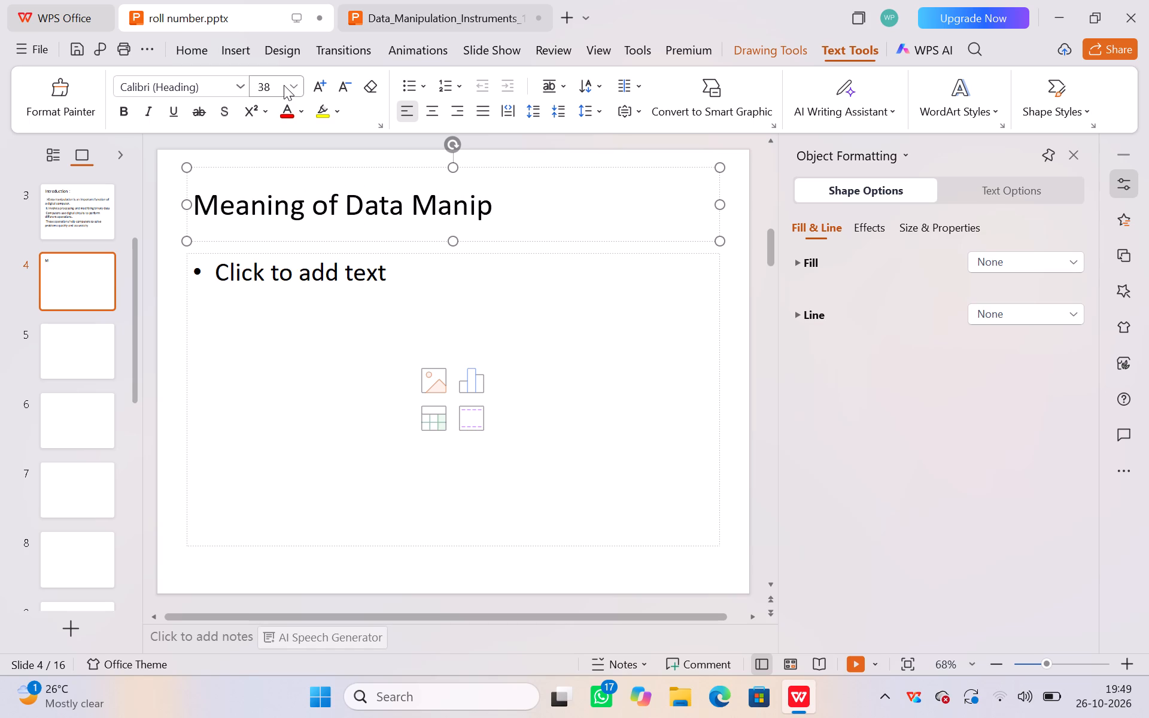
text(ulation)
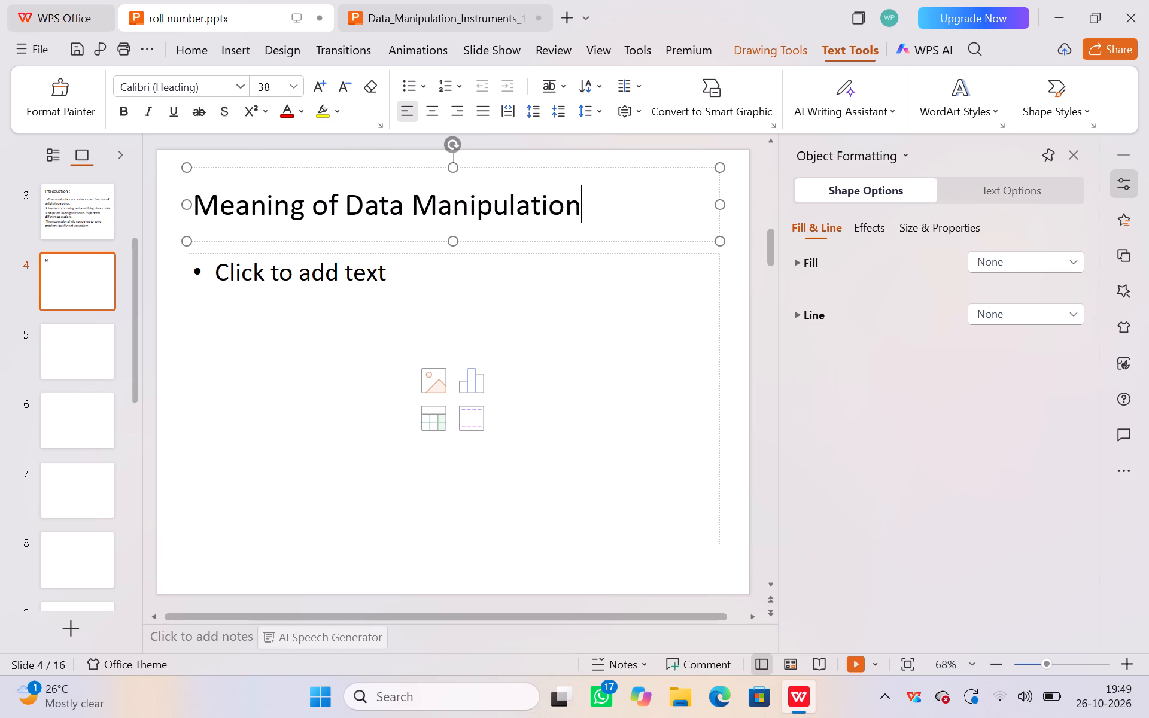
Enter "Data manipulation means perfoming operations on data" as the first bullet of slide 4's body text.
click(261, 273)
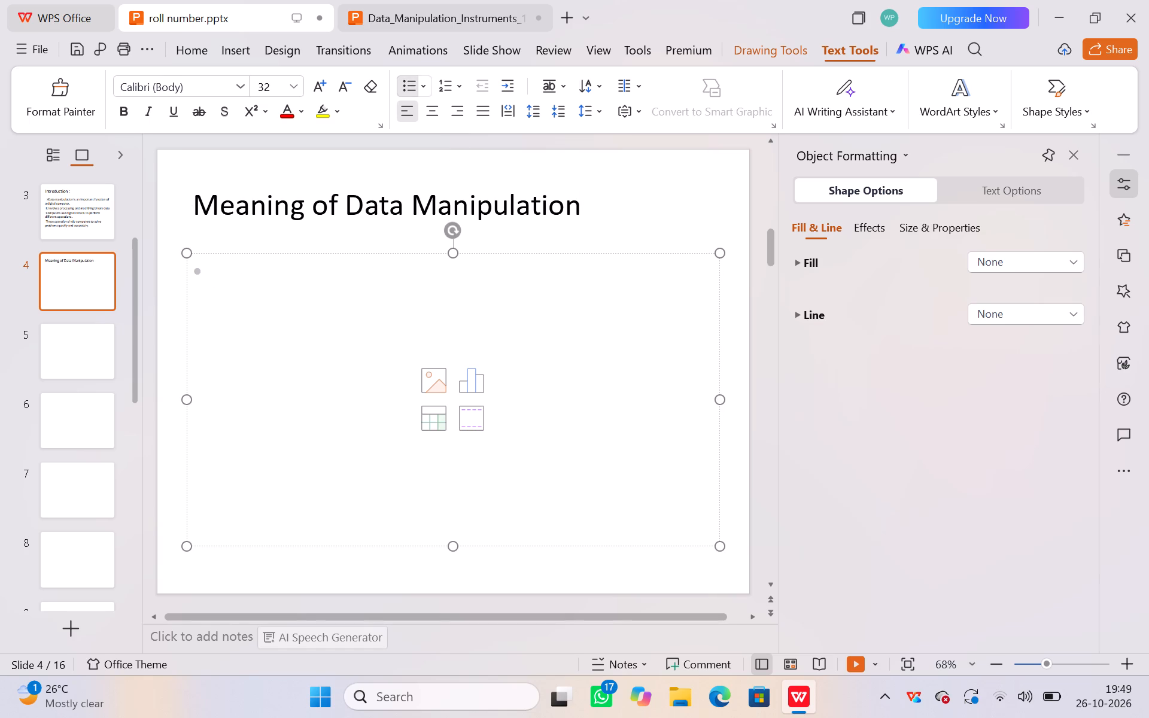
key(d)
text(ata)
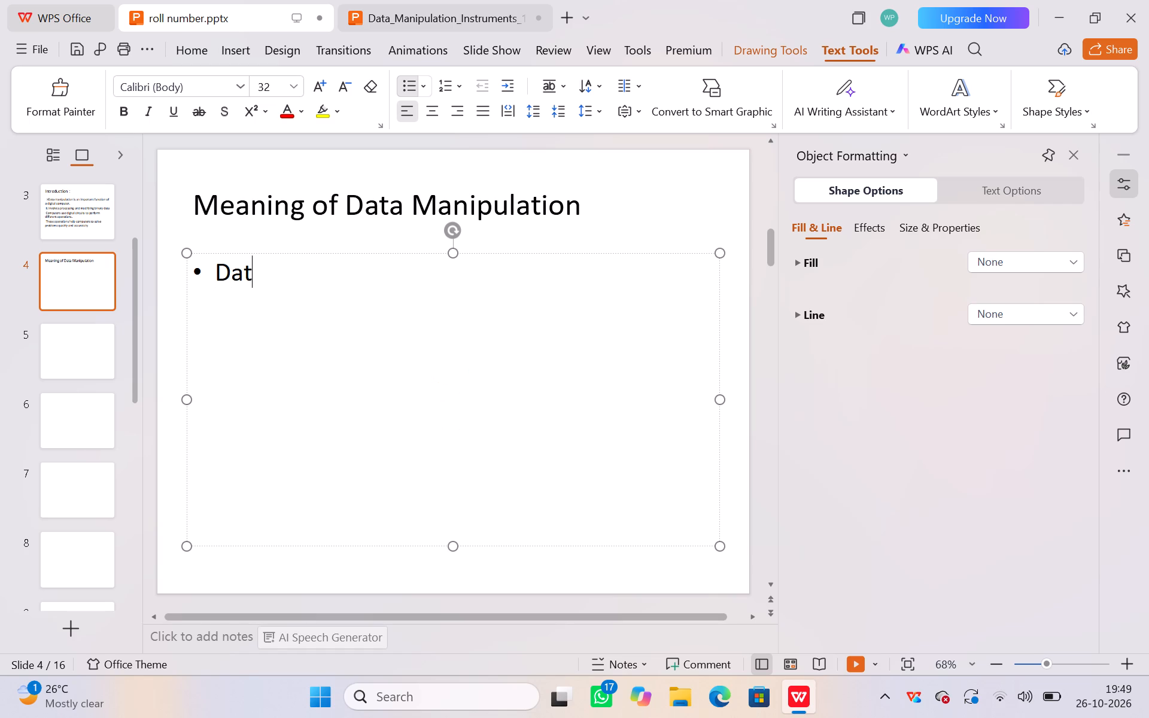
key(space)
text(manip)
key(u)
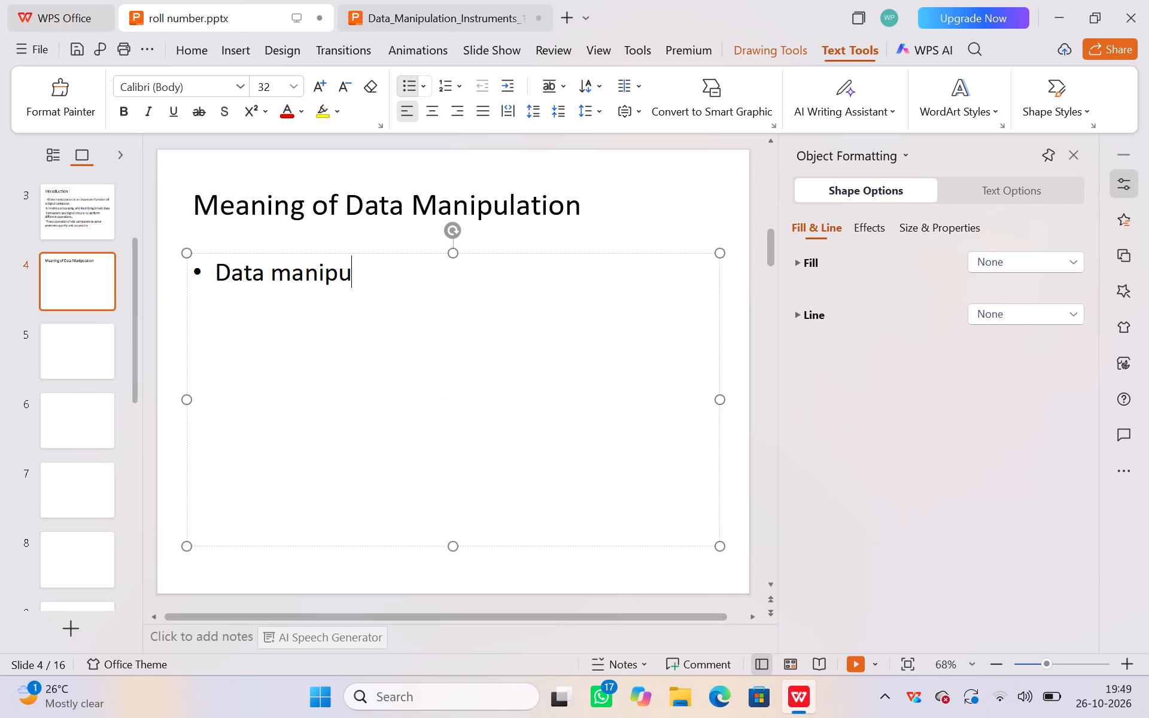
text(lation)
key(space)
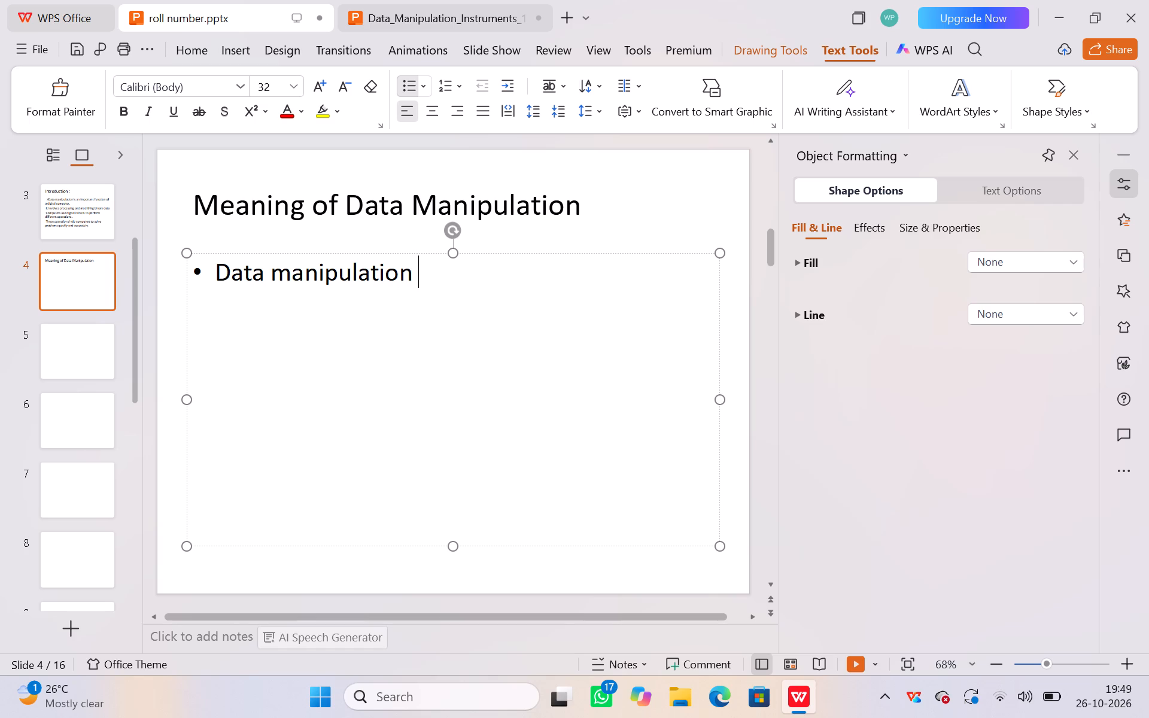
text(means)
key(space)
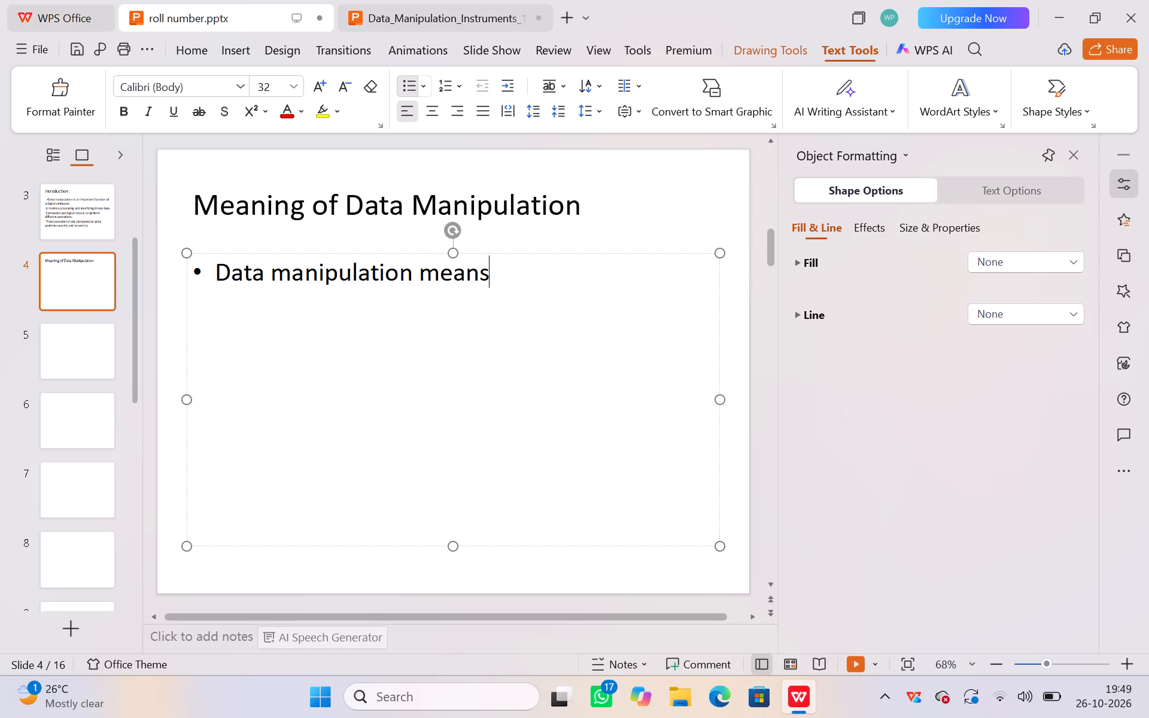
text(perfo)
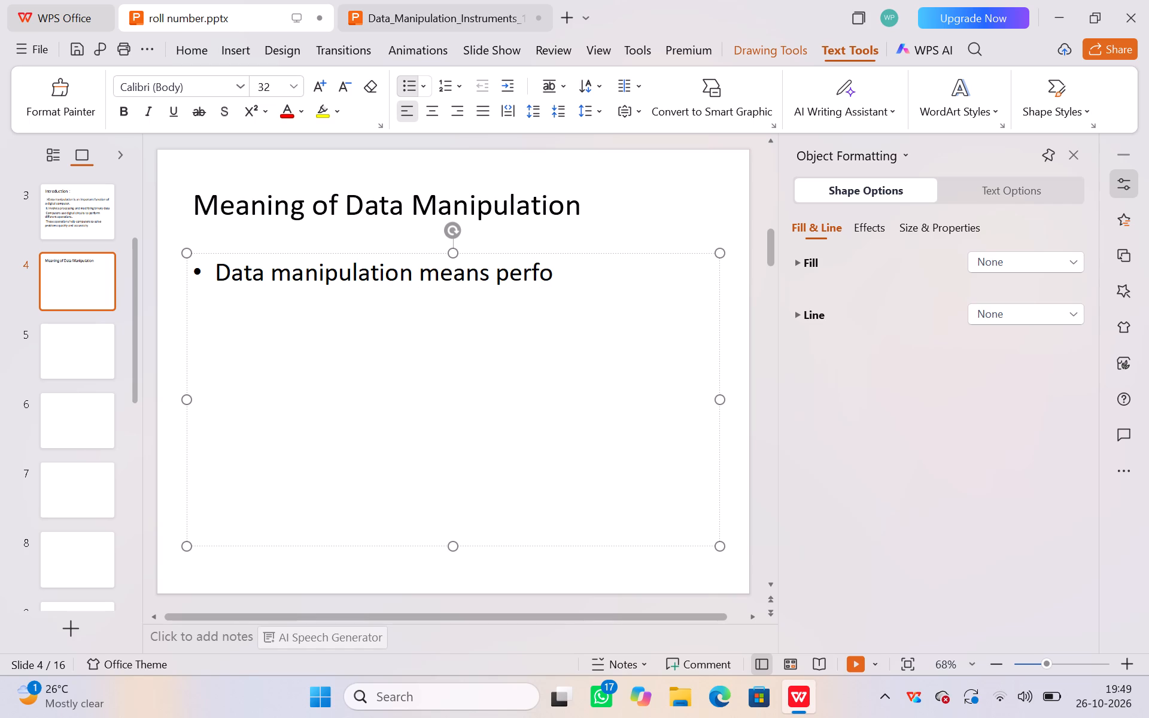
text(ming)
key(space)
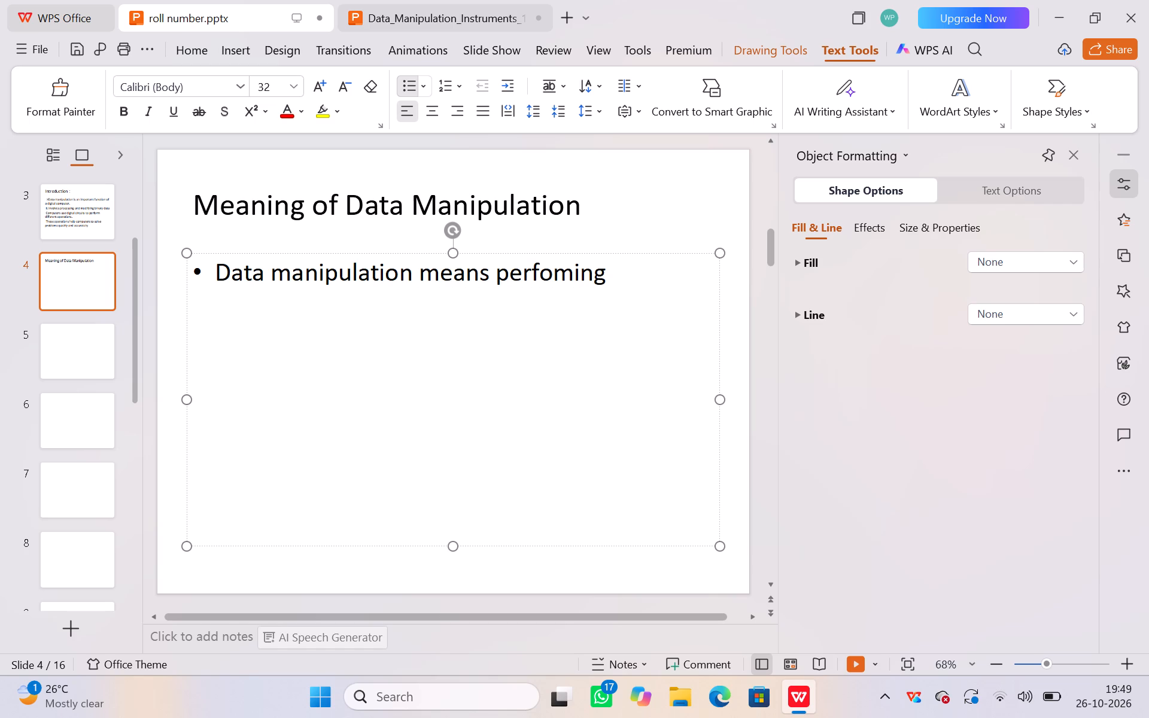
text(operta)
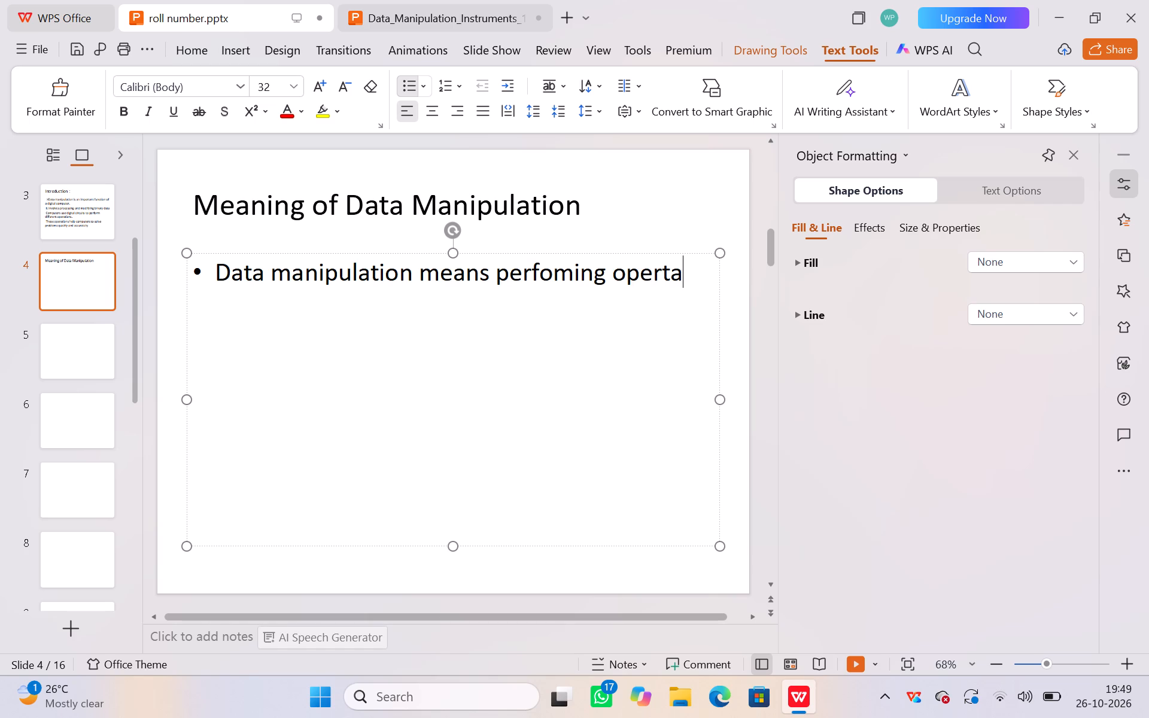
key(BackSpace)
key(BackSpace)
key(a)
text(tions)
key(space)
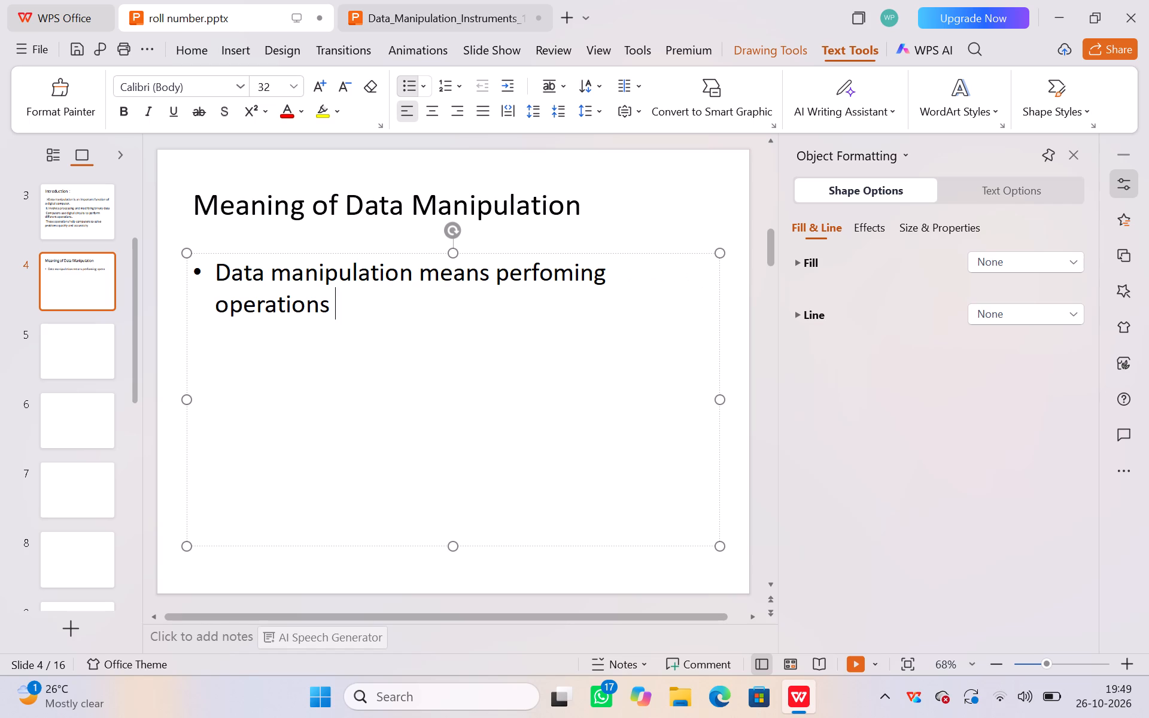
text(on data)
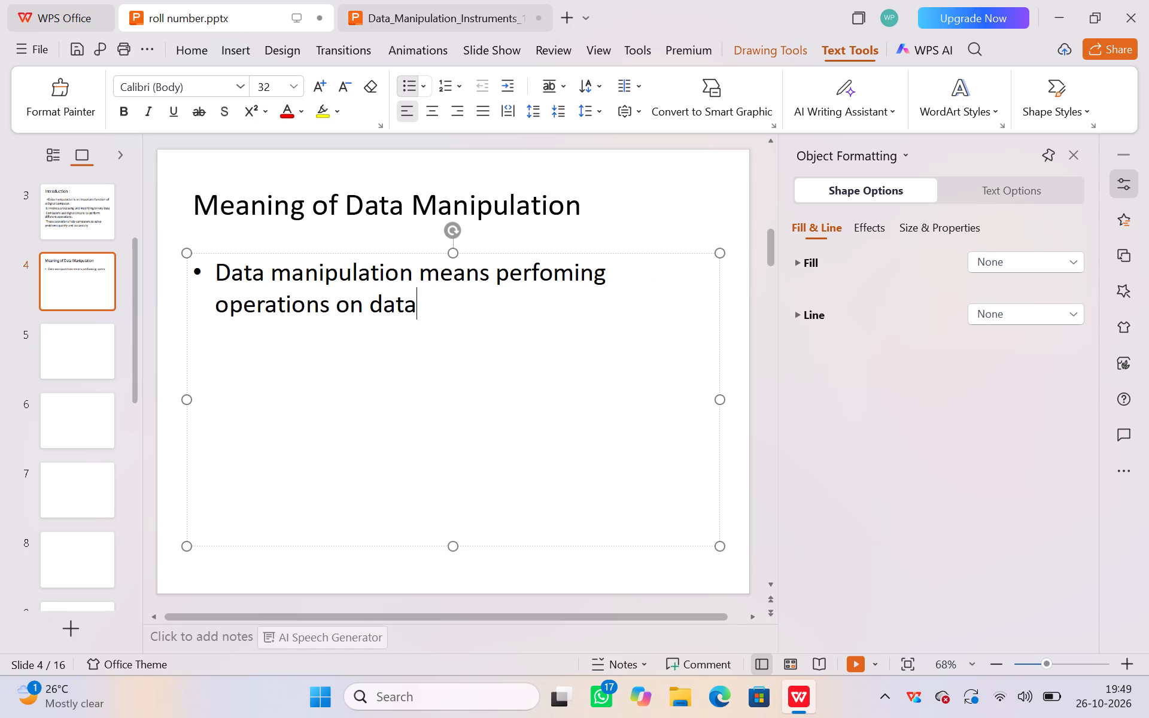
Delete the bold ">" marker before the first sentence of slide 3's body text.
click(92, 208)
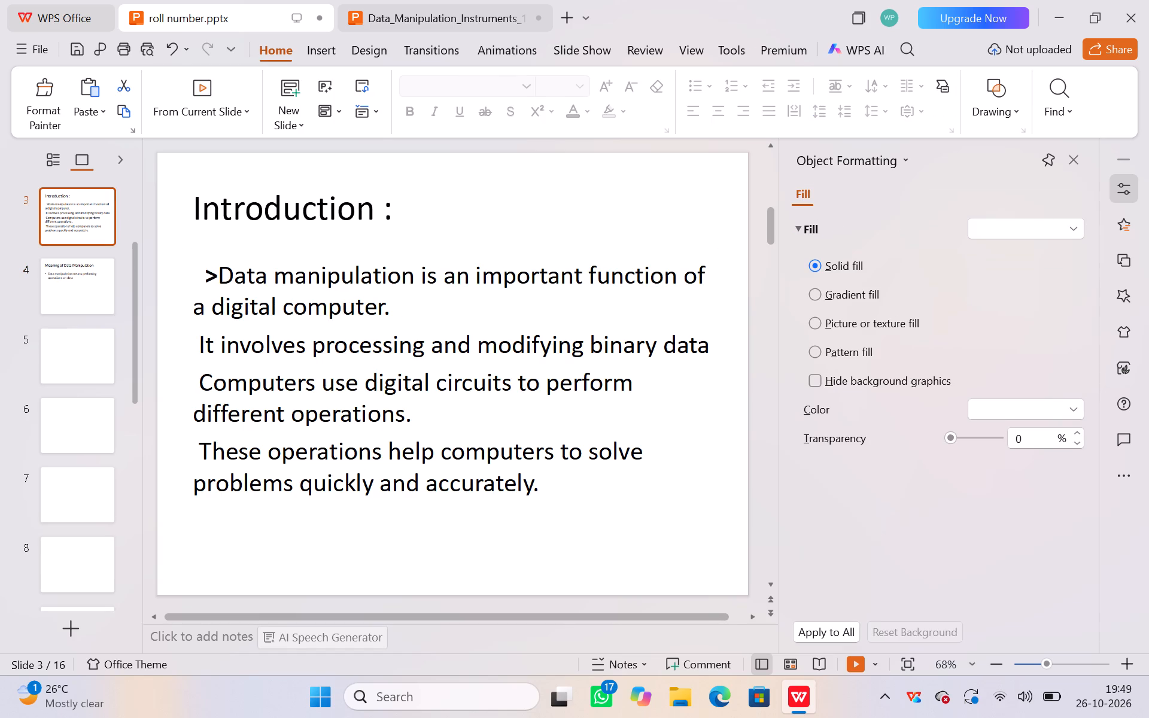
click(217, 270)
key(BackSpace)
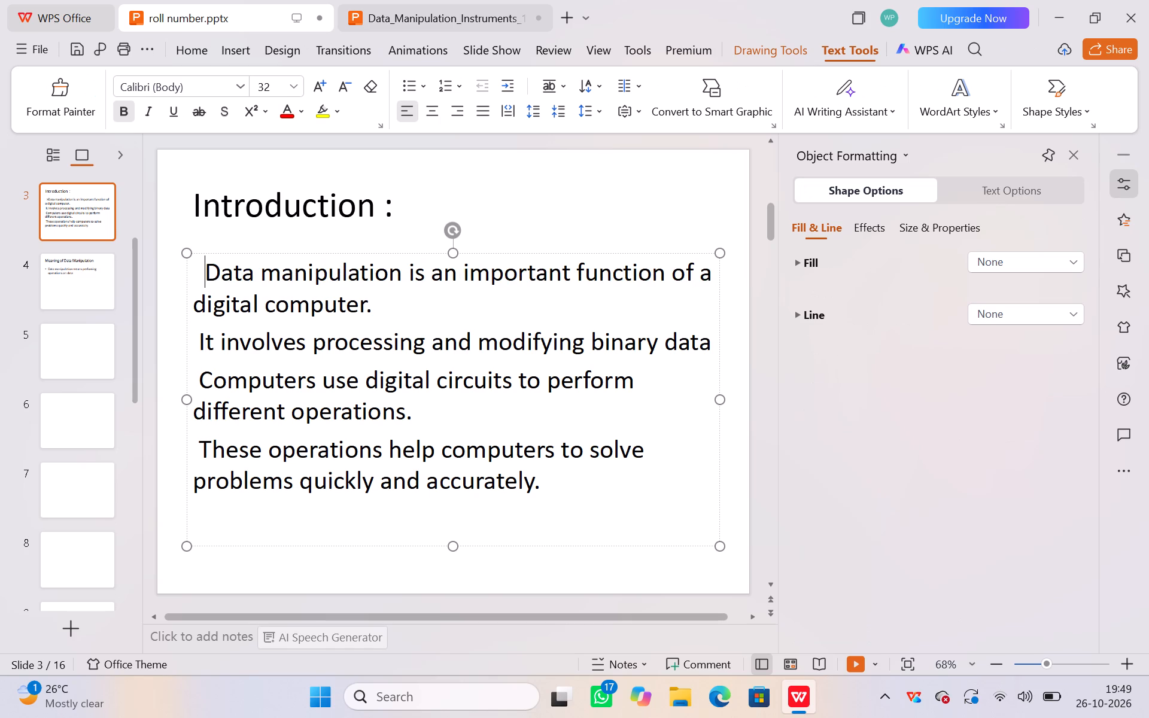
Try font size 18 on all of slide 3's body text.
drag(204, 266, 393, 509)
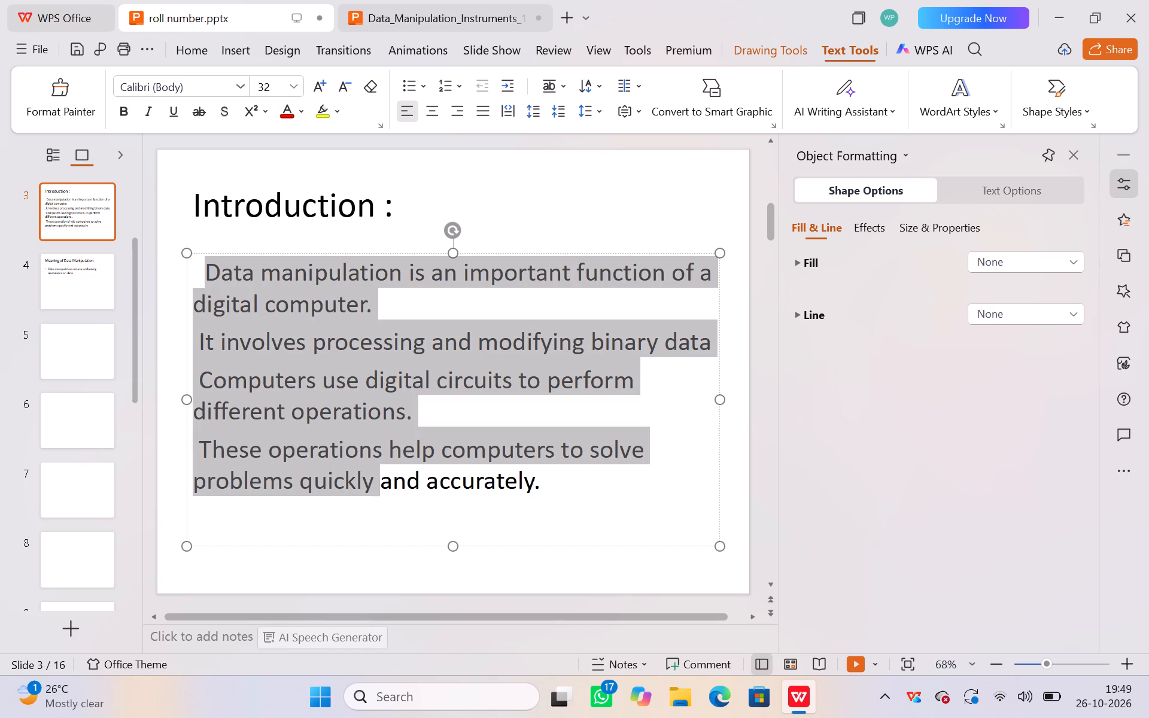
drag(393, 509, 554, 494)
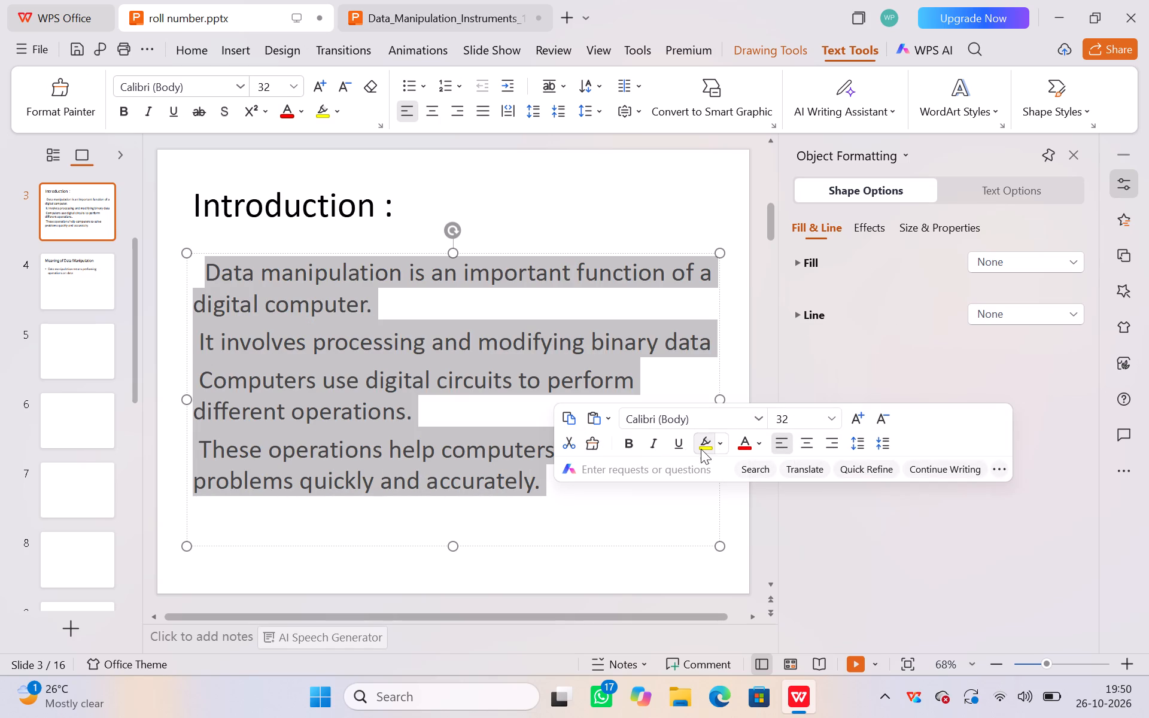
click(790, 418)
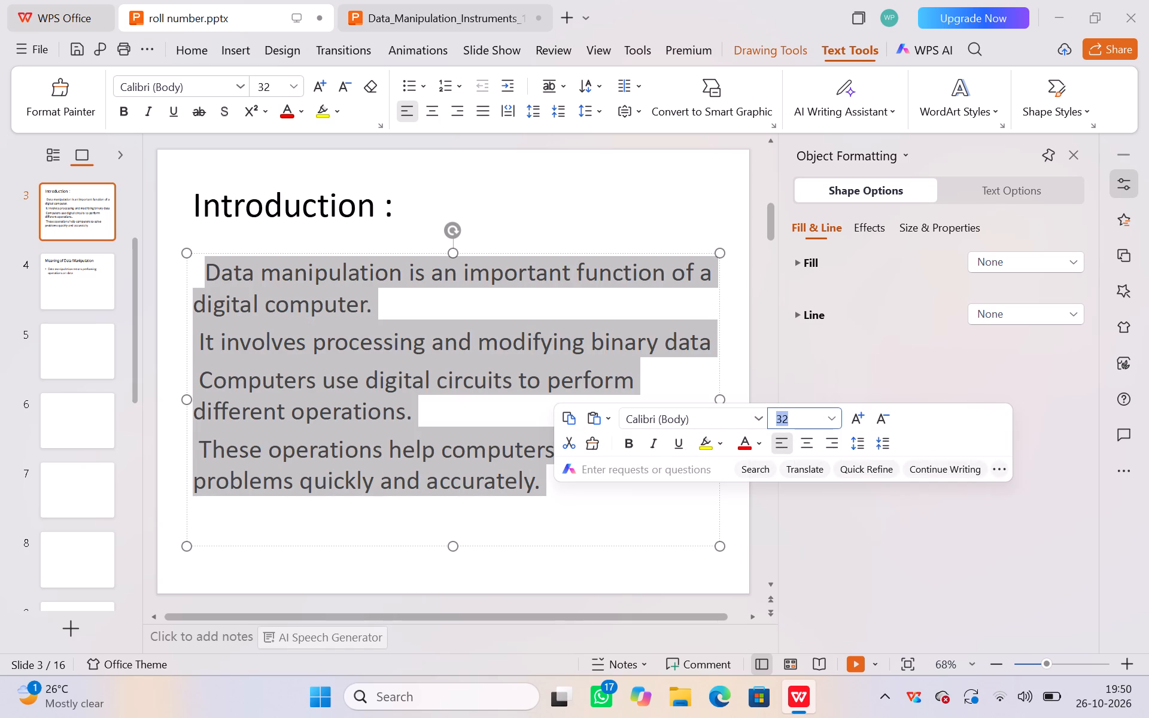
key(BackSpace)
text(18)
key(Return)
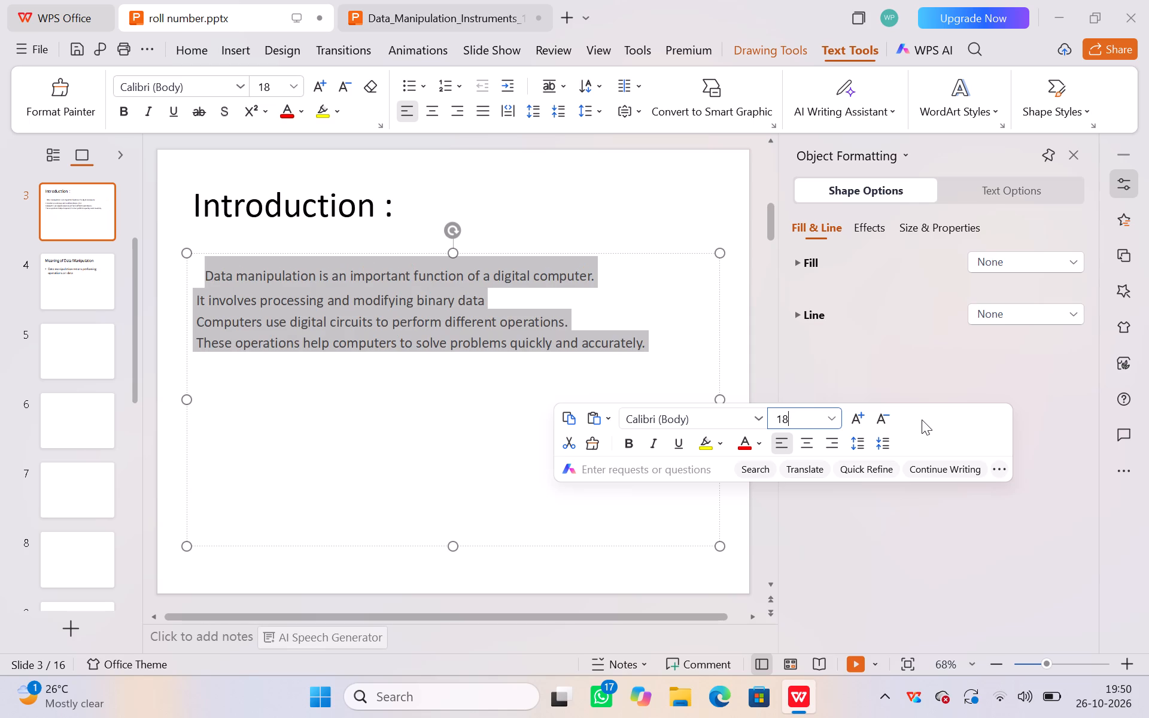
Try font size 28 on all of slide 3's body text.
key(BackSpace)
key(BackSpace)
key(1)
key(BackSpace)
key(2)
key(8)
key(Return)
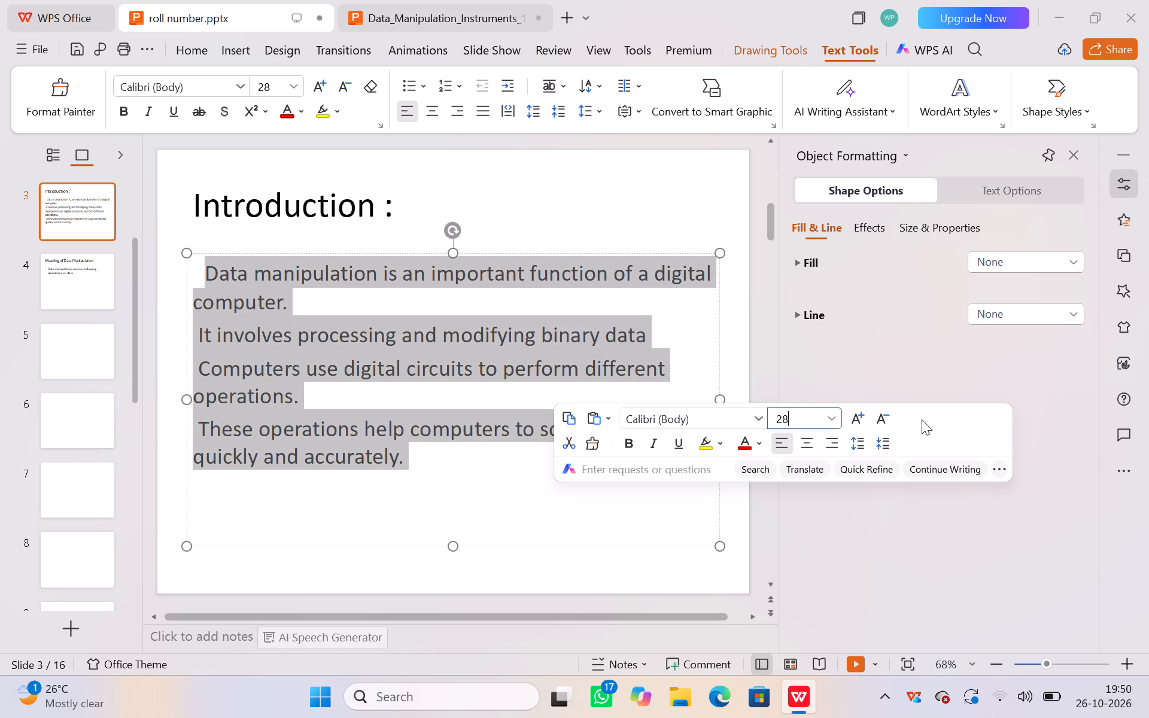
Set the font size of all of slide 3's body text to 32.
key(BackSpace)
key(BackSpace)
text(32)
key(Return)
Apply font size 32 to all of slide 3's body text and deselect the text.
key(Return)
click(393, 516)
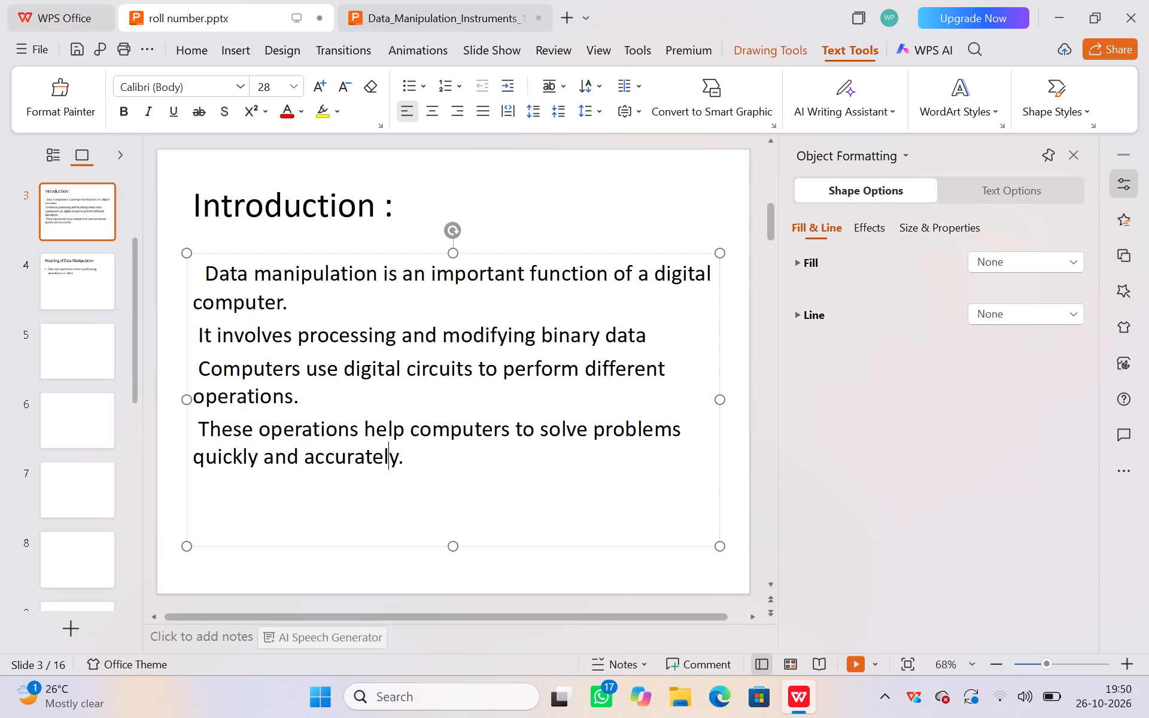
click(342, 473)
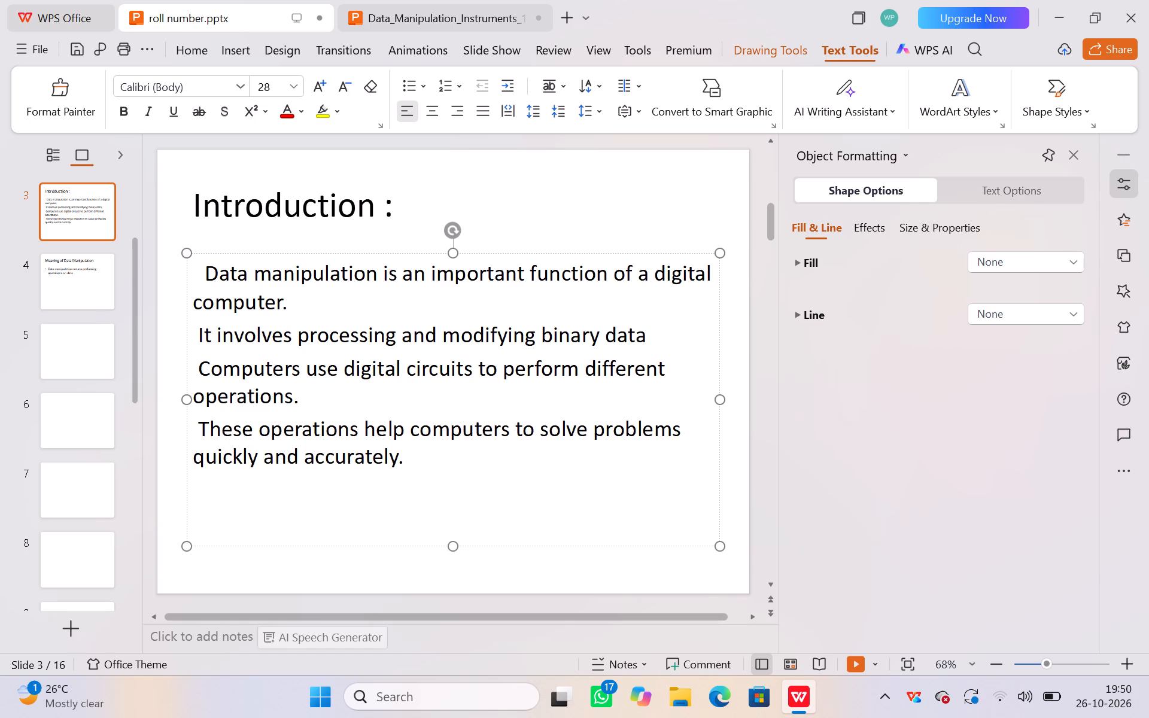
Add a period at the end of slide 4's first bullet, after "operations on data".
click(92, 300)
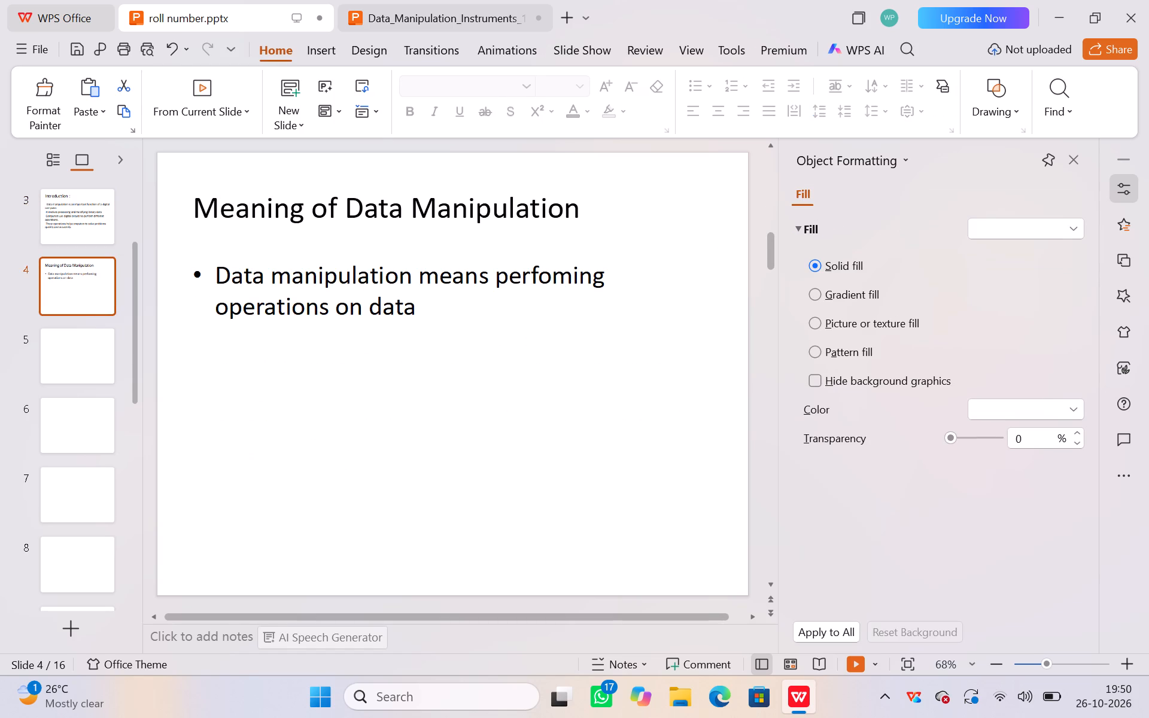
click(215, 358)
click(428, 313)
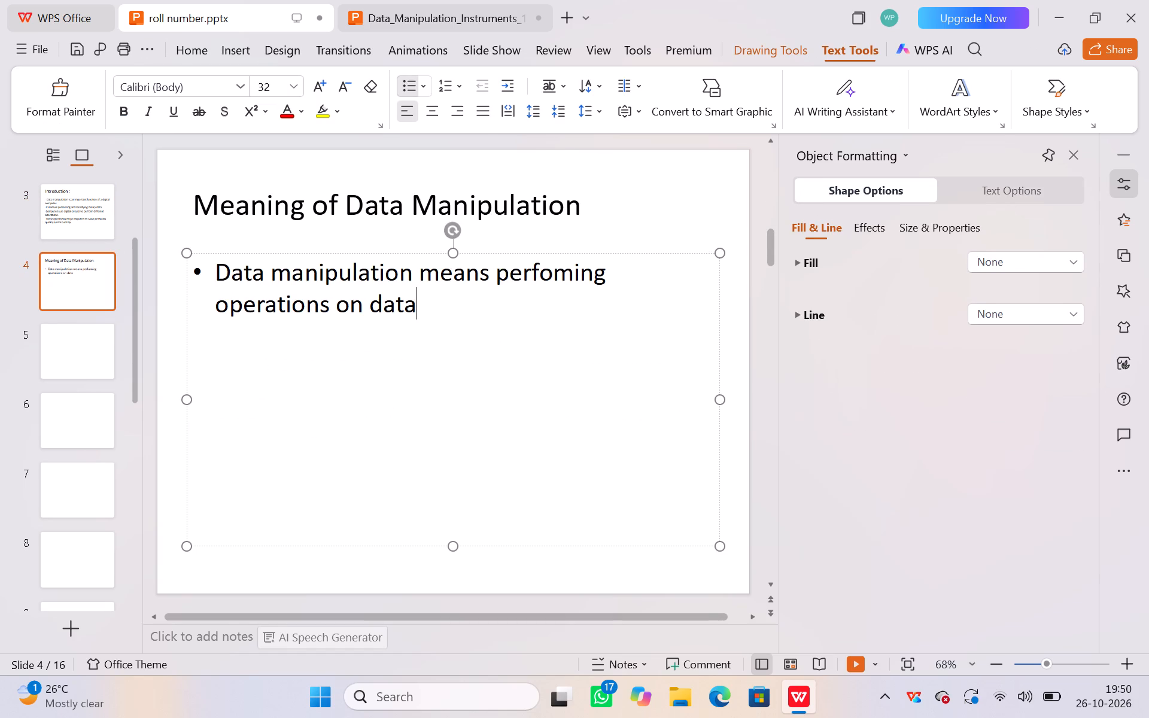
key(period)
Add a second bullet to slide 4 reading "Computer represent data".
key(Return)
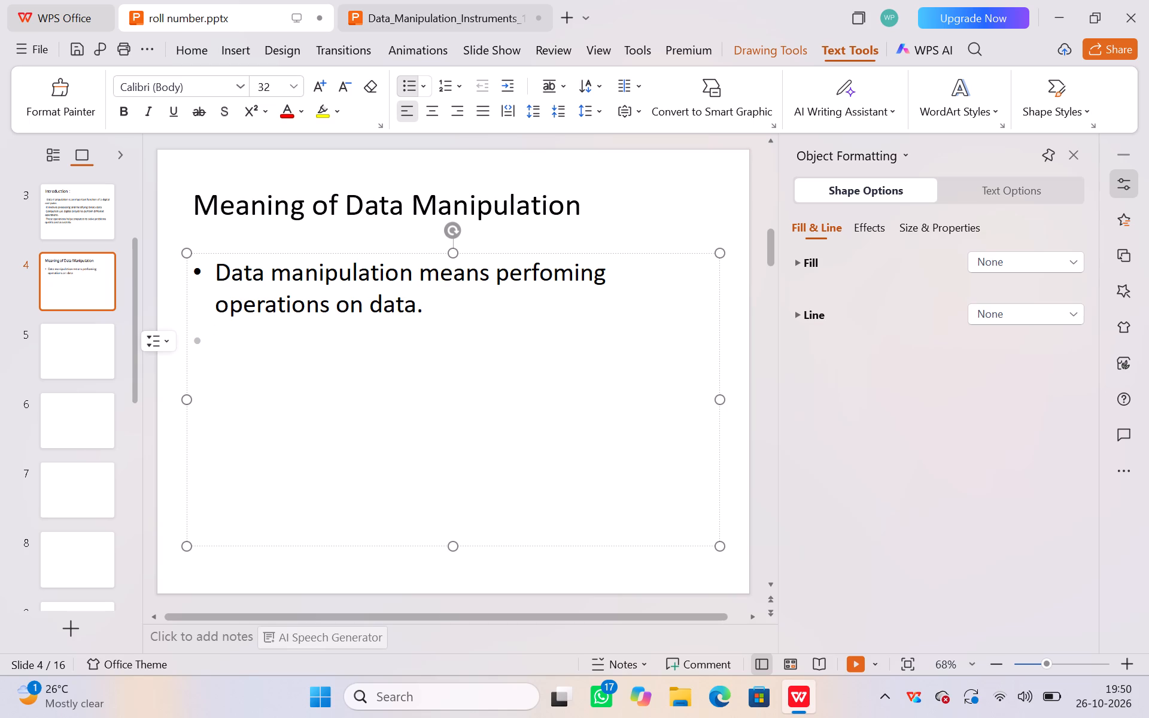
key(c)
text(omputyer)
key(BackSpace)
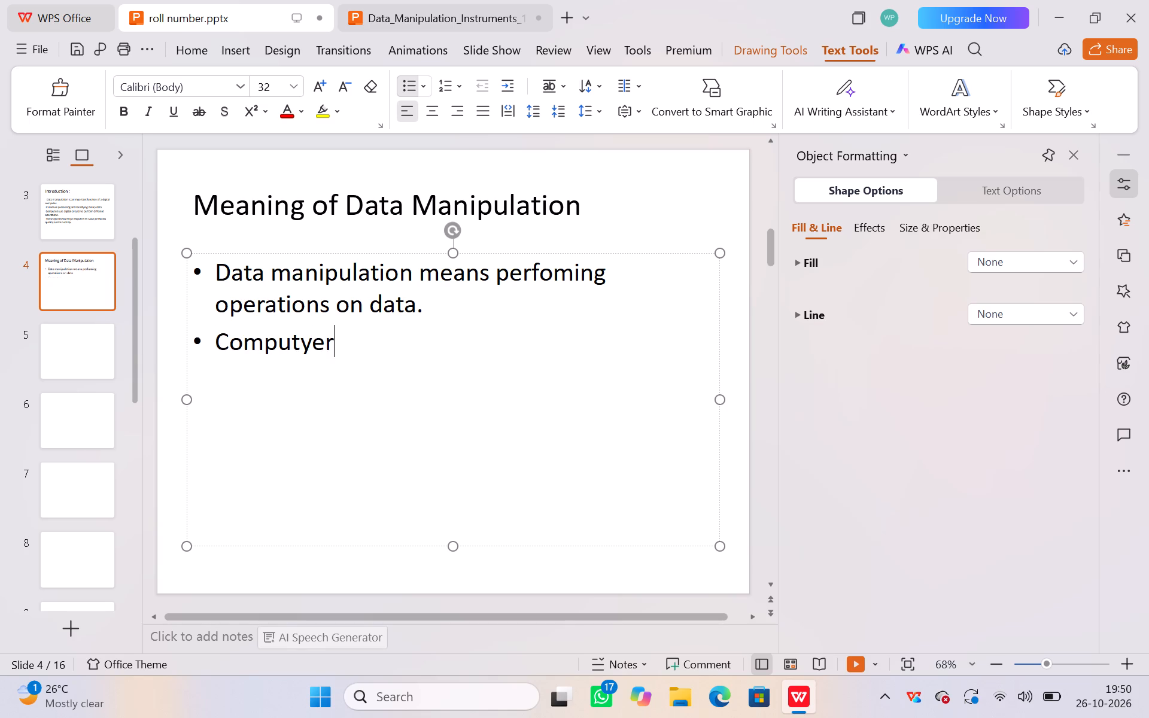
key(BackSpace)
key(BackSpace)
text(er re)
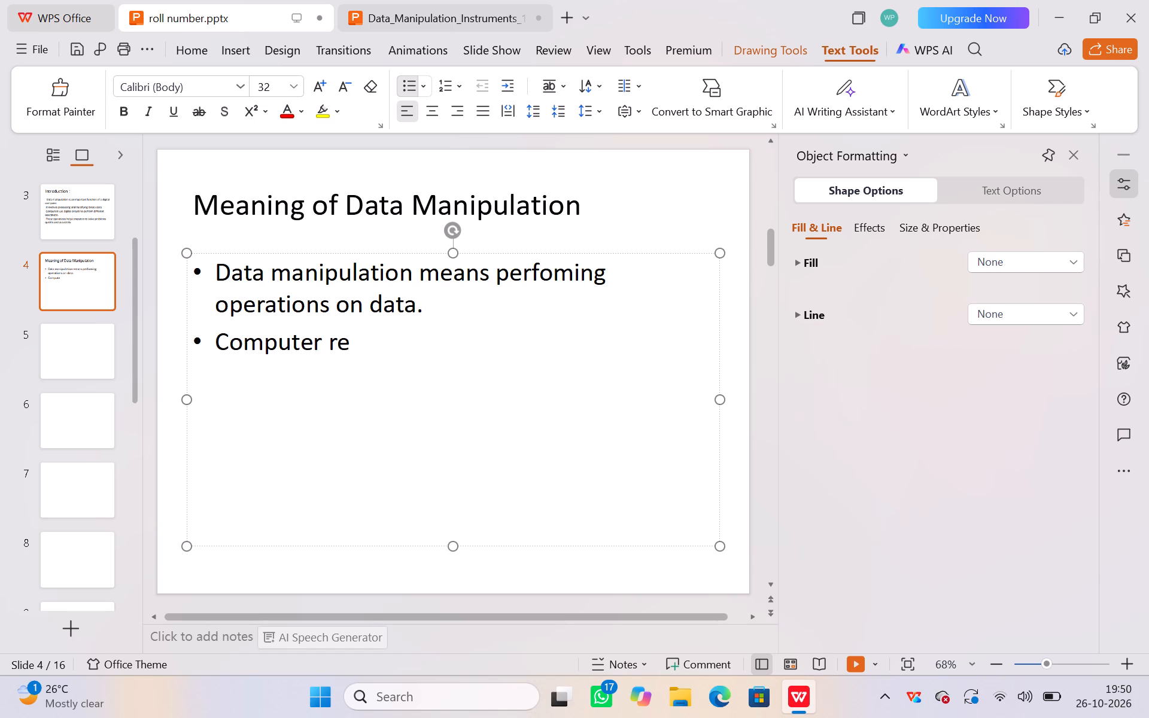
text(presents)
key(space)
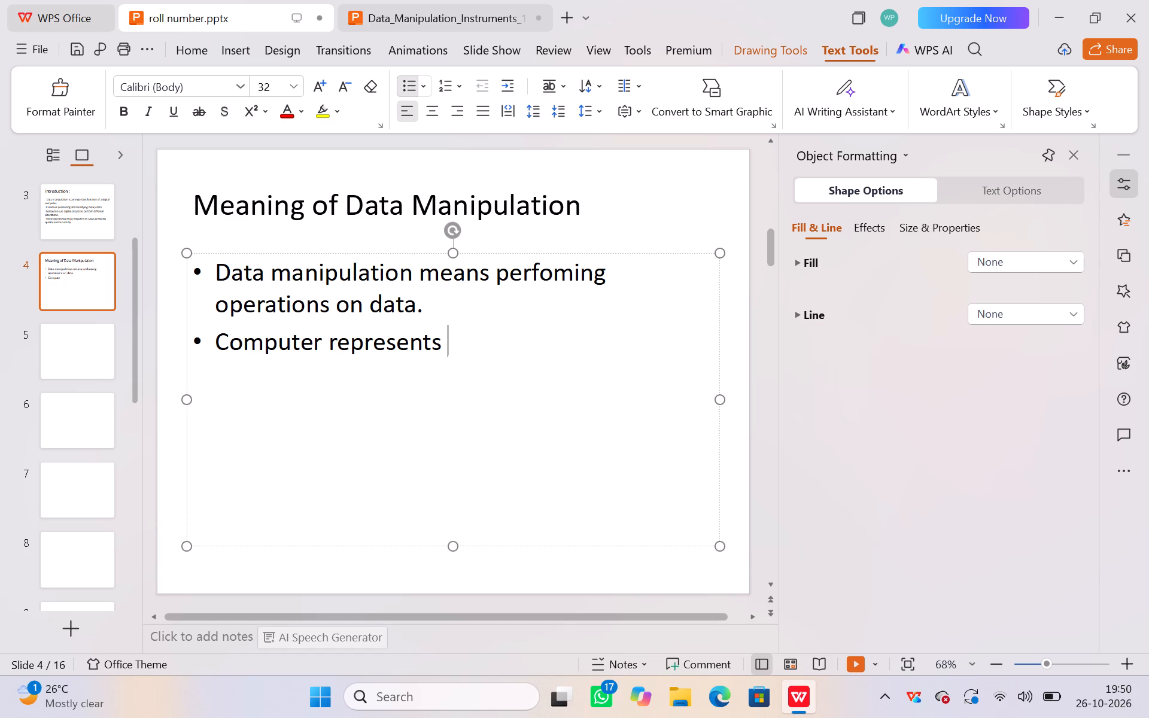
key(BackSpace)
key(BackSpace)
key(space)
text(data)
key(space)
Look through the Data Manipulation Instruments presentation's remaining slides, from Objectives of Data Manipulation to Conclusion.
click(396, 5)
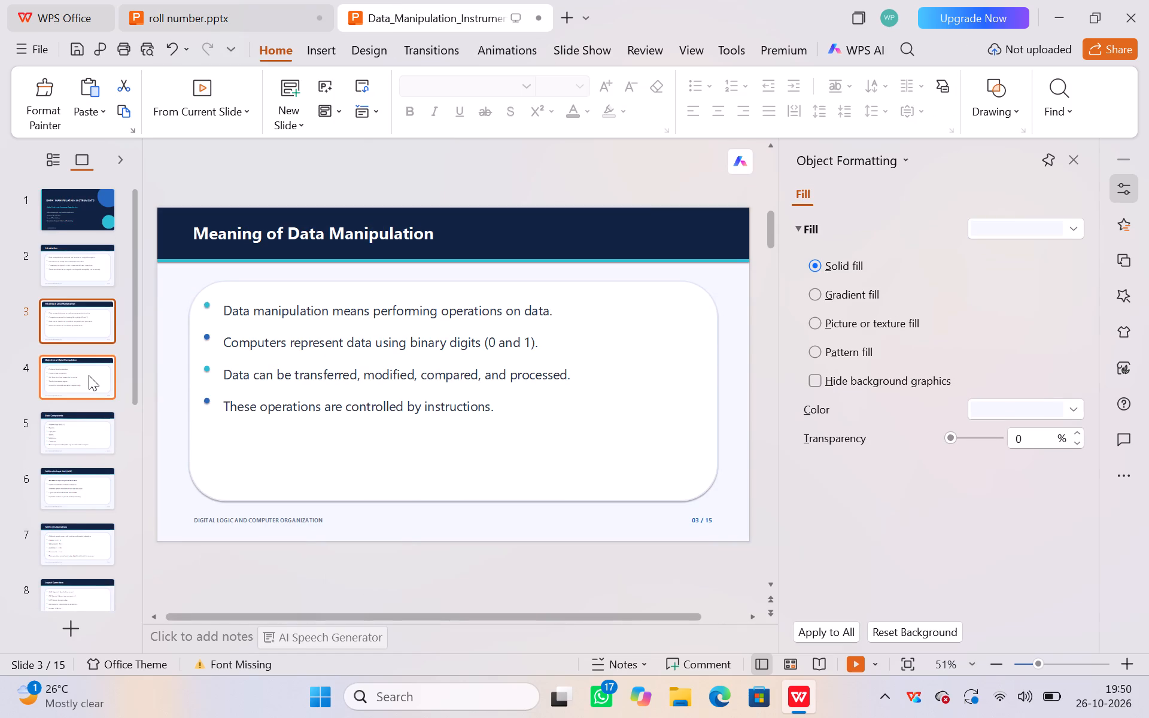
click(86, 373)
scroll(95, 444, down, 2)
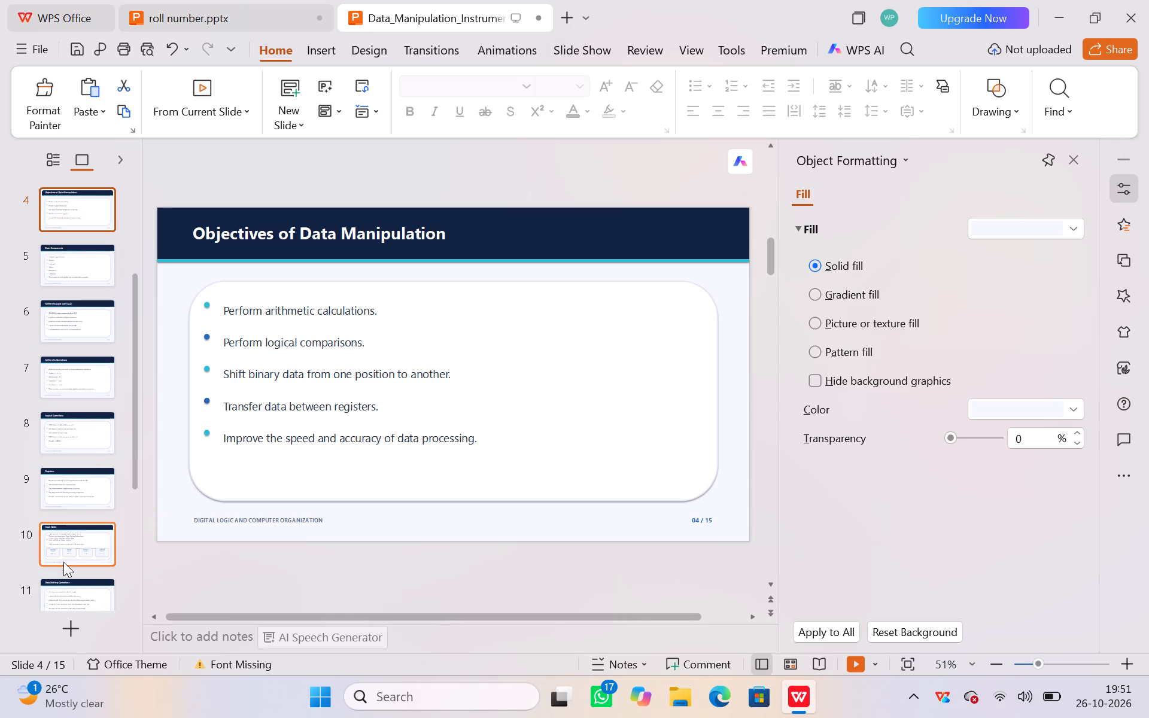
click(63, 562)
scroll(63, 562, down, 1)
click(72, 521)
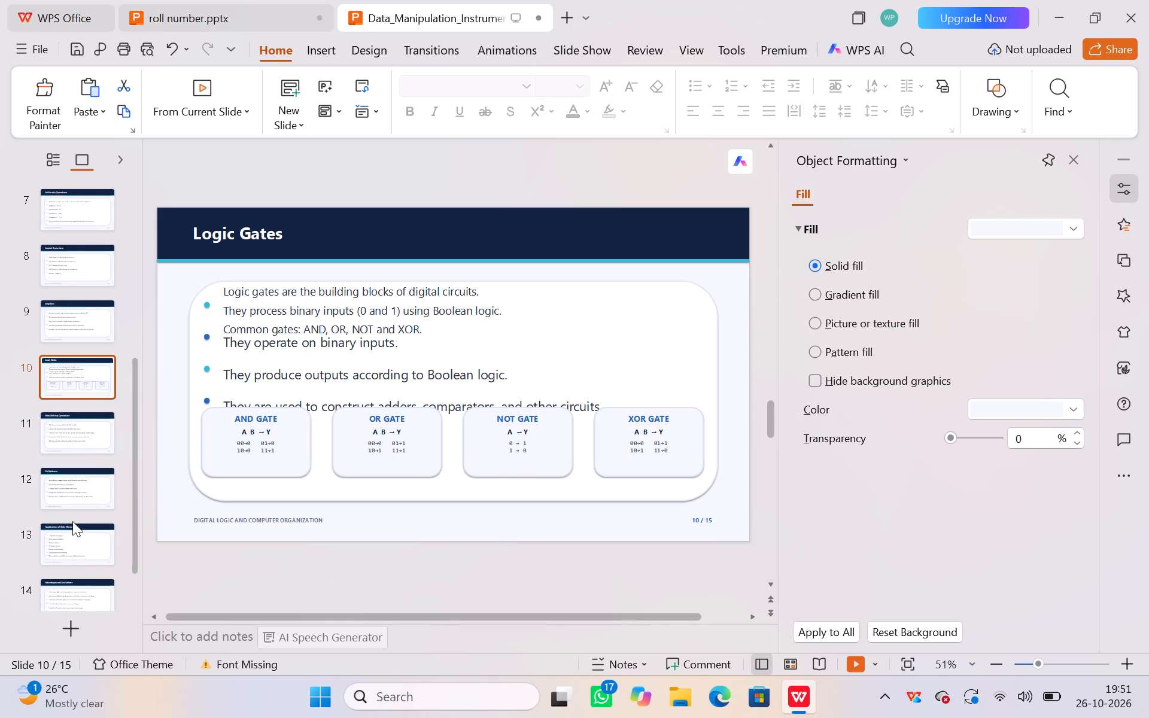
click(78, 487)
click(71, 428)
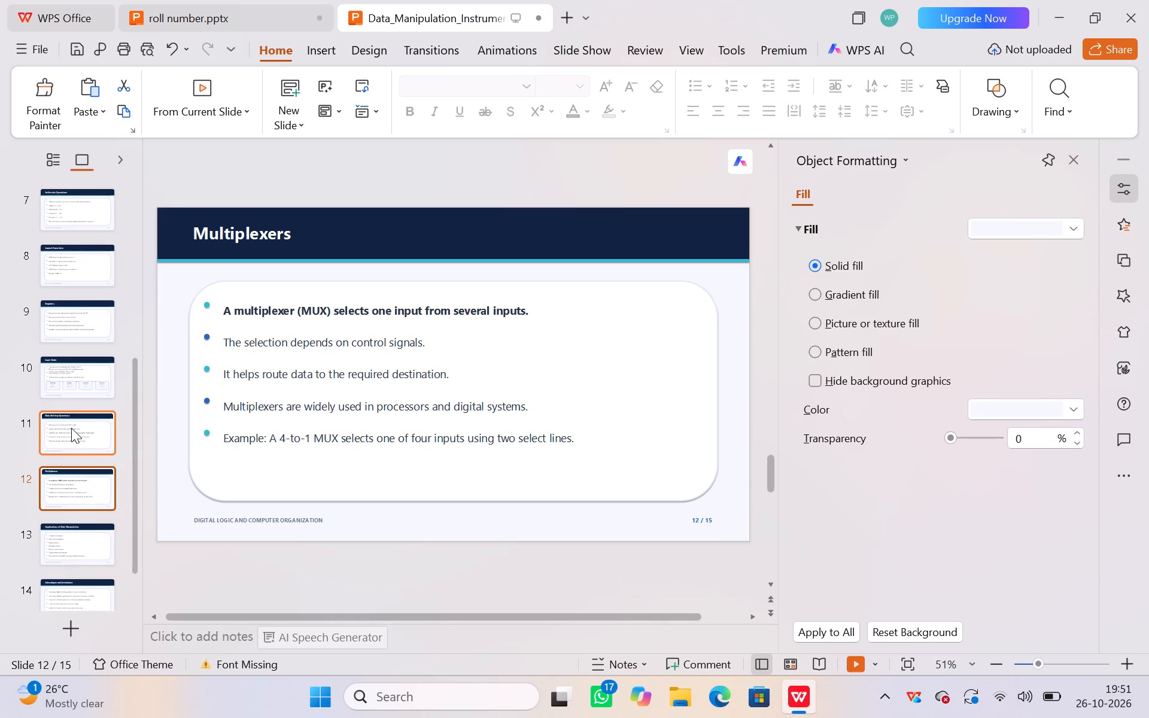
click(81, 377)
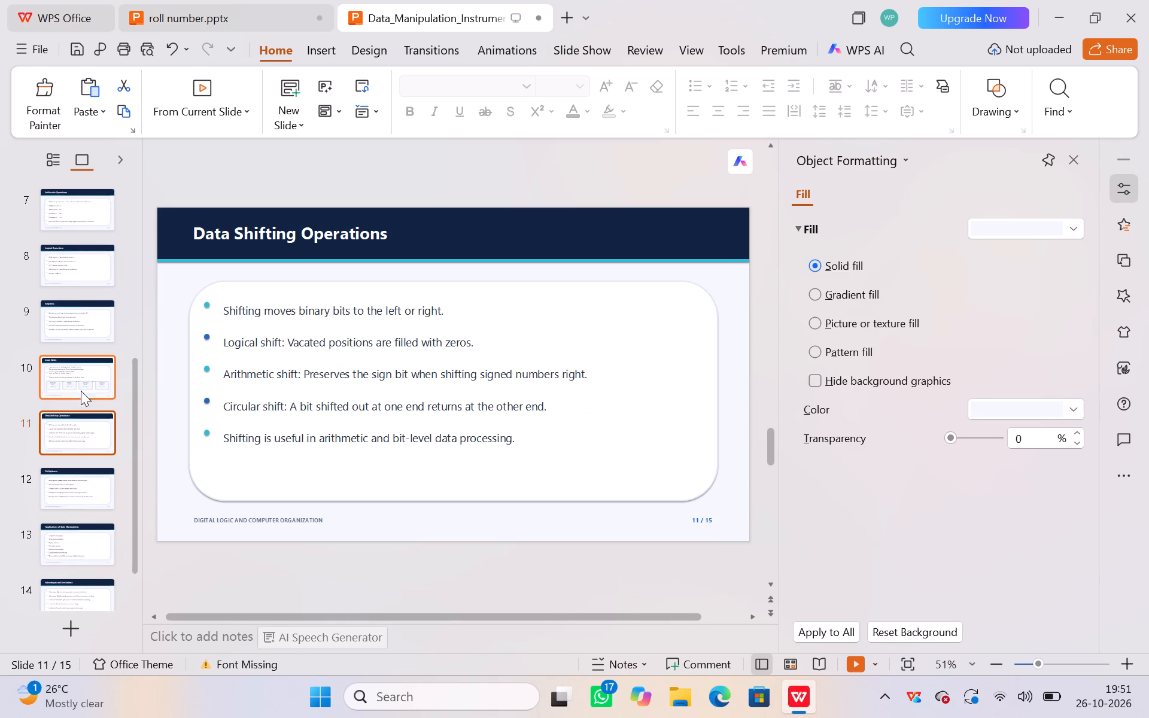
click(71, 453)
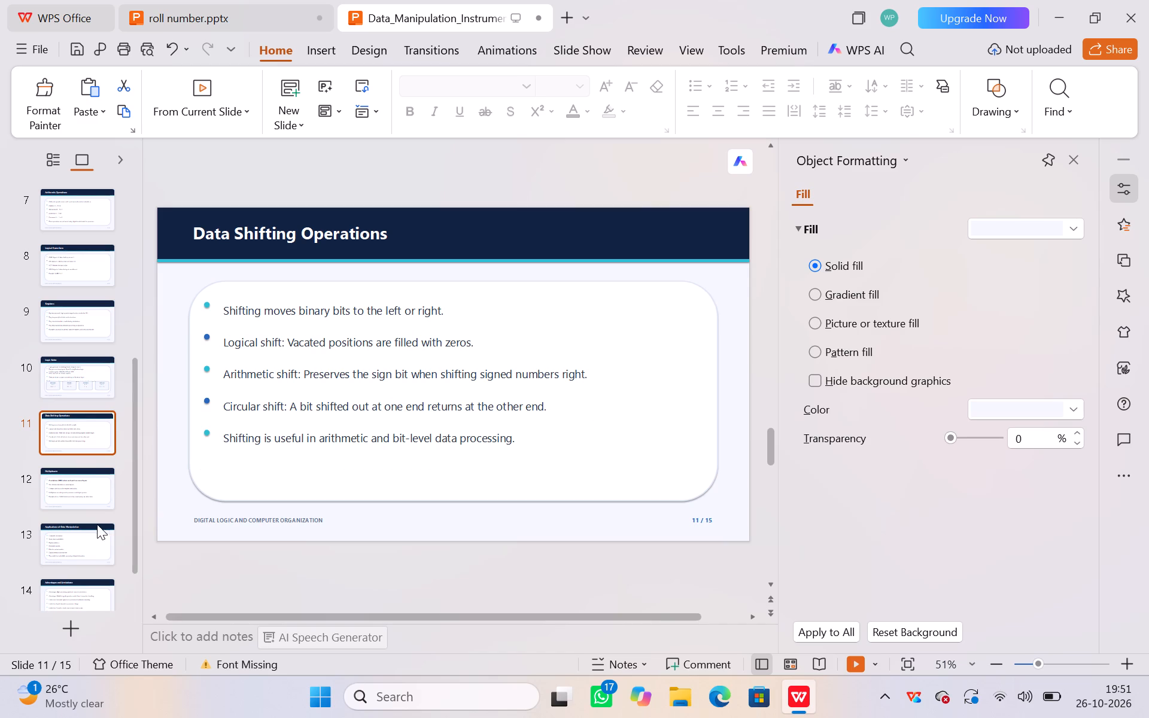
click(90, 498)
click(90, 537)
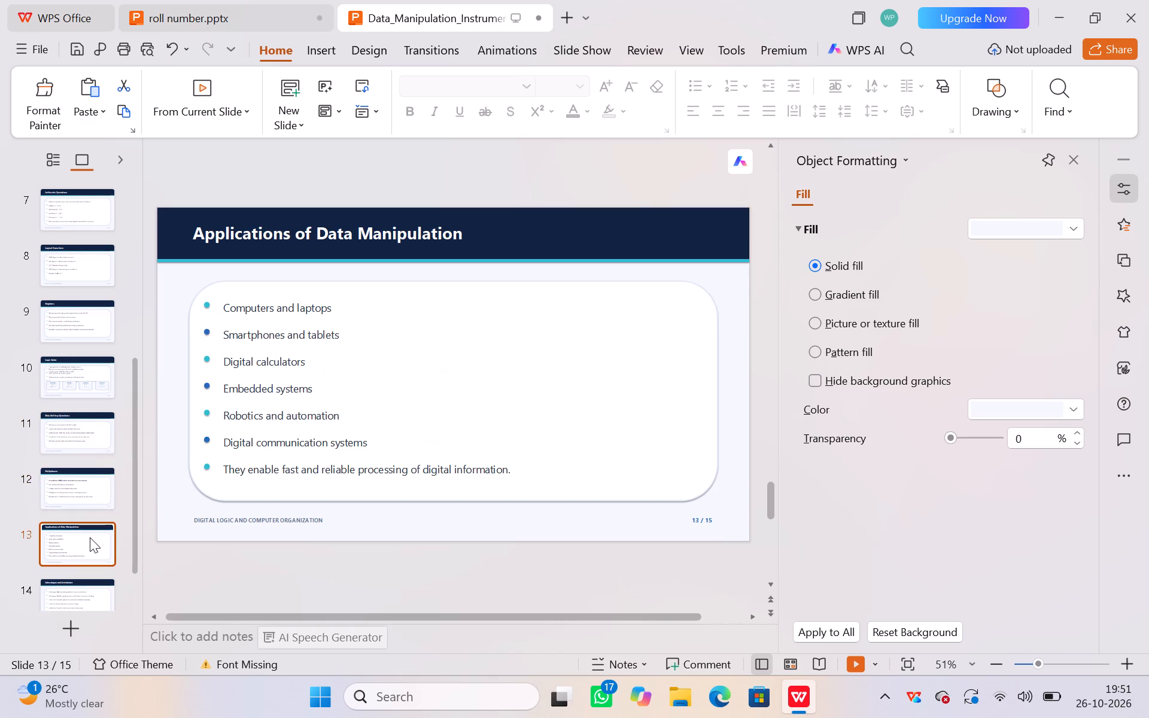
scroll(90, 537, down, 1)
click(63, 583)
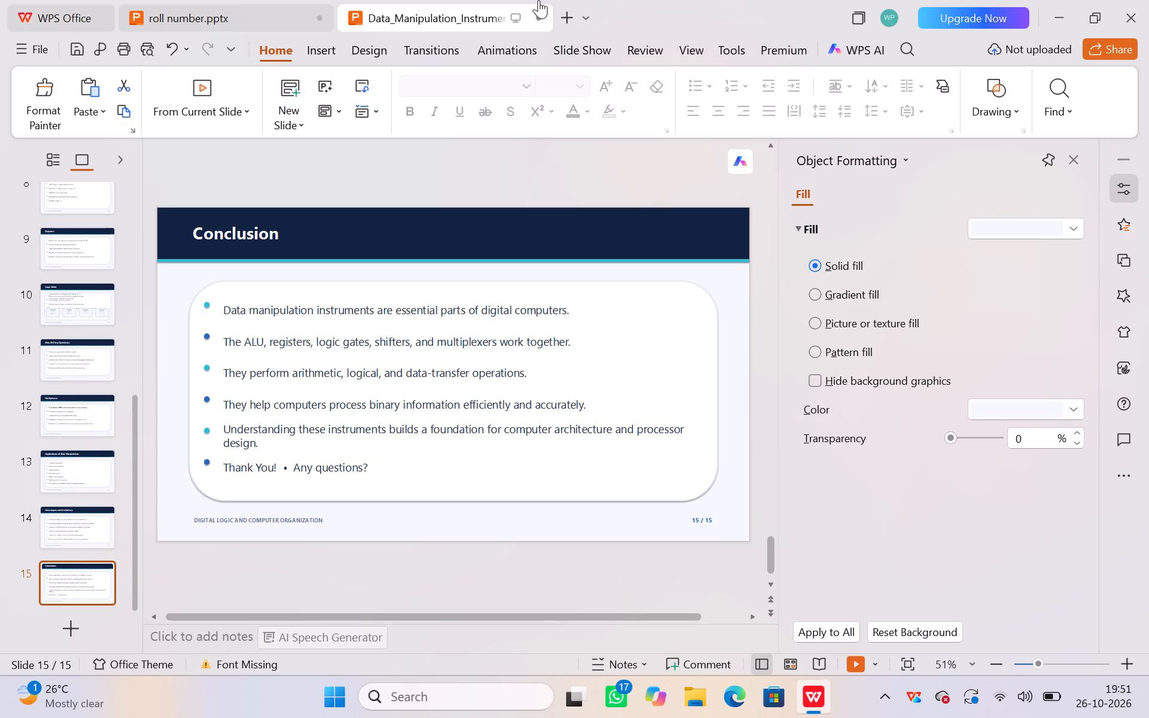
Back in roll number.pptx, review slides 14 to 16 and 1 to 2, ending after "Computer represent data" on slide 4.
click(236, 3)
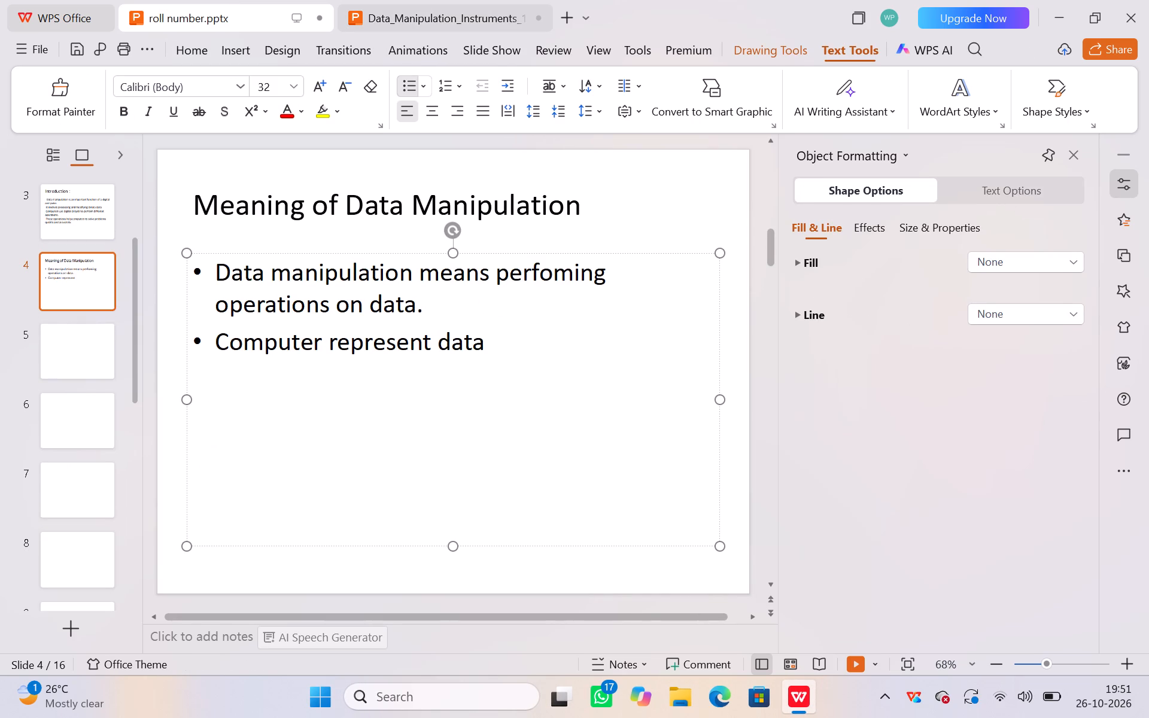
scroll(65, 368, down, 4)
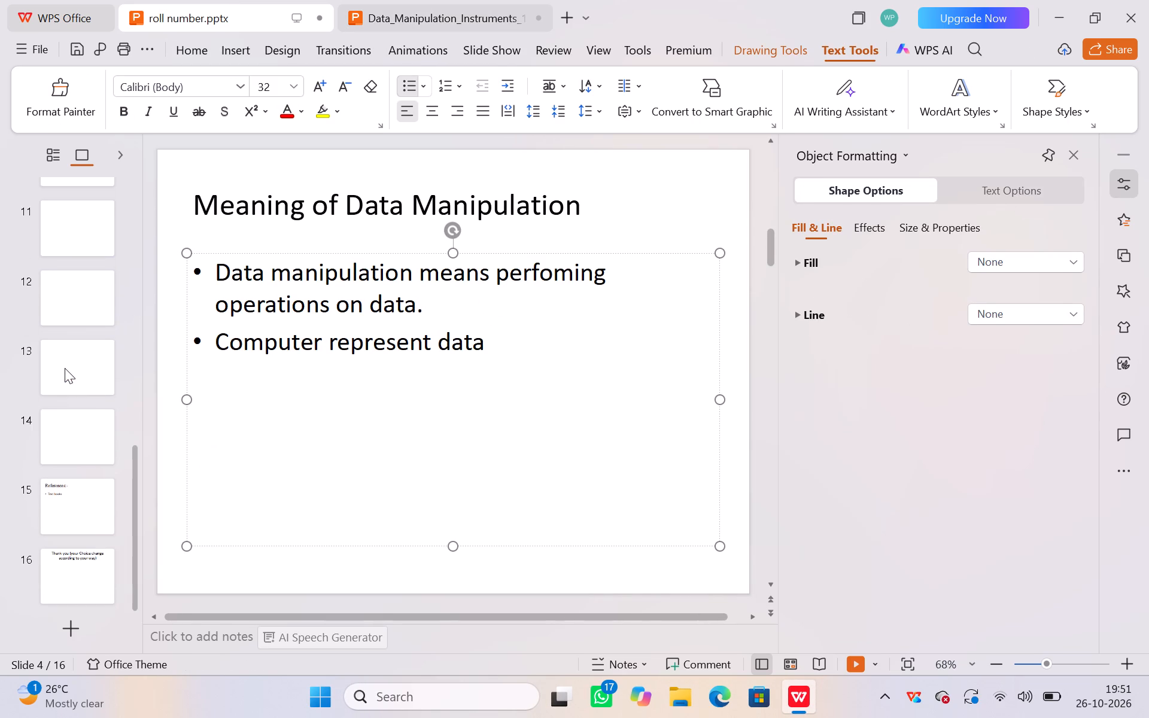
click(87, 452)
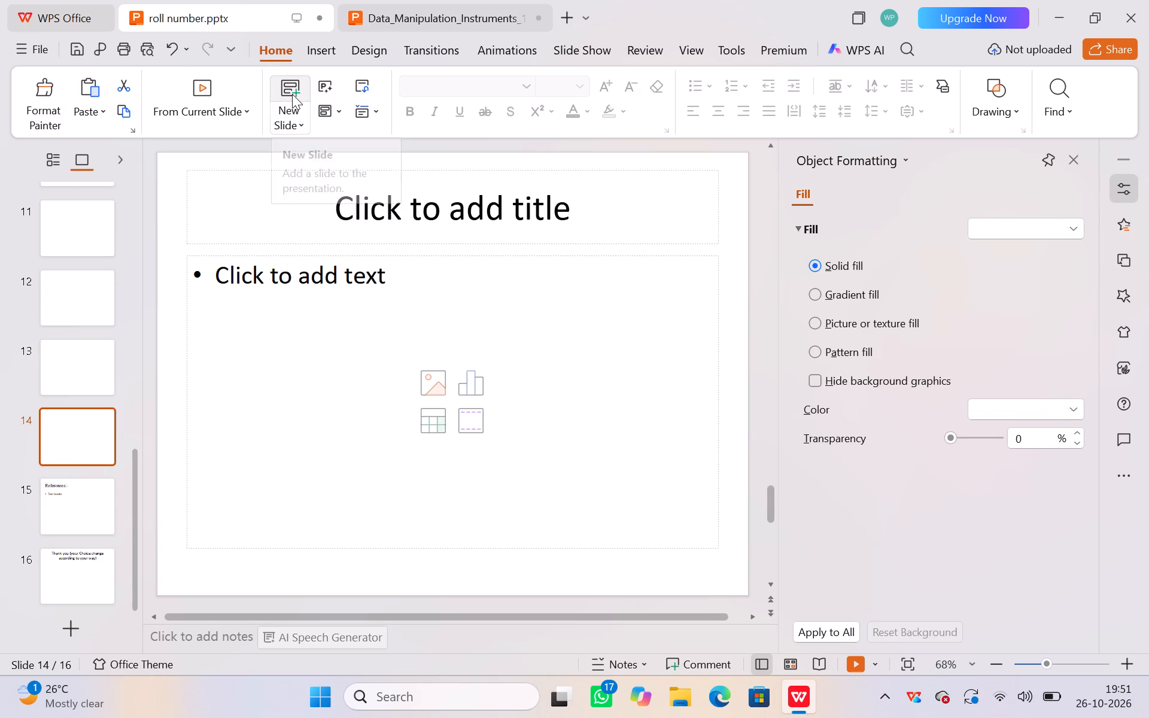
click(59, 488)
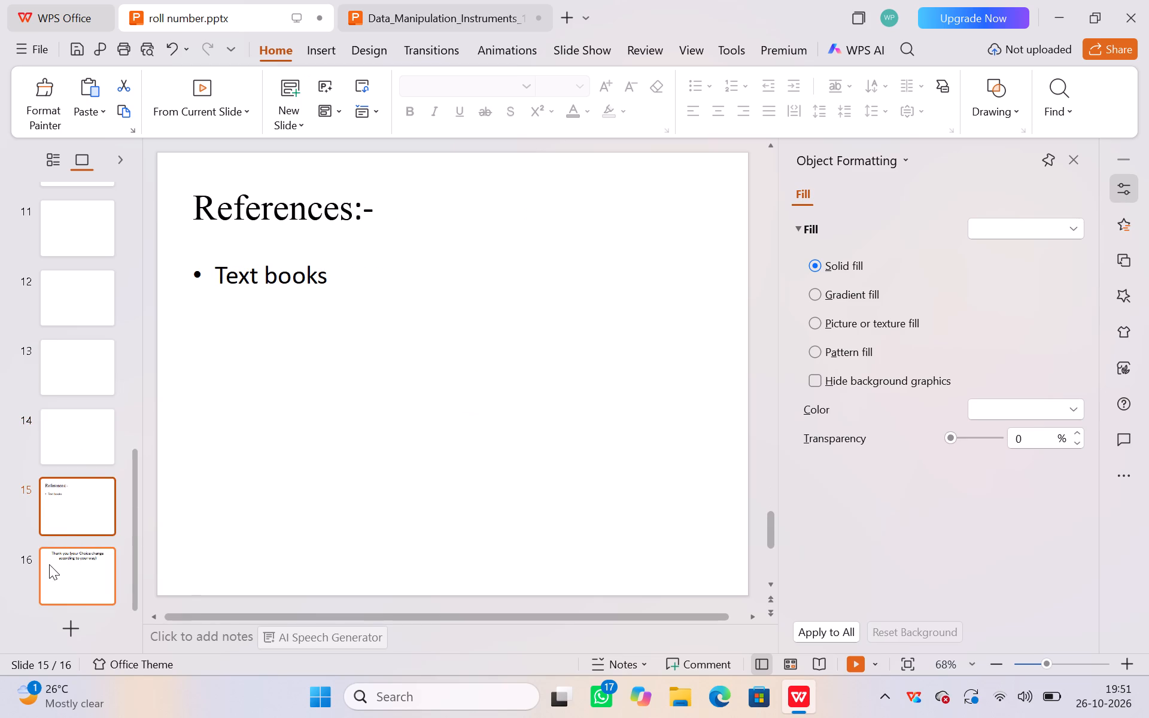
click(49, 564)
scroll(87, 294, up, 10)
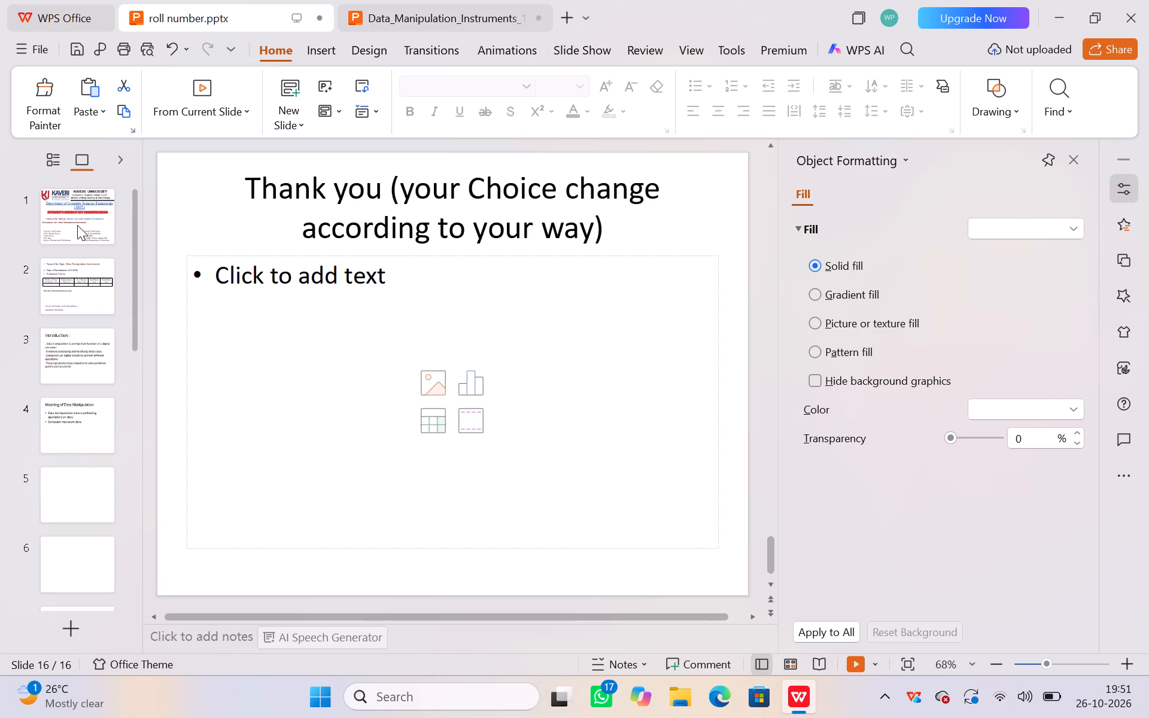
click(77, 225)
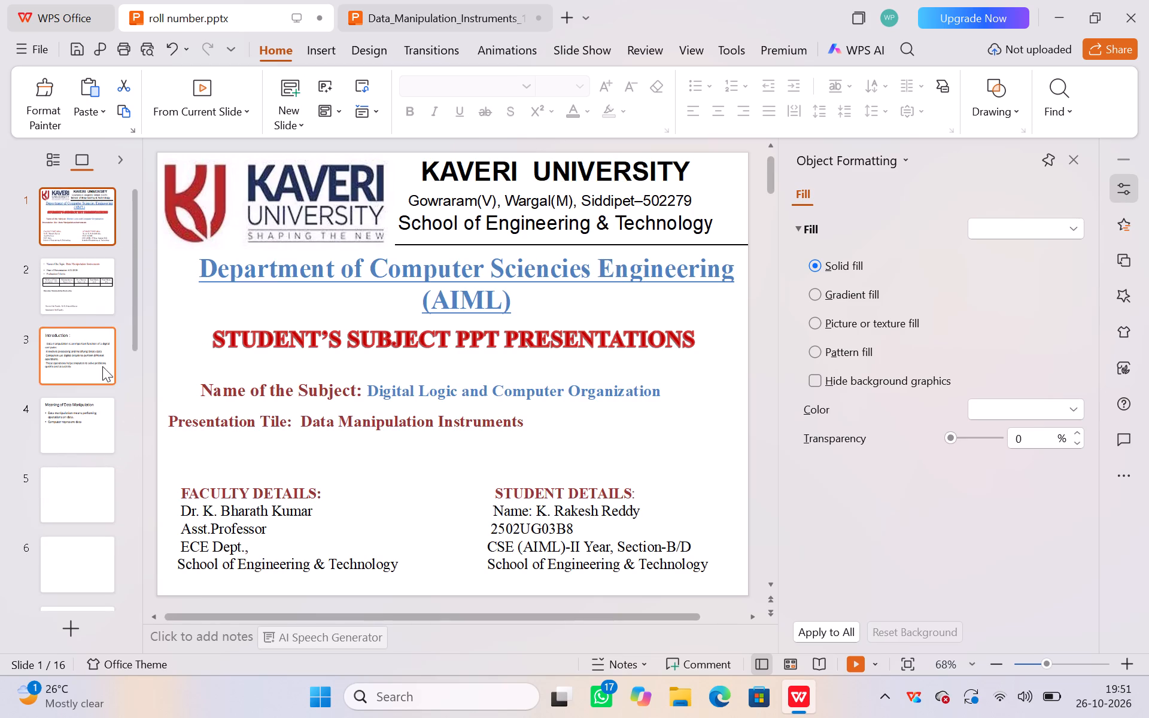
click(77, 281)
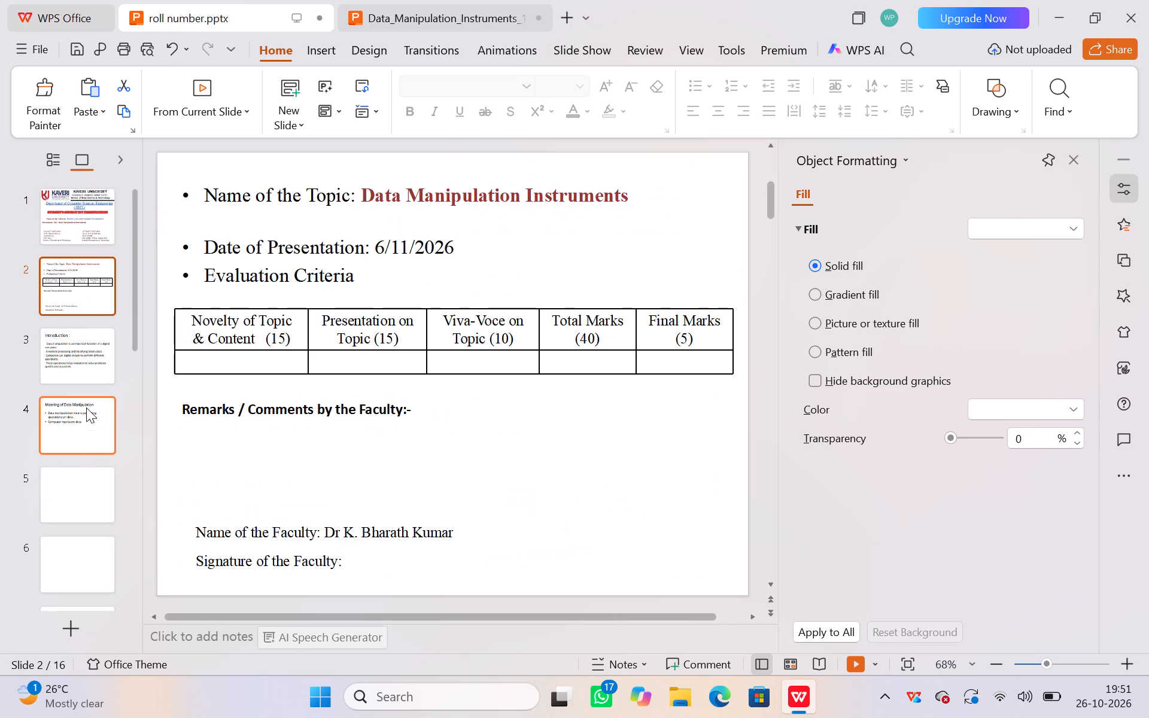
click(86, 407)
click(334, 387)
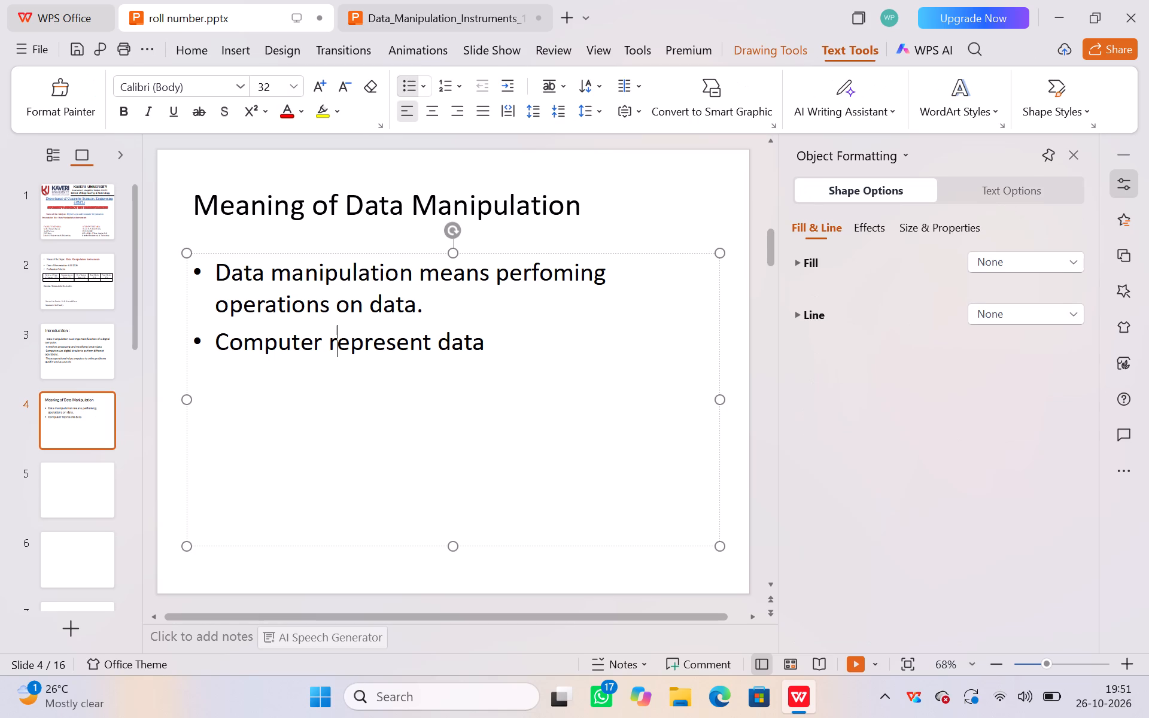
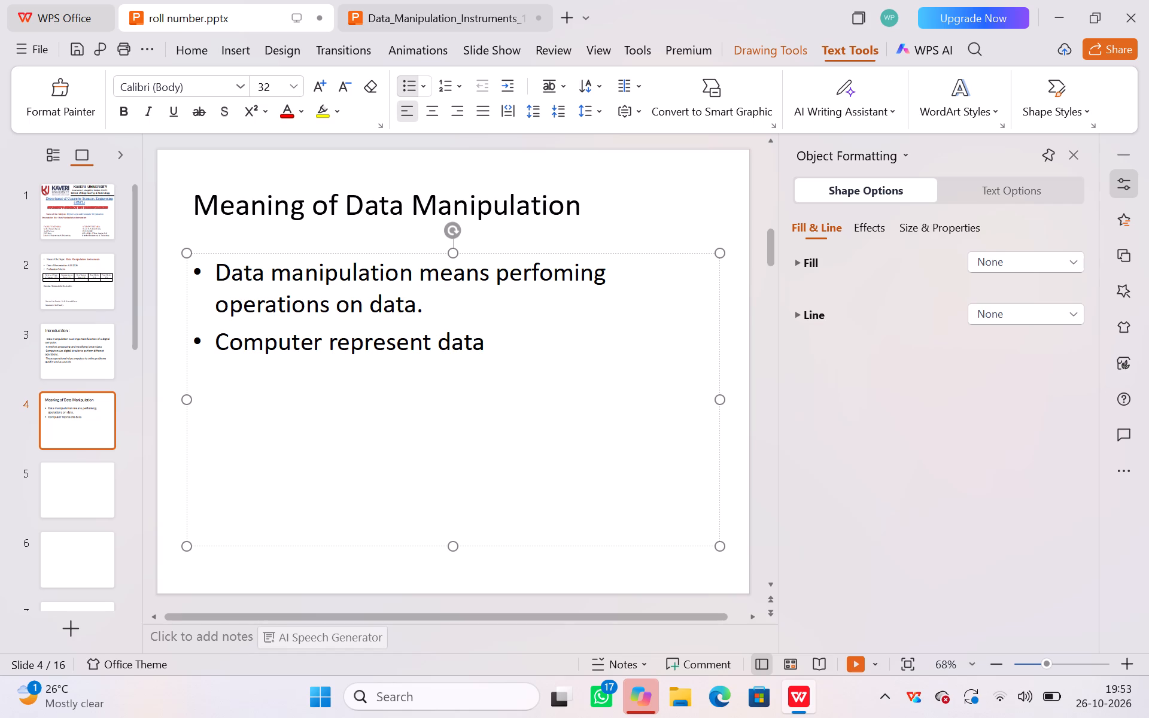
Complete slide 4's second bullet after "Computer represent data" with "using binary digits (0 and 1)".
text(using)
key(space)
text(binary)
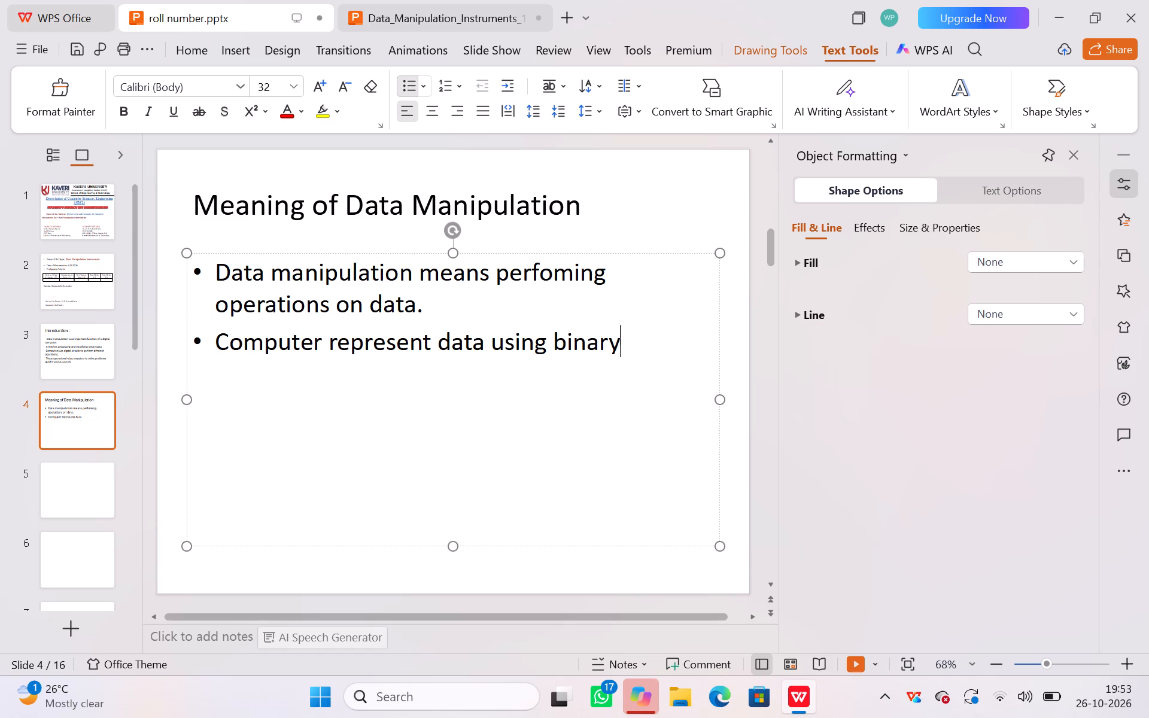
key(space)
text(di)
text(gits)
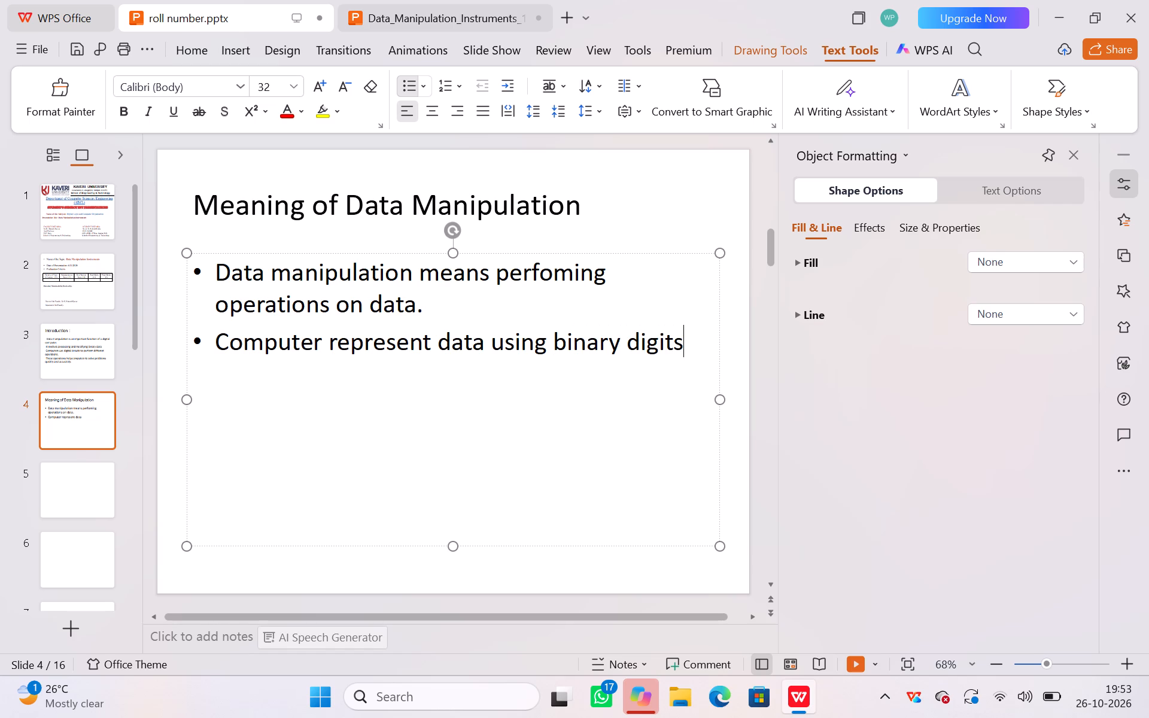
key(space)
key(shift+parenleft)
key(0)
key(space)
text(and 1)
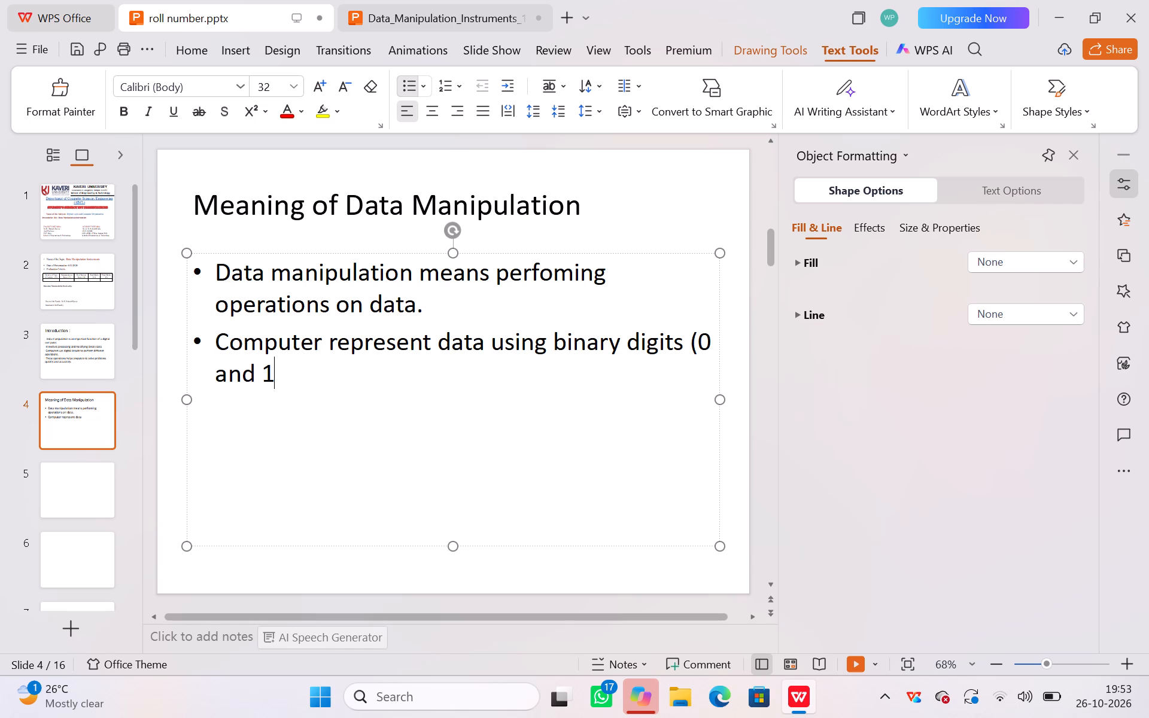
key(shift+parenright)
Add a third bullet to slide 4 reading "Data can be transferred ,modified,compared,and processed.".
key(Return)
text(ata)
key(space)
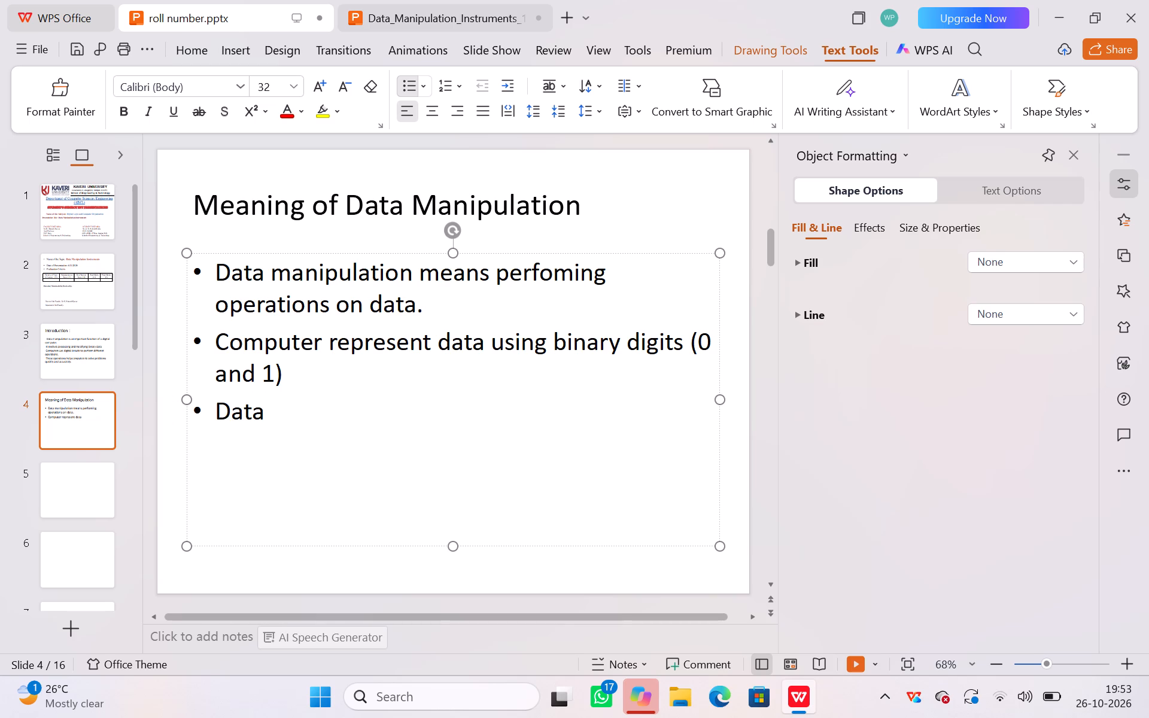
text(can be)
key(space)
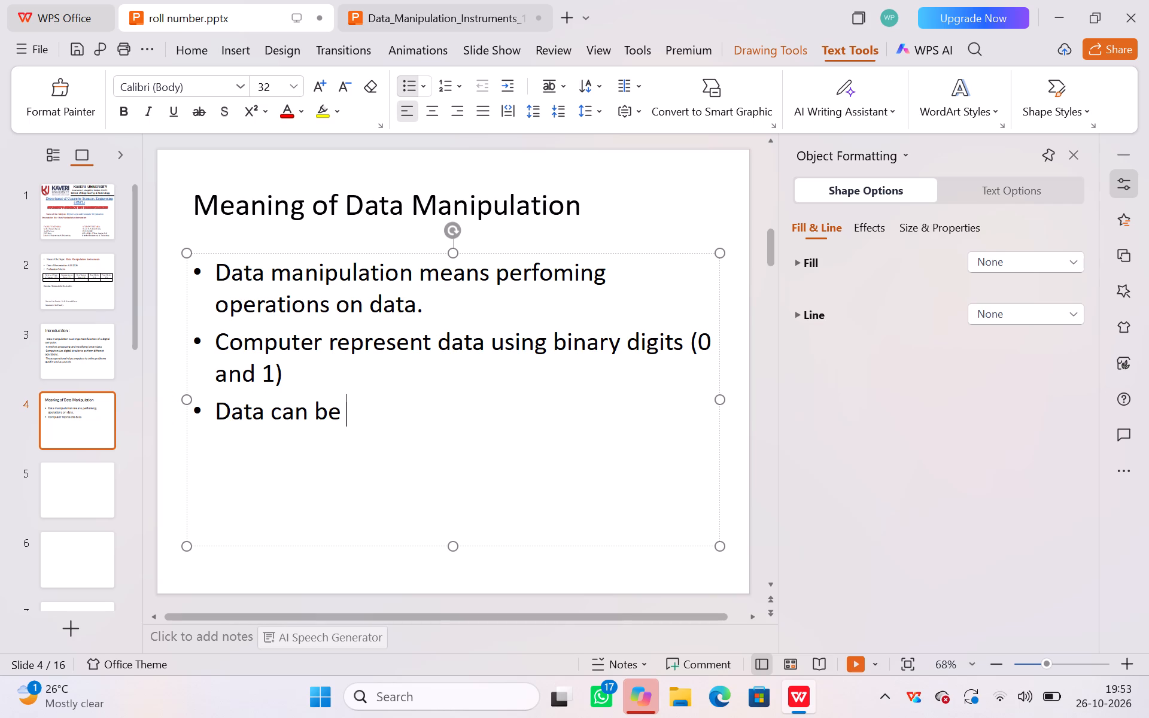
text(tr)
text(ansfer)
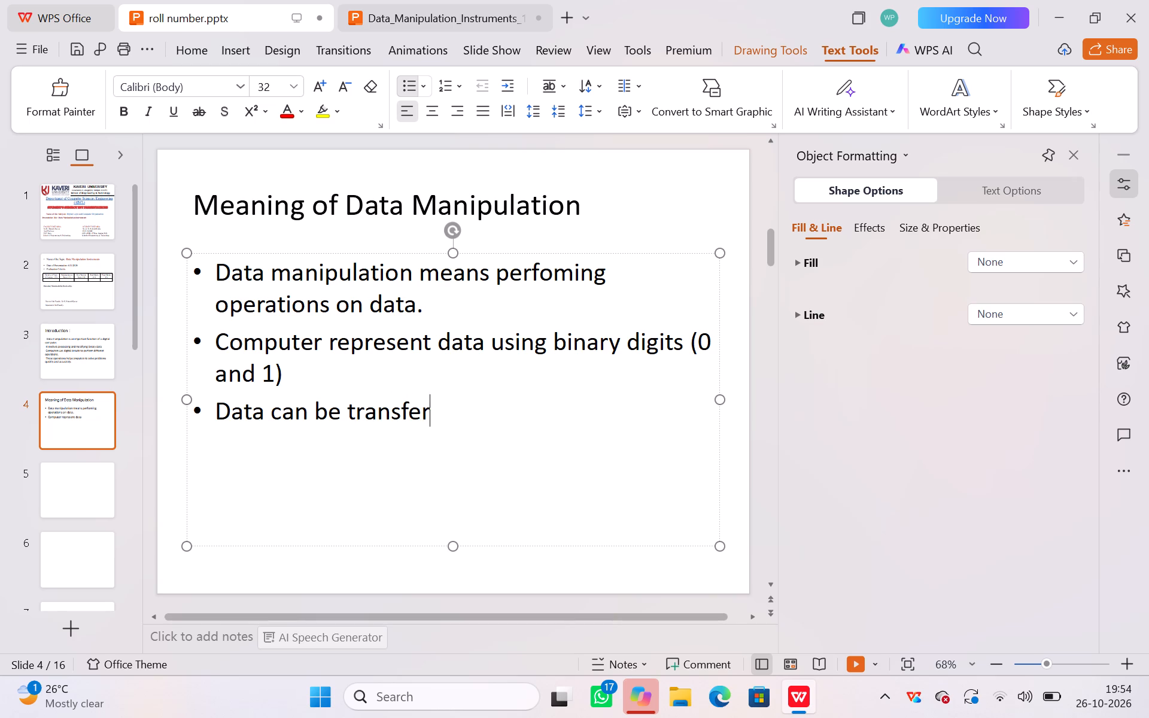
text(red)
key(space)
text(b)
key(BackSpace)
key(comma)
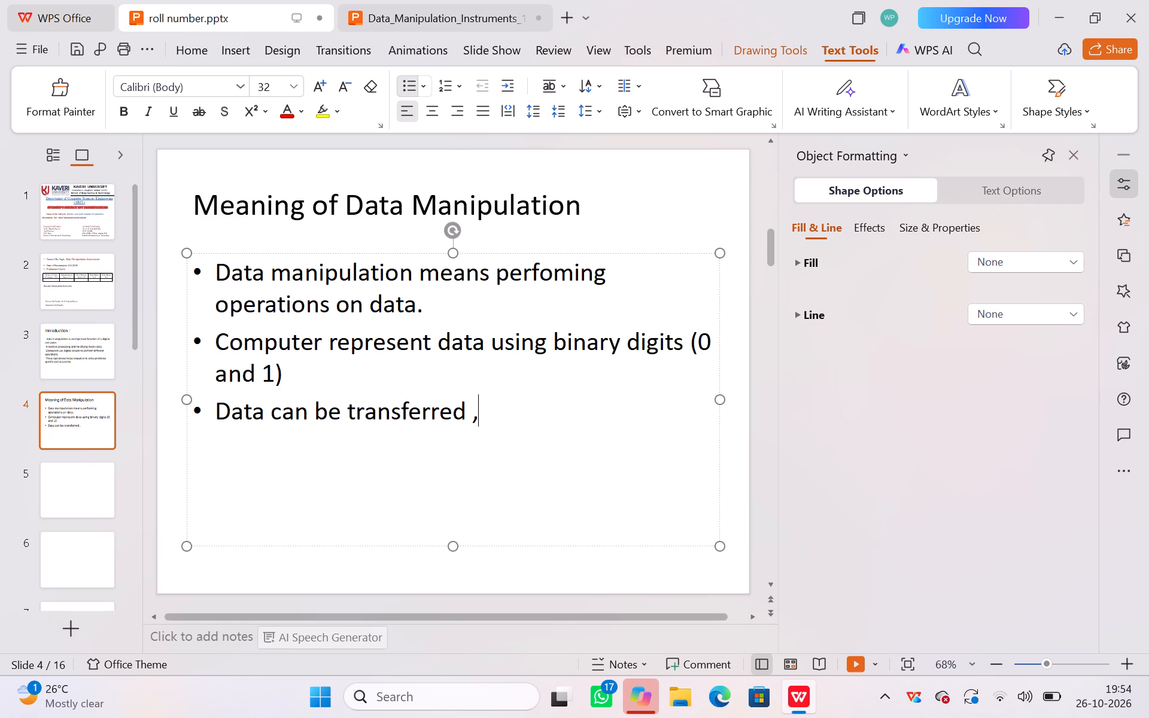
text(modified)
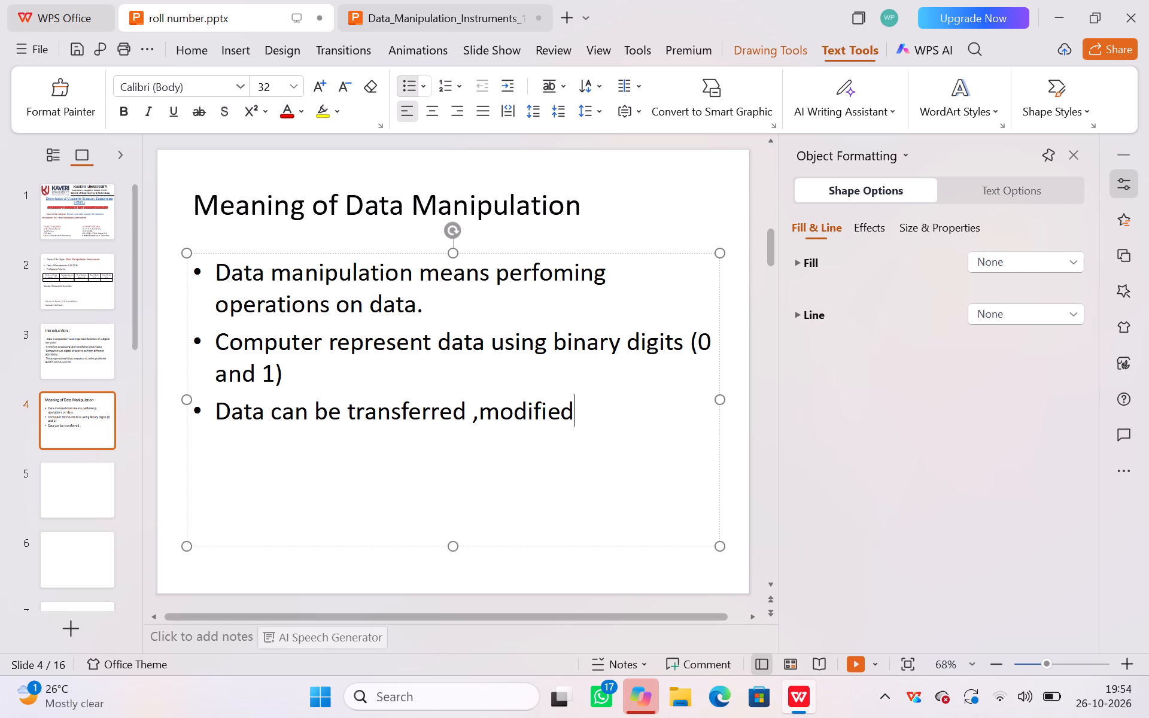
key(comma)
text(compared)
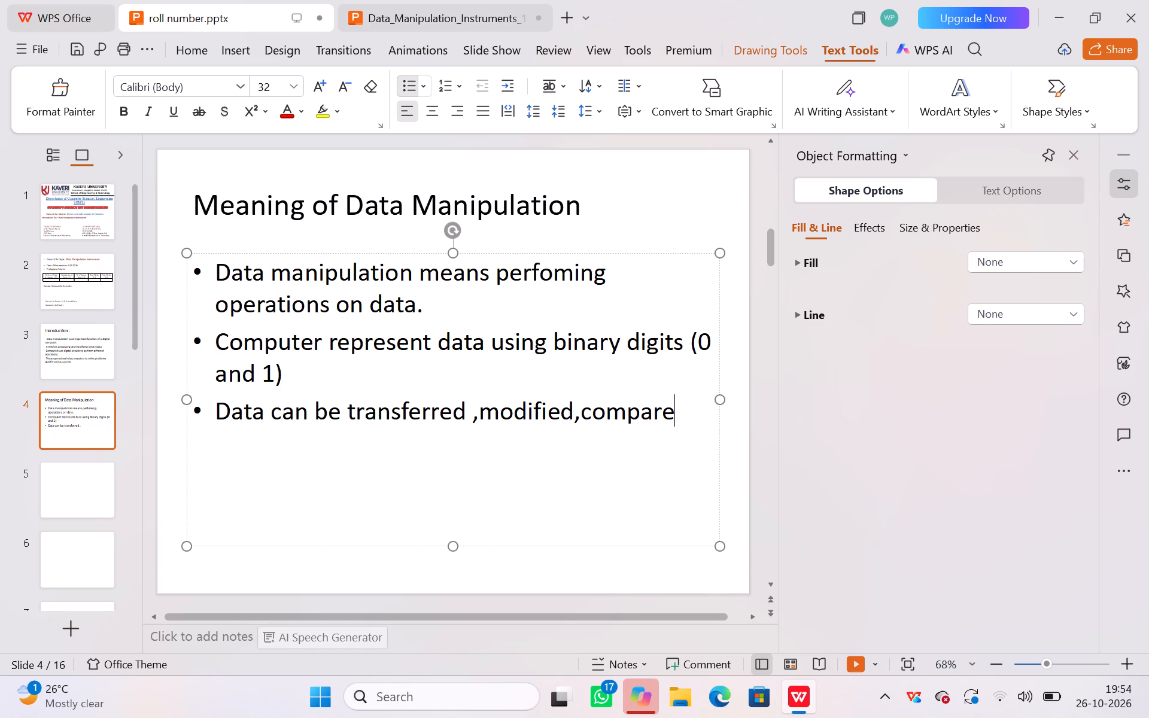
key(comma)
text(and)
key(space)
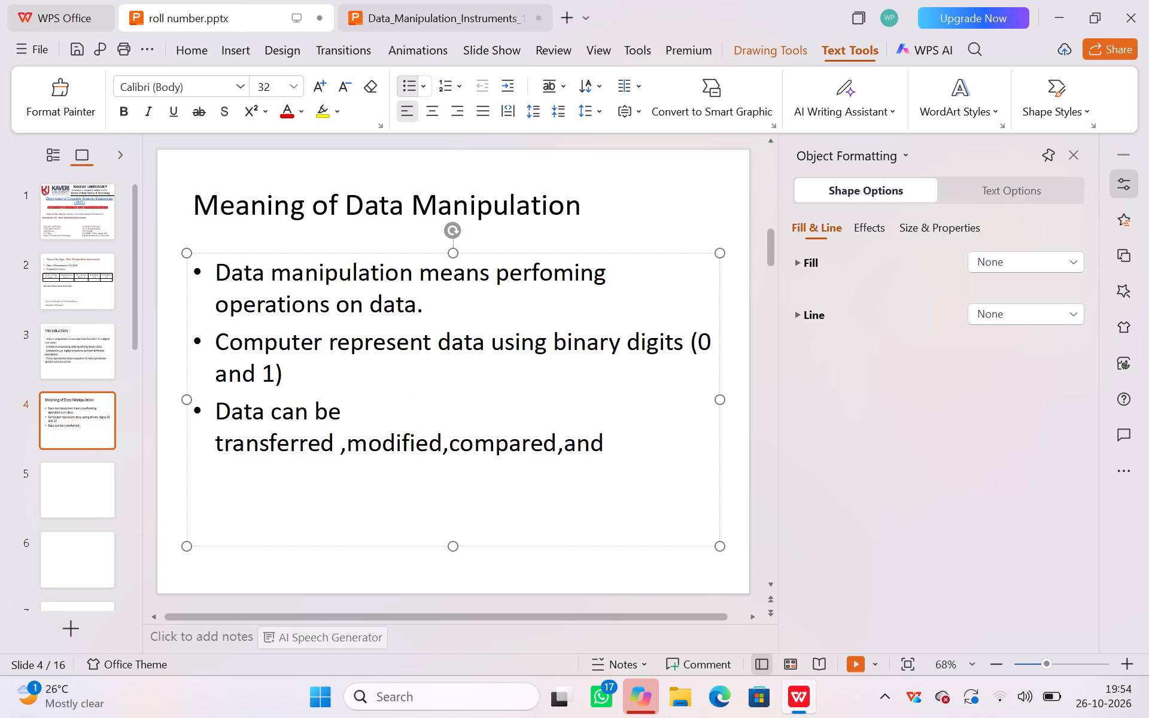
text(proce)
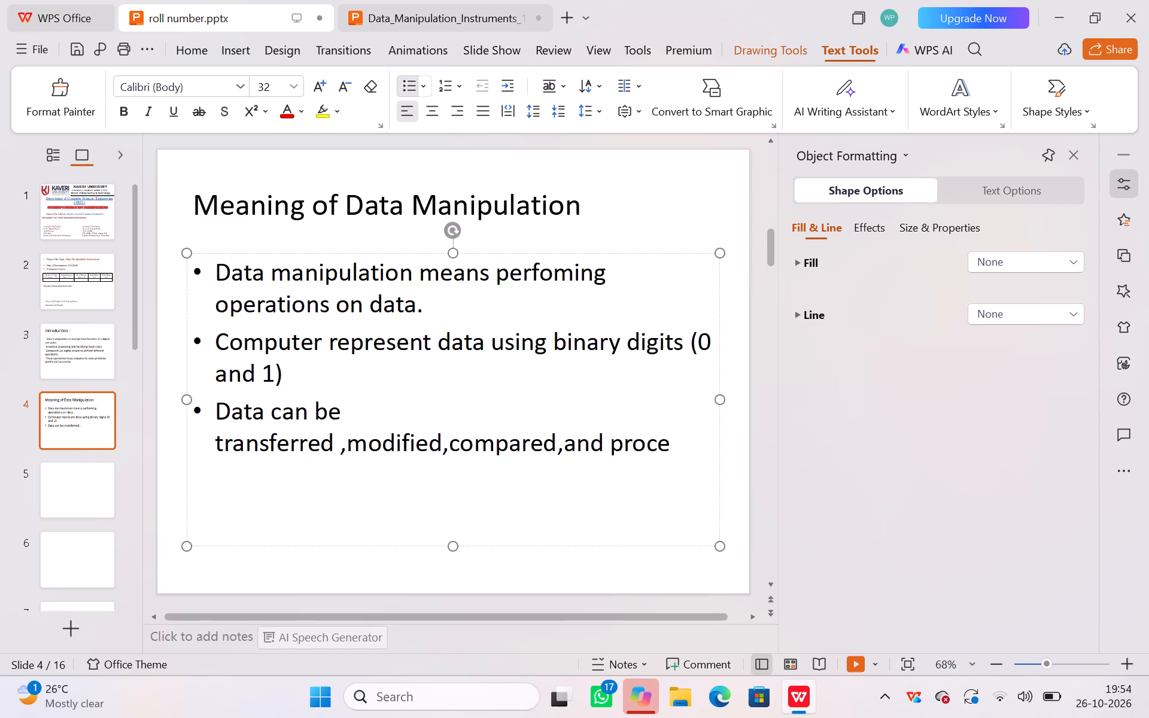
text(ssed)
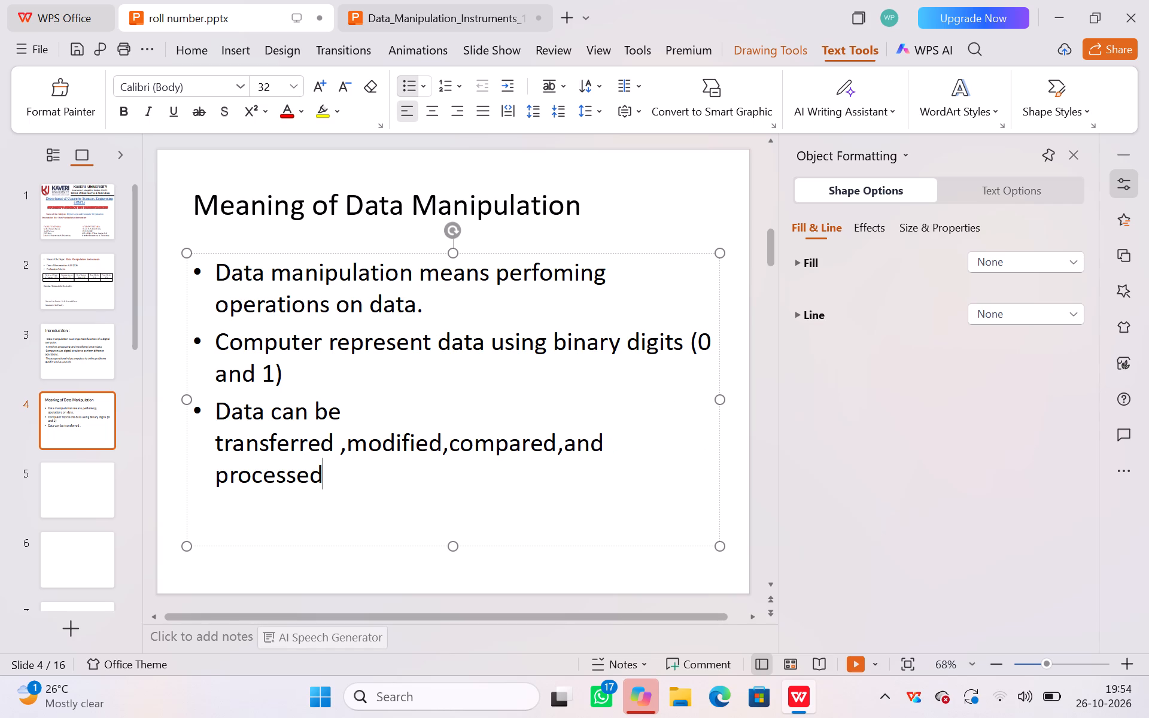
key(period)
Add a fourth bullet to slide 4 reading "These operations are controlled by instructions.".
key(Return)
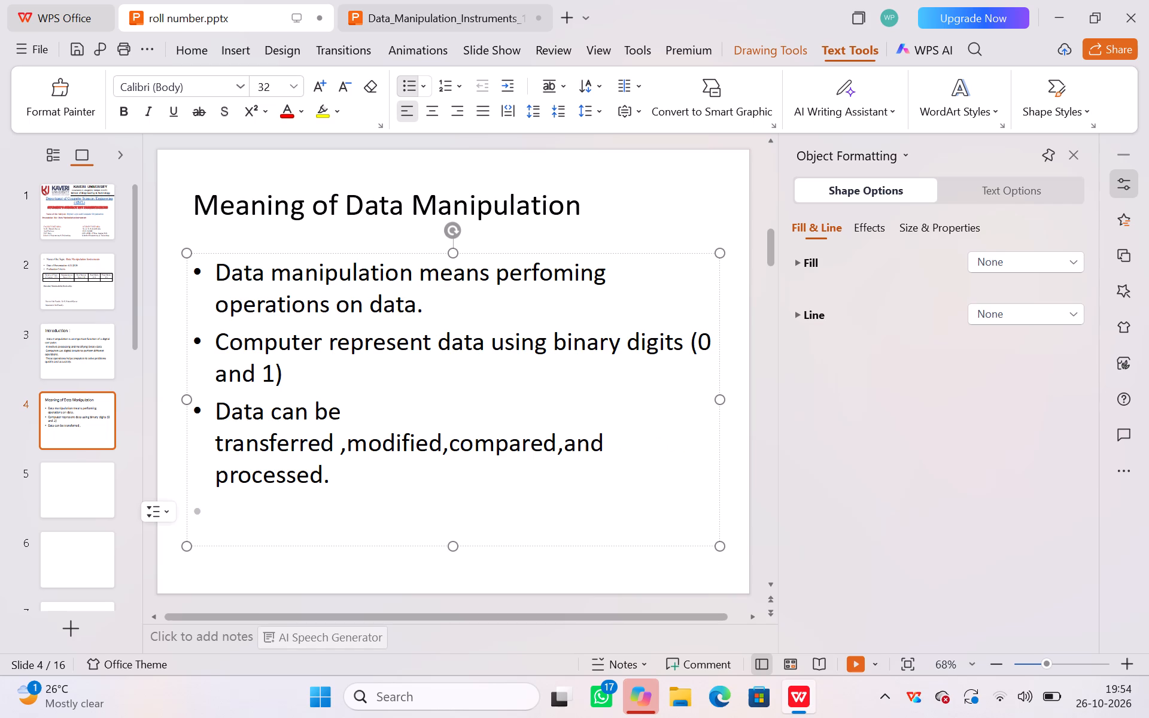
key(t)
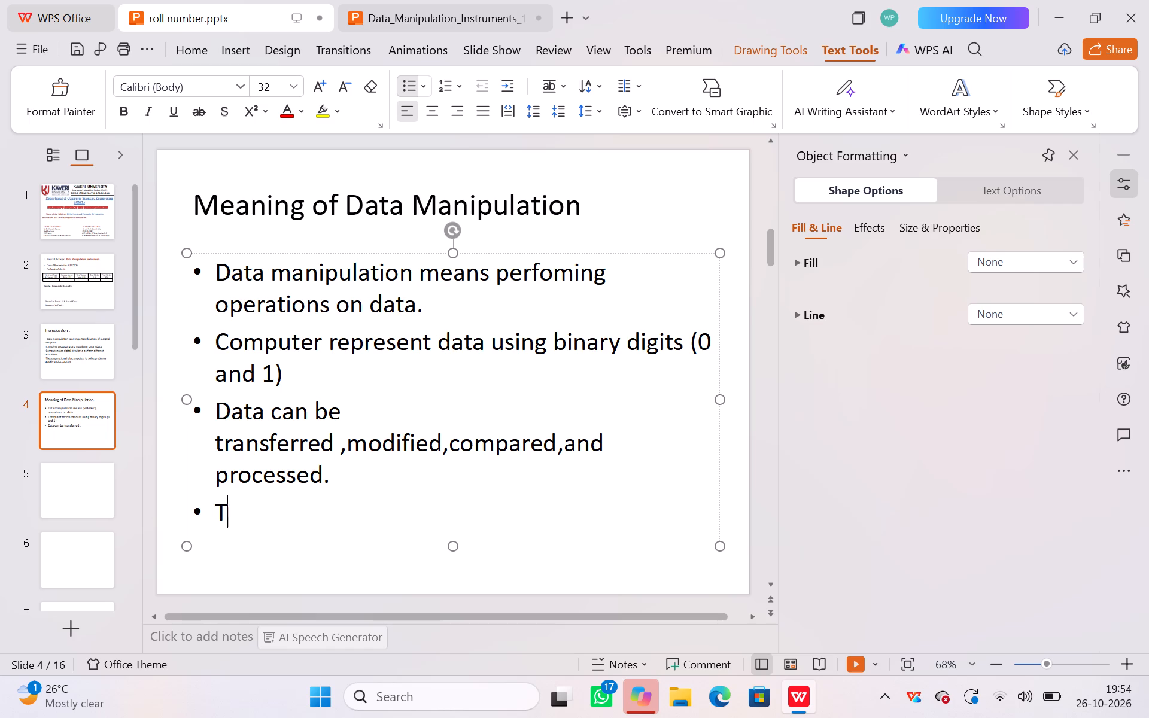
text(hese)
key(space)
text(operation)
key(s)
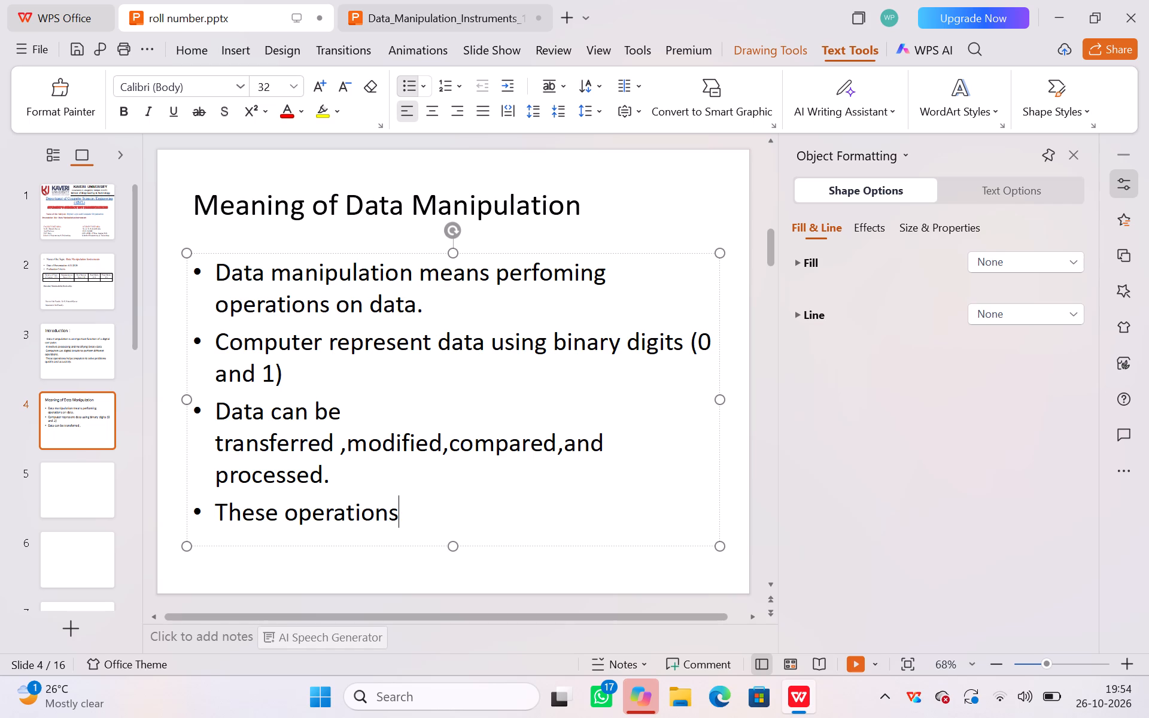
key(space)
text(are)
key(space)
text(controlli)
key(BackSpace)
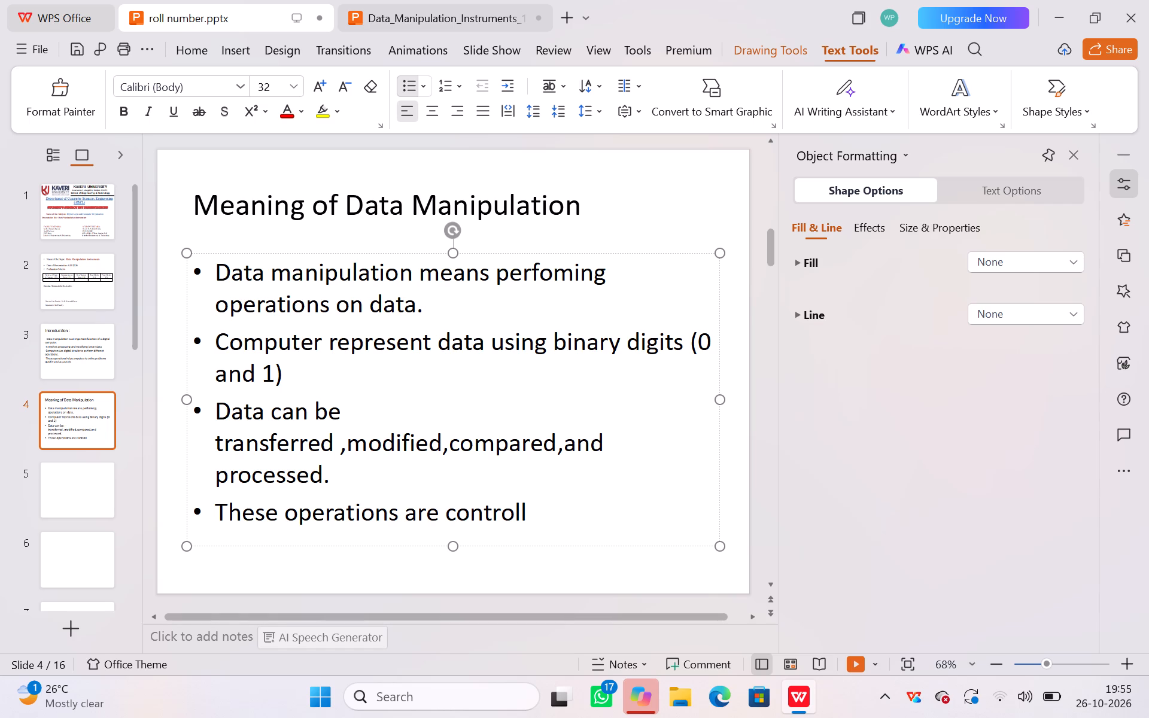
text(ed)
key(space)
text(by)
key(space)
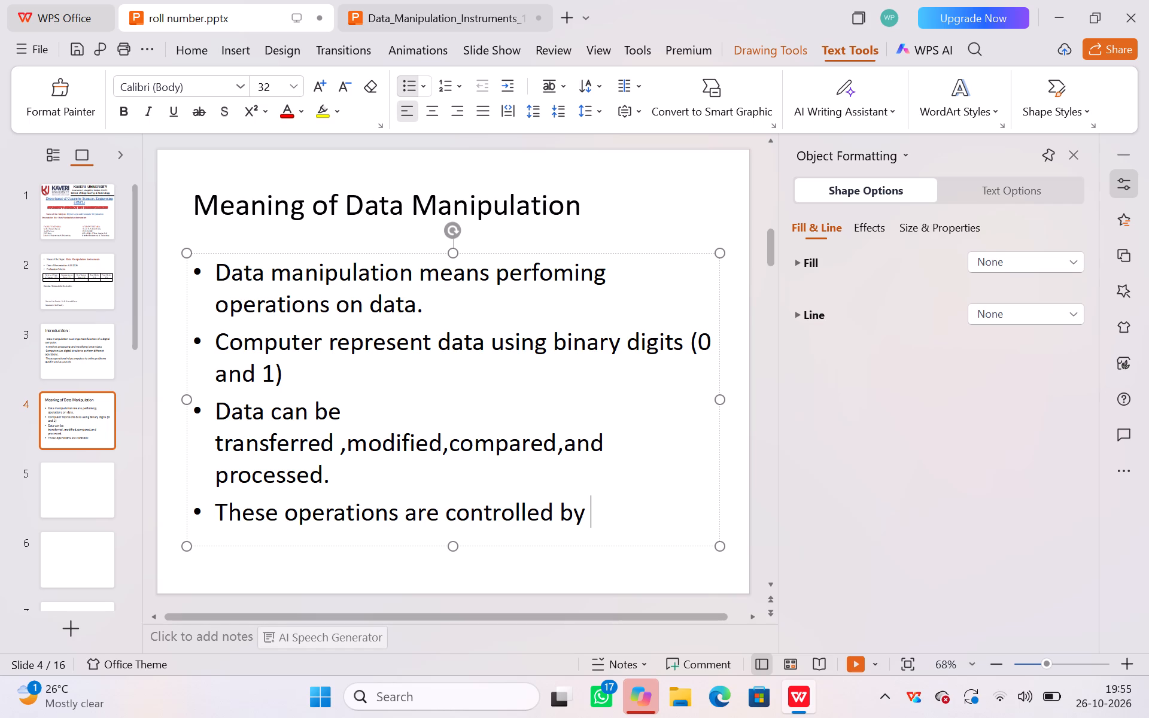
text(inst)
text(ructions)
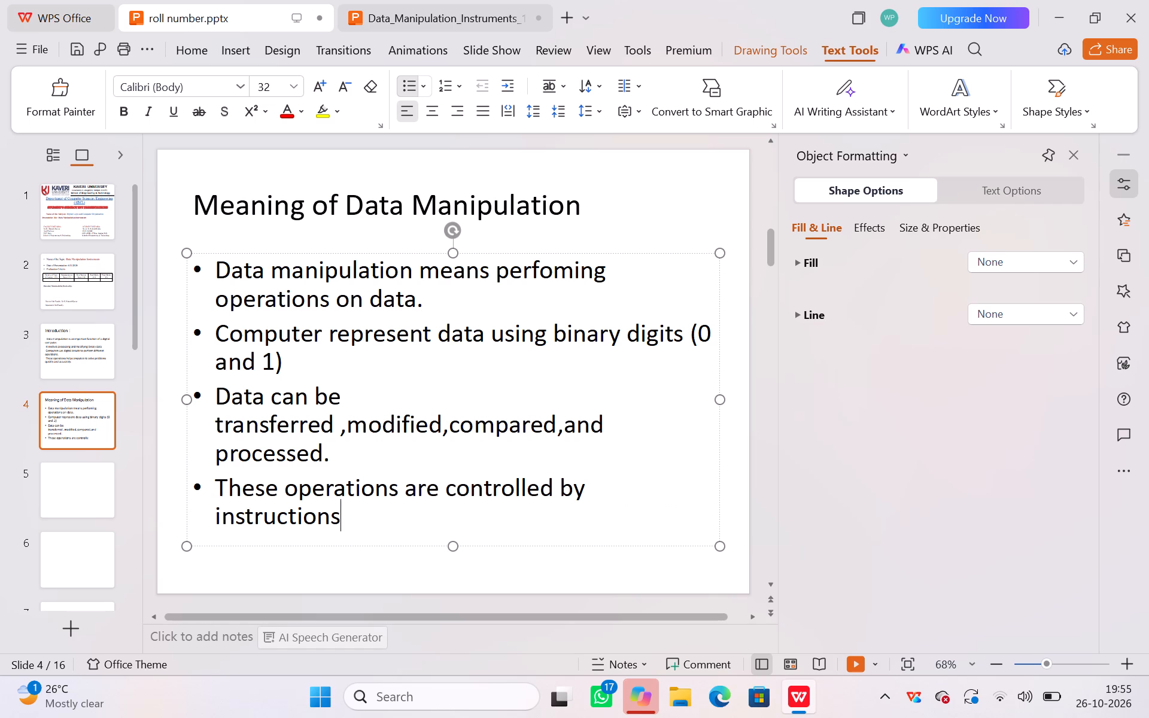
key(shift+greater)
key(BackSpace)
key(period)
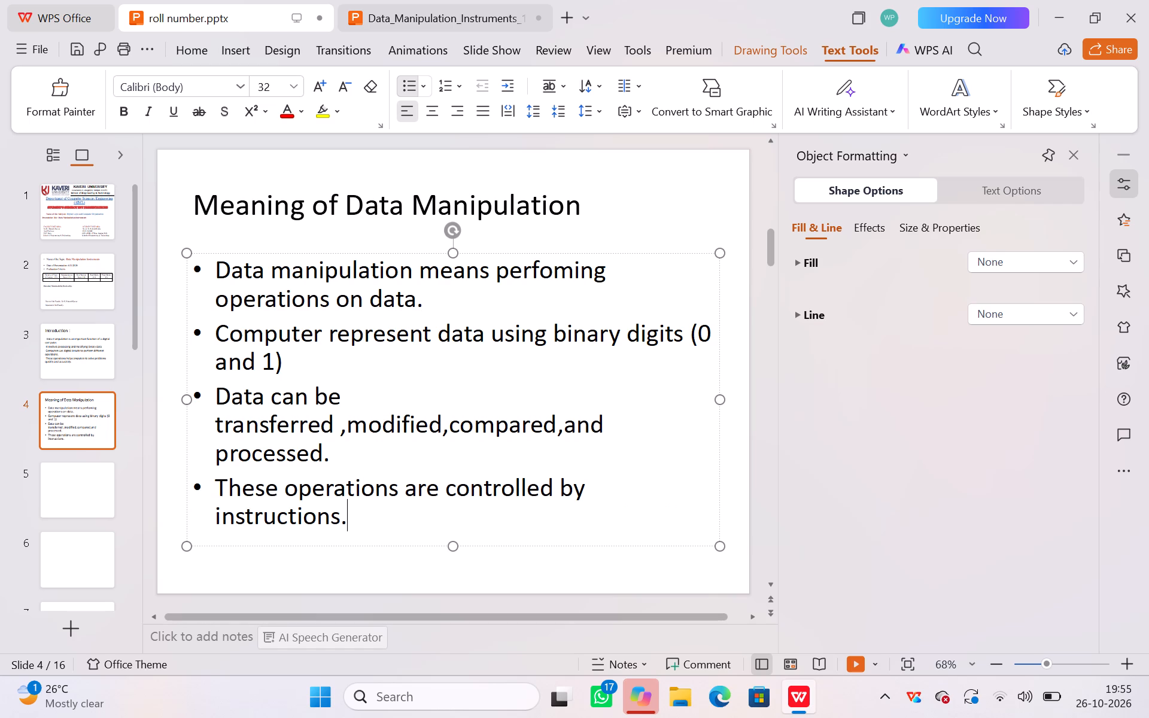
key(Return)
key(BackSpace)
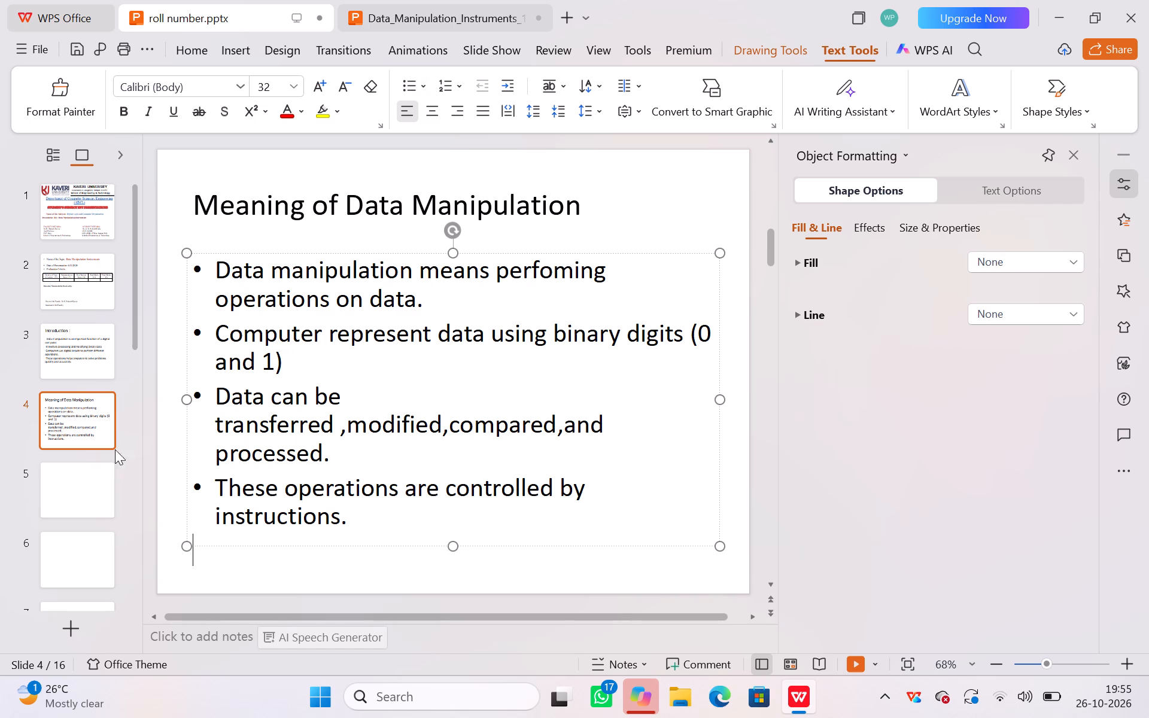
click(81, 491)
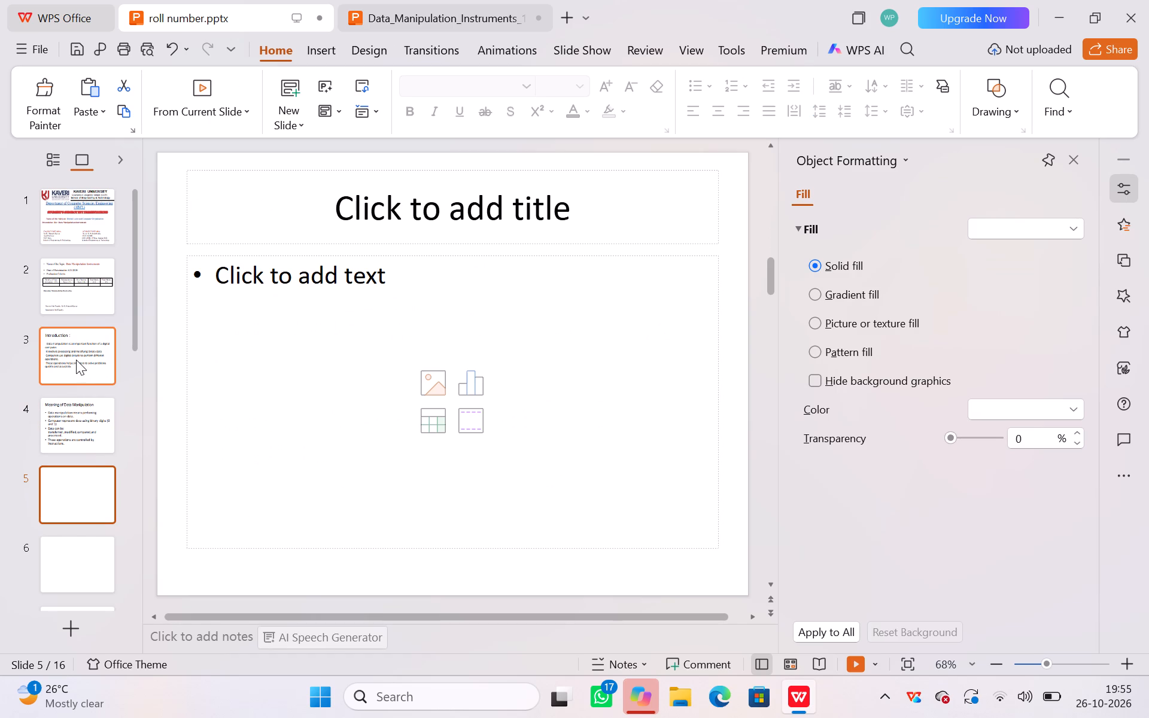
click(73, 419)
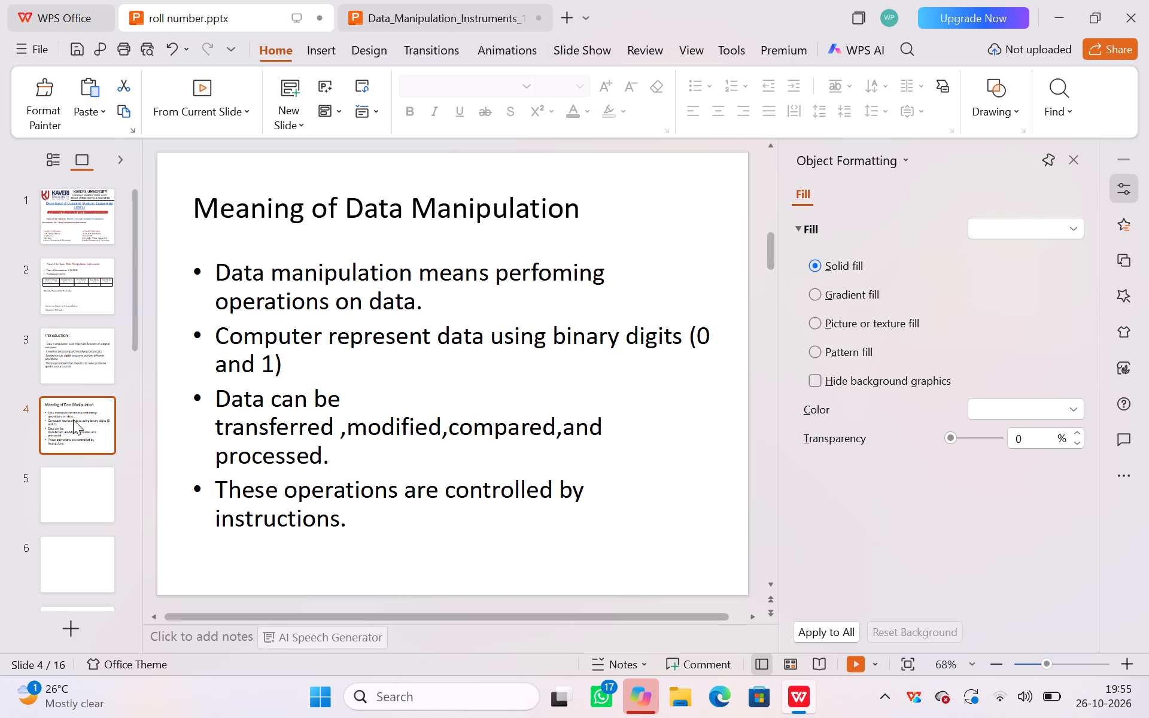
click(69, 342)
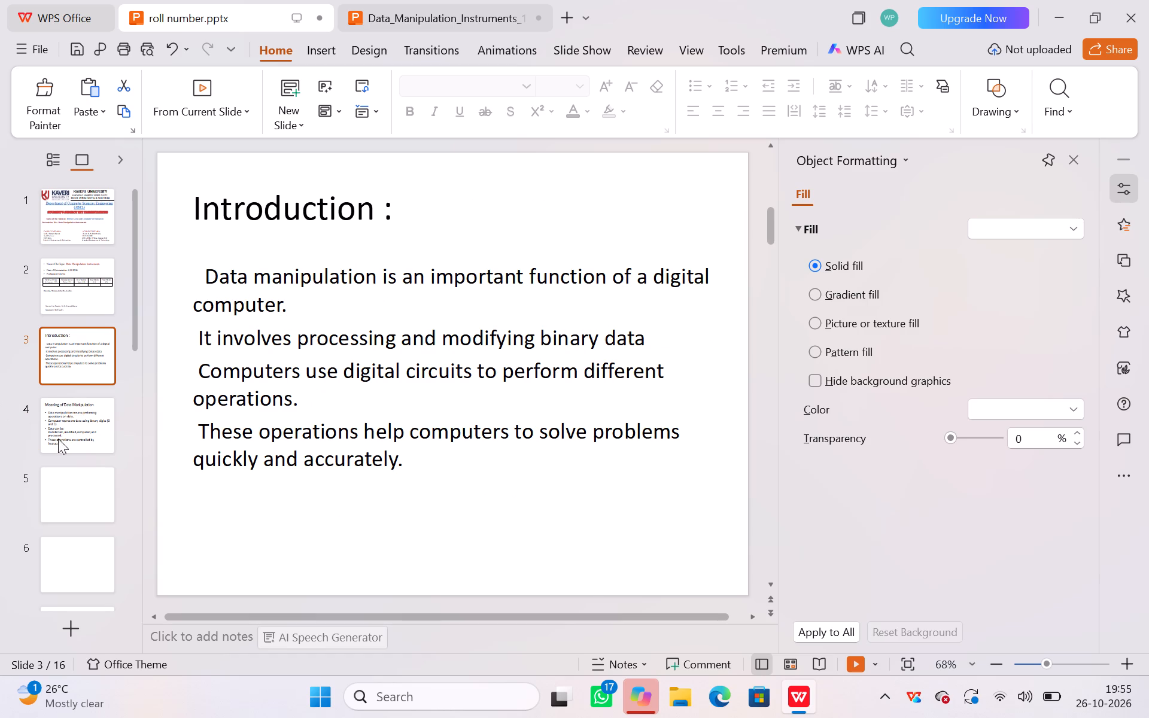
Check slides 3 and 4 of the Data_Manipulation_Instruments presentation for the content that belongs on empty slide 5 of roll number.pptx.
click(66, 482)
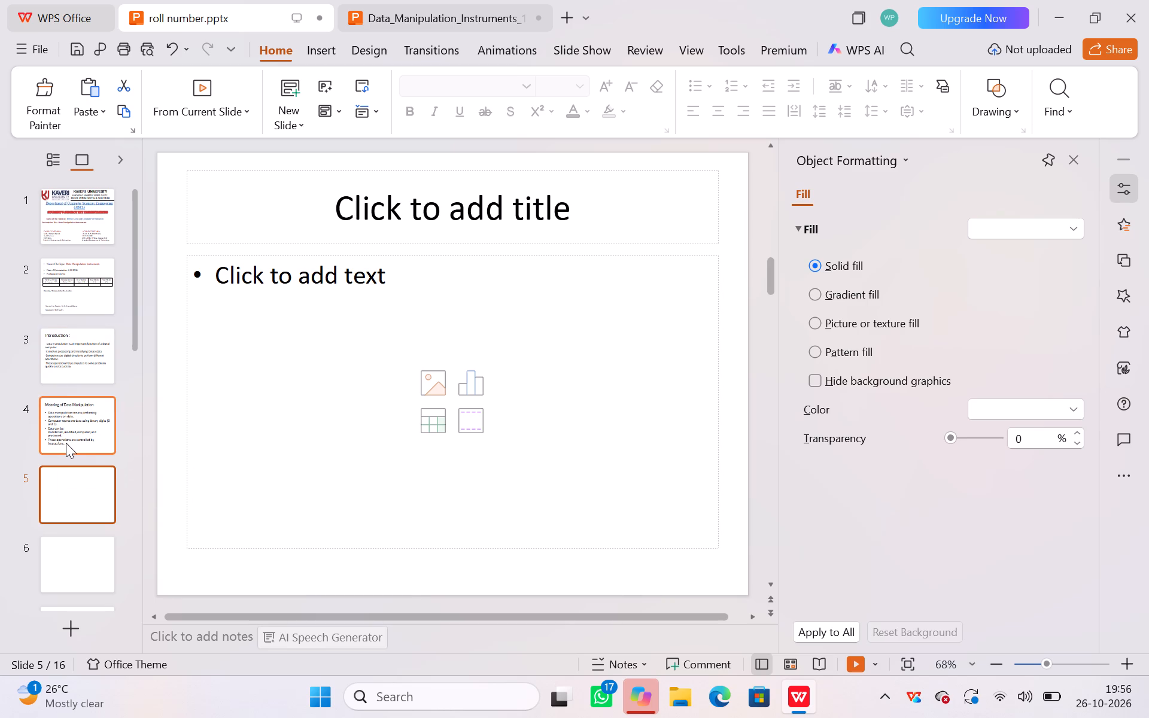
click(60, 488)
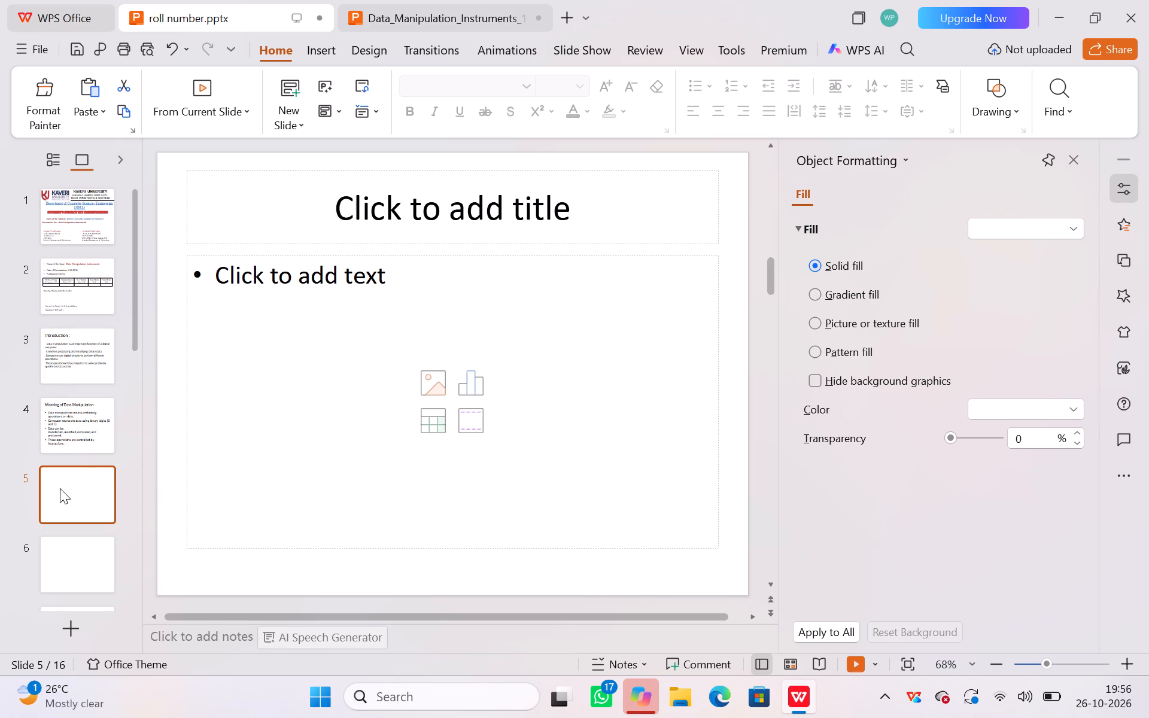
click(469, 10)
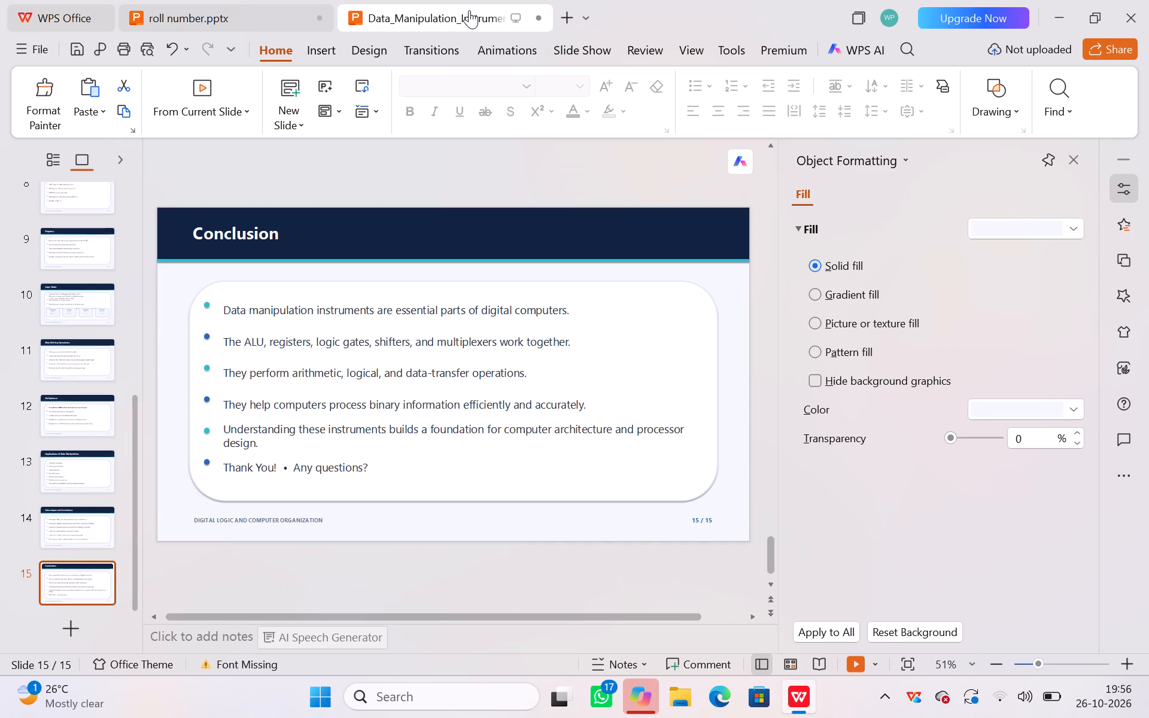
scroll(330, 381, down, 2)
scroll(58, 250, up, 1)
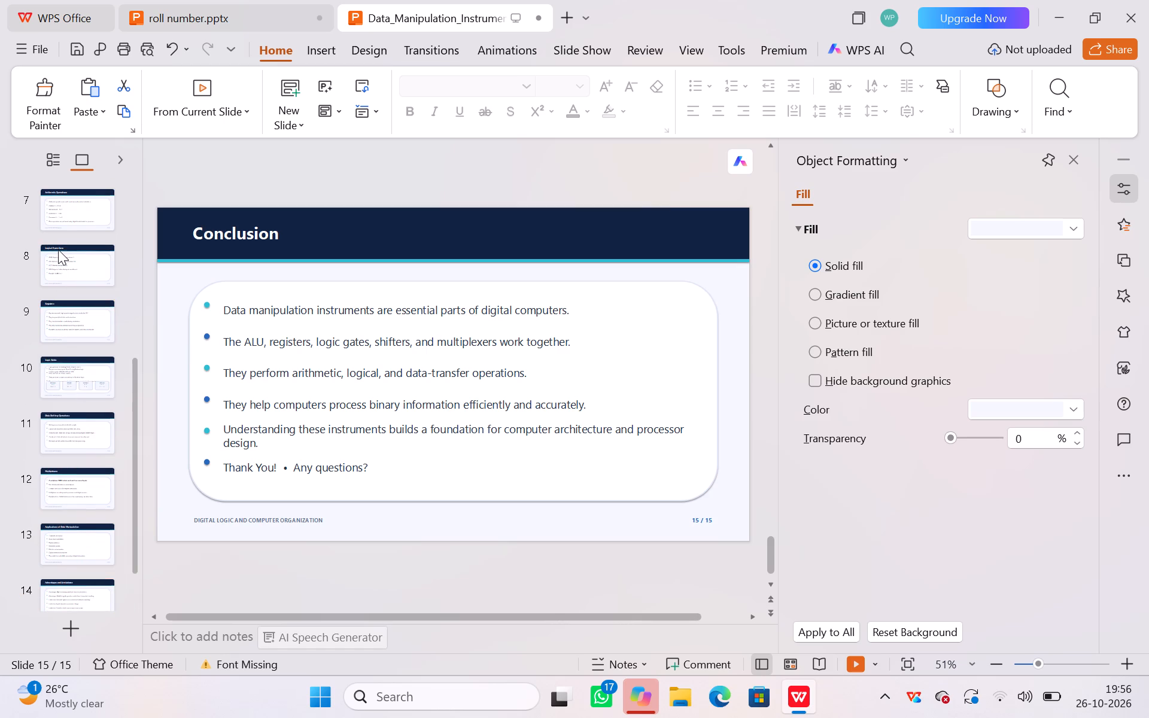
scroll(58, 250, up, 3)
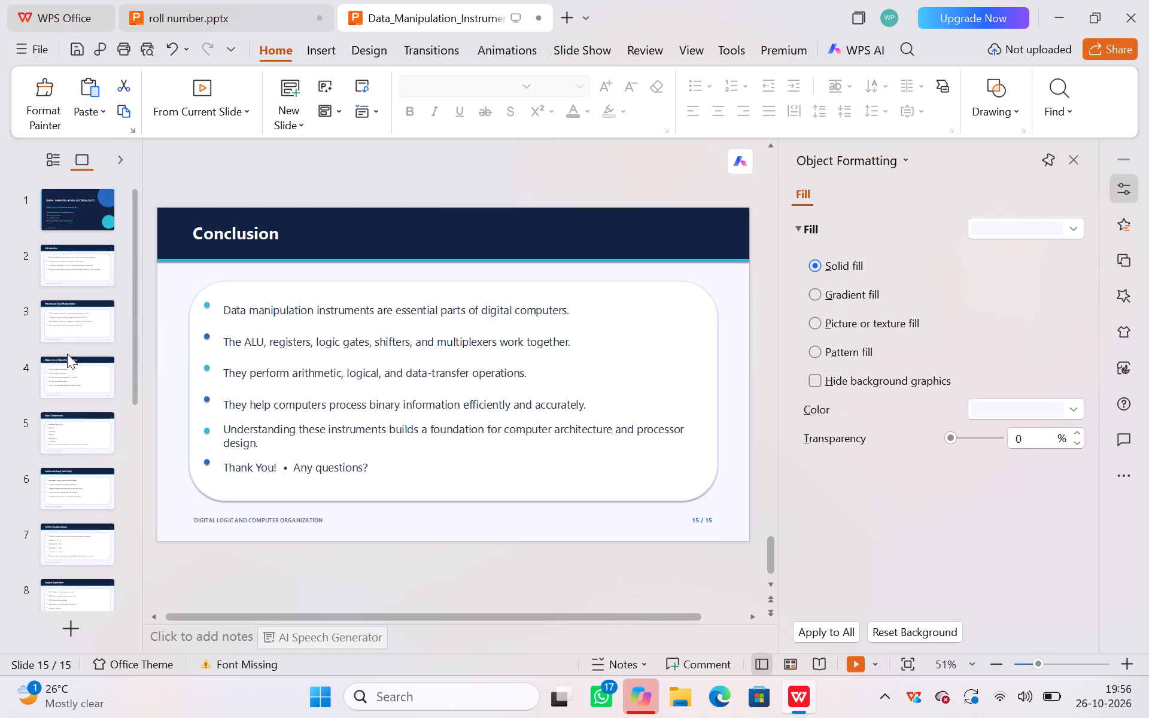
click(72, 368)
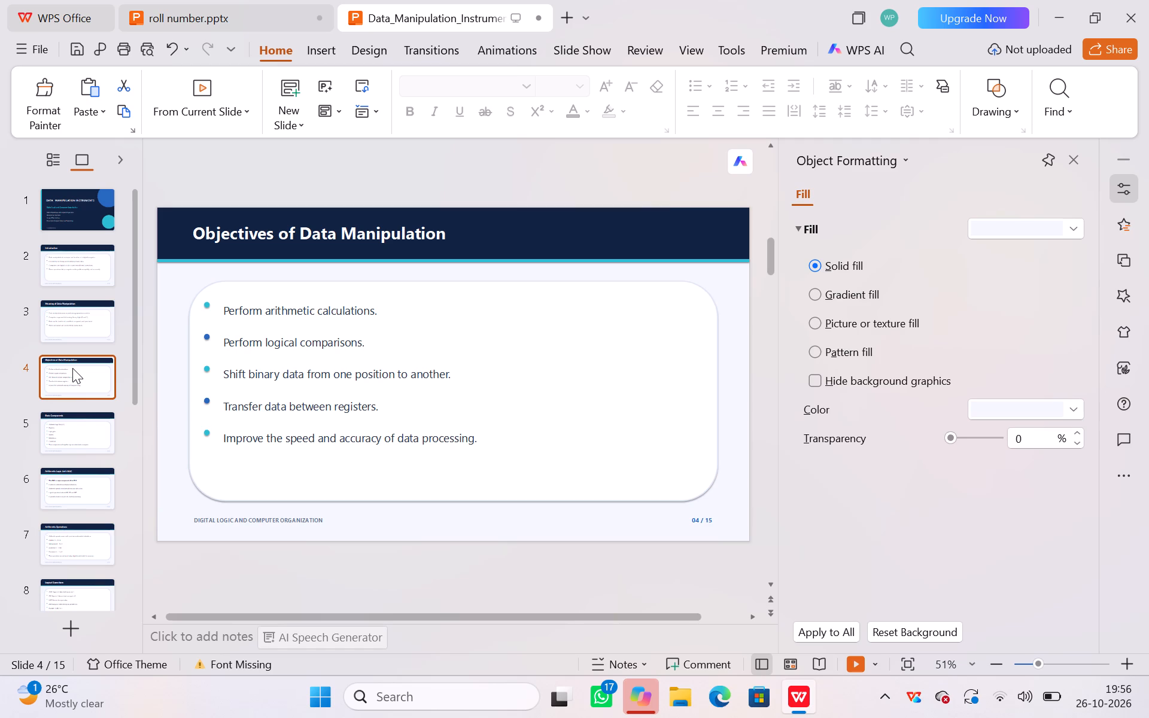
click(70, 318)
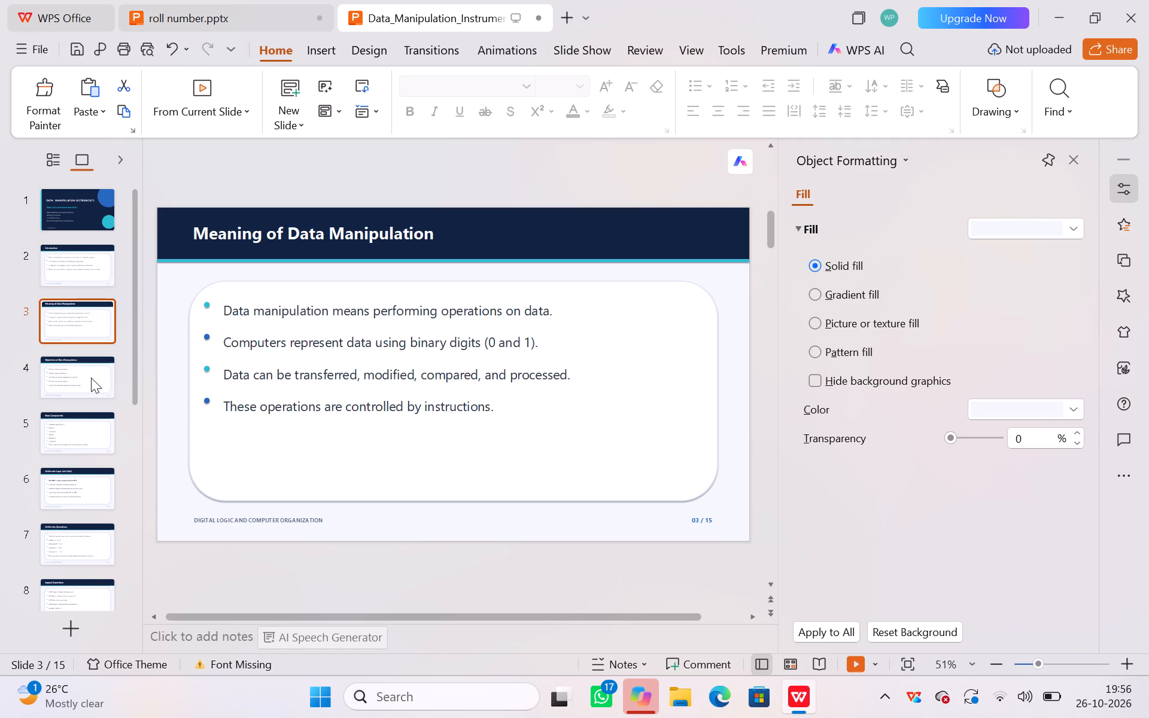
click(91, 378)
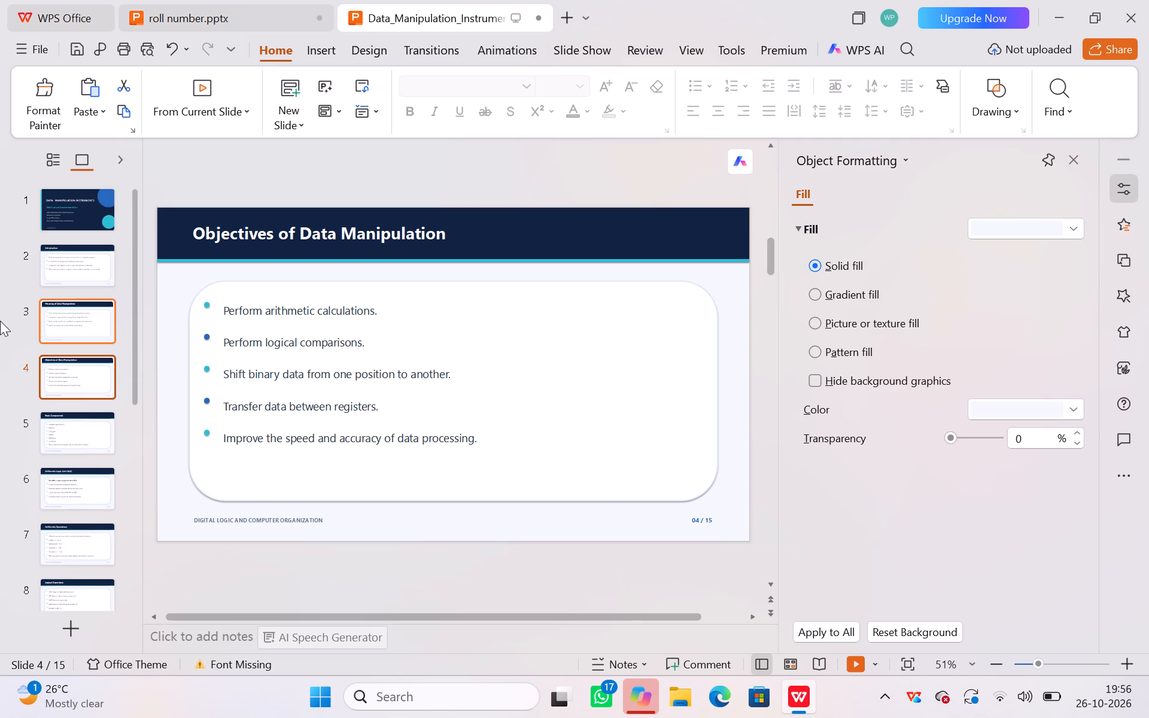
Back in roll number.pptx, enter the title "Objectives of Data Manupulation" on slide 5.
click(255, 18)
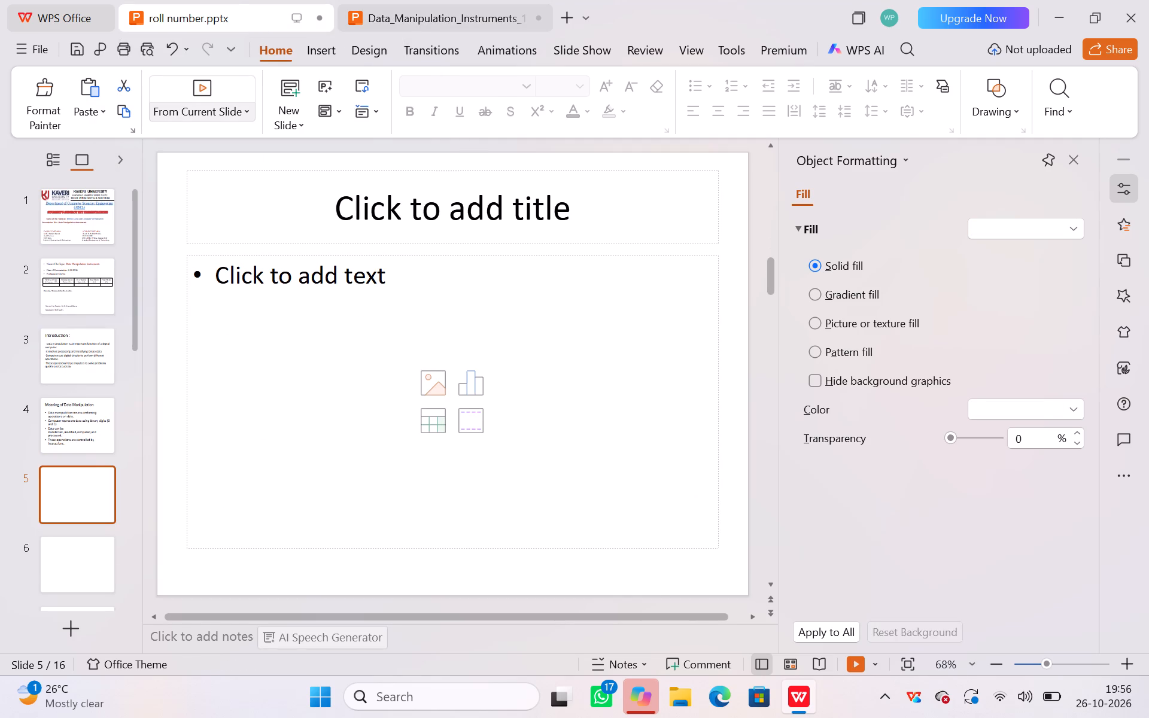
click(335, 206)
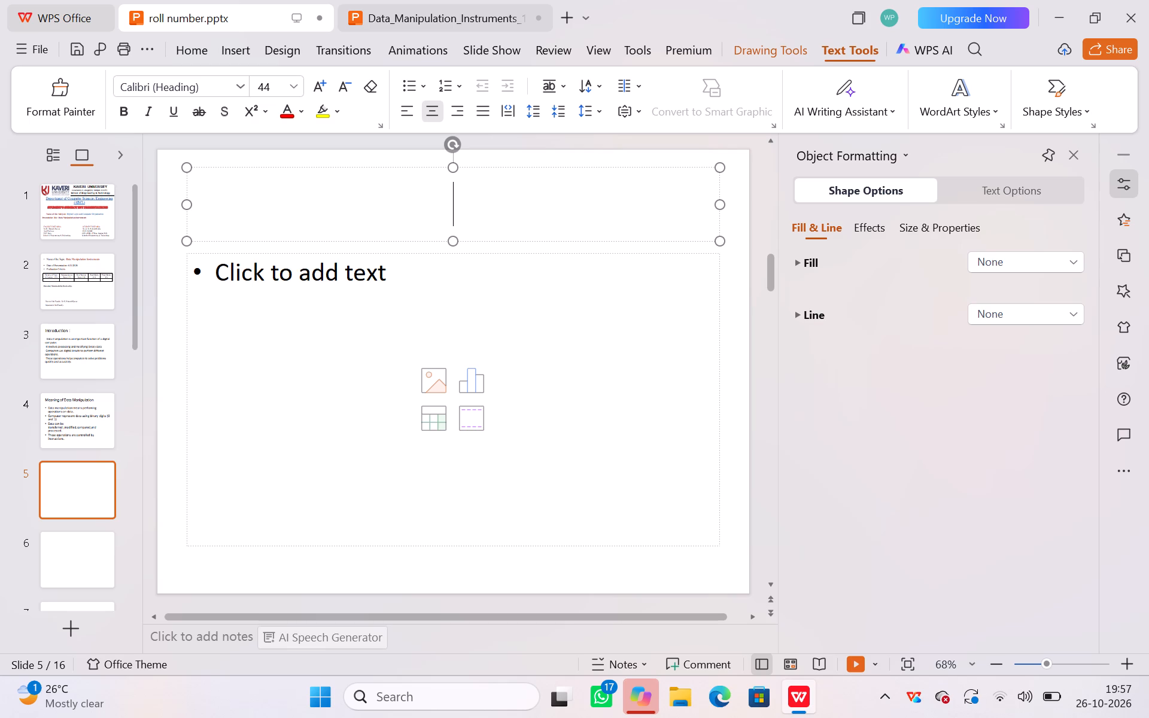
key(o)
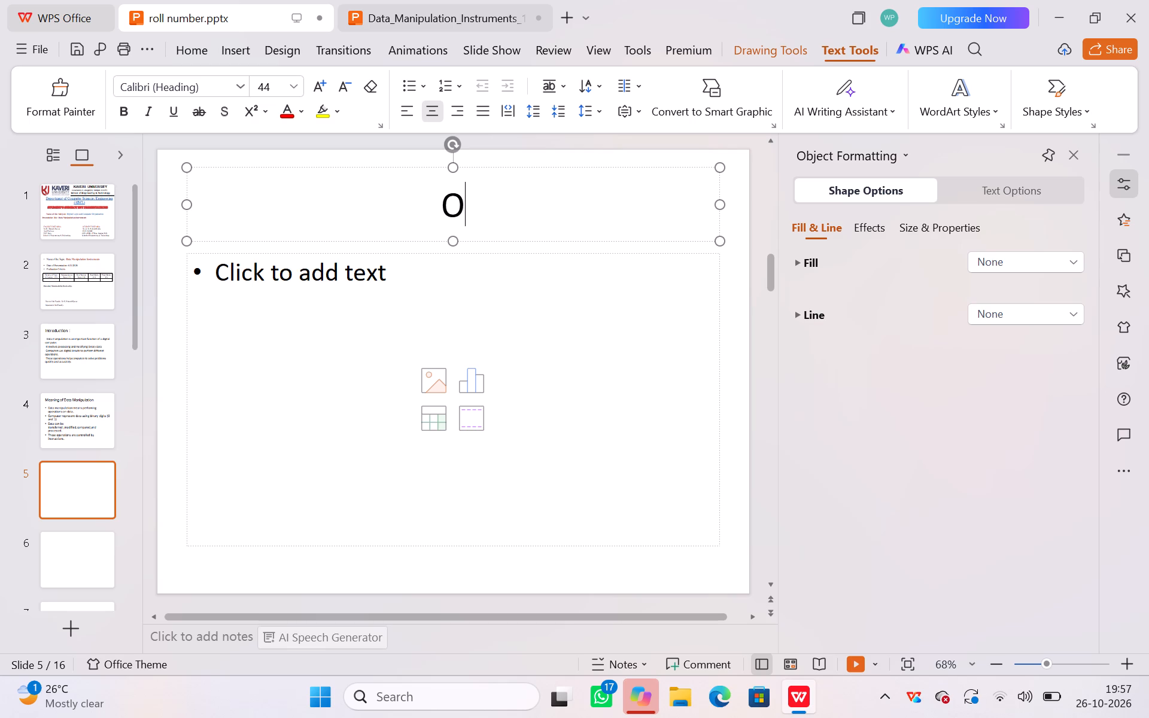
key(b)
text(jectives)
key(space)
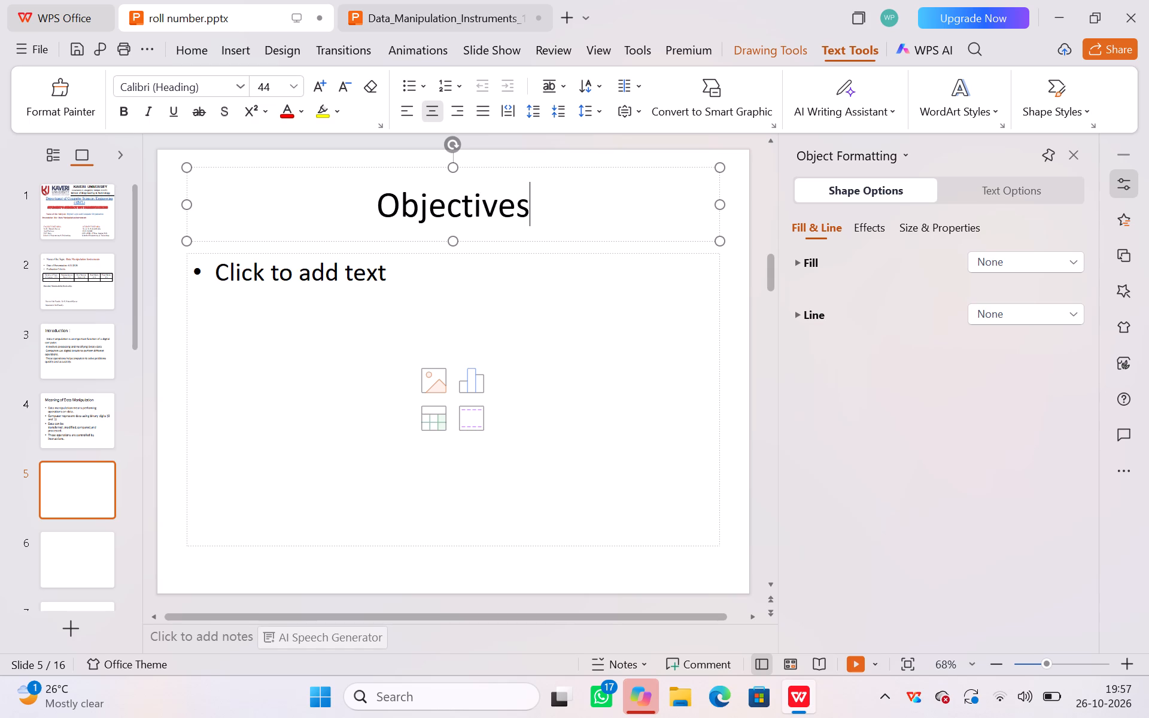
text(of)
key(space)
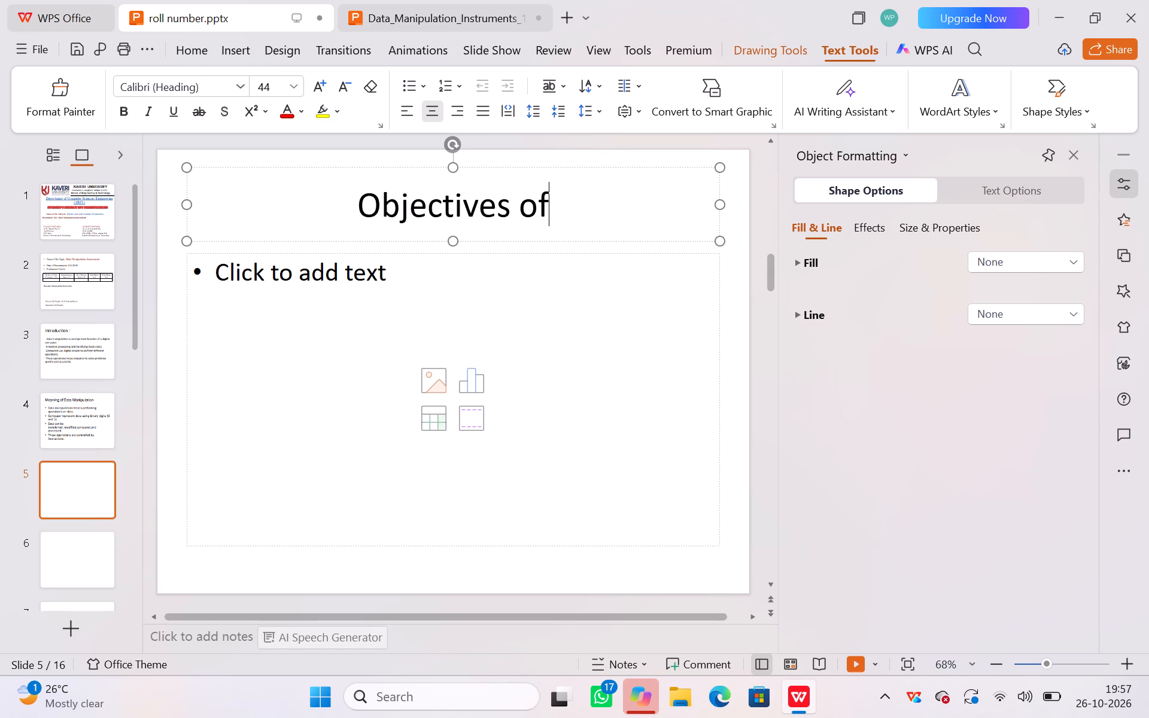
key(d)
text(ata)
key(space)
key(m)
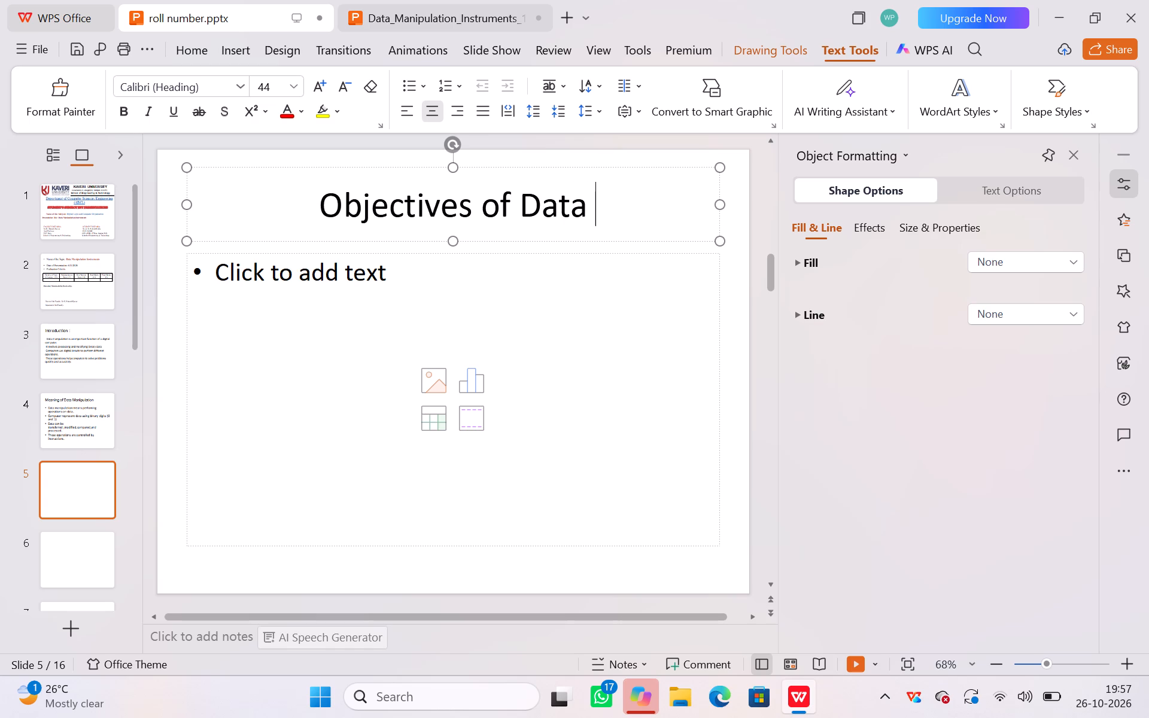
text(anupulato)
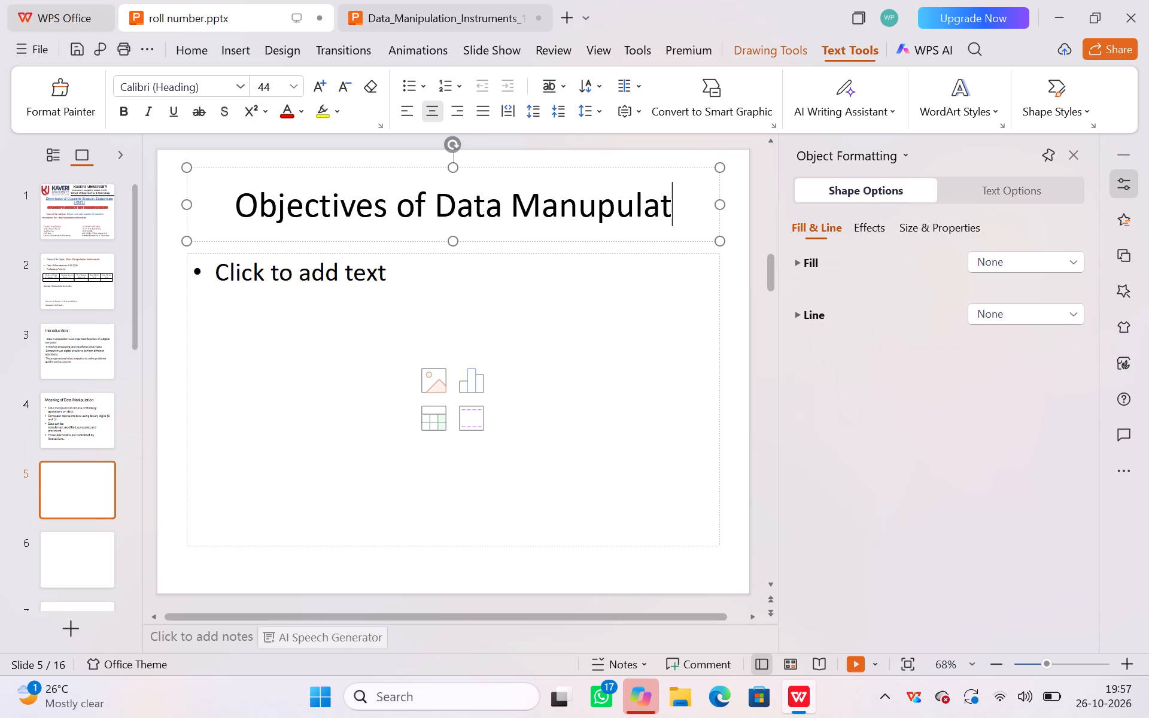
key(BackSpace)
text(io)
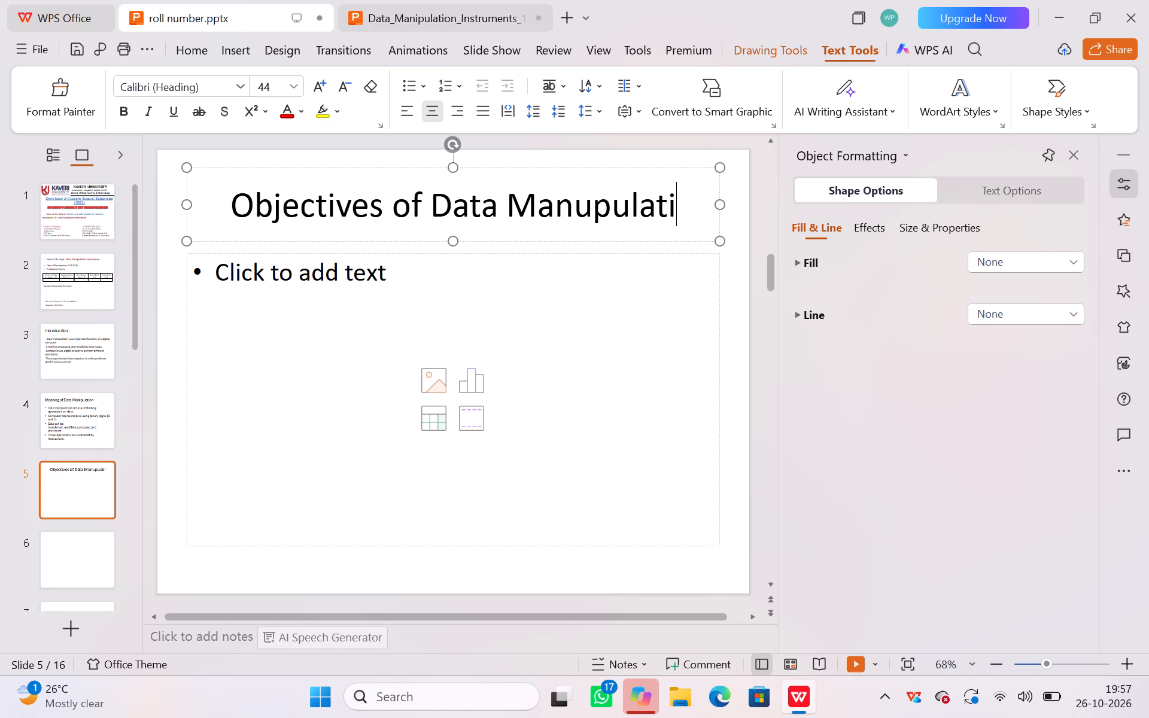
key(n)
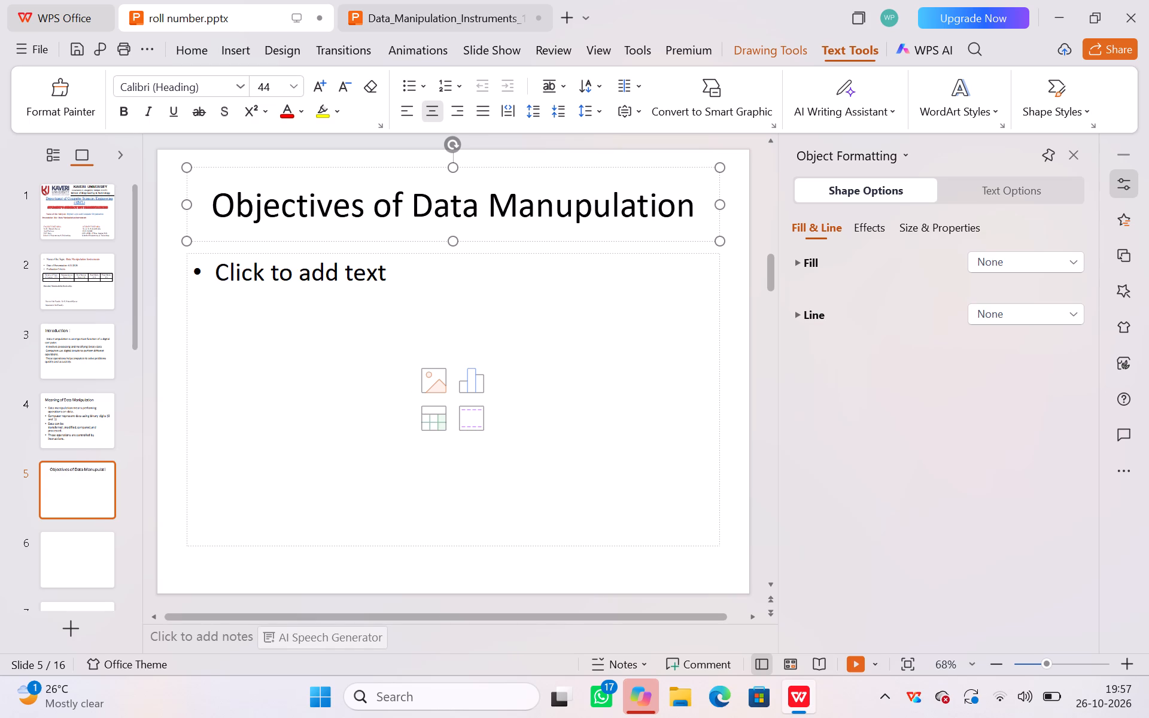
Correct the spelling of the last word in slide 5's title to "Manipulation", keeping the title on one line.
key(Left)
key(Left)
key(Left)
key(Left)
key(Left)
key(Left)
key(Left)
key(Left)
key(BackSpace)
key(i)
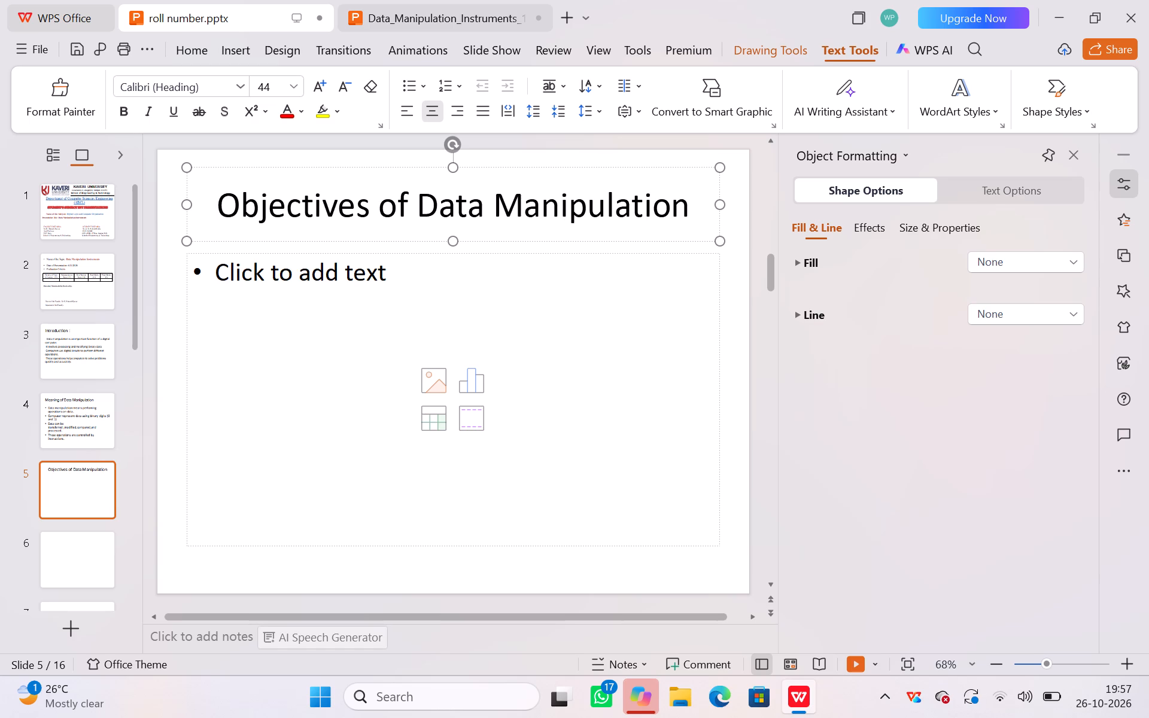
key(Right)
key(Right)
key(Right)
key(Right)
key(Right)
key(Right)
key(Right)
key(Right)
key(Return)
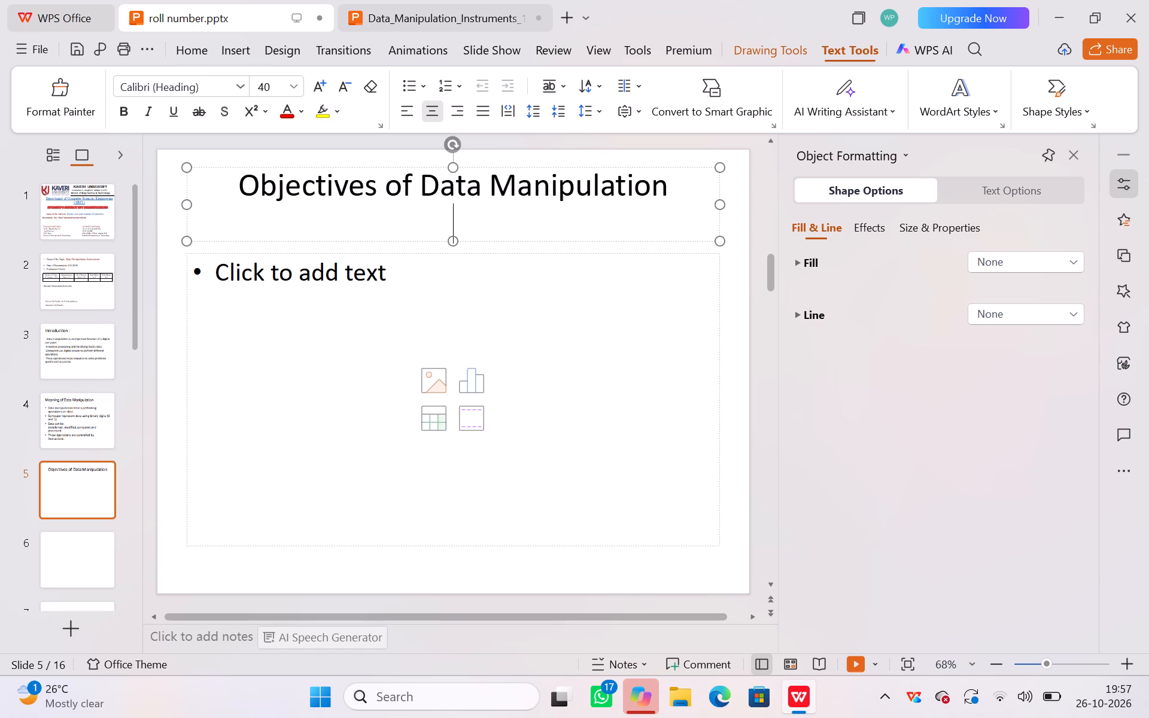
key(BackSpace)
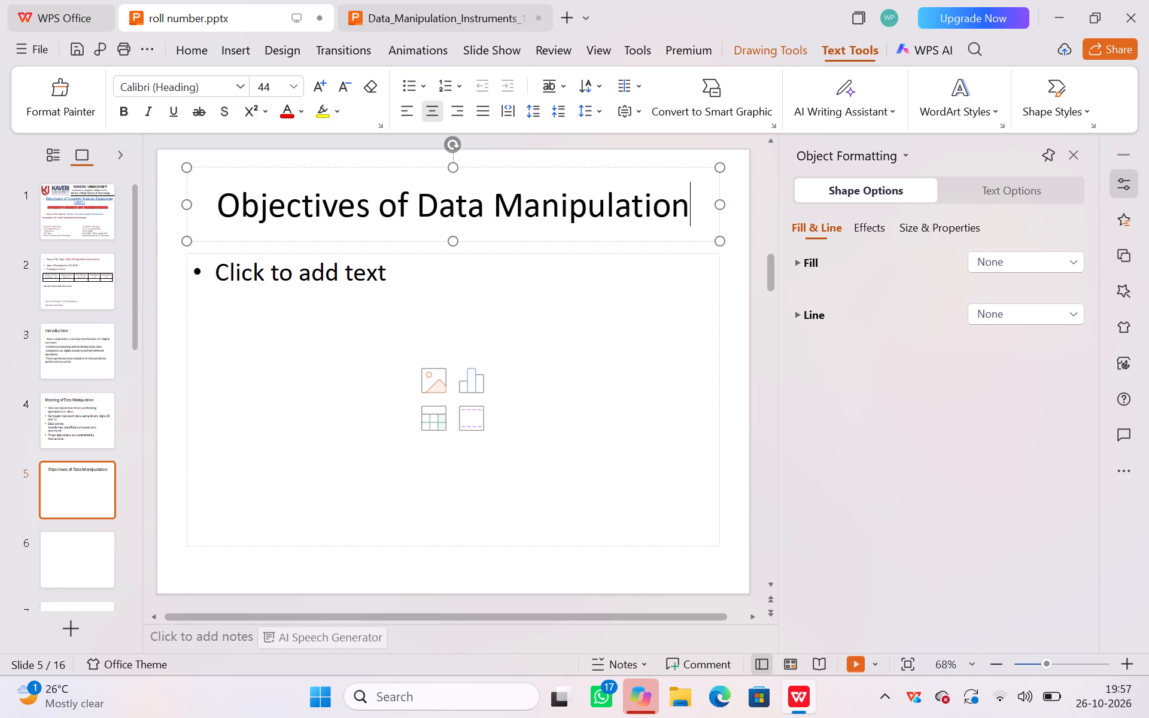
Enter slide 5's first bullet as "Perform arithmetic calculations".
click(375, 394)
click(212, 273)
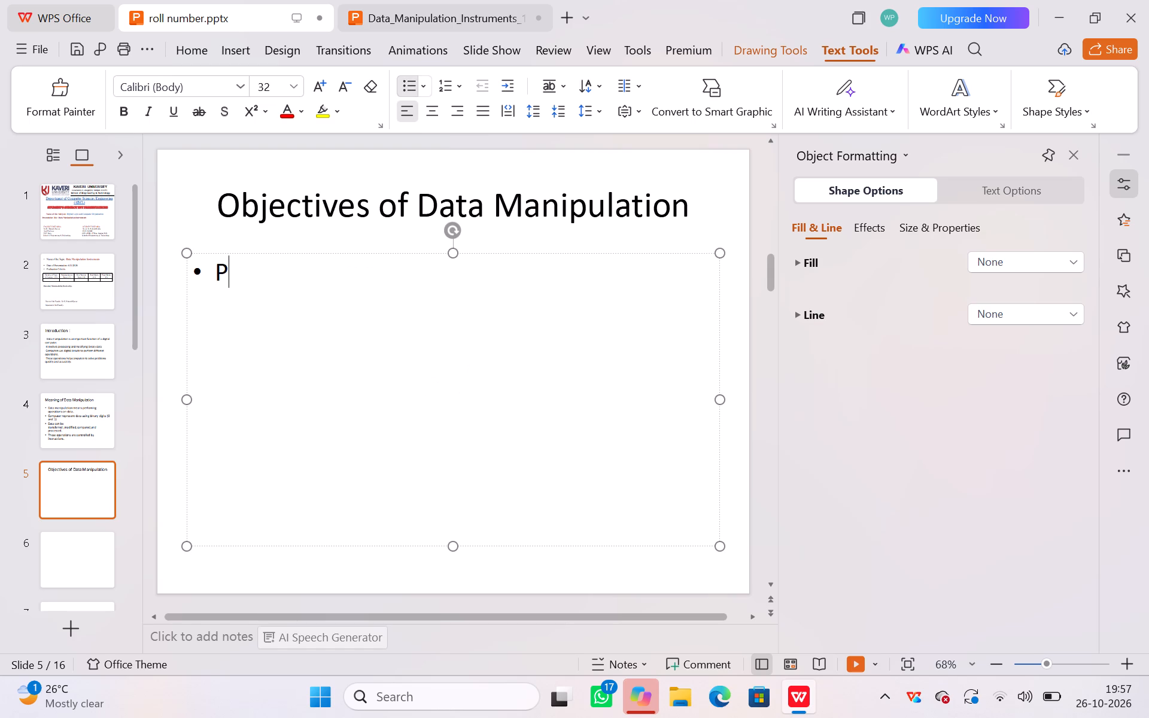
text(erfor)
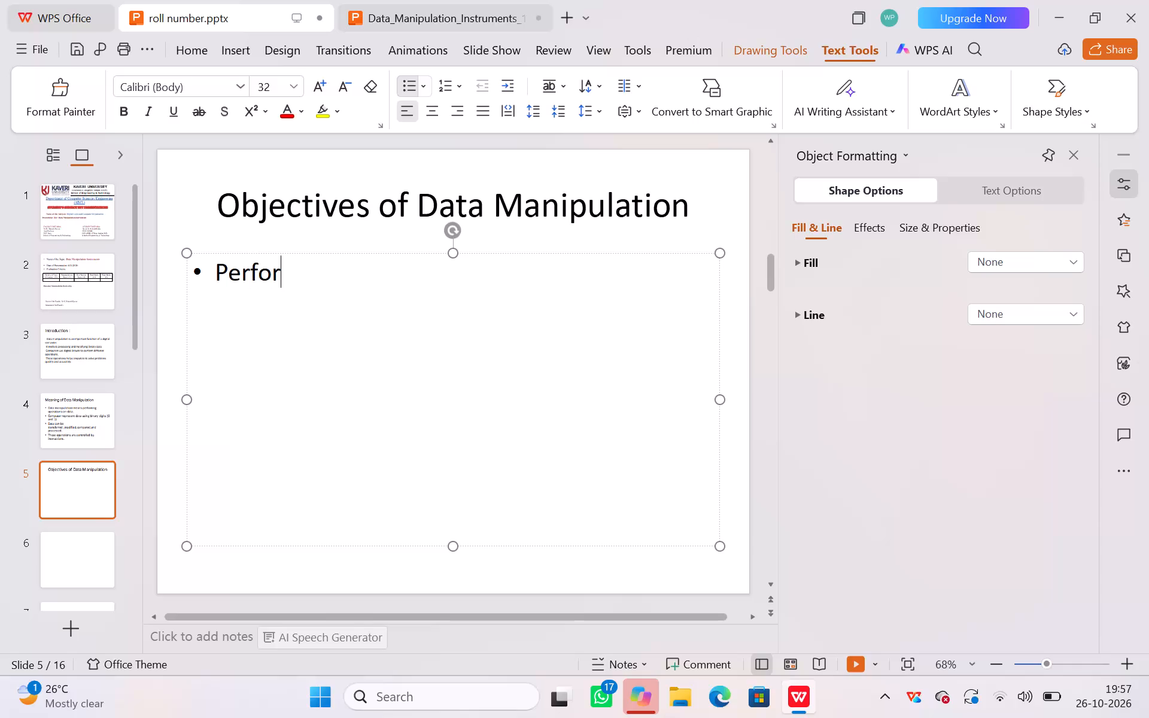
text(m)
key(space)
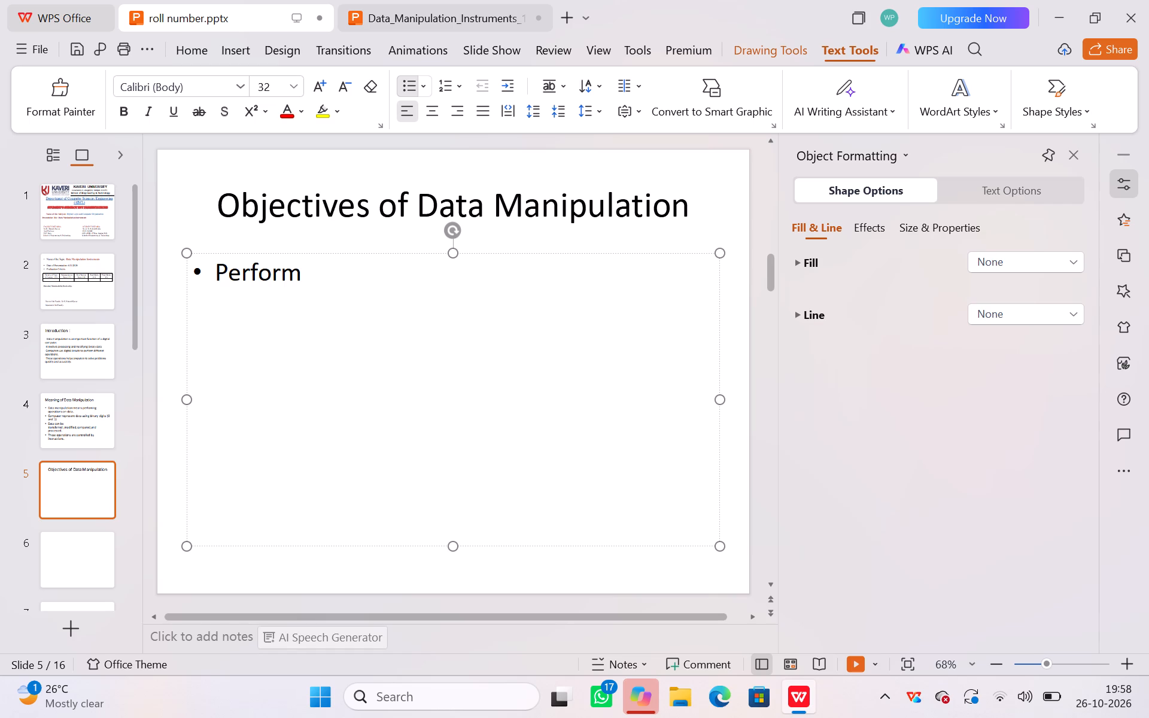
text(arith)
text(me)
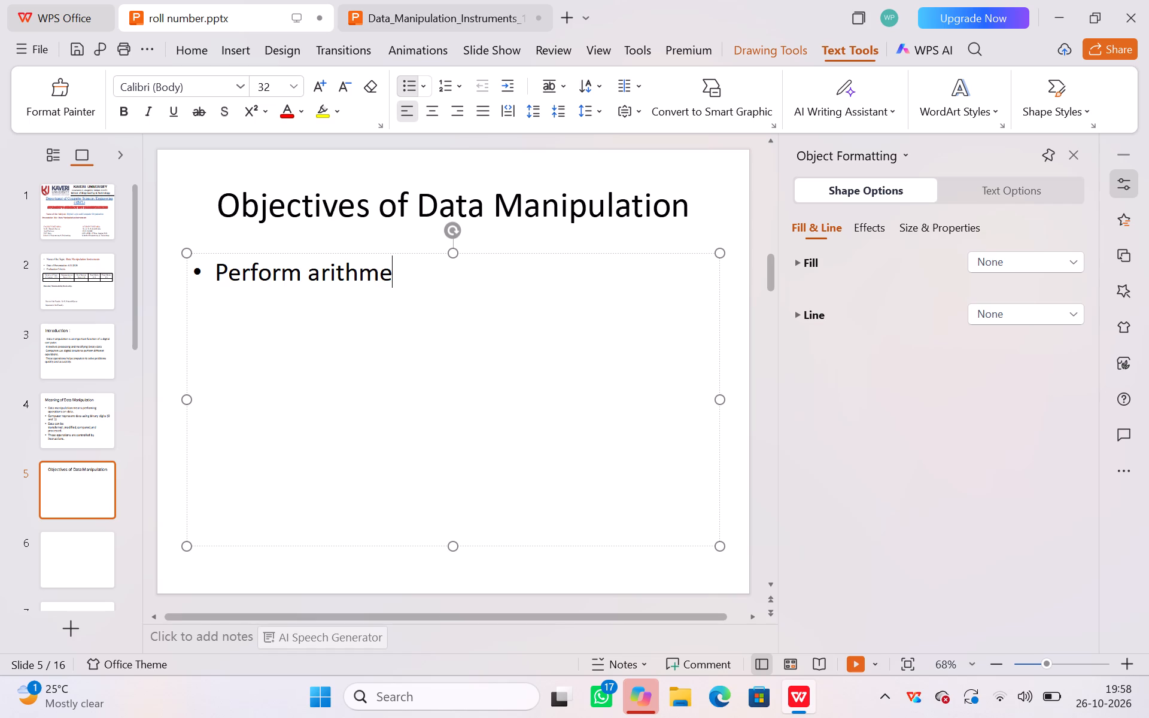
text(tic)
key(space)
text(cal)
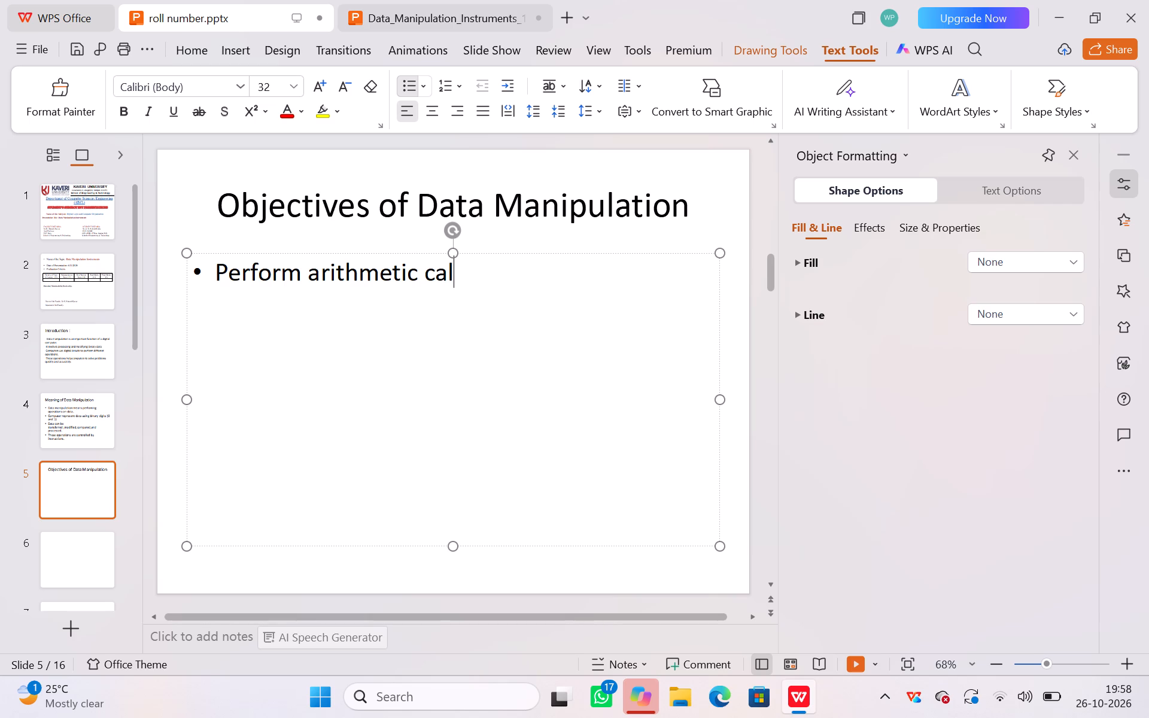
text(cu)
text(lation)
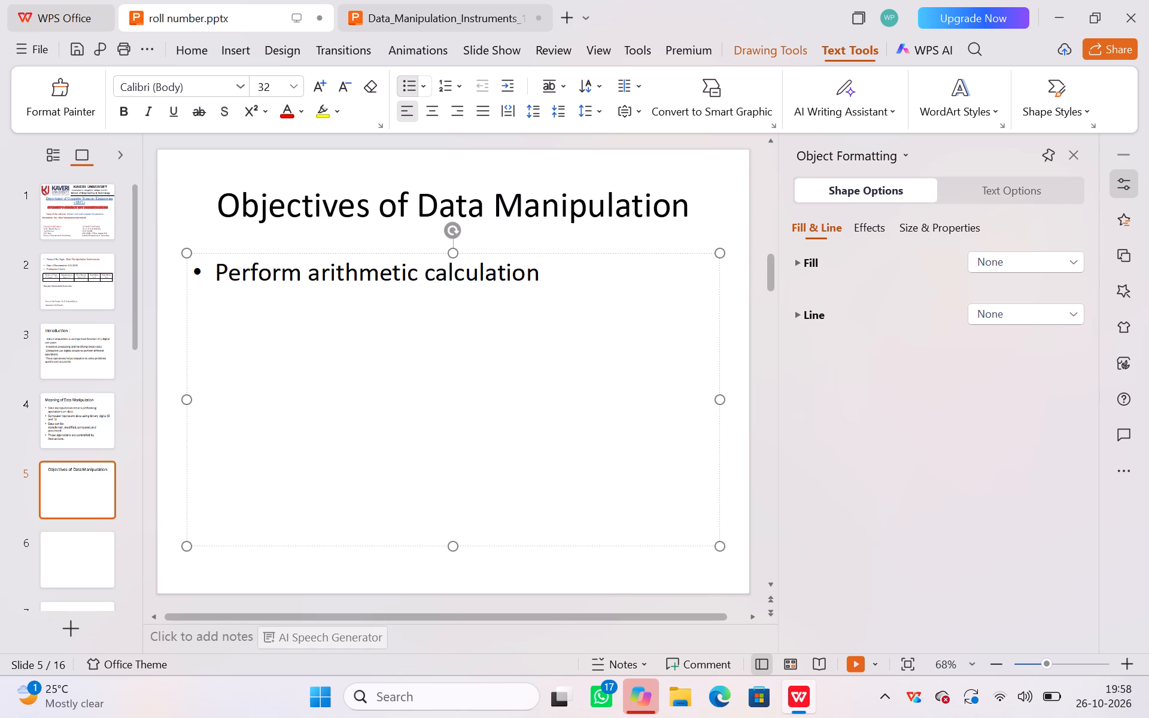
key(s)
End slide 5's first bullet, "Perform arithmetic calculations", with a full stop.
key(period)
Add a second bullet on slide 5 reading "Perform logical comparisions.".
key(Return)
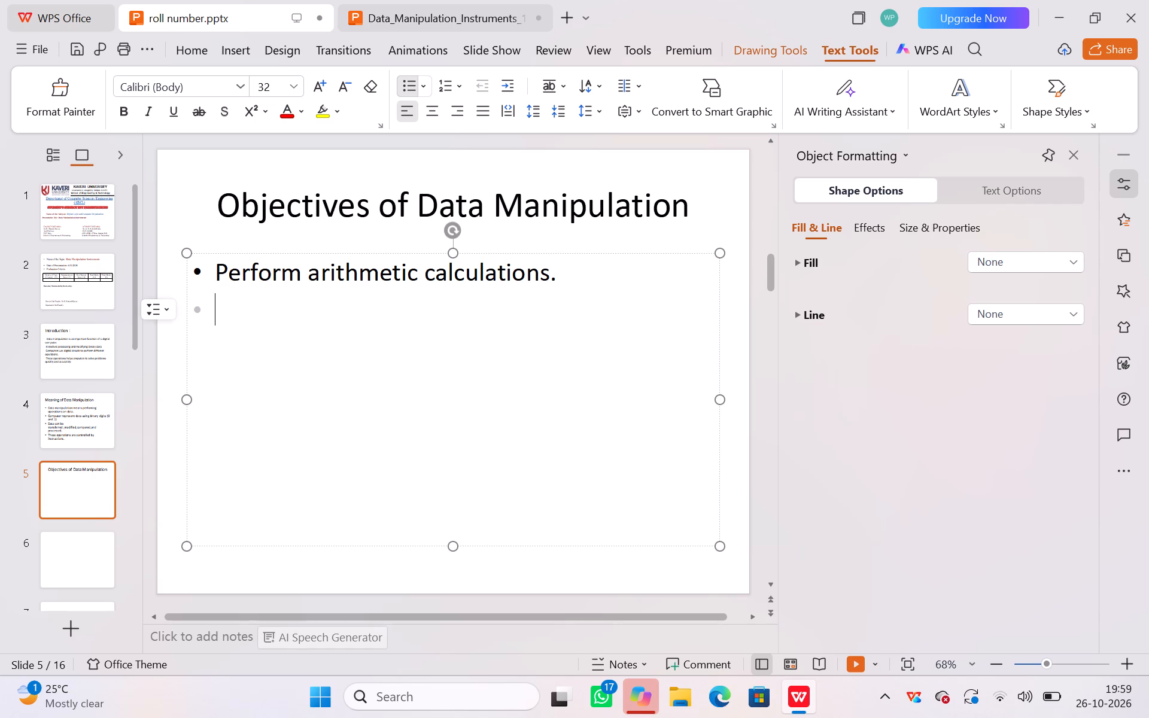
key(p)
text(erfo)
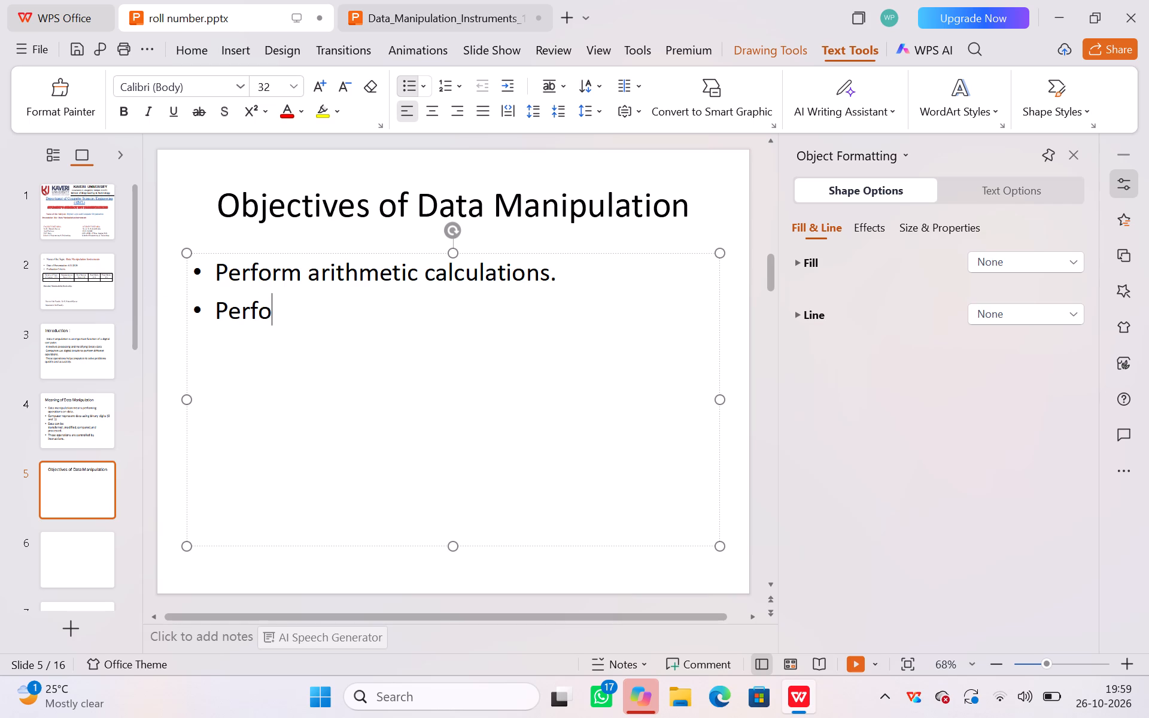
key(r)
text(m)
key(space)
text(lo)
text(gica)
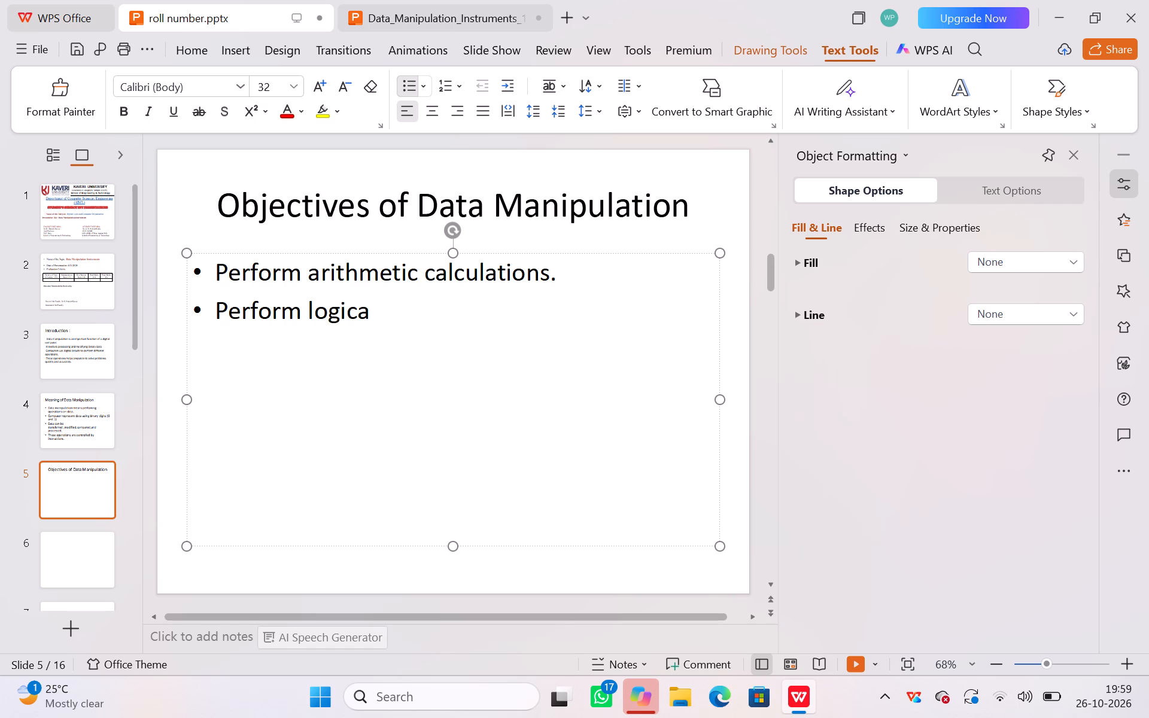
key(l)
key(space)
text(compar)
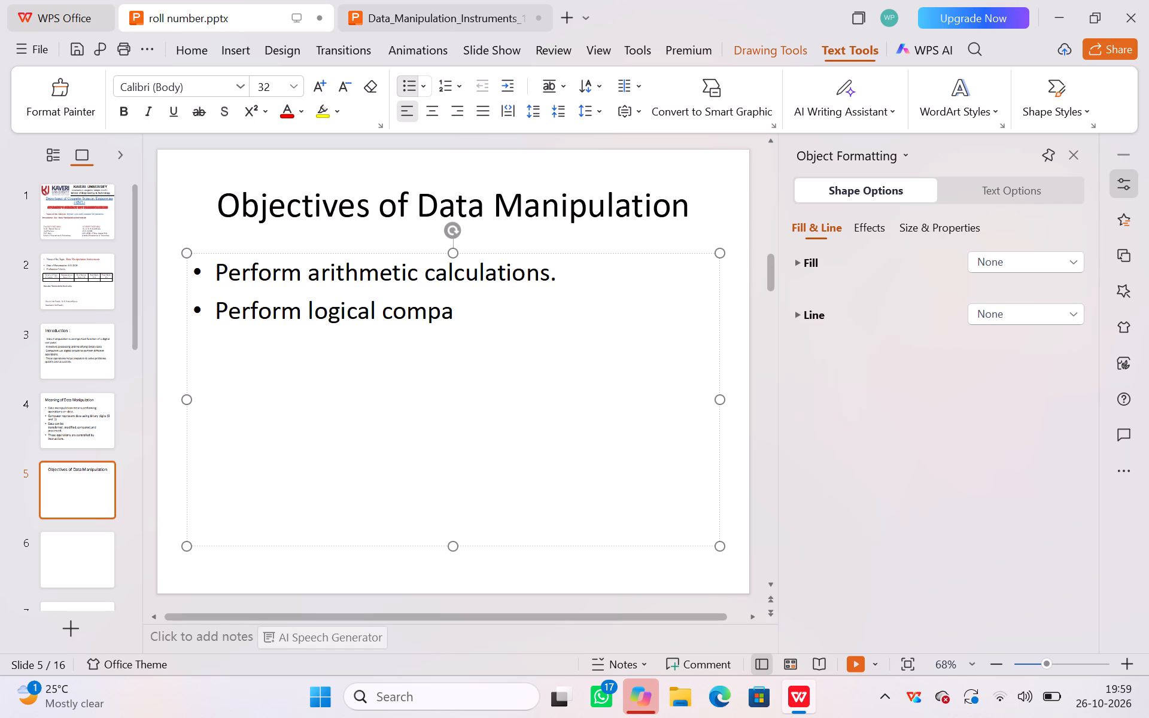
key(i)
text(sions)
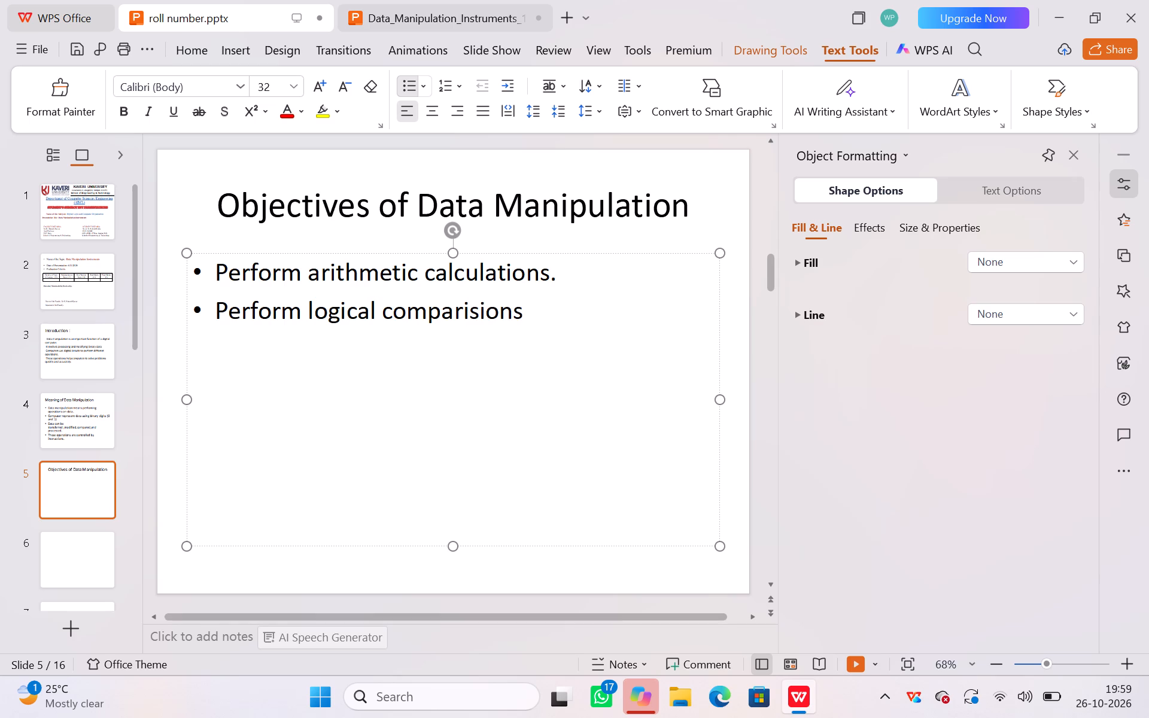
key(shift+greater)
key(BackSpace)
key(period)
Add a third bullet on slide 5 reading "Shift binary data from one position to another.".
key(Return)
key(s)
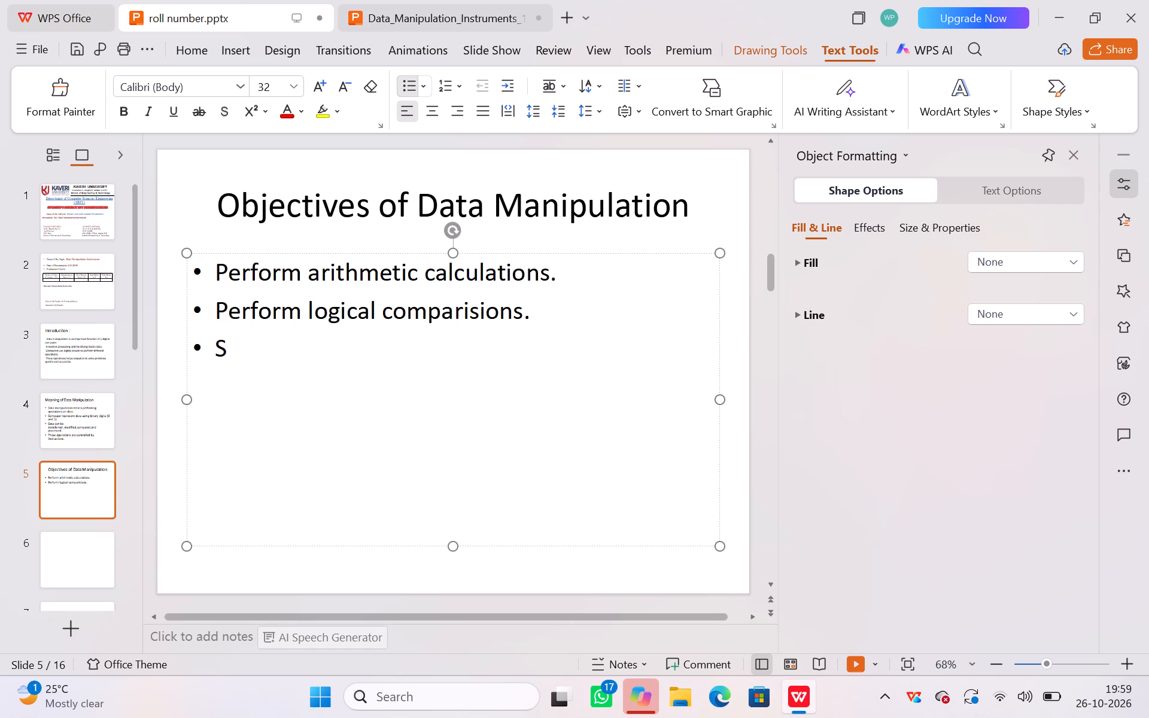
text(hift)
key(space)
text(binary)
key(space)
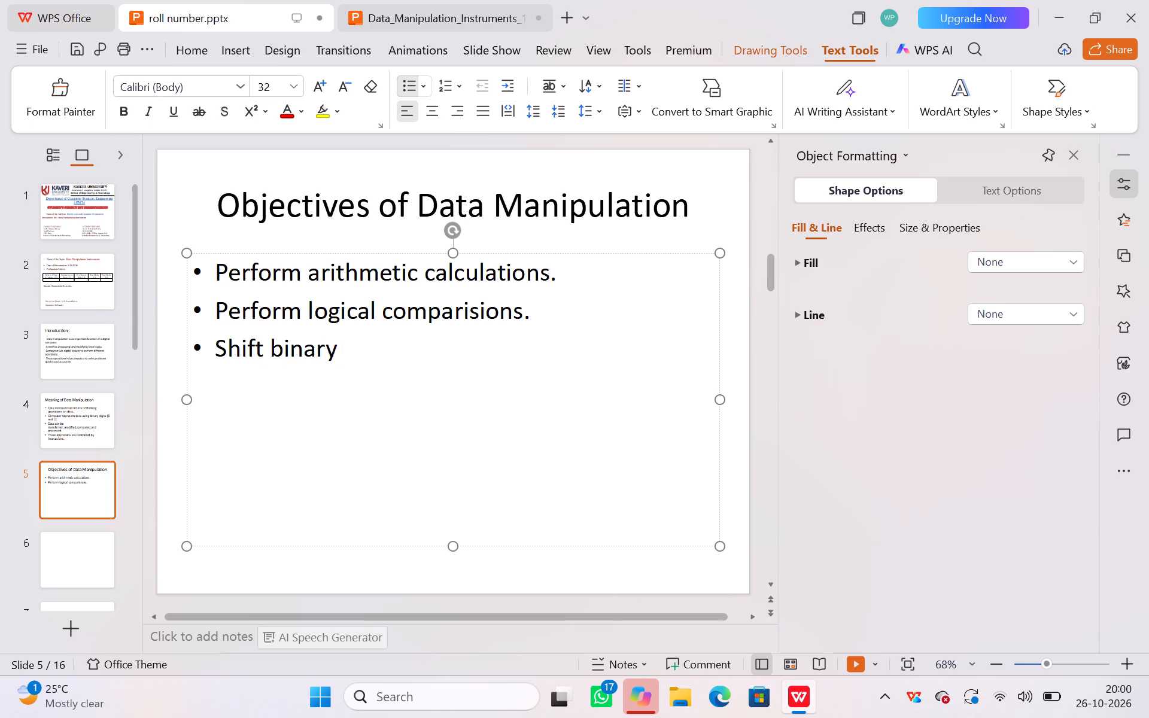
text(data)
key(space)
text(from)
key(space)
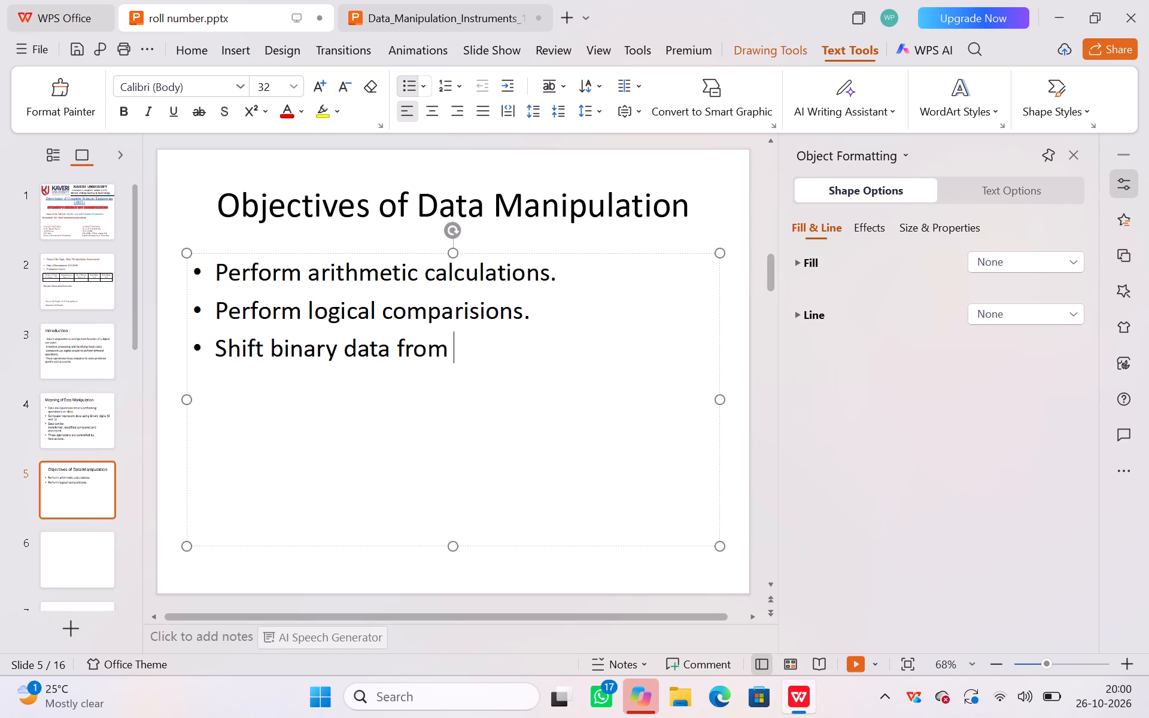
text(one)
key(space)
text(po)
text(siti)
text(on)
key(space)
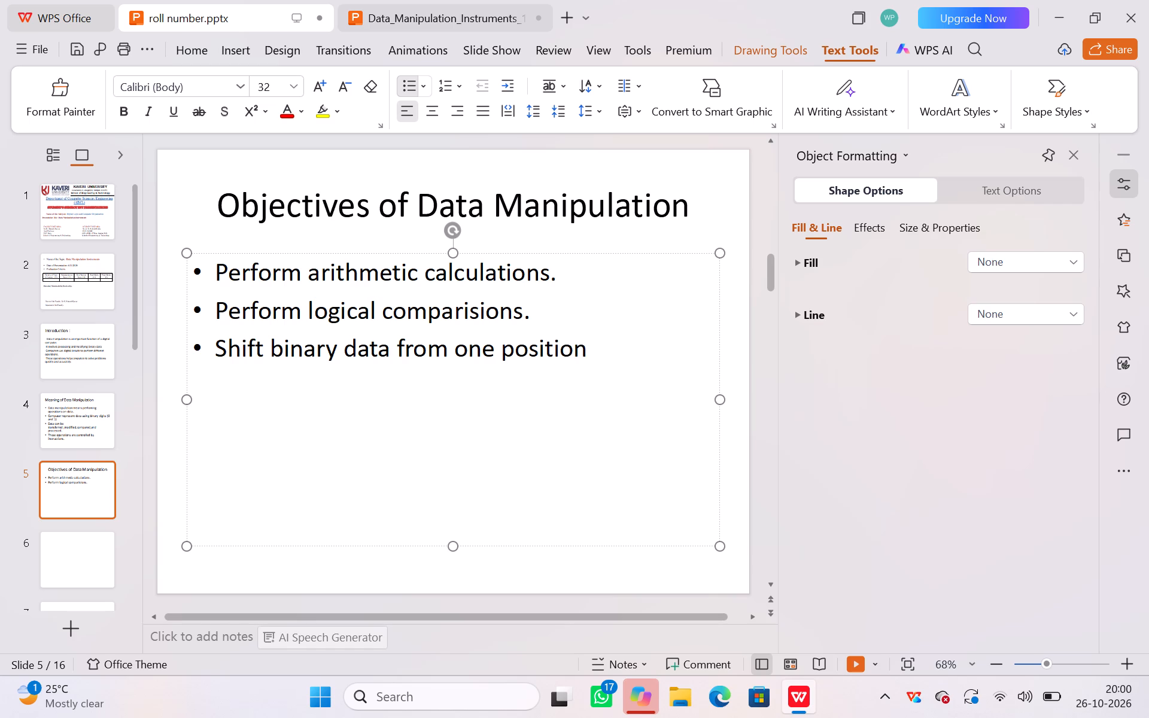
text(to another)
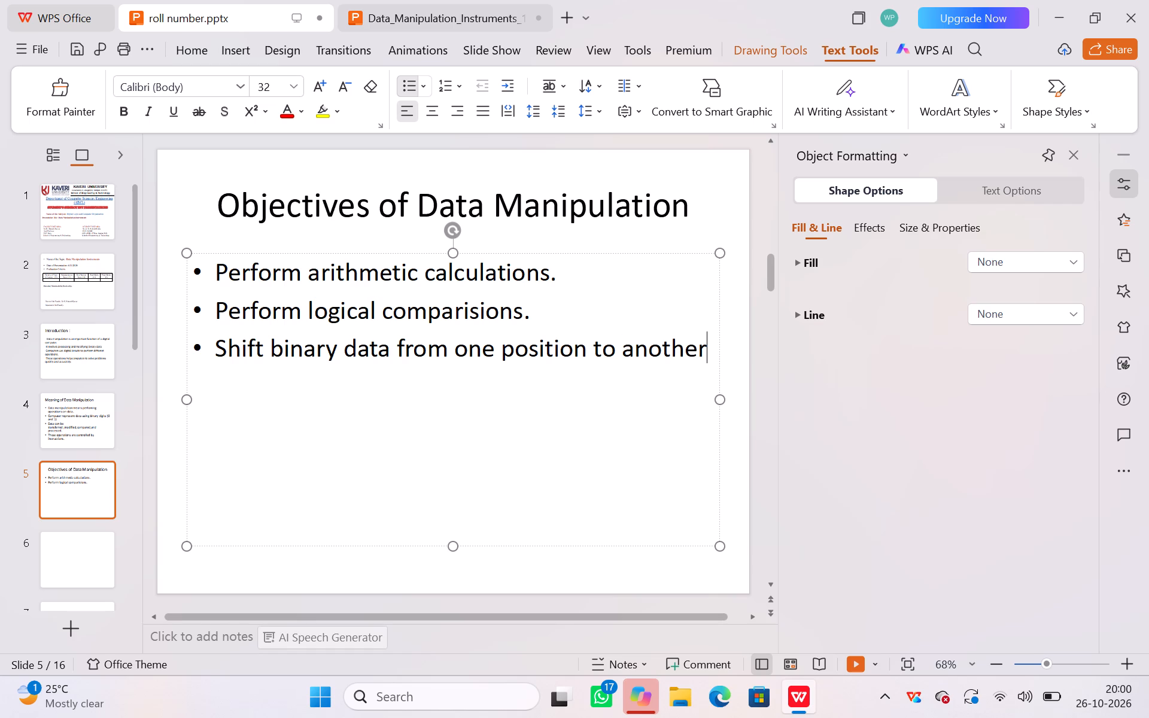
key(period)
Add a fourth bullet on slide 5 reading "Transfer data between registers.".
key(Return)
key(t)
text(ra)
text(ns)
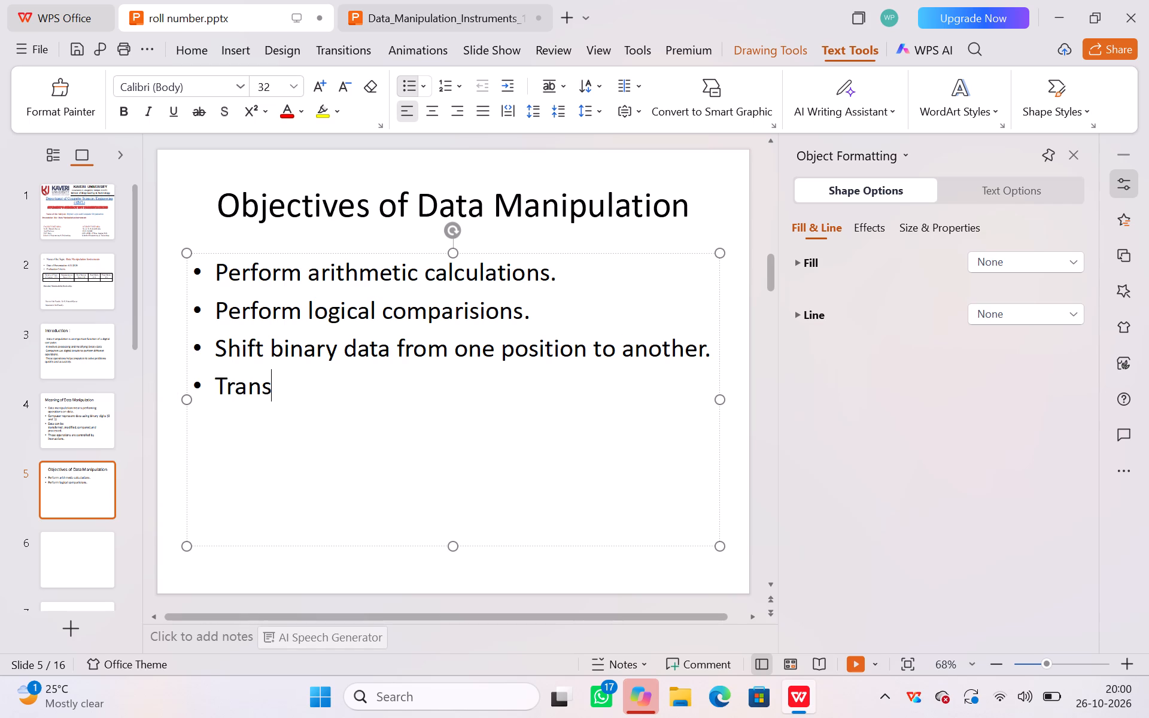
text(fer)
key(space)
text(data)
key(space)
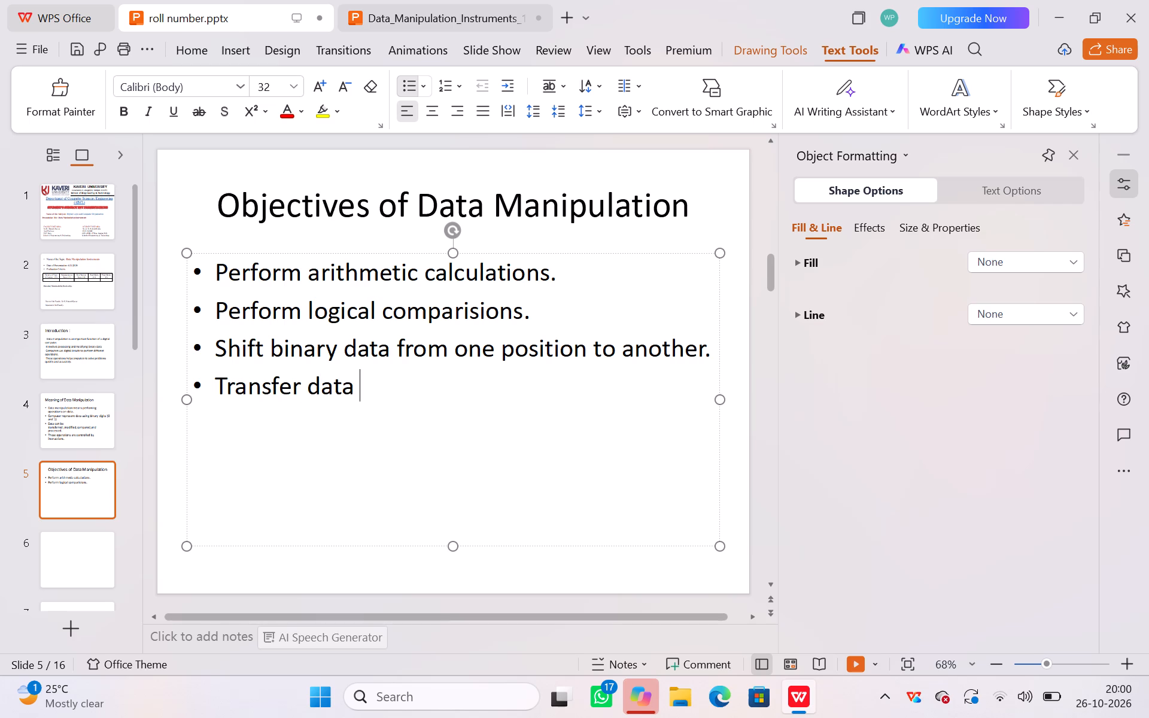
text(bet)
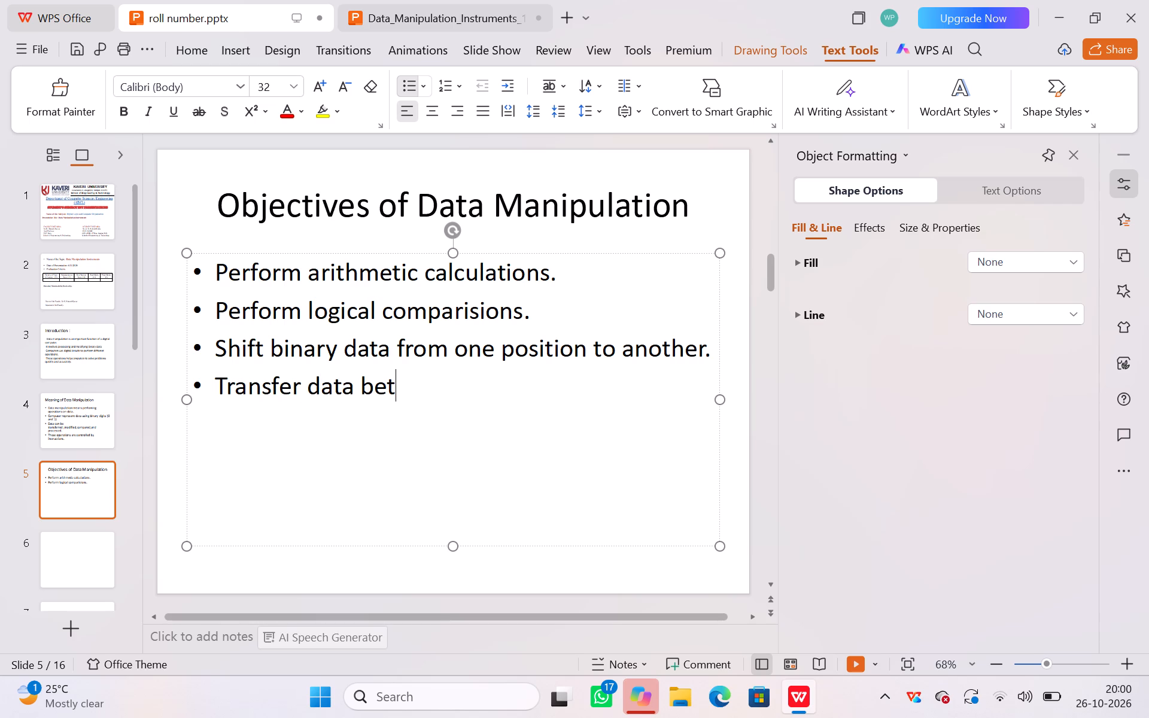
text(wee)
text(n)
key(space)
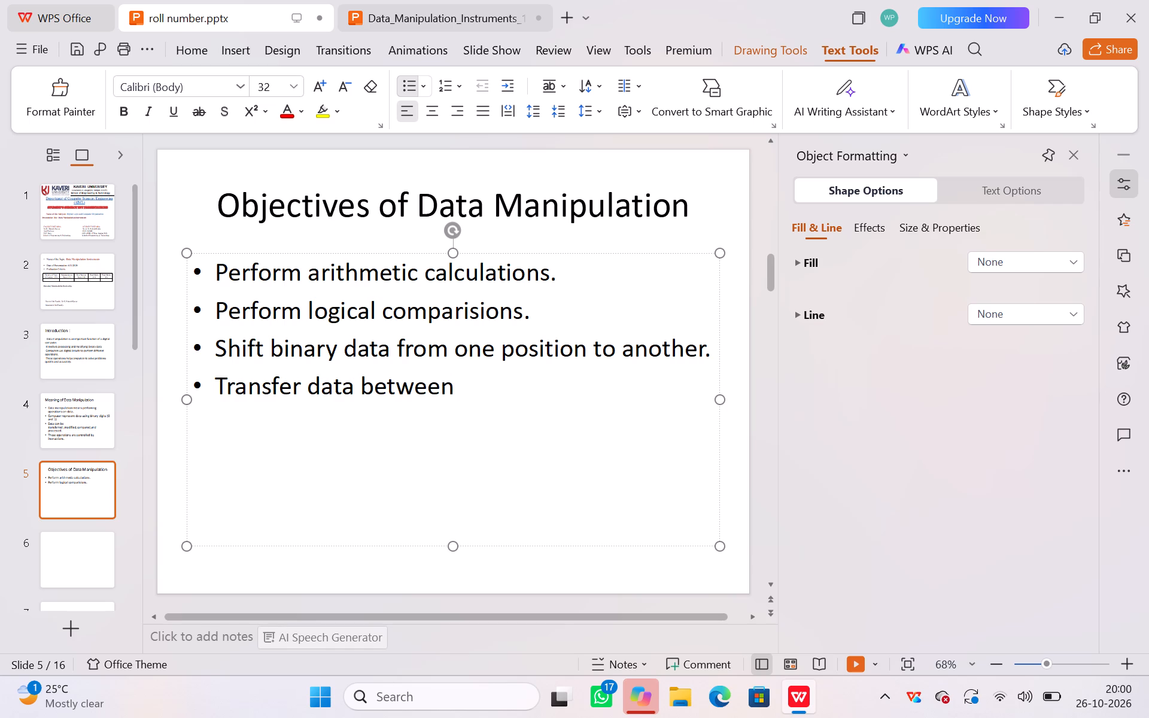
text(re)
text(gist)
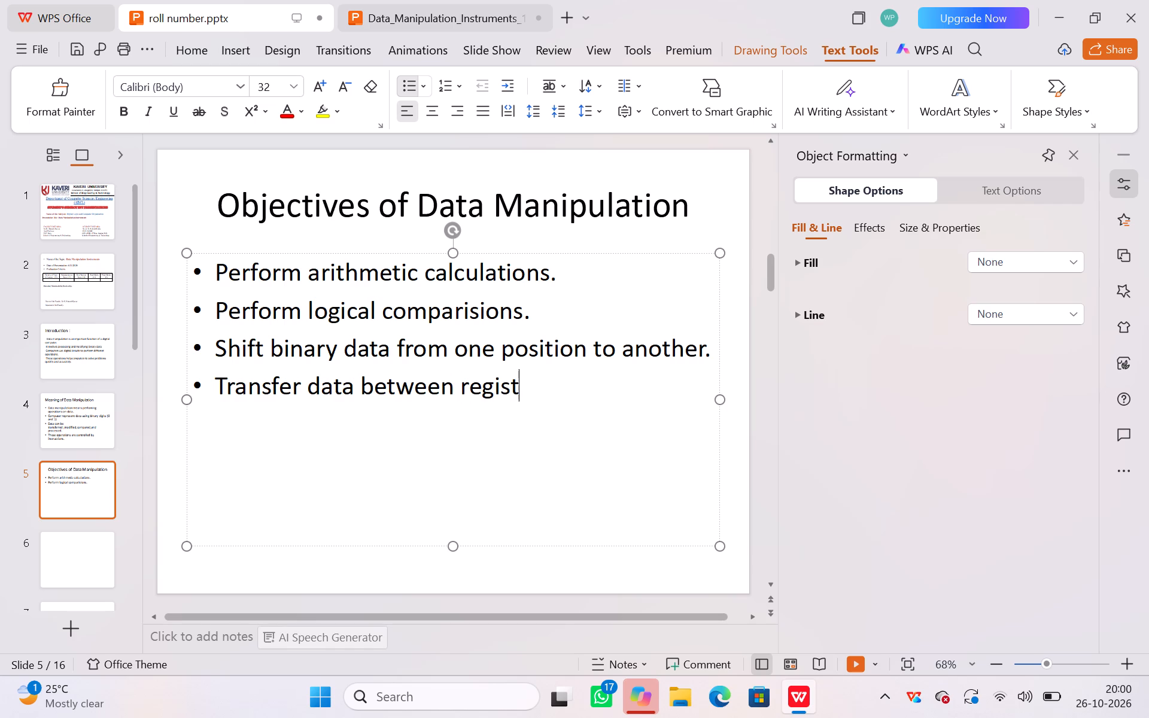
text(ers)
key(period)
Add a fifth bullet on slide 5 reading "Improve the speed and accuracy of data processing.".
key(Return)
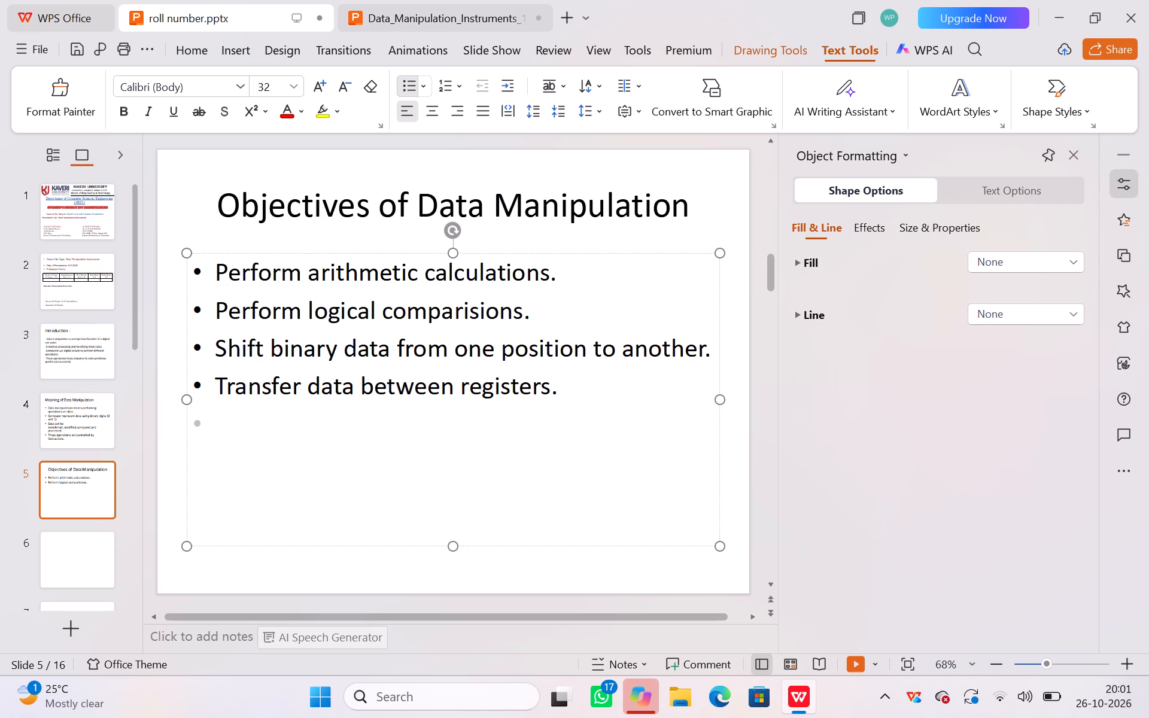
key(i)
text(mprove)
key(space)
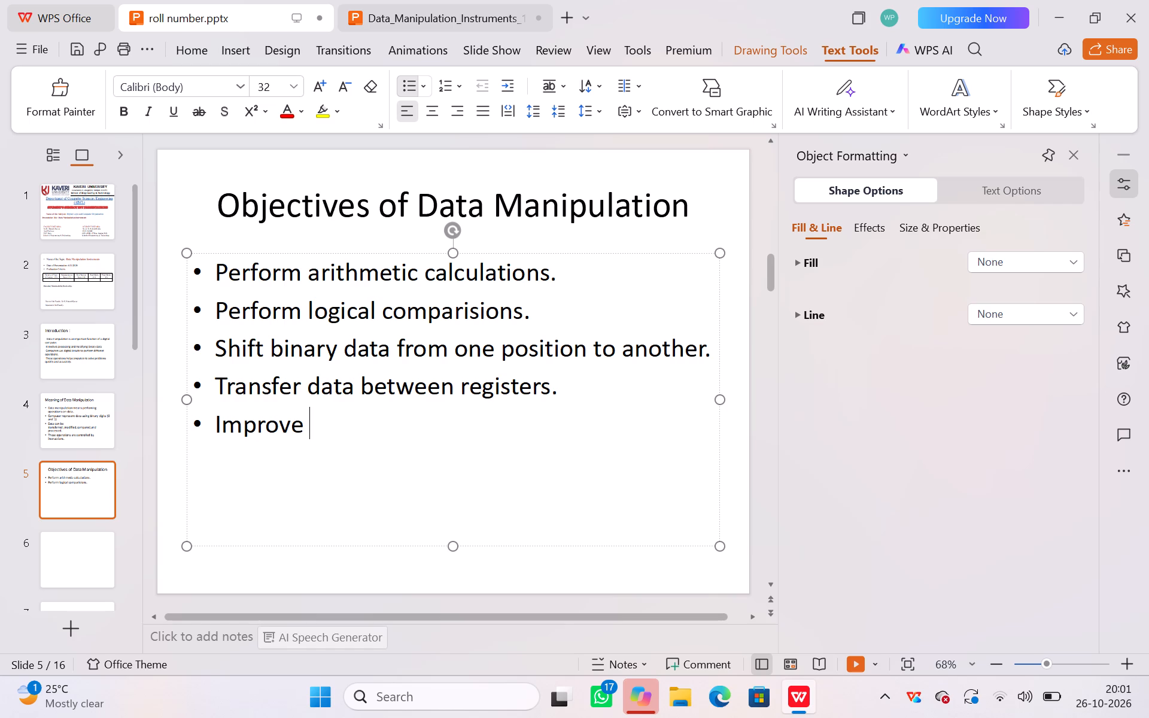
text(the)
key(space)
text(speed)
key(space)
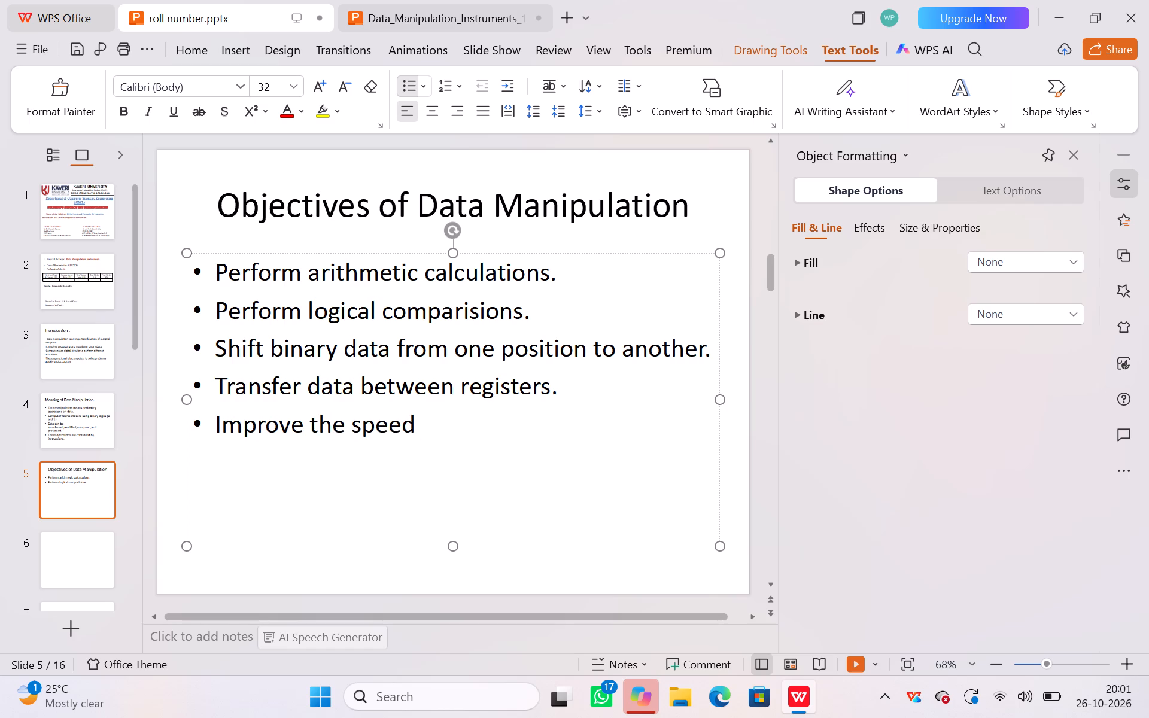
text(and accu)
text(racy)
key(space)
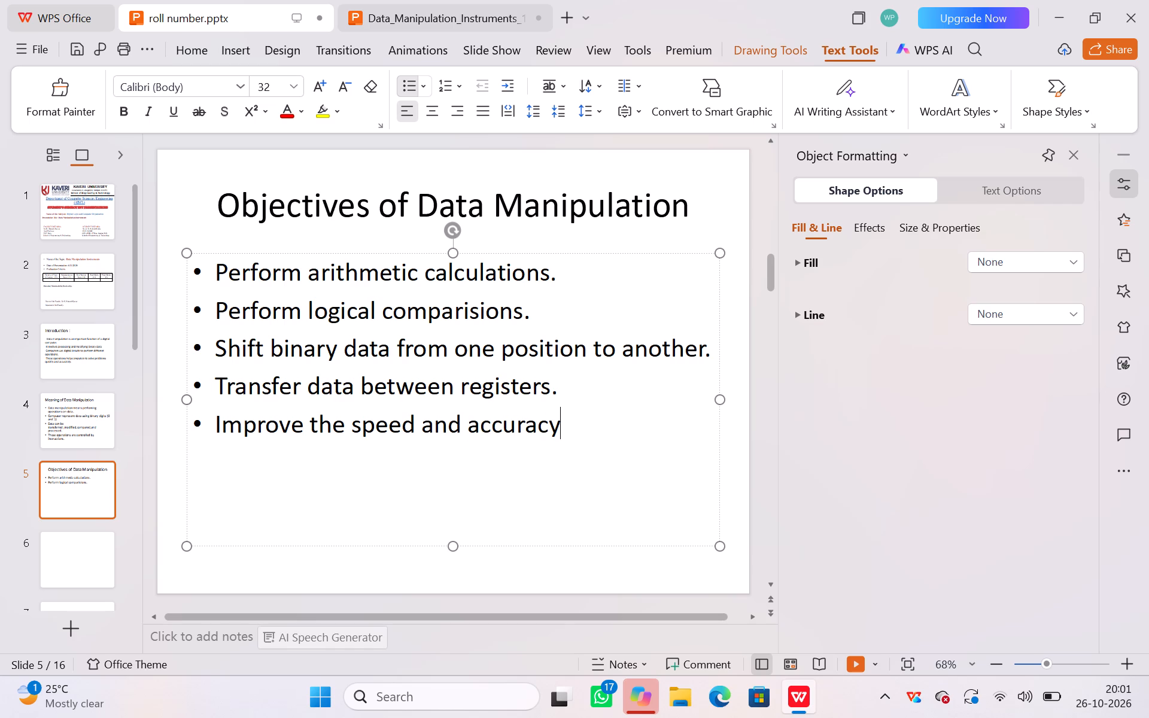
text(of)
key(space)
text(data)
key(space)
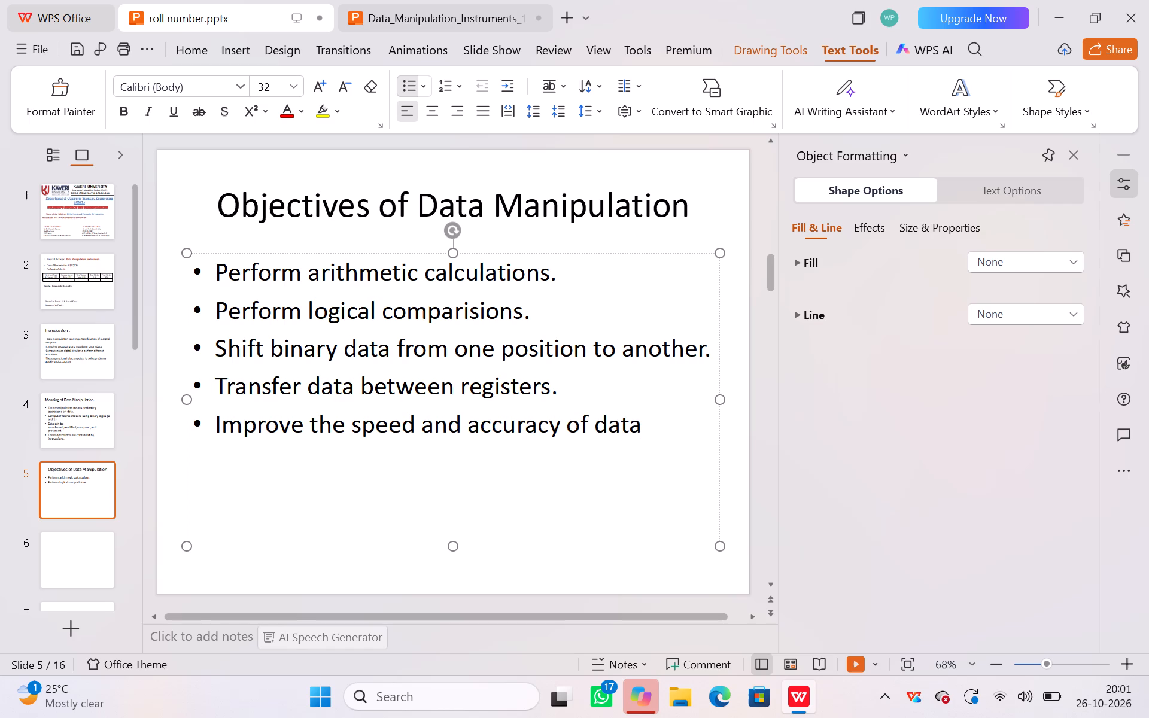
text(pro)
text(cess)
text(in)
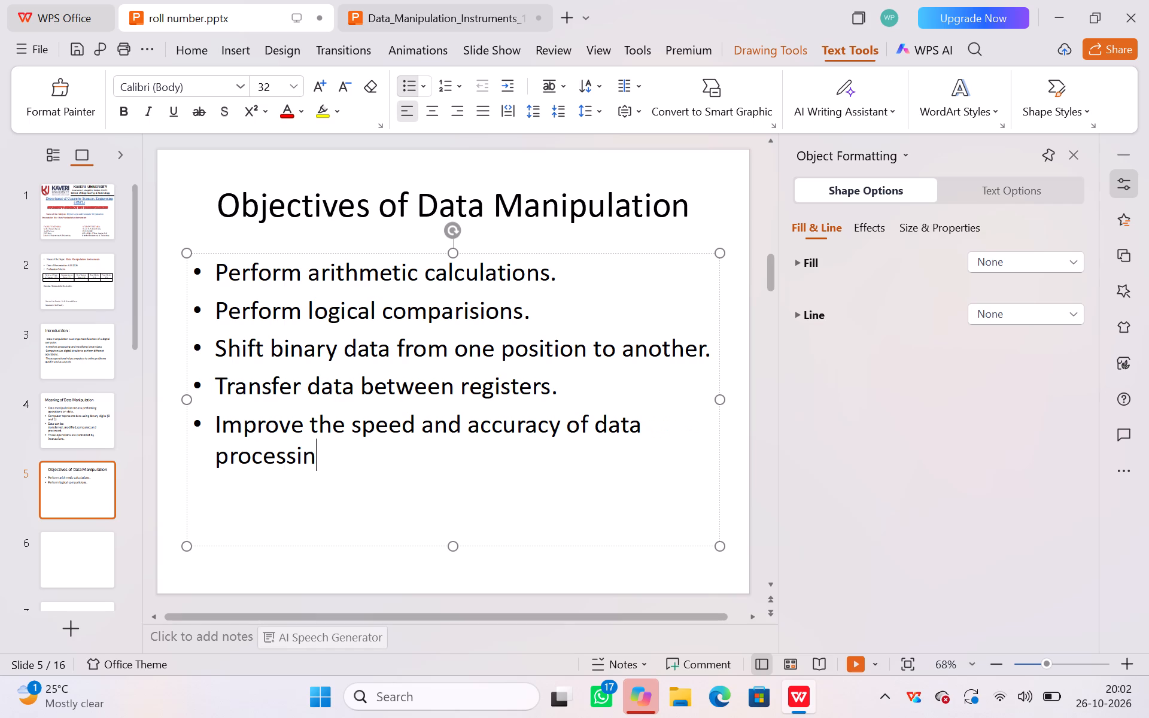
key(g)
key(shift+greater)
key(BackSpace)
key(period)
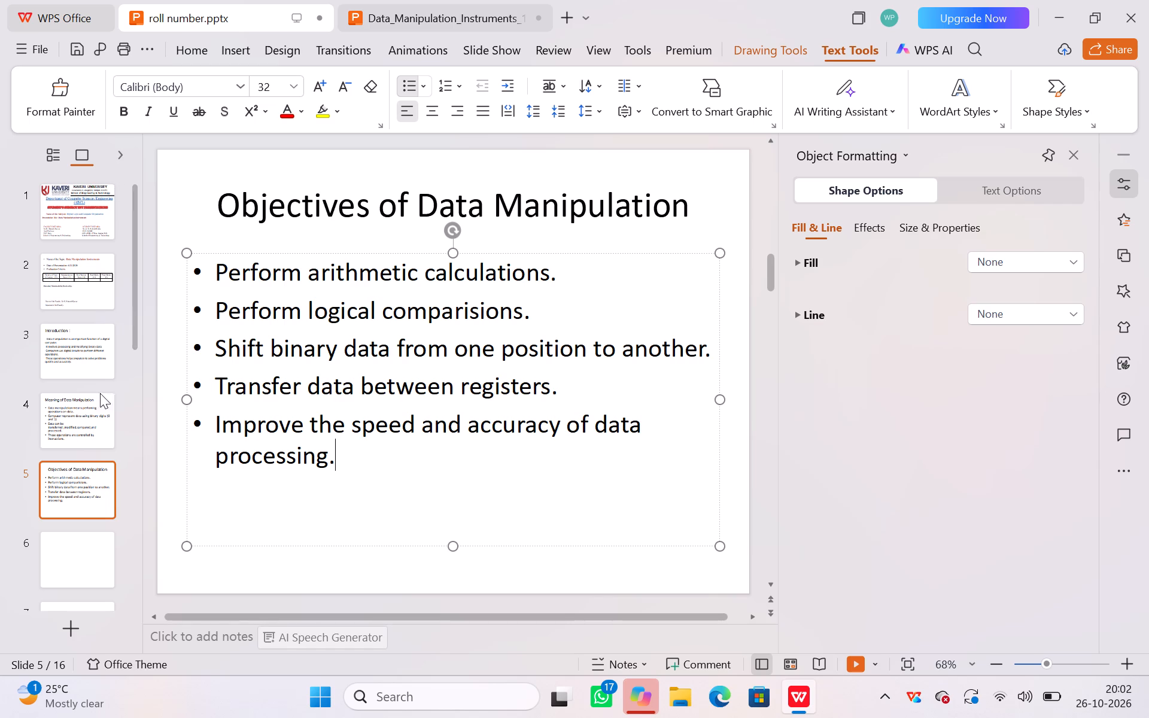
Consult slide 5 of the Data Manipulation Instruments presentation and enter "Basic Components" as the title of slide 6 in roll number.pptx.
click(66, 564)
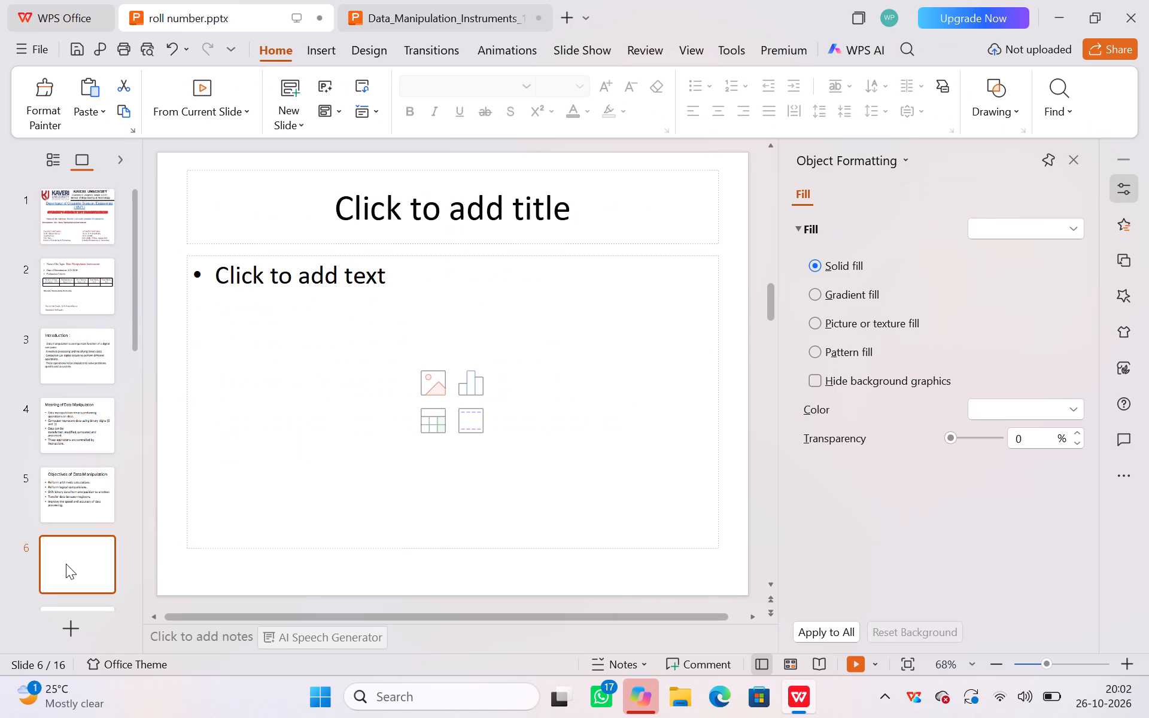
click(462, 20)
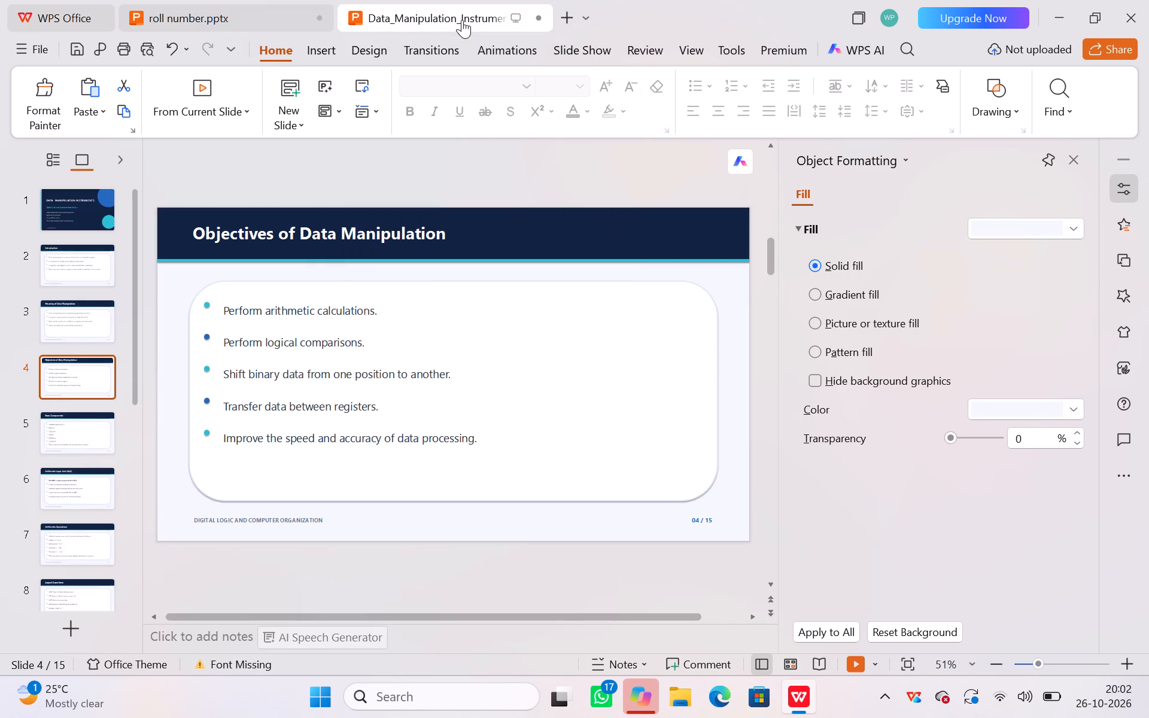
click(78, 427)
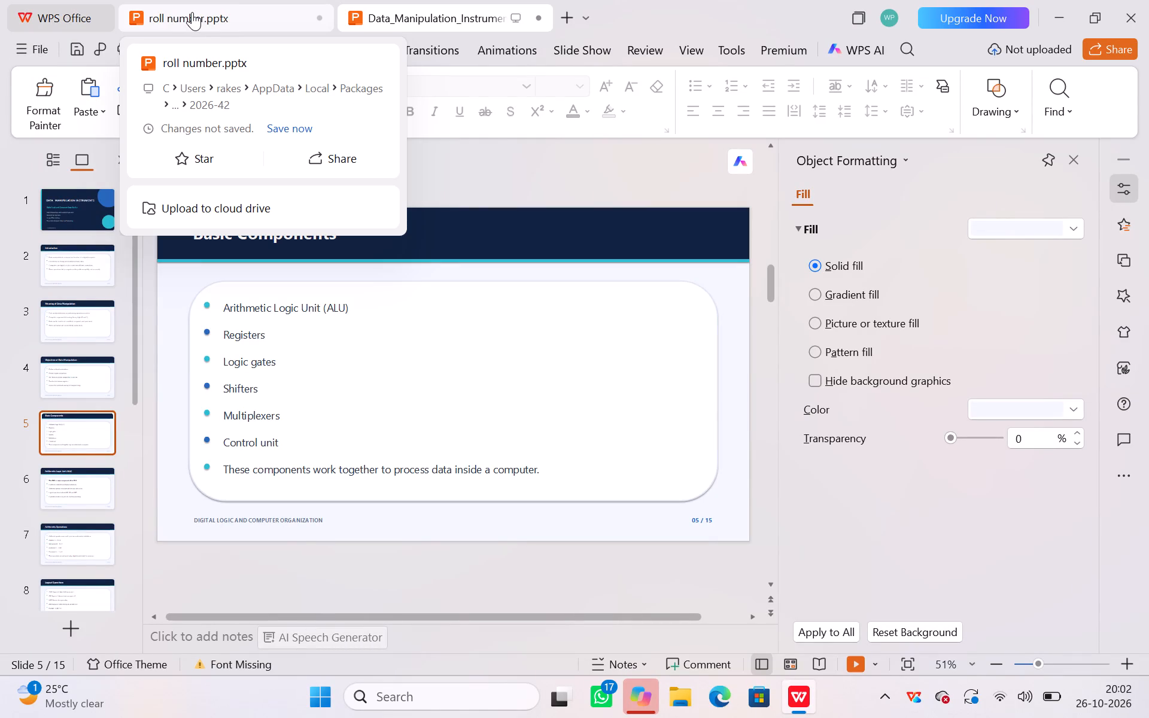
click(254, 13)
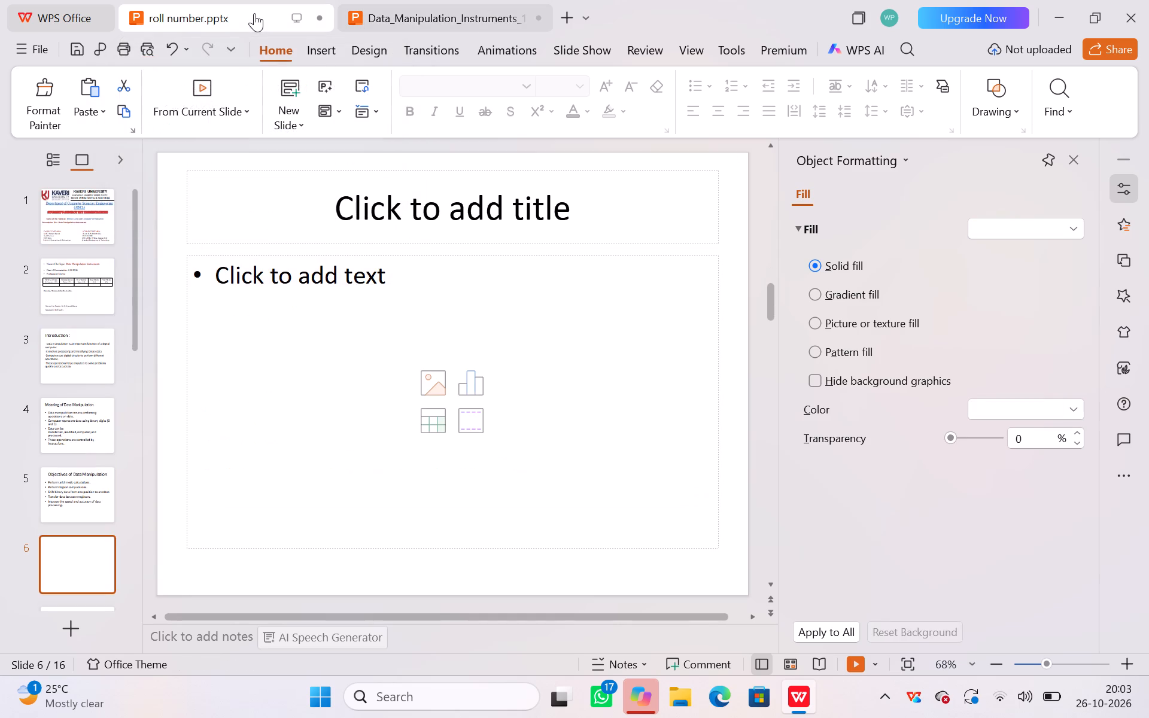
click(281, 201)
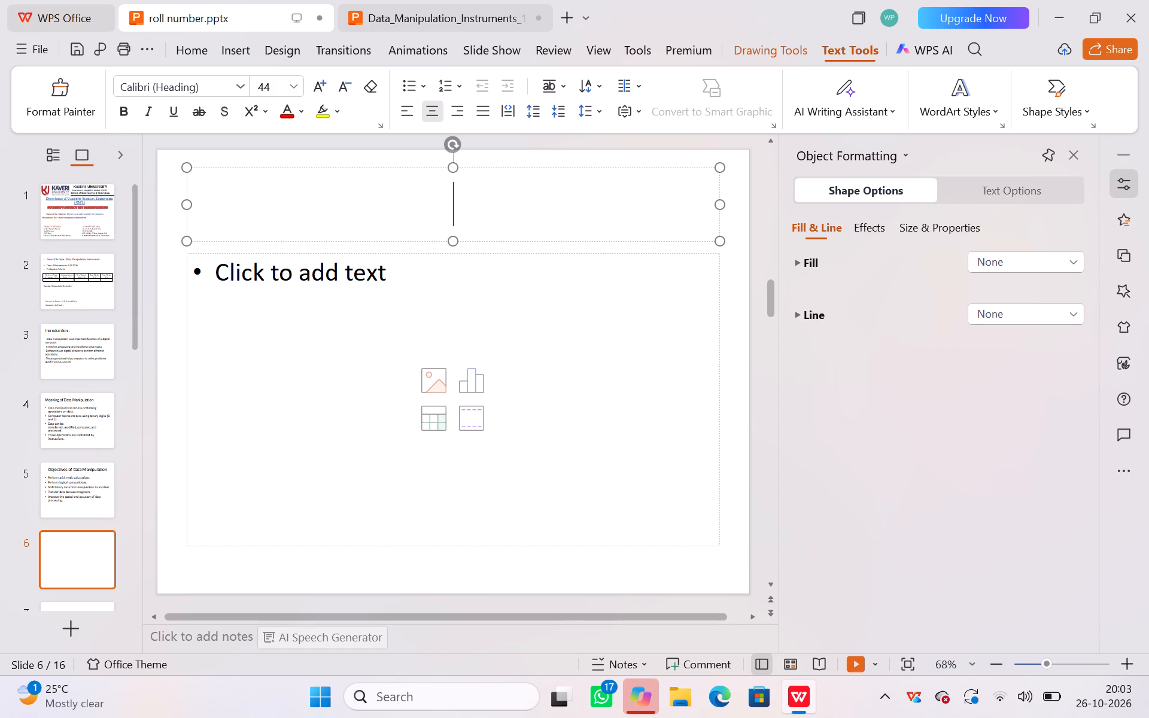
key(b)
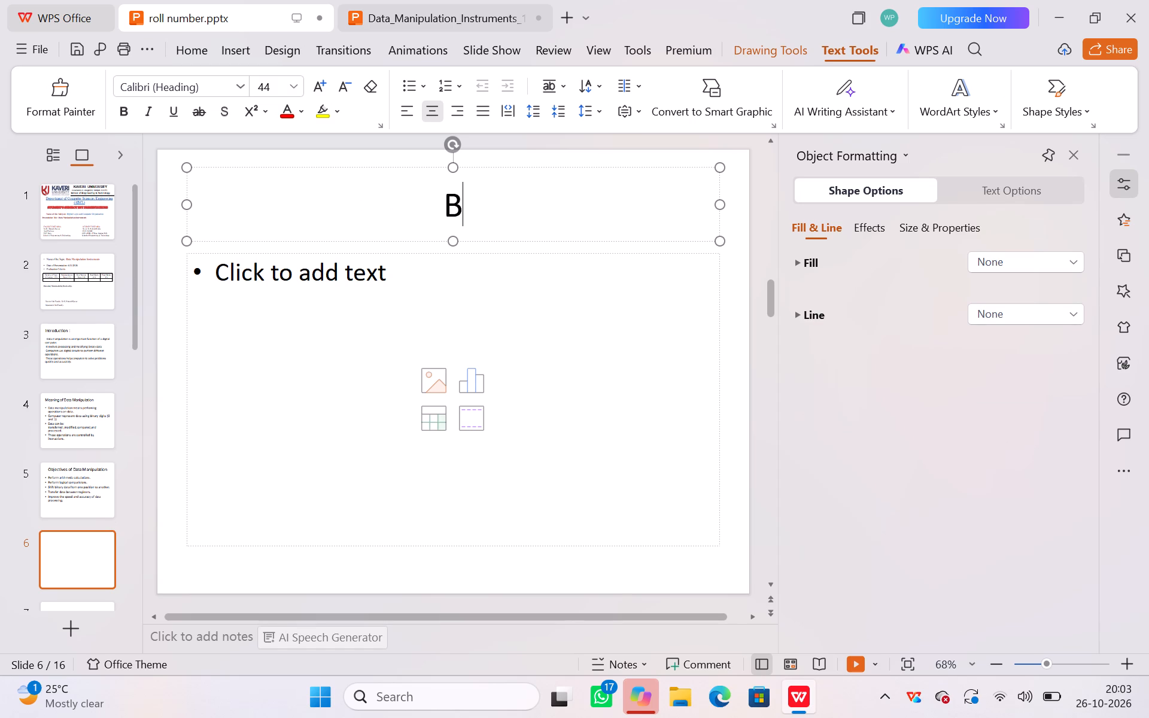
text(asi)
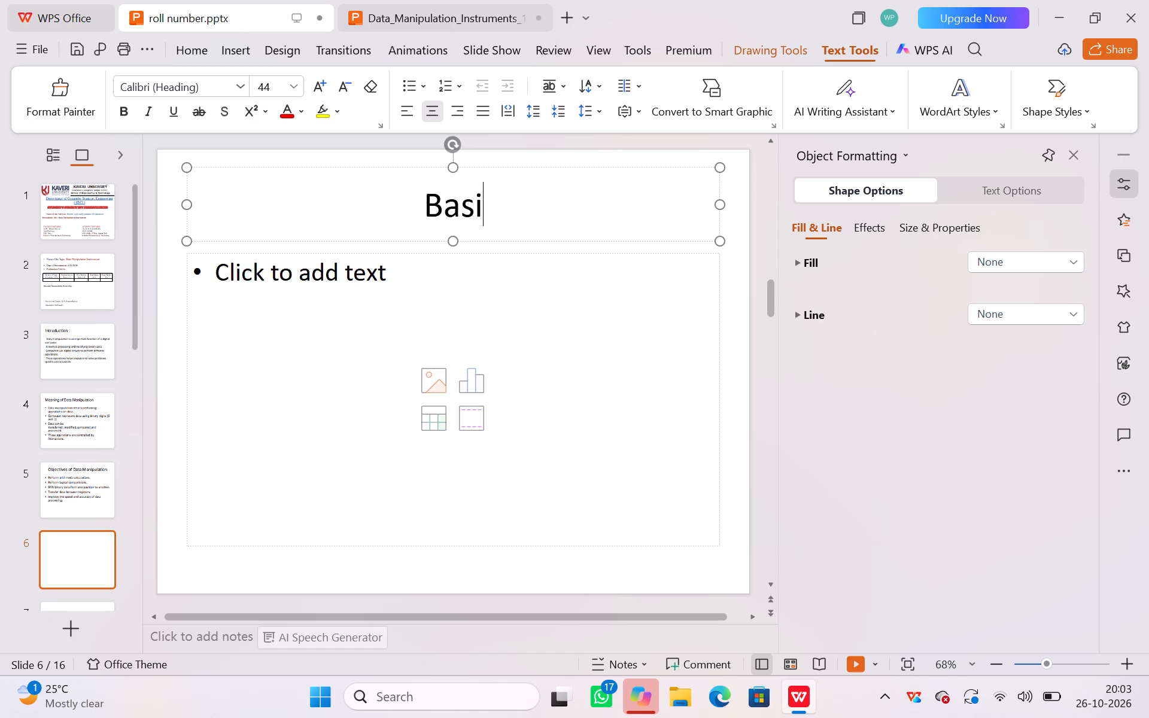
text(c)
key(space)
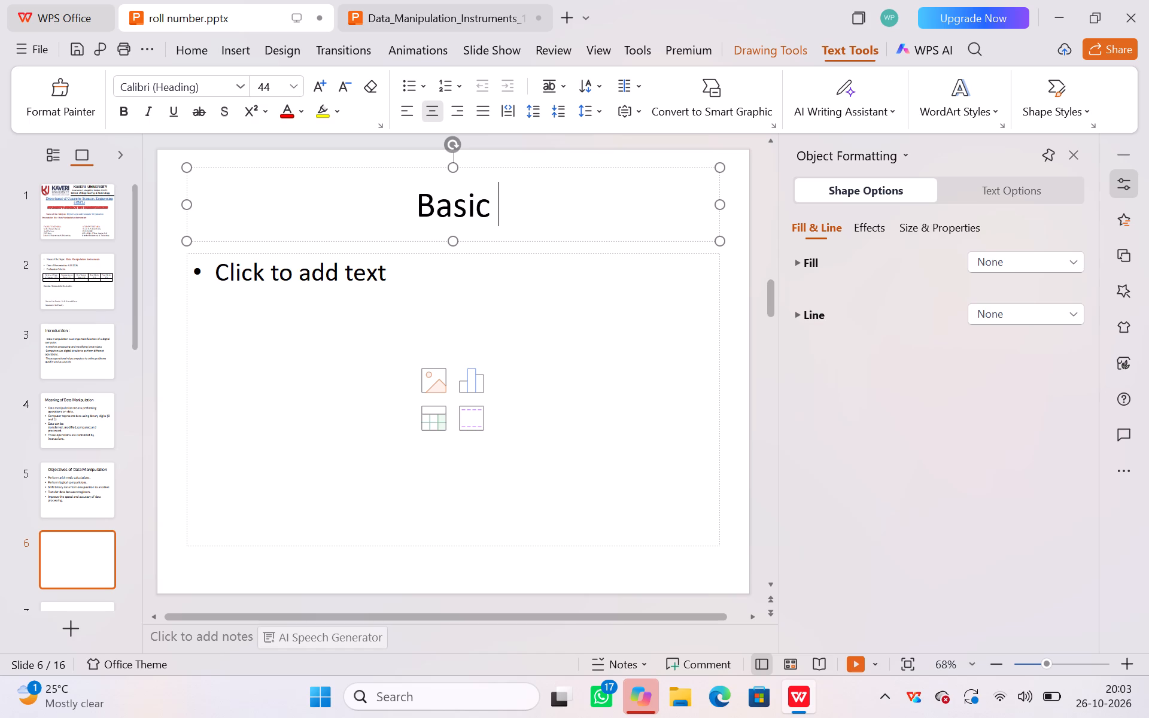
key(c)
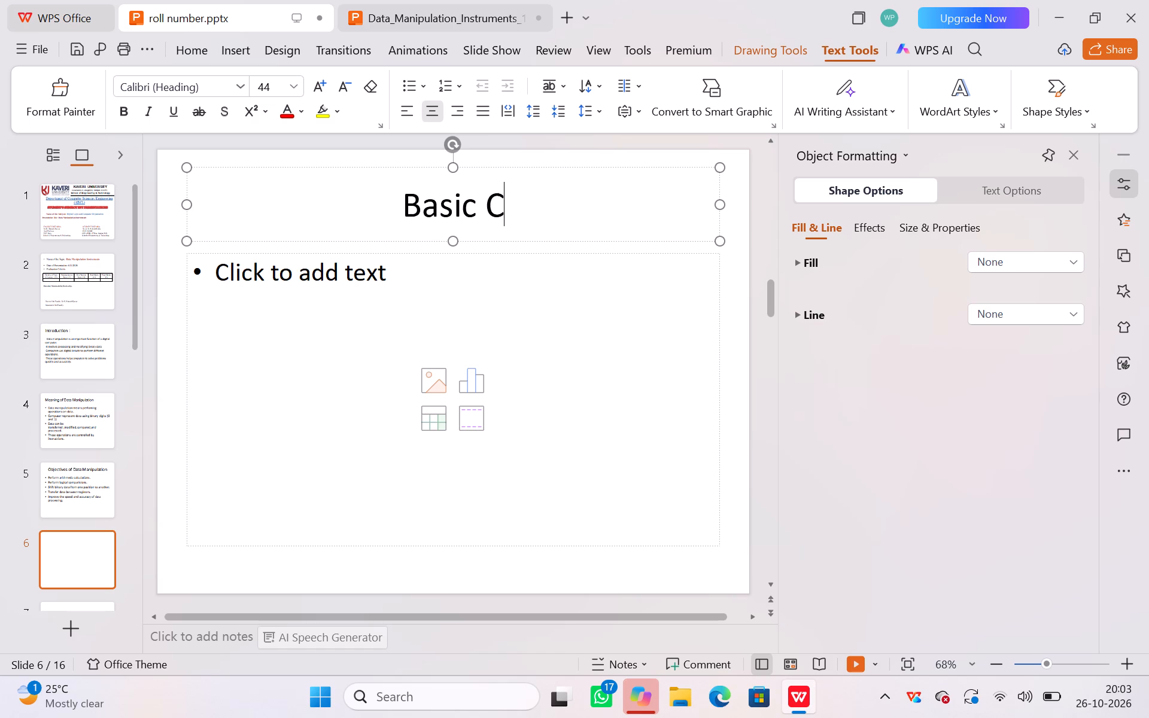
text(ompo)
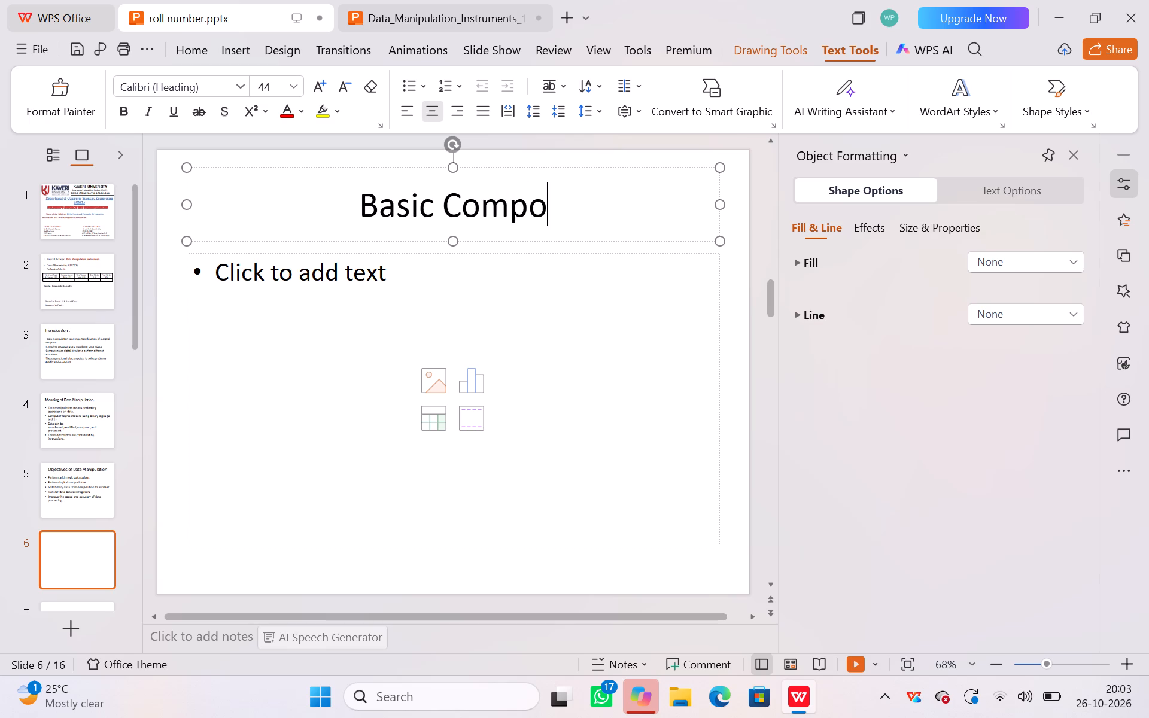
text(nents)
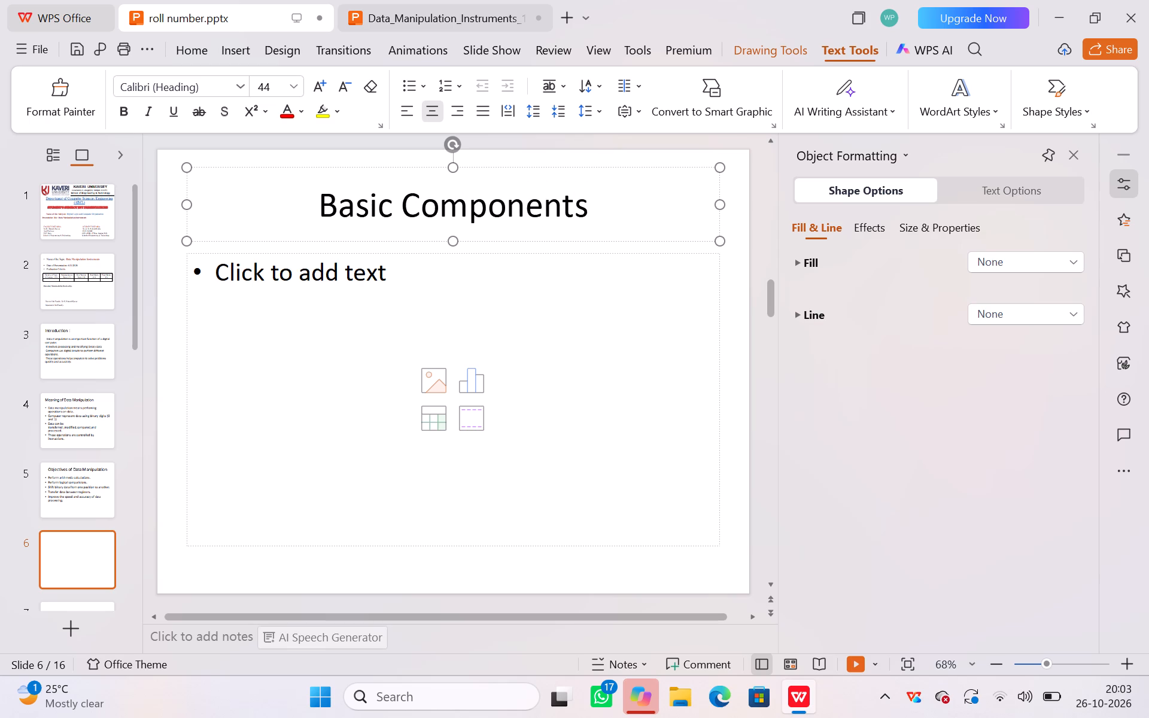
Enter "Arithmetic Logic Unit (ALU)" as the first bullet in slide 6's body text.
click(313, 267)
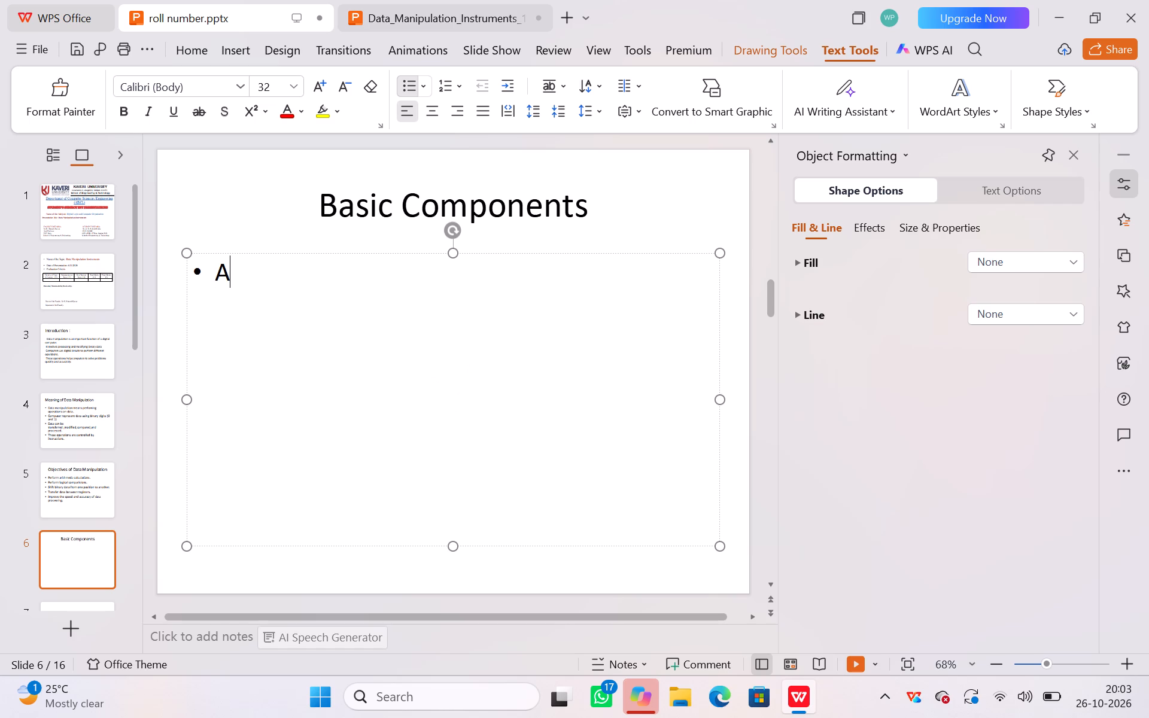
text(rith)
text(metic)
key(space)
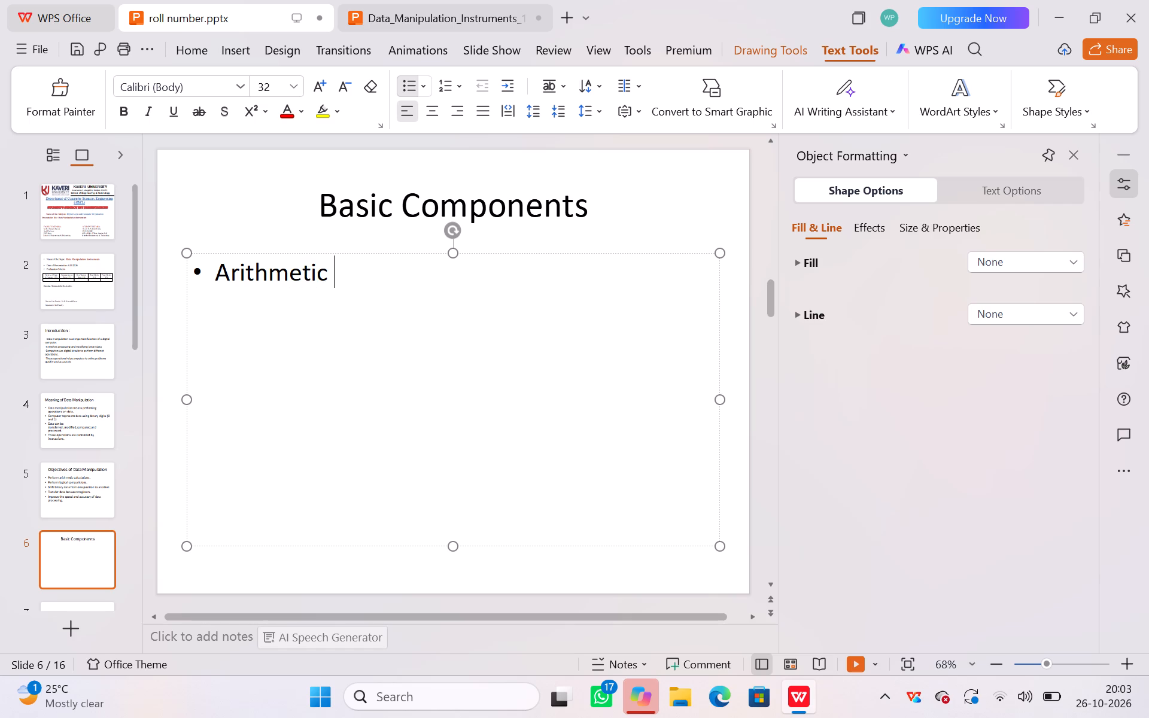
key(l)
text(ogic)
key(space)
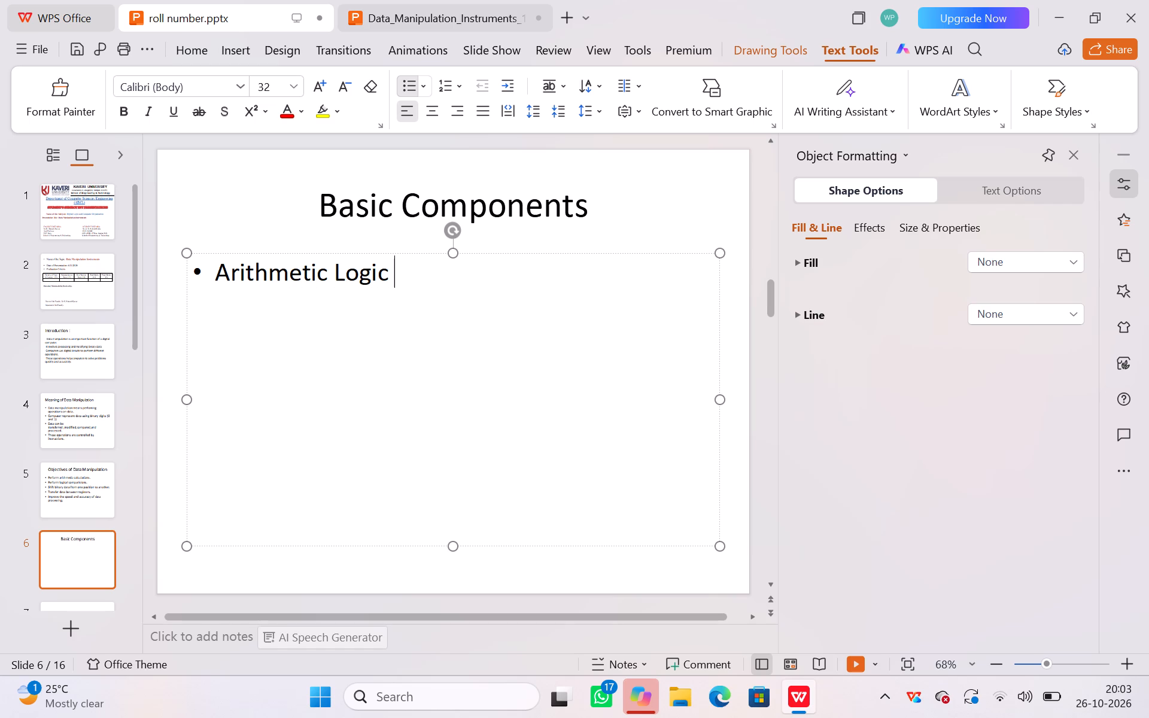
key(u)
text(nit)
key(shift+parenleft)
key(BackSpace)
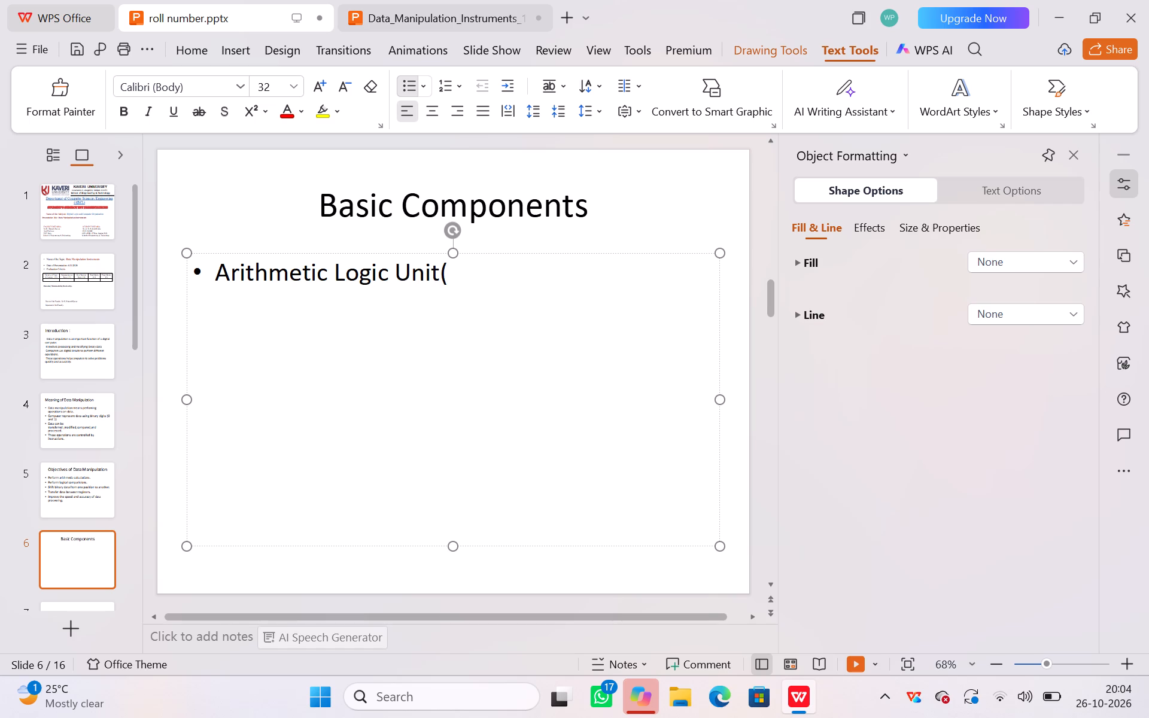
key(space)
key(shift+parenleft)
key(a)
text(LU)
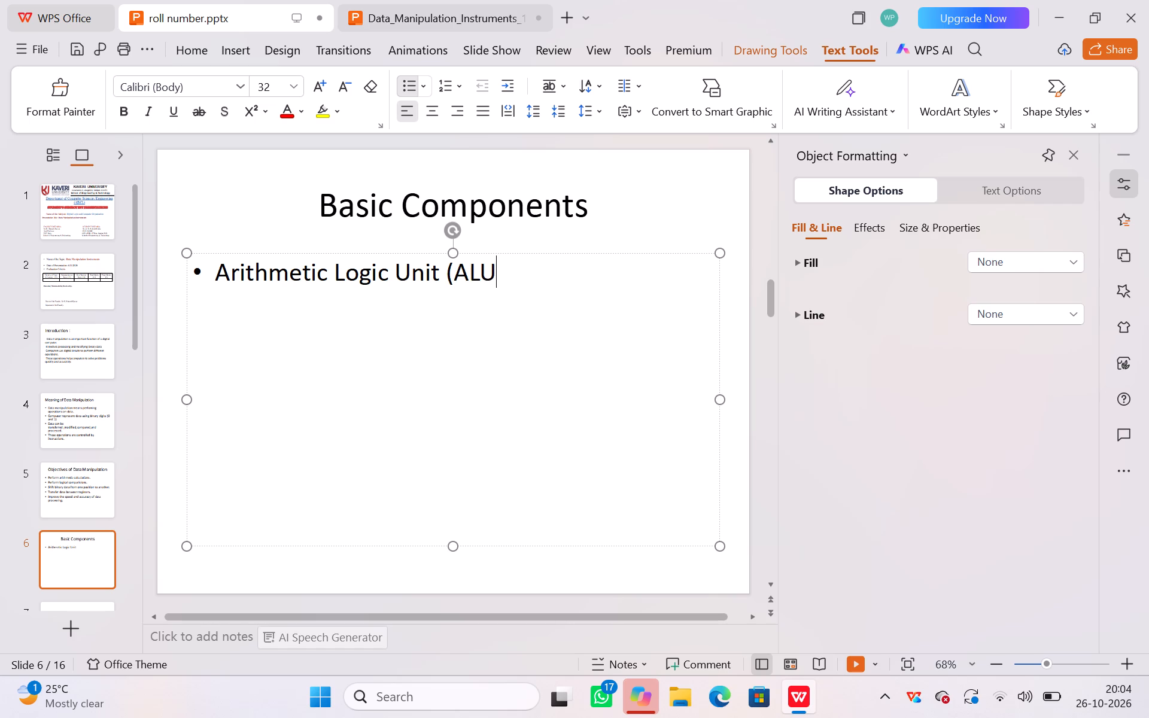
key(shift+parenright)
Add "Registers" and "Logic gates" as the second and third bullets in slide 6's body text.
key(Return)
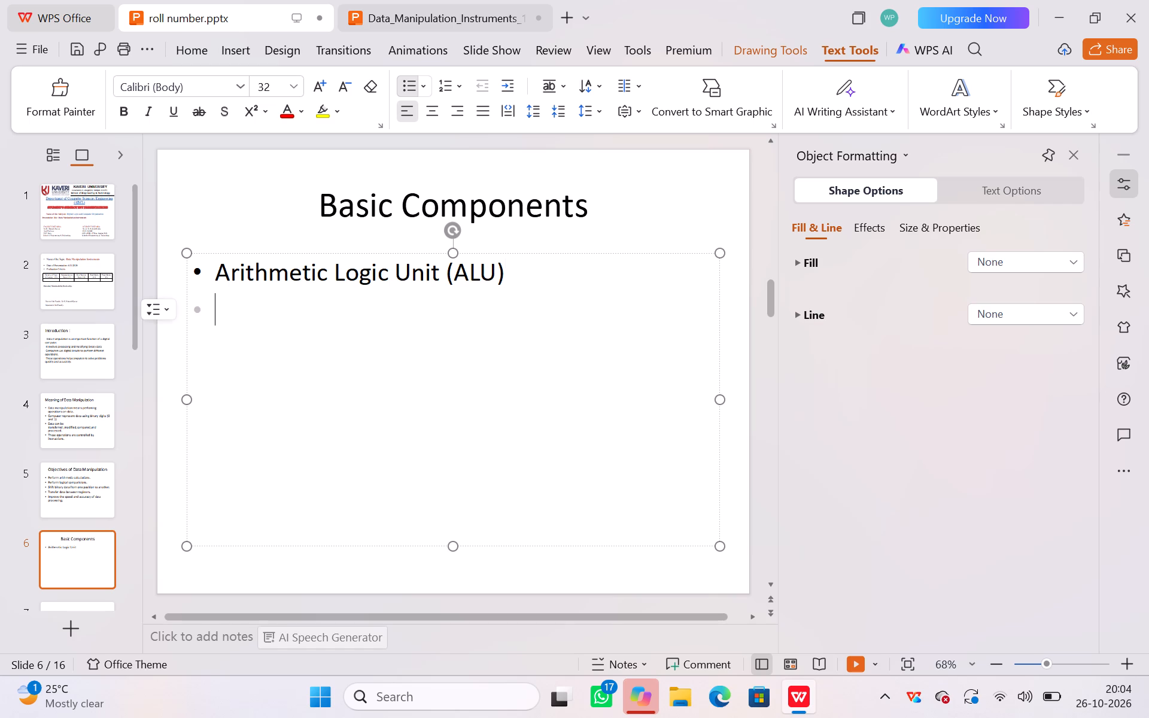
key(r)
key(e)
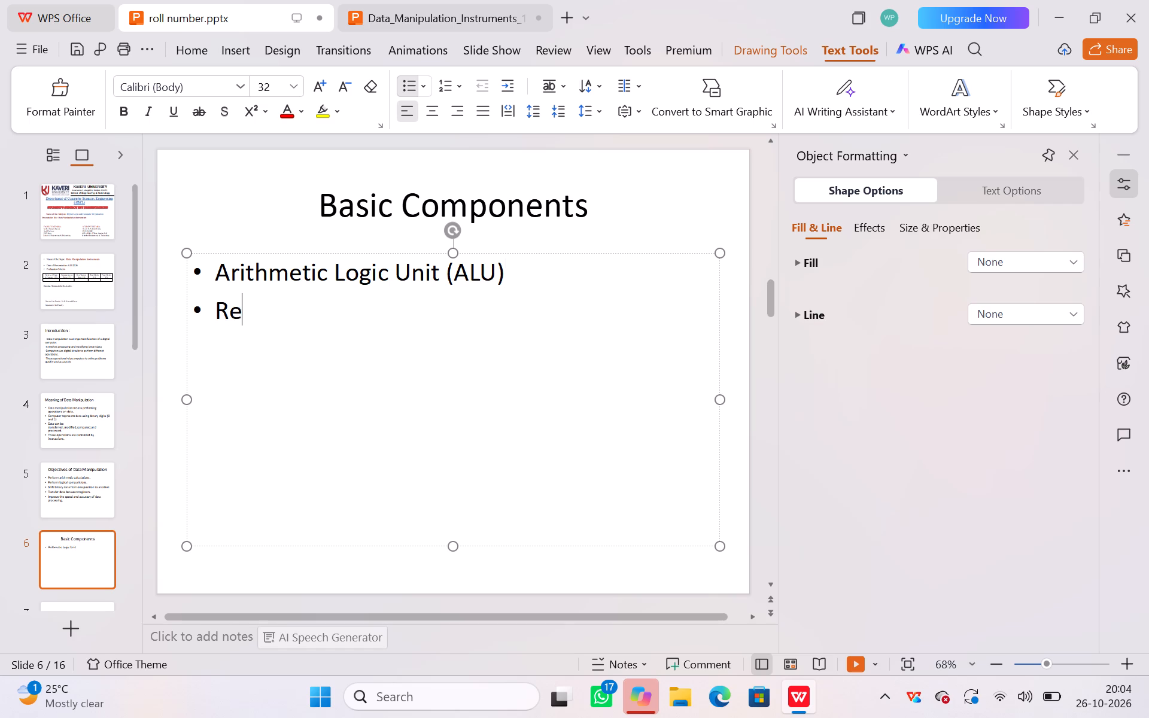
text(gisters)
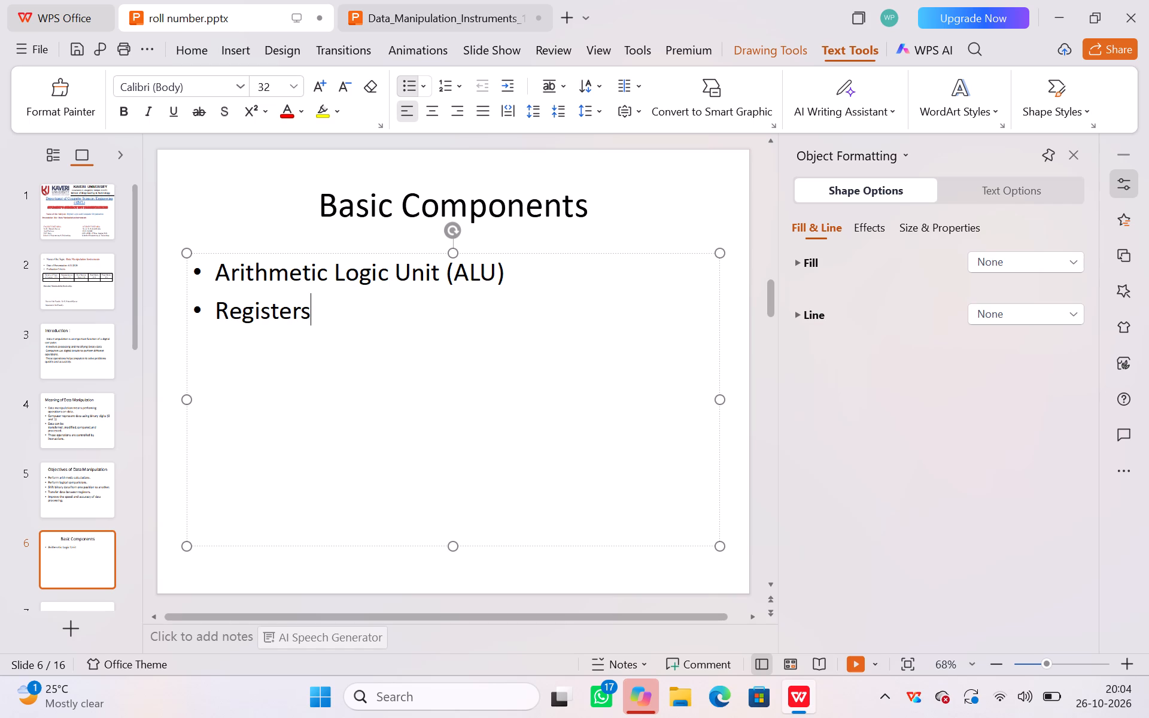
key(Return)
key(l)
key(o)
text(gic)
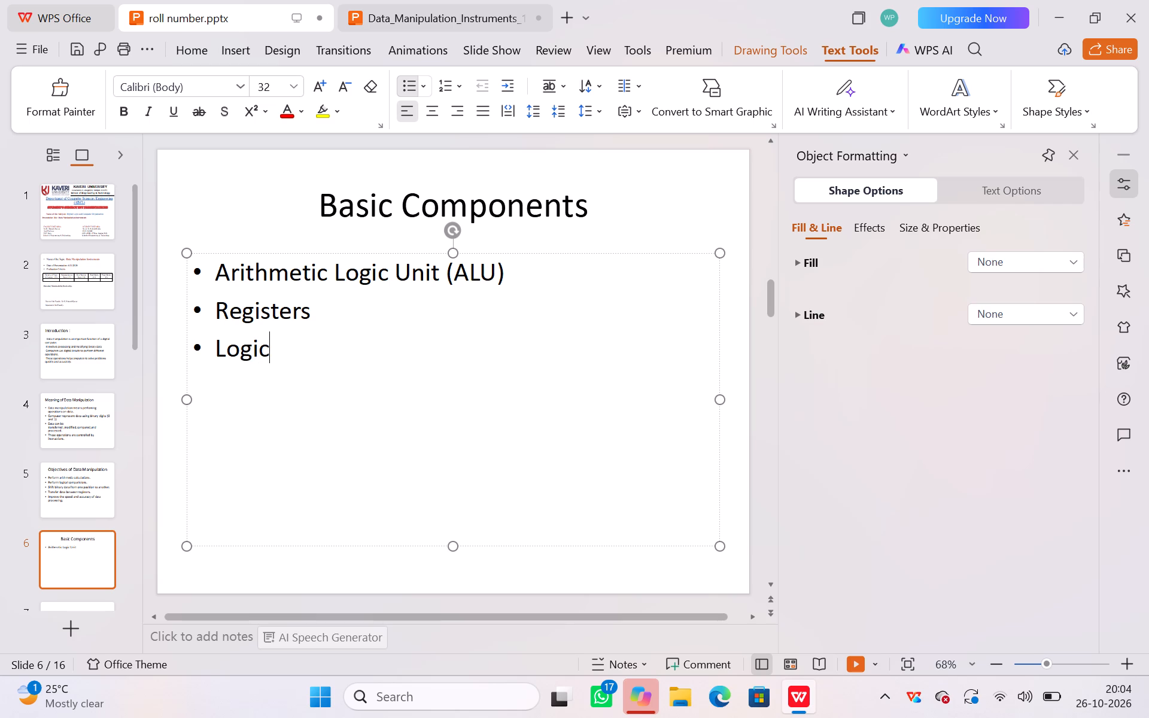
key(space)
text(gates)
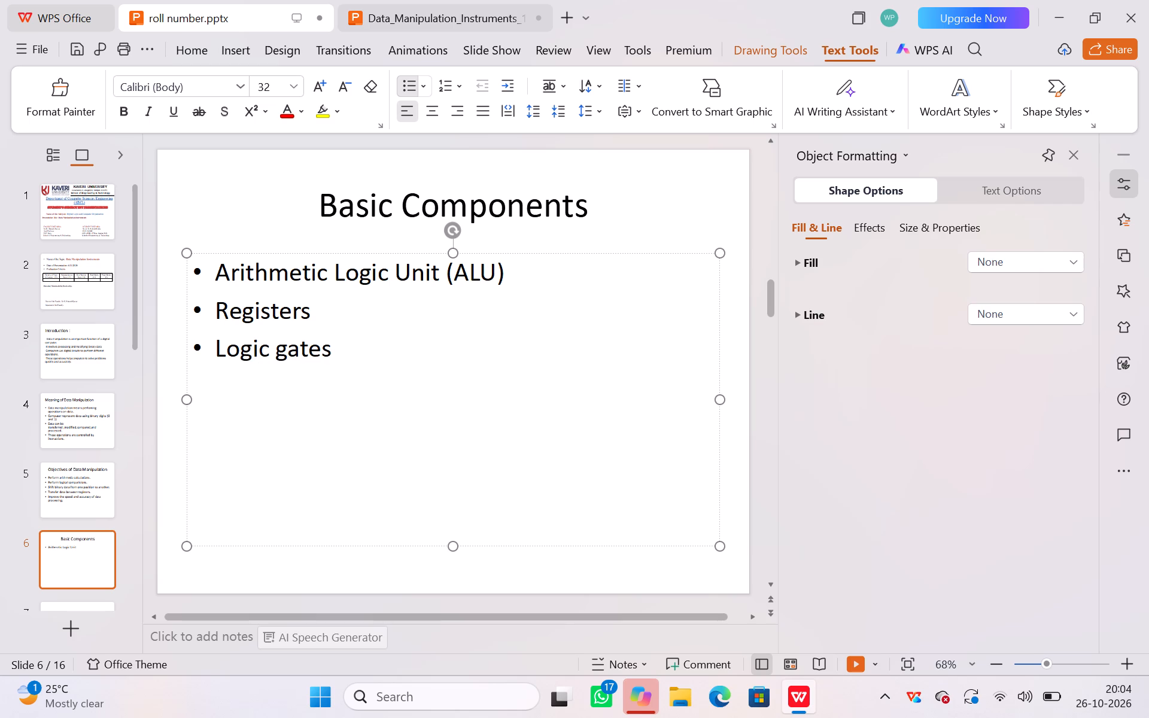
Add "Shifters" and "Multiplexers" as the fourth and fifth bullets on slide 6.
key(Return)
key(s)
text(hifters)
key(Return)
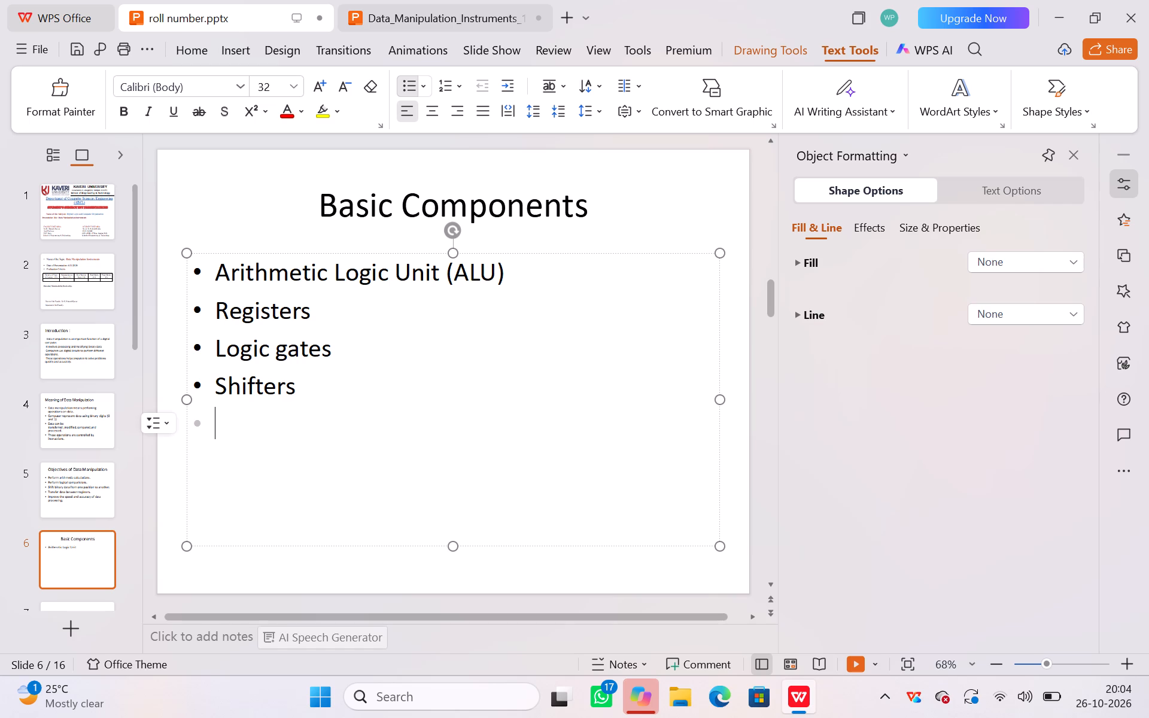
key(m)
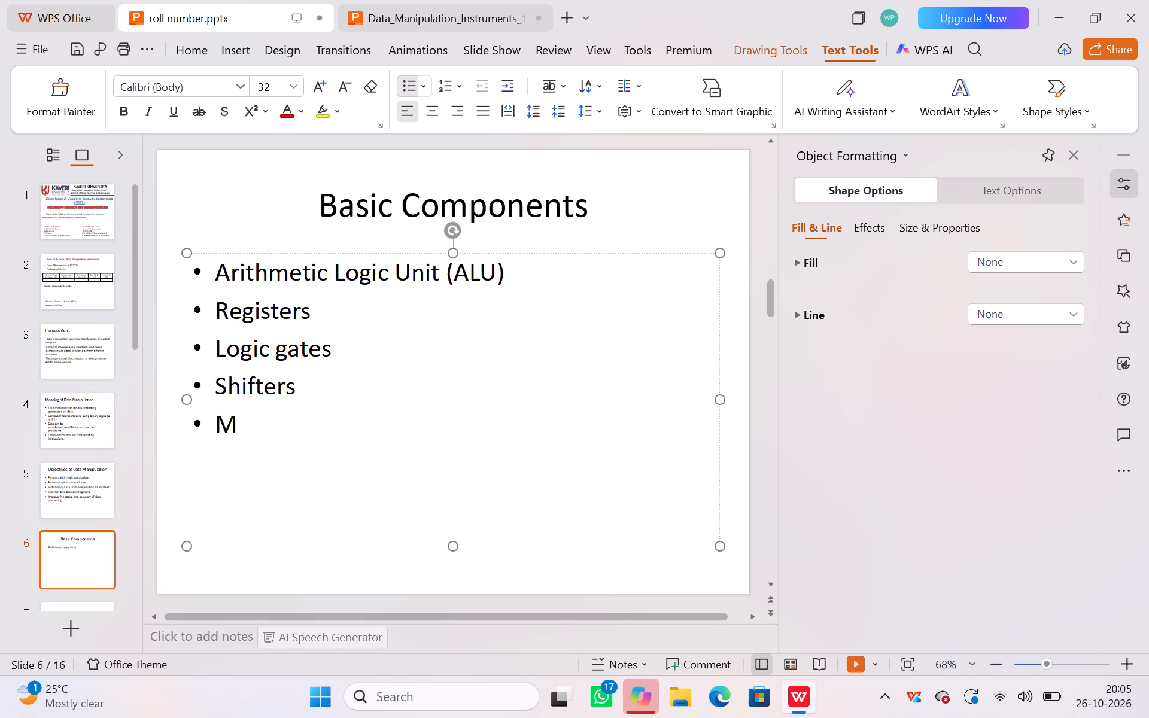
key(u)
text(lp)
key(BackSpace)
text(tip)
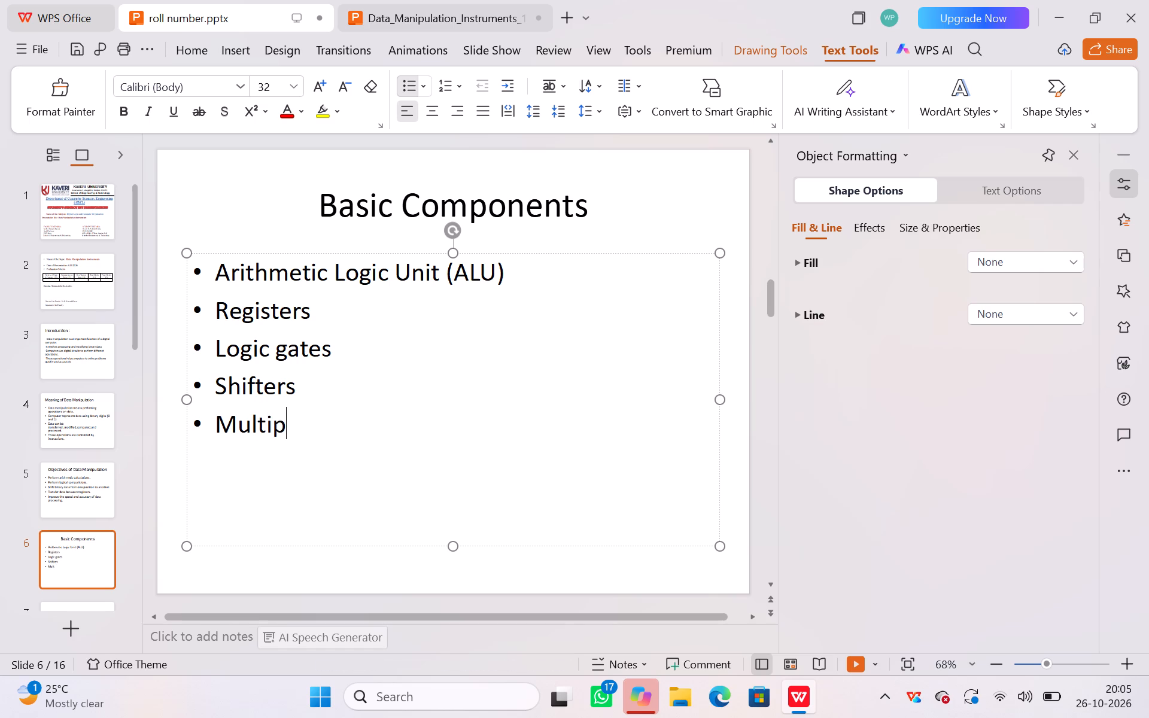
text(lexers)
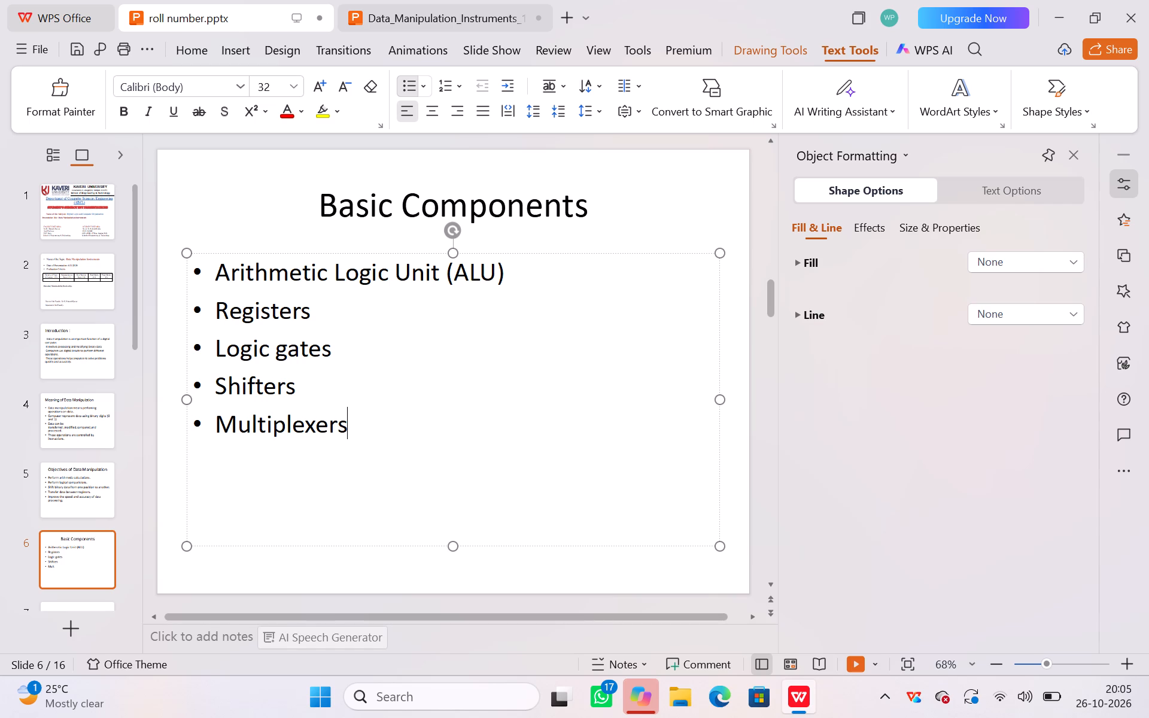
Add a sixth bullet on slide 6 reading "Control unit".
key(Return)
key(c)
text(ontr)
text(oi)
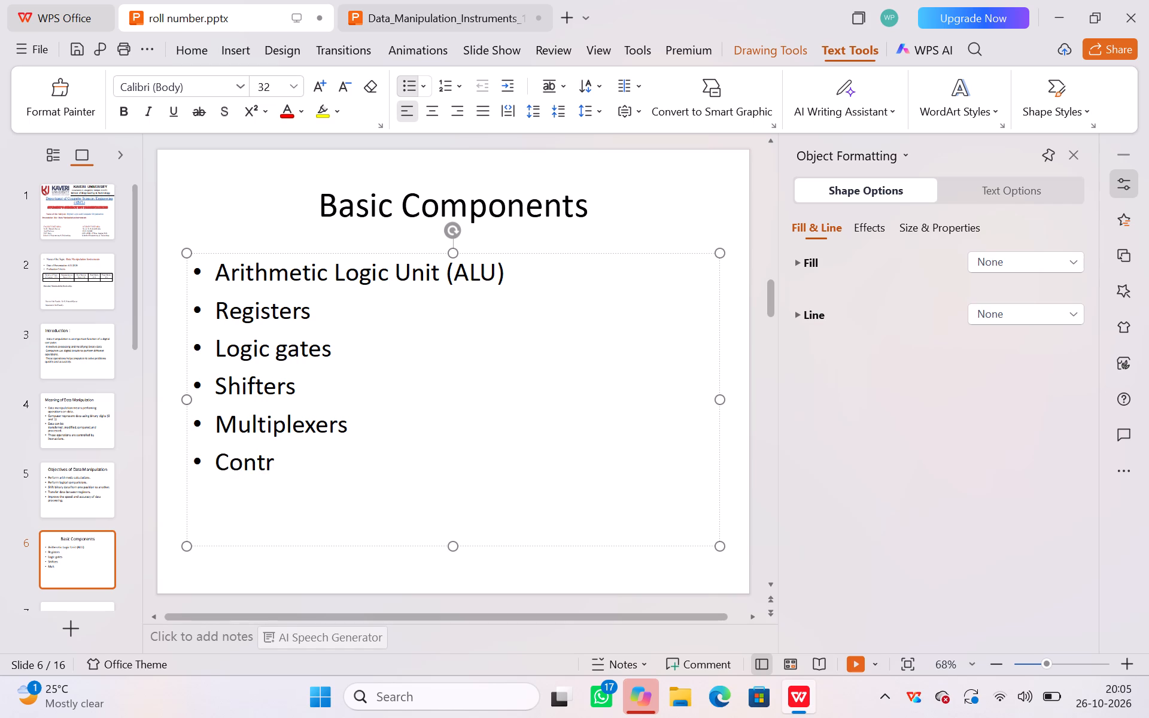
key(BackSpace)
key(l)
key(space)
text(un)
text(it)
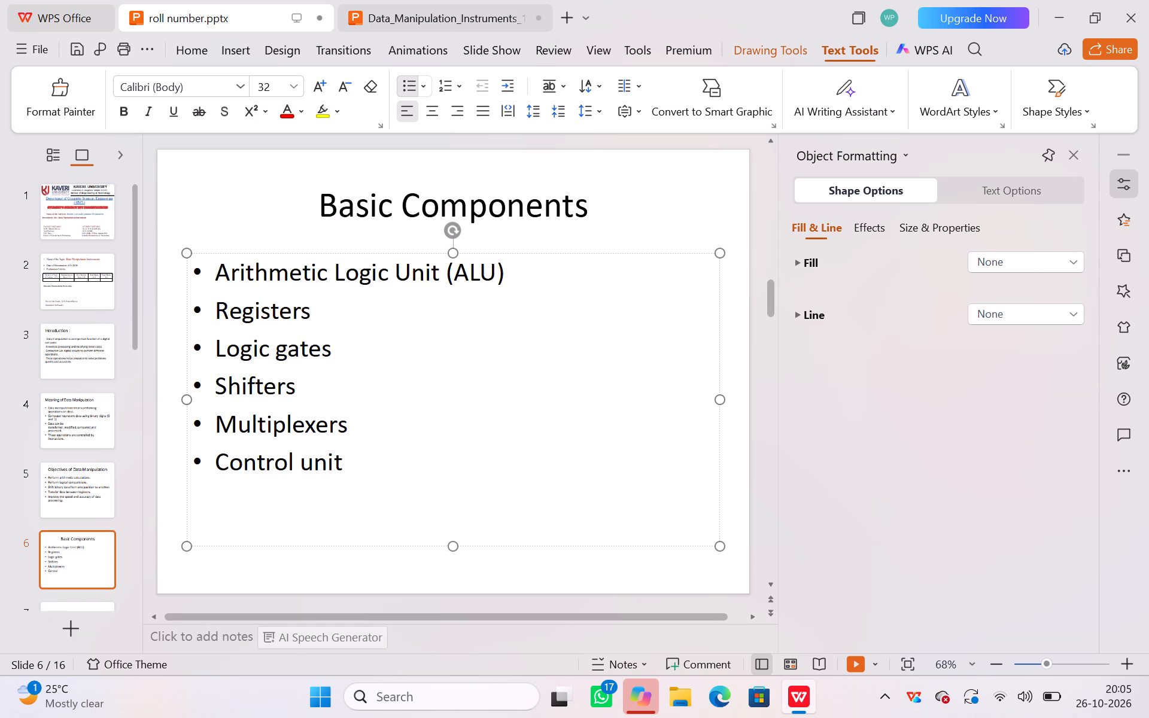
Add a seventh bullet on slide 6 reading "These components work together to process data inside a computer".
key(Return)
key(t)
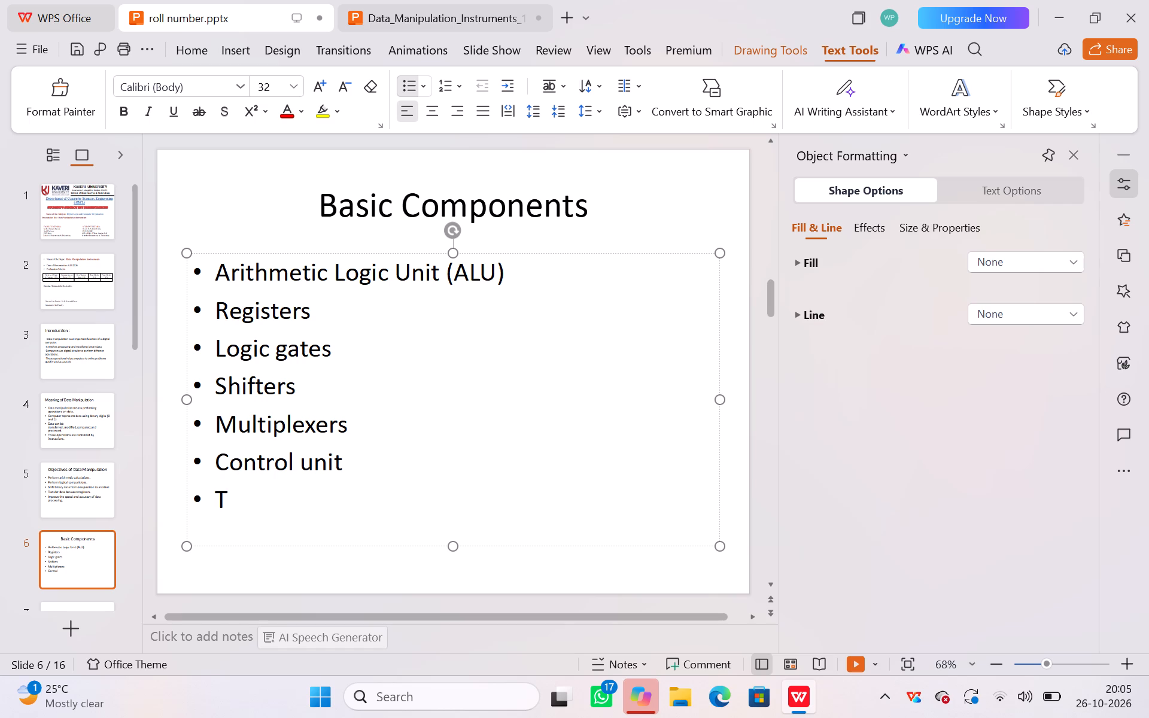
text(hese)
key(space)
text(compon)
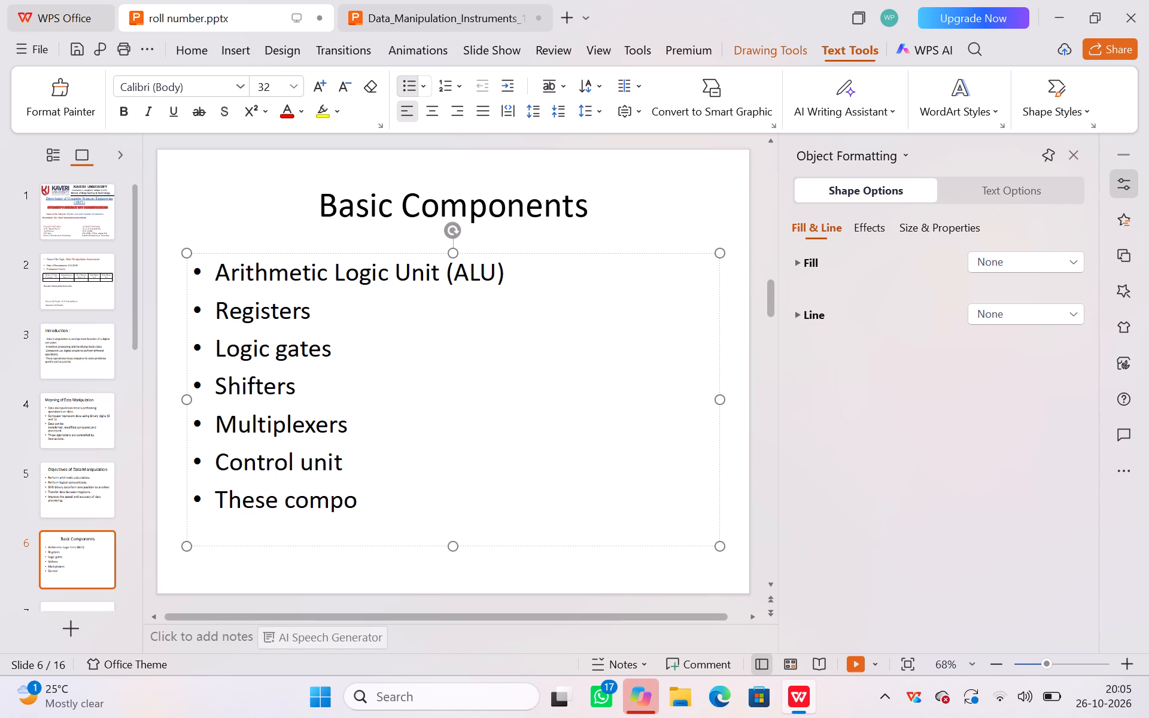
text(ents)
key(space)
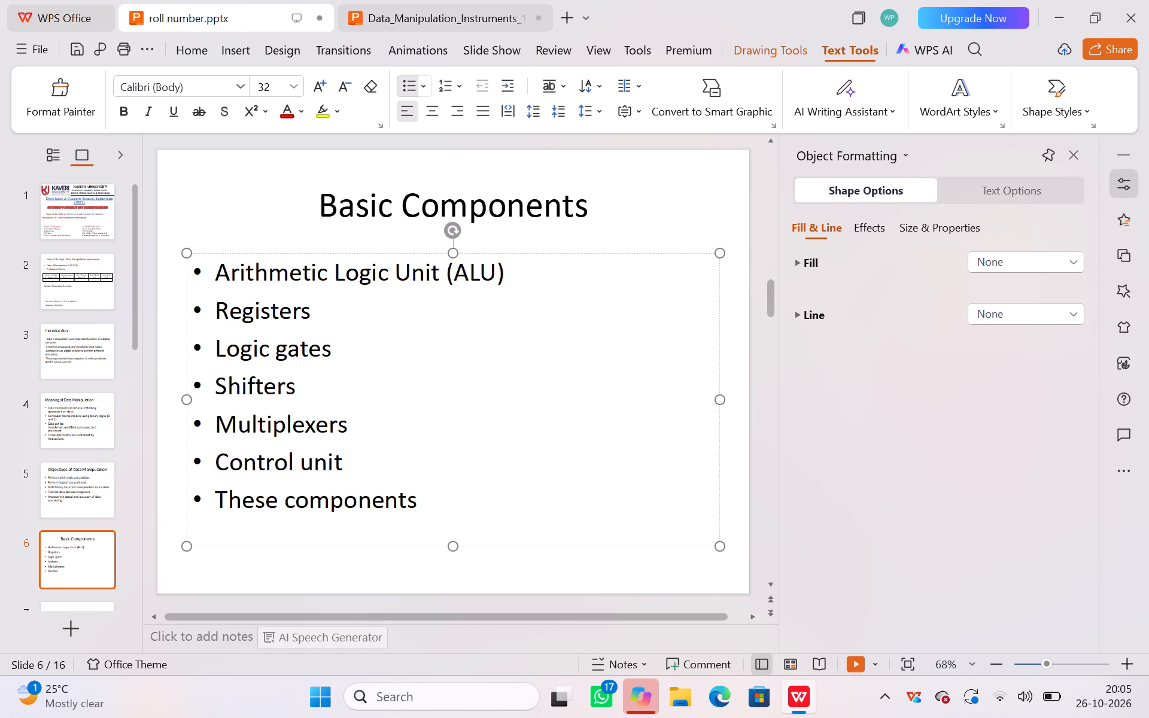
key(w)
text(ork)
key(space)
text(toge)
text(ther)
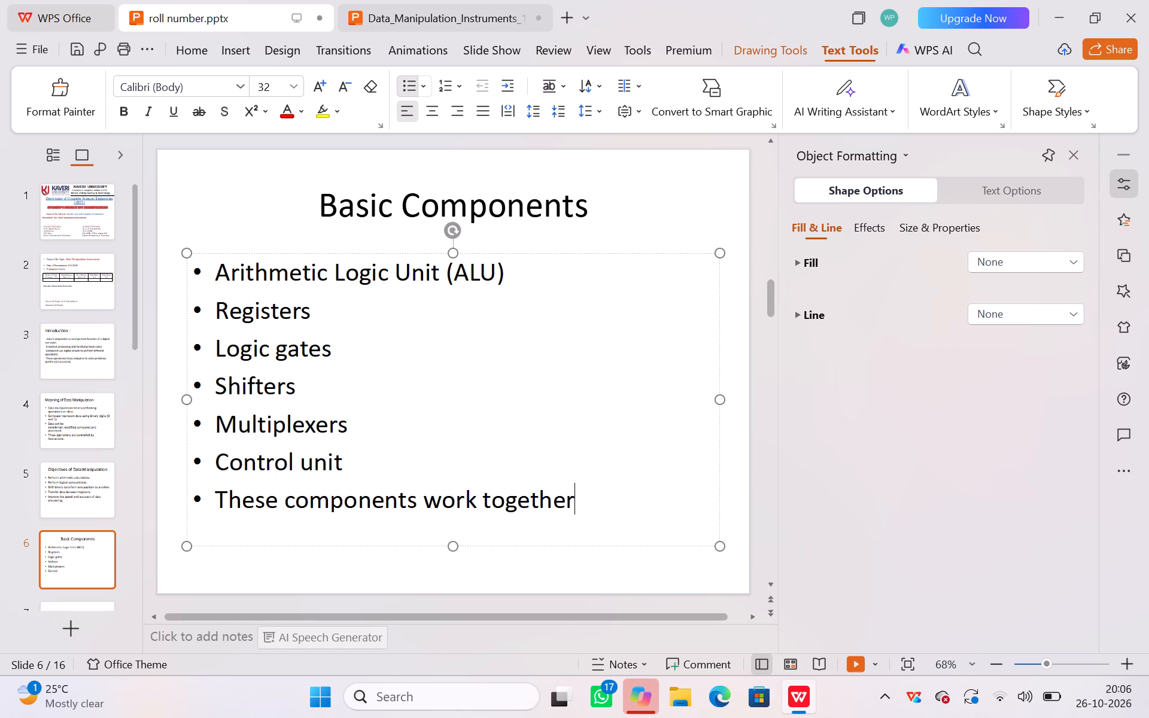
key(space)
text(to process)
key(space)
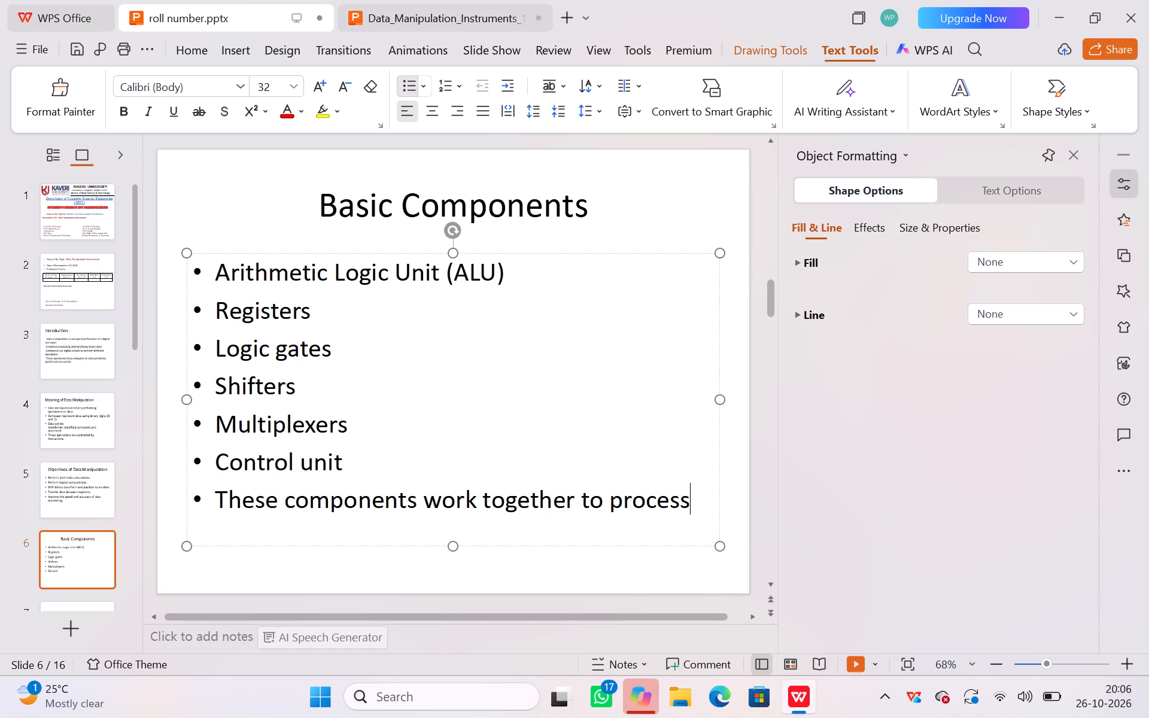
text(data)
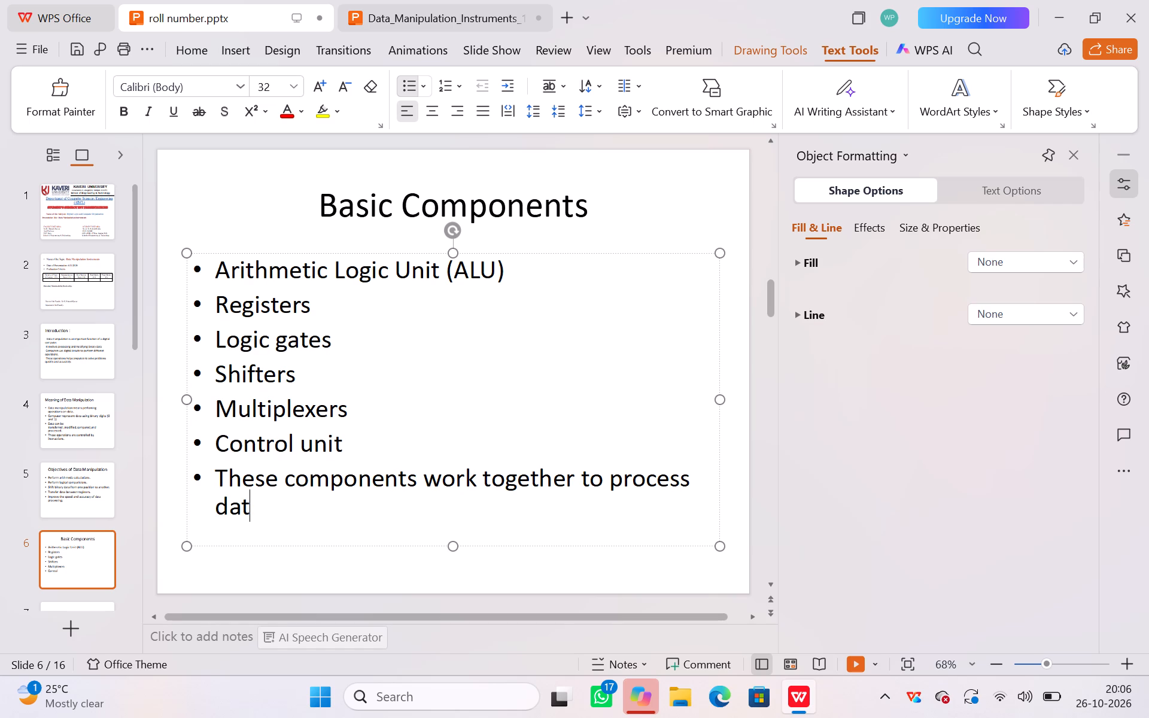
key(space)
text(inside)
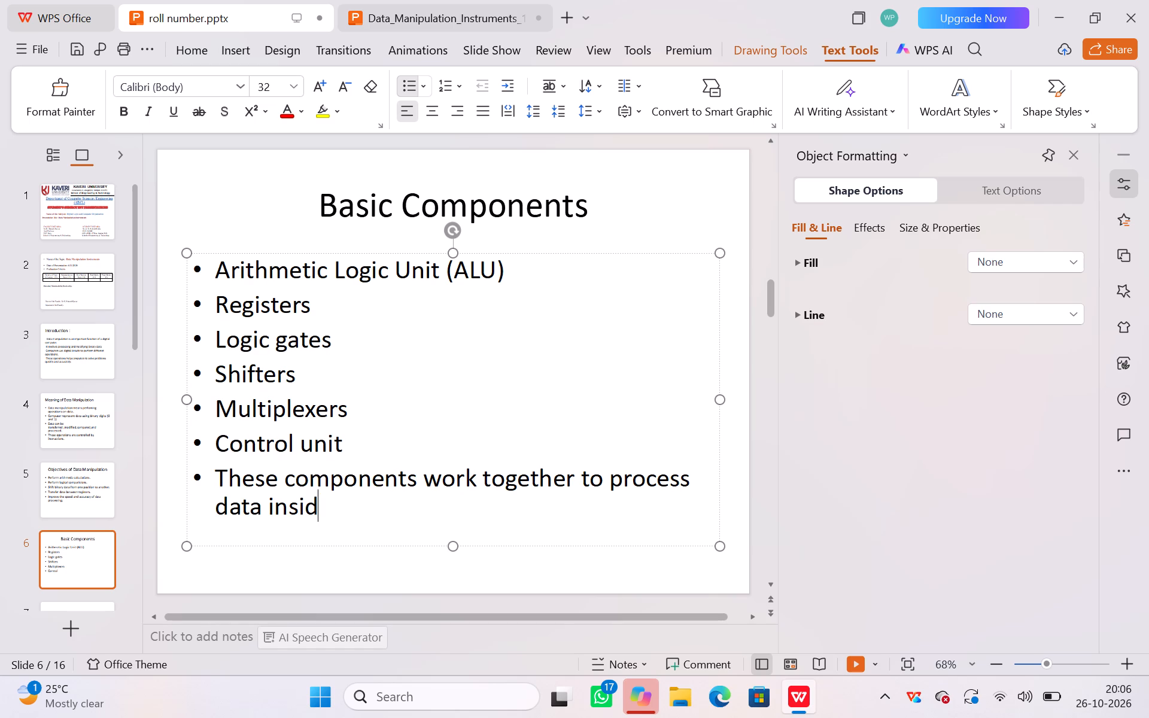
key(space)
text(a)
key(space)
text(compi)
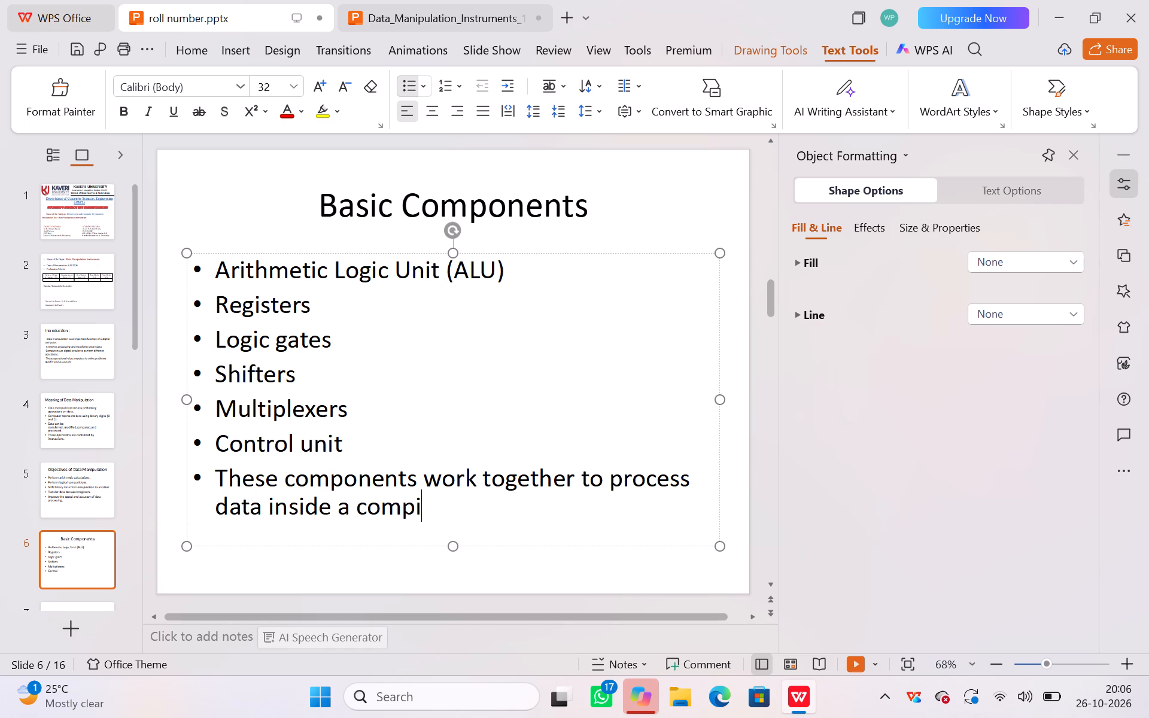
key(BackSpace)
text(uter)
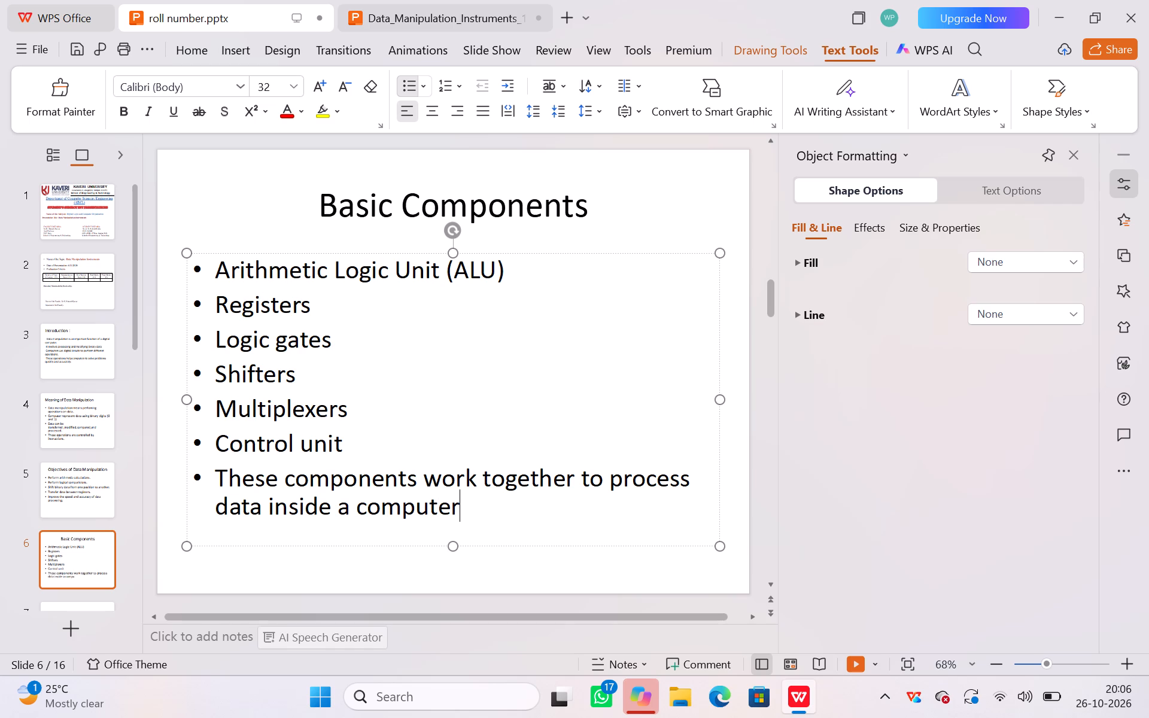
End slide 6's seventh bullet with a period, leaving no empty bullet after it.
key(period)
key(Return)
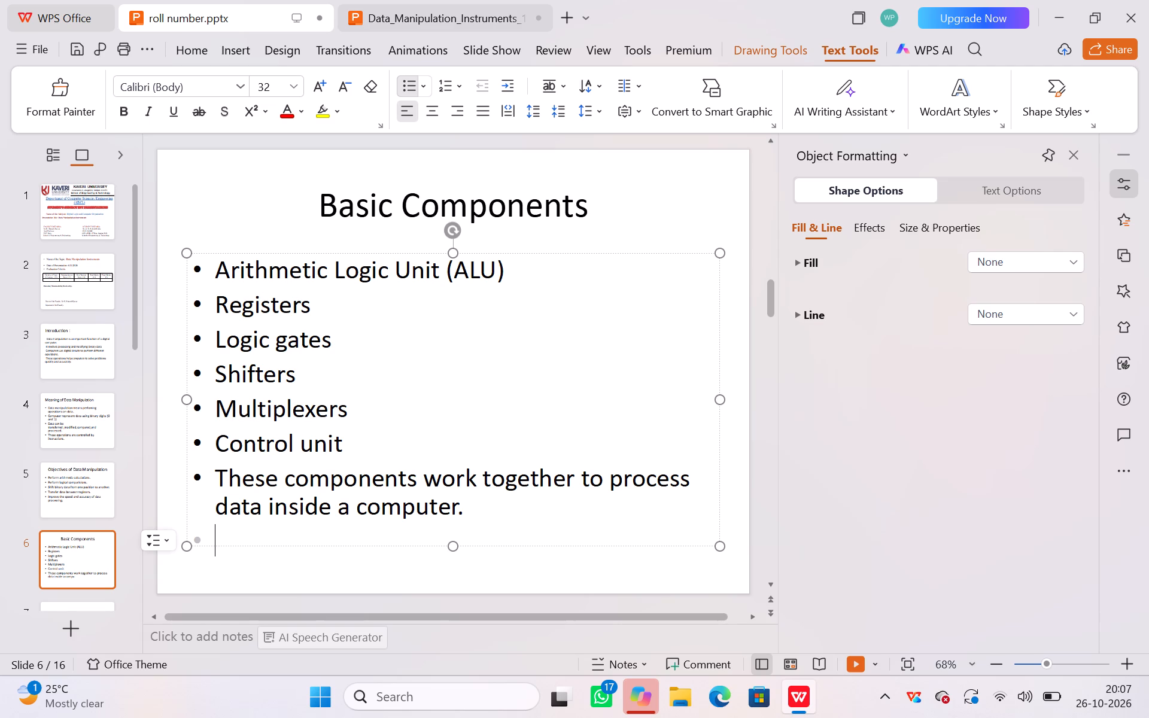
key(BackSpace)
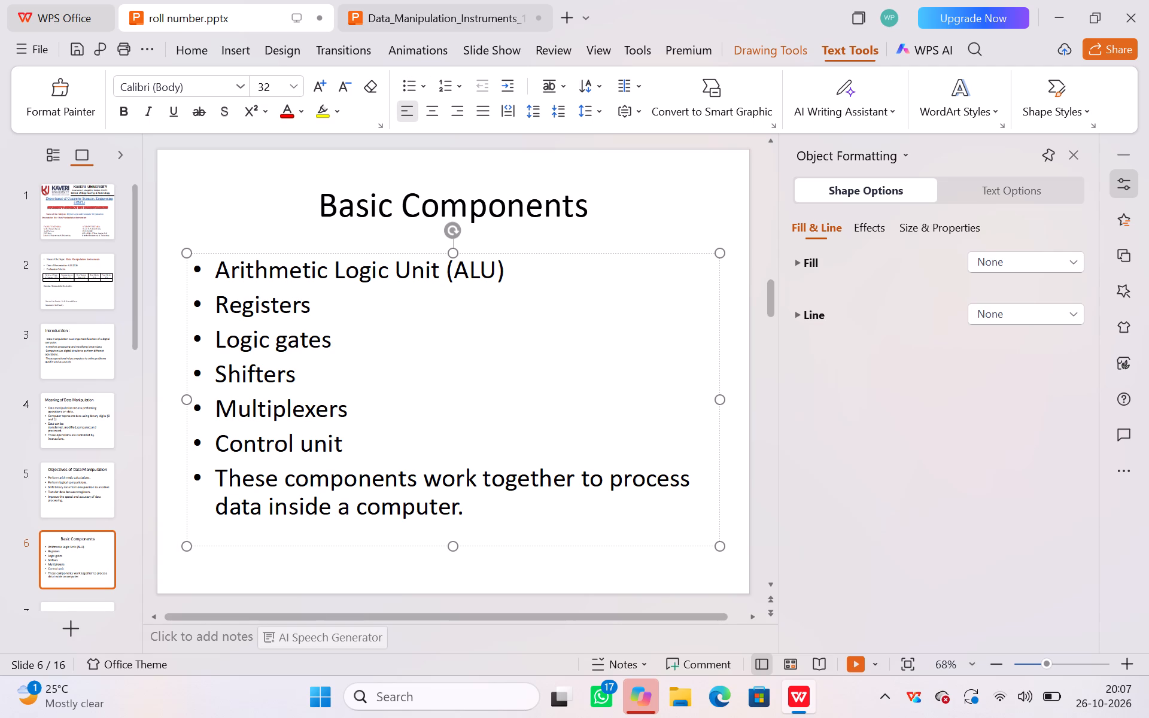
key(BackSpace)
Go to blank slide 7 of roll number.pptx, then switch to the Data Manipulation Instruments presentation and show its slide 6 for reference.
scroll(54, 604, down, 2)
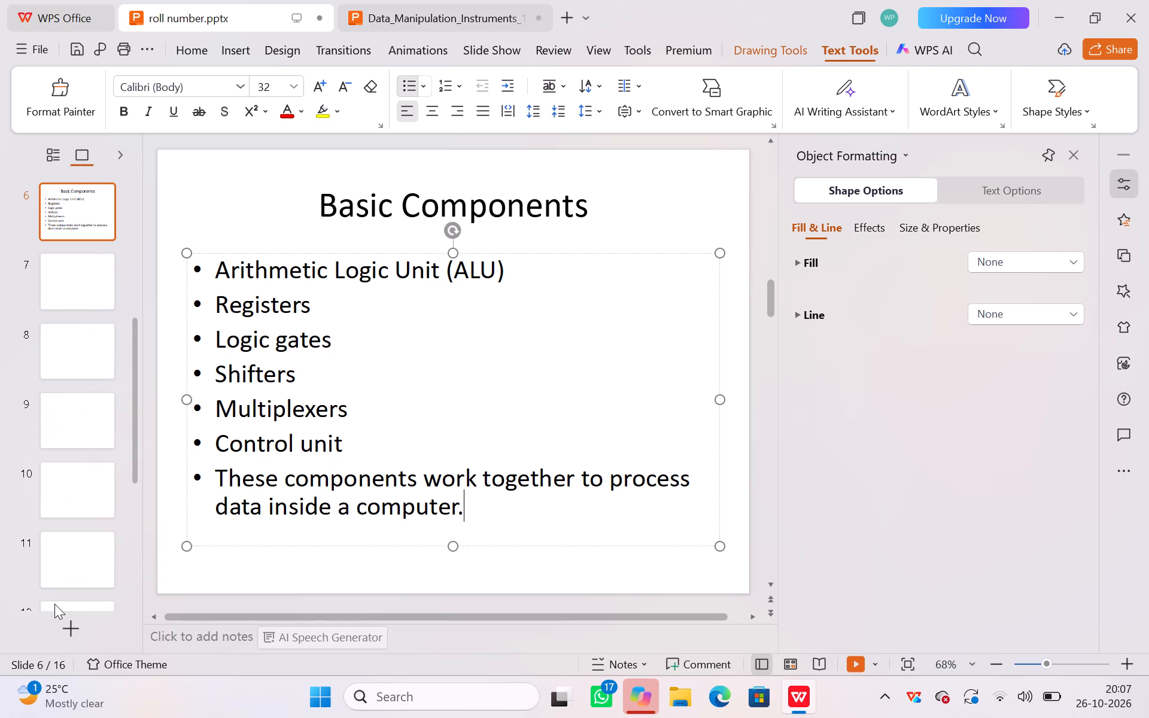
click(86, 281)
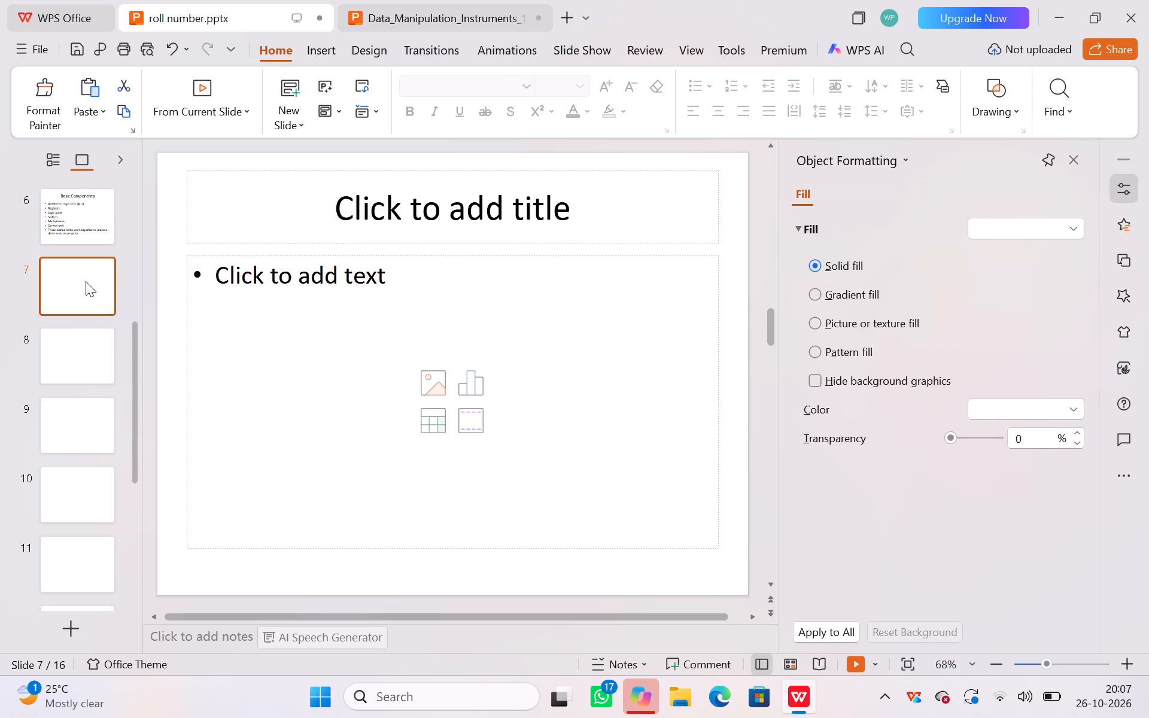
click(482, 9)
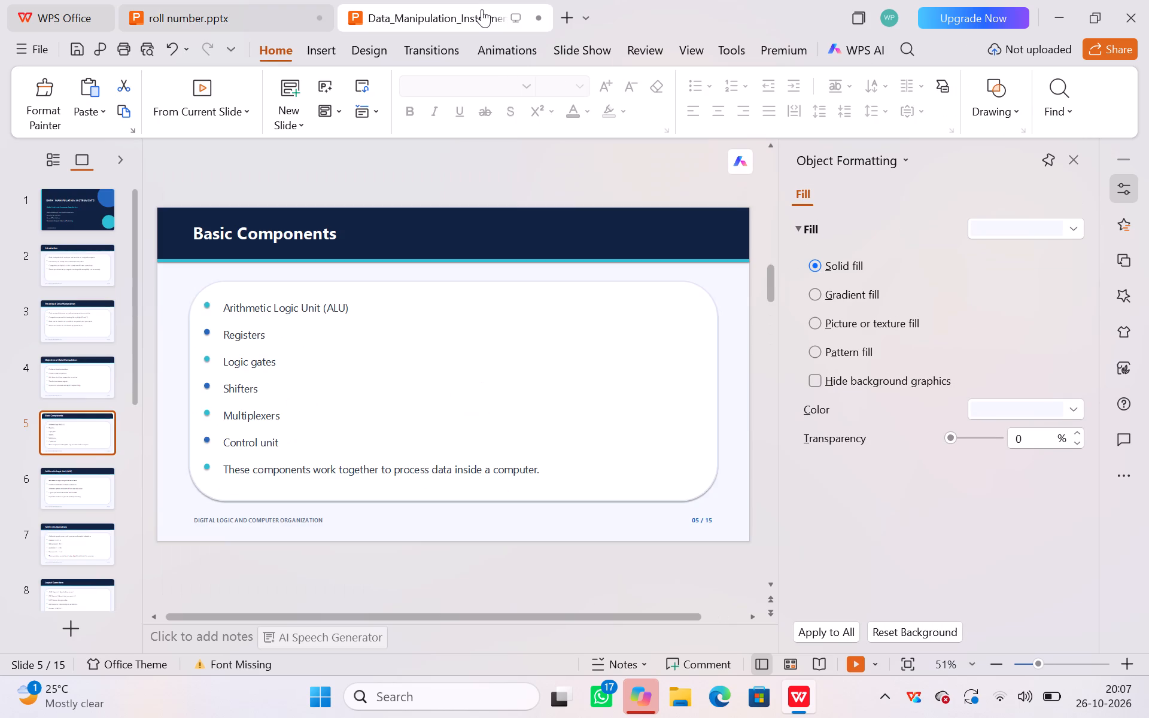
click(78, 488)
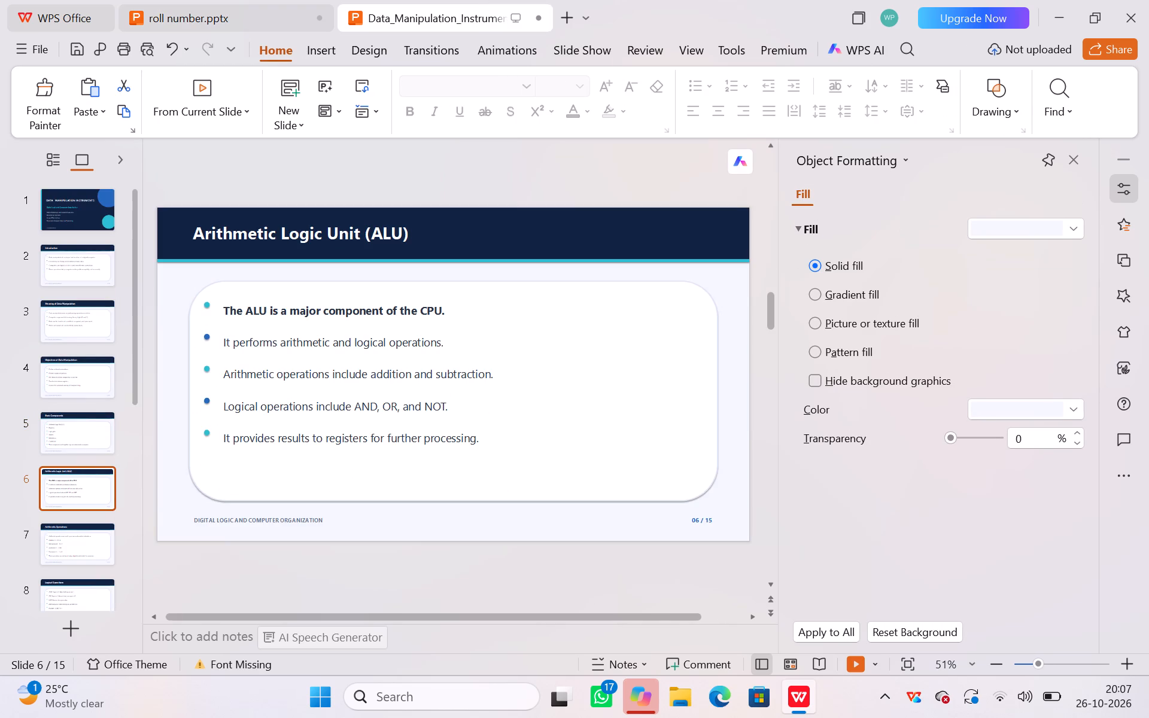
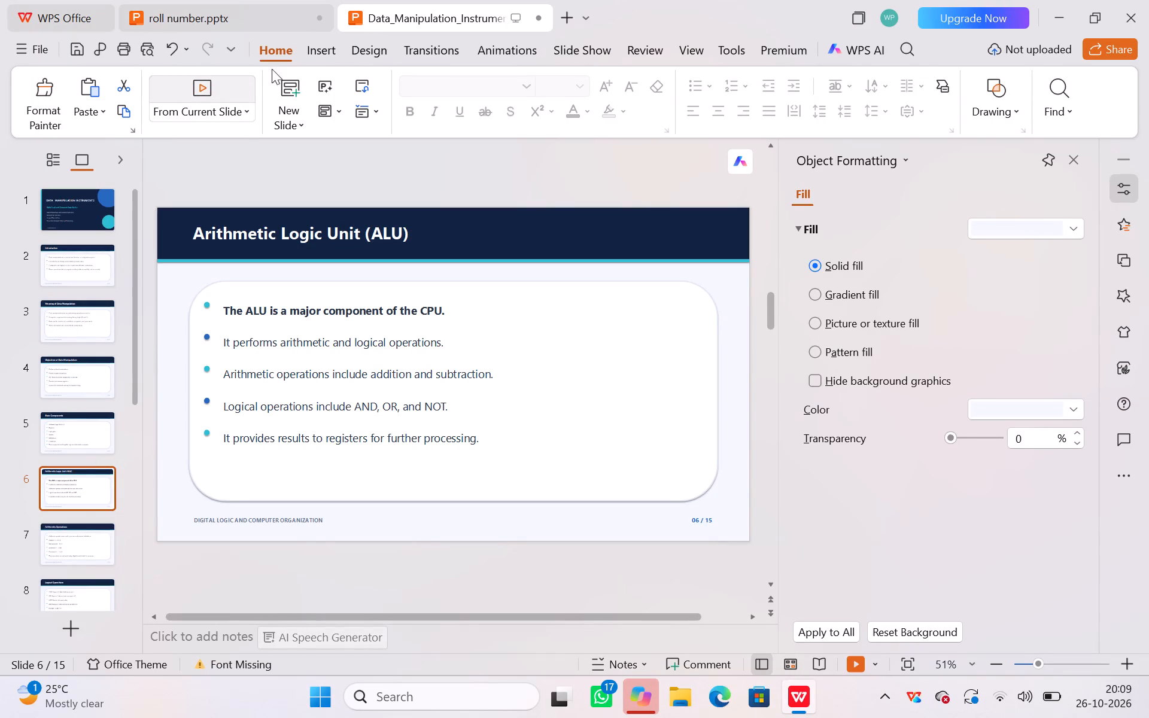
Return to the roll number.pptx presentation and title slide 7 "Arithmetic Logic Unit (ALU)" on a single line.
click(267, 18)
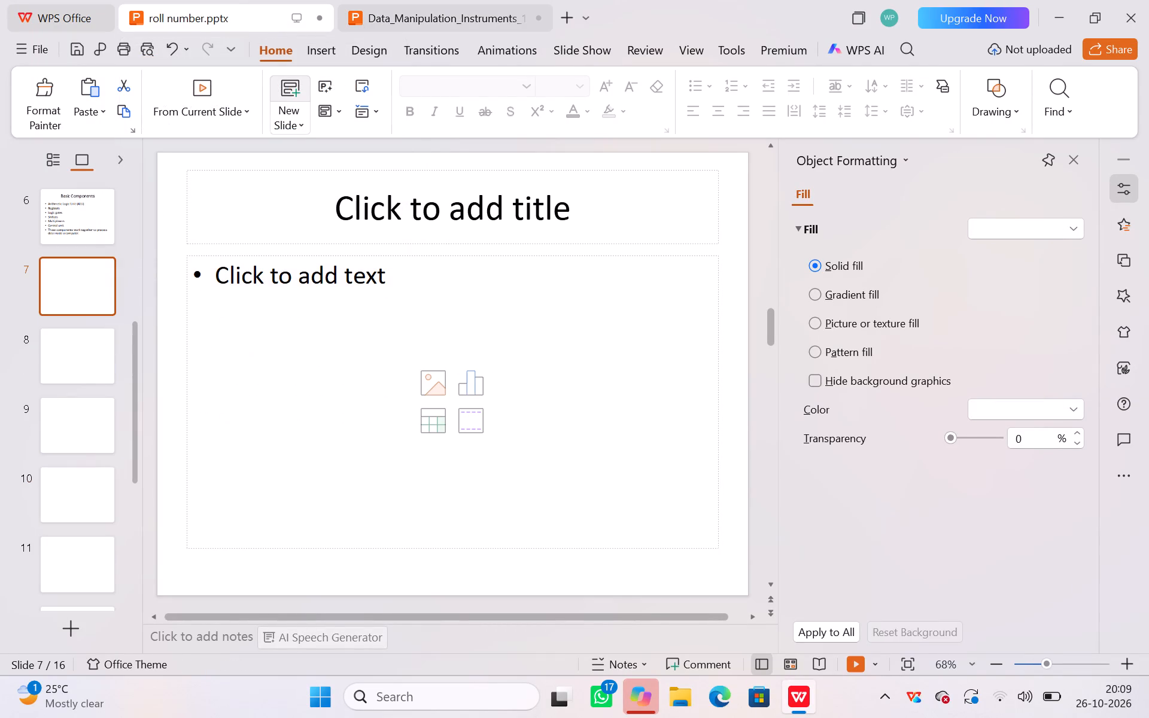
click(317, 226)
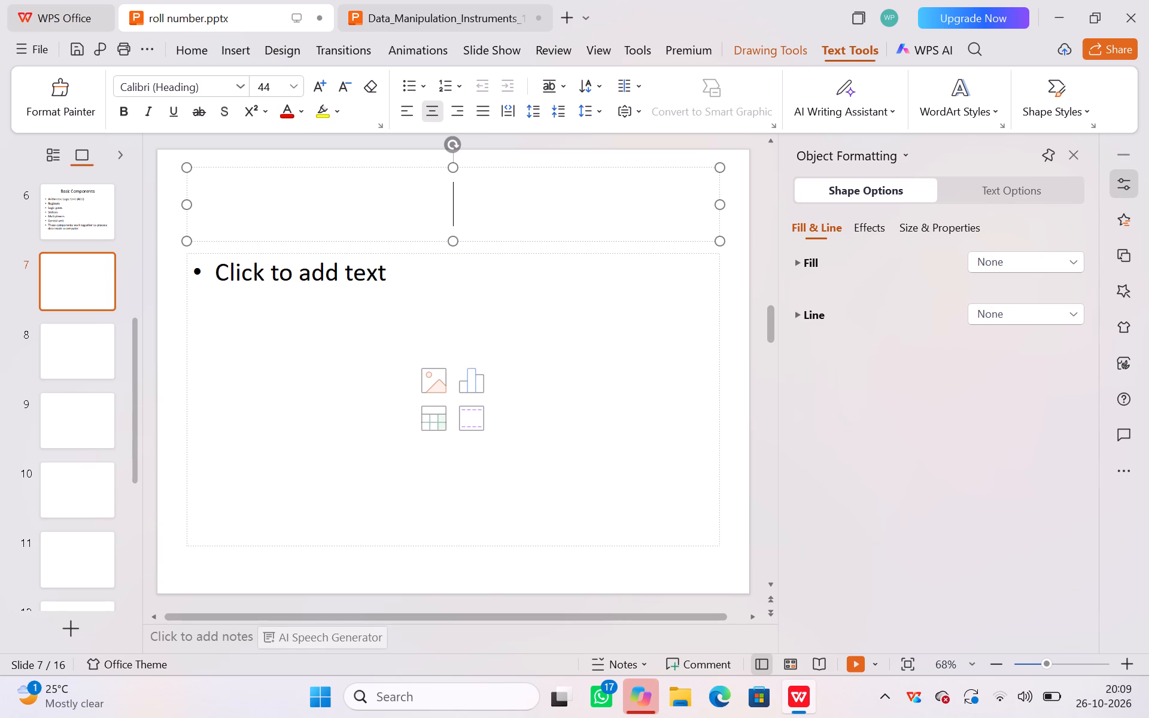
key(a)
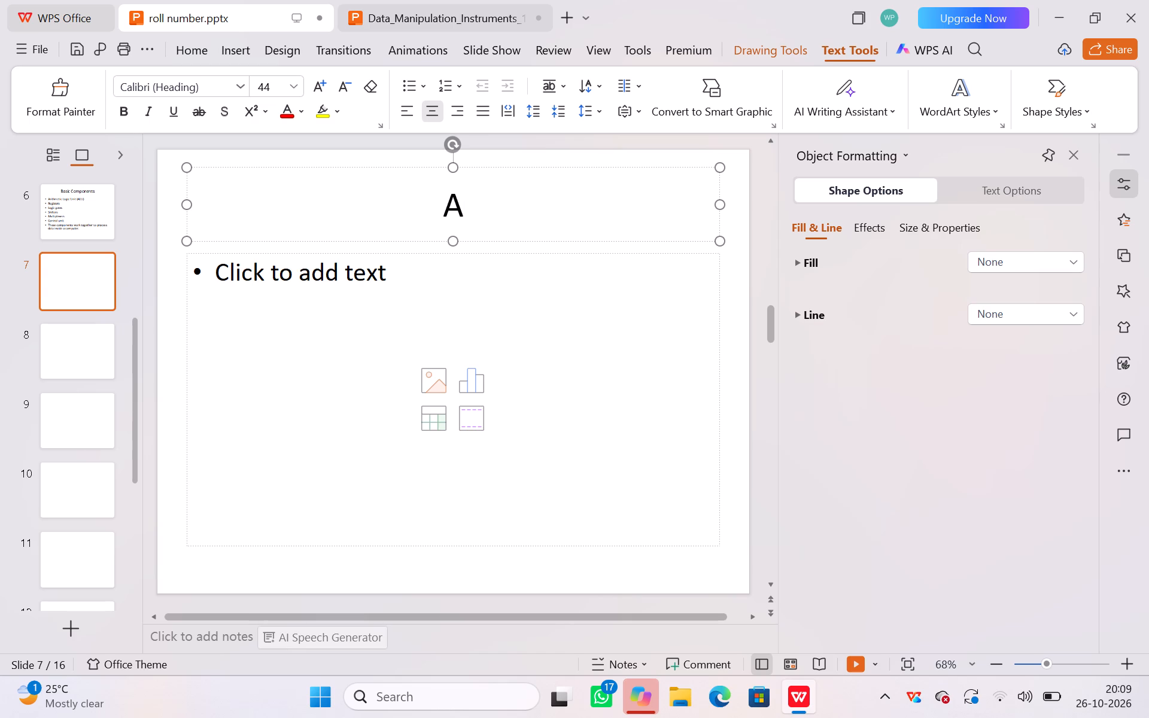
text(rithmetic)
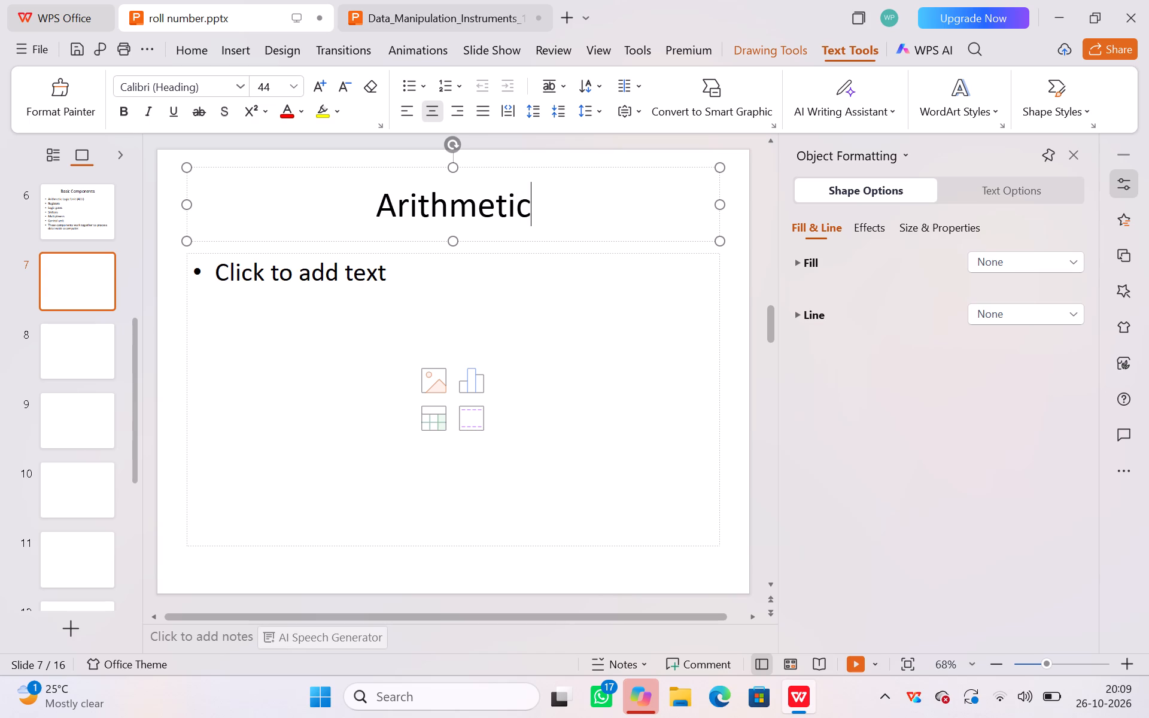
key(space)
key(l)
key(o)
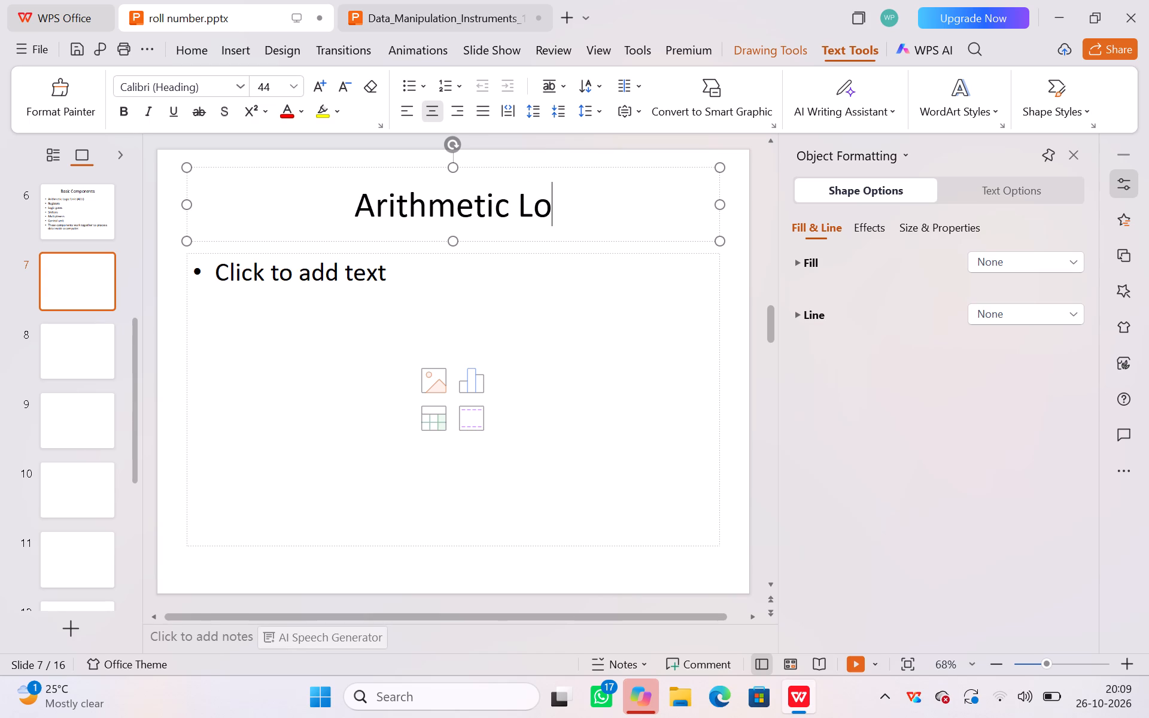
text(gic)
key(space)
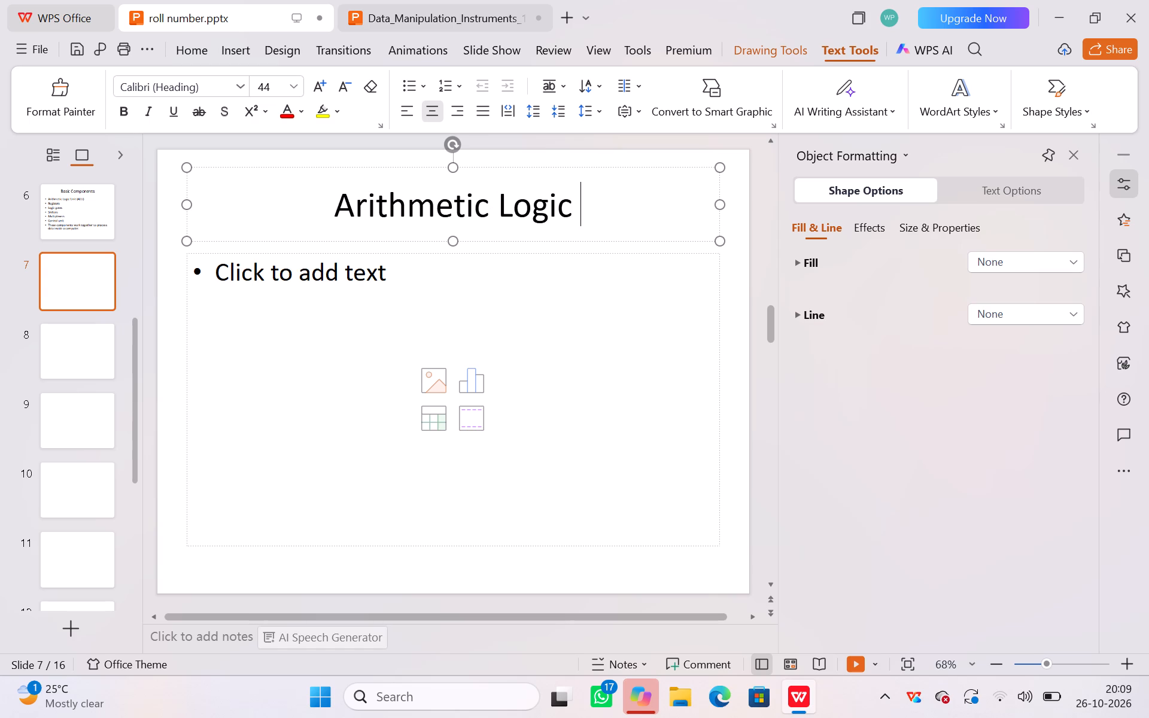
key(u)
text(nit)
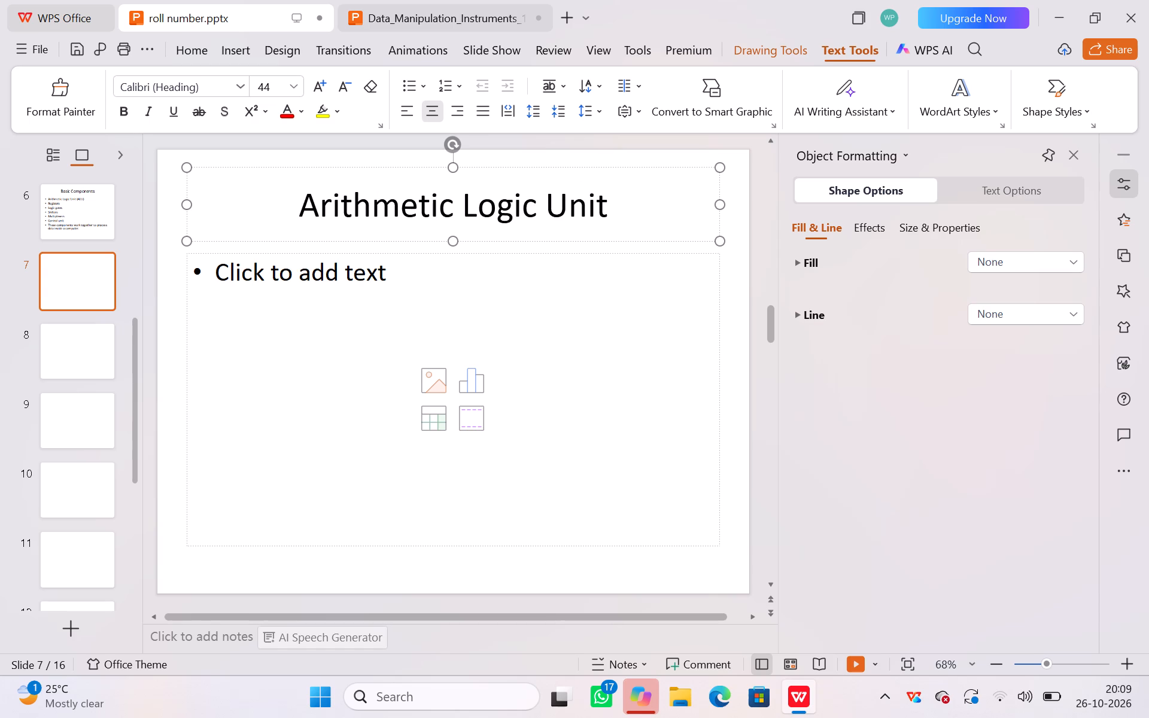
key(shift+parenleft)
key(BackSpace)
key(space)
key(shift+parenright)
key(BackSpace)
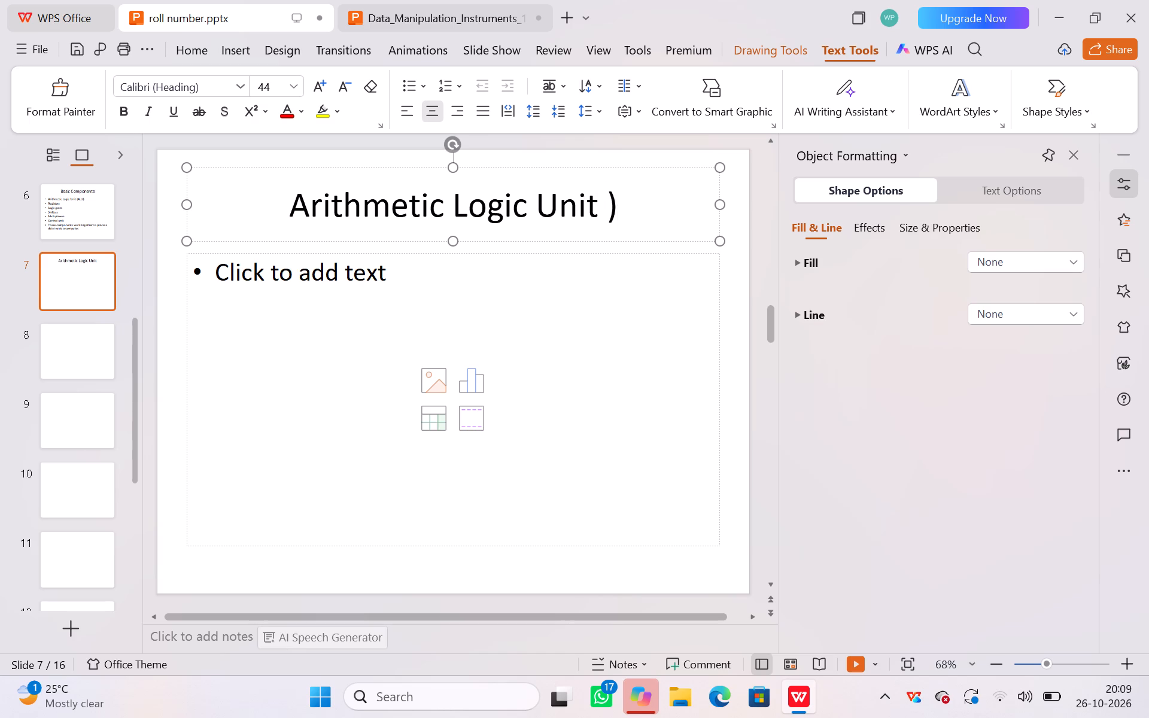
key(shift+parenleft)
key(a)
text(LU)
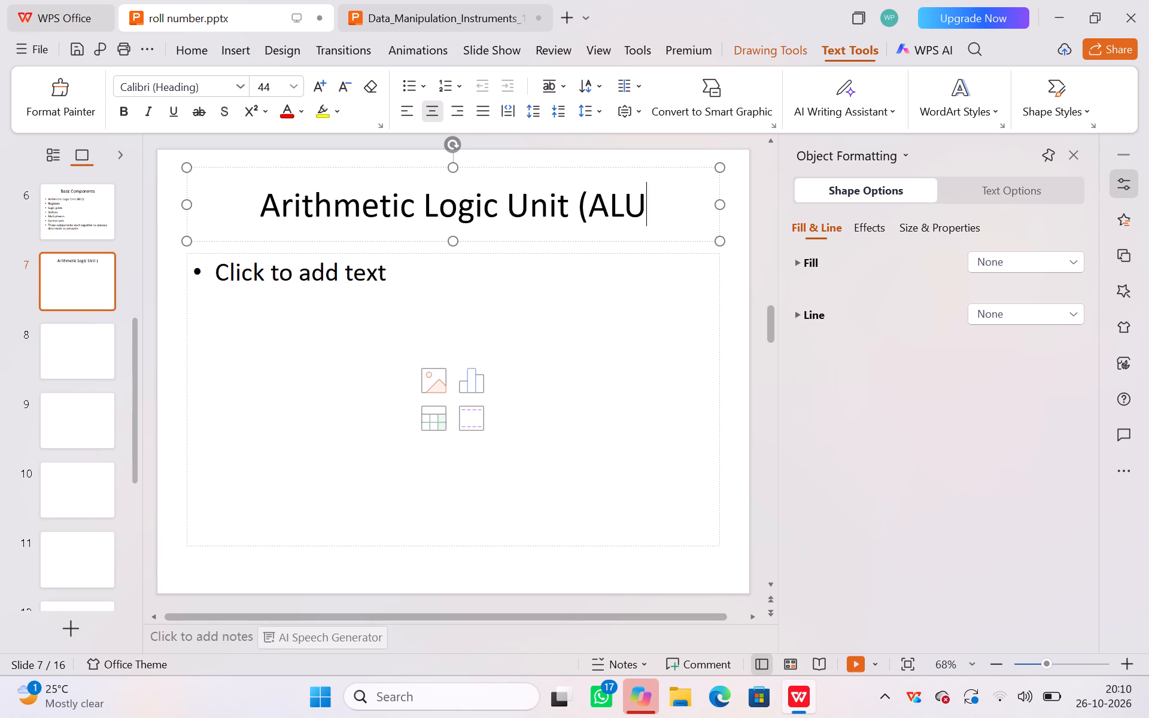
key(shift+parenright)
key(Return)
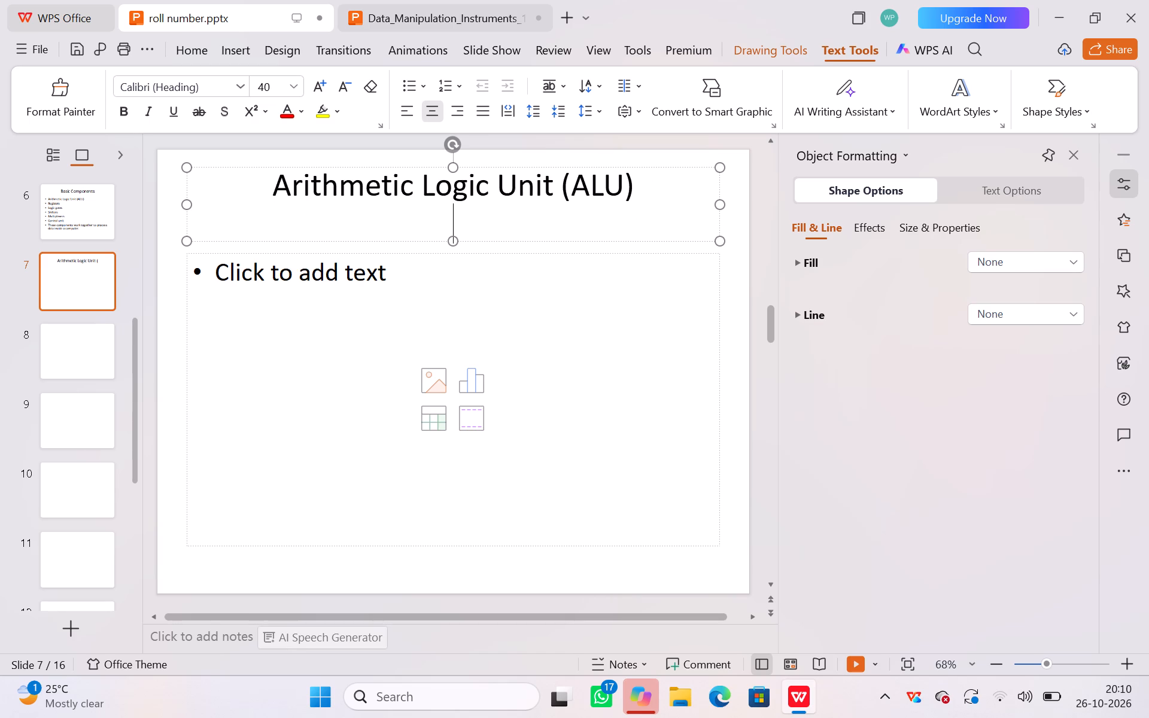
key(BackSpace)
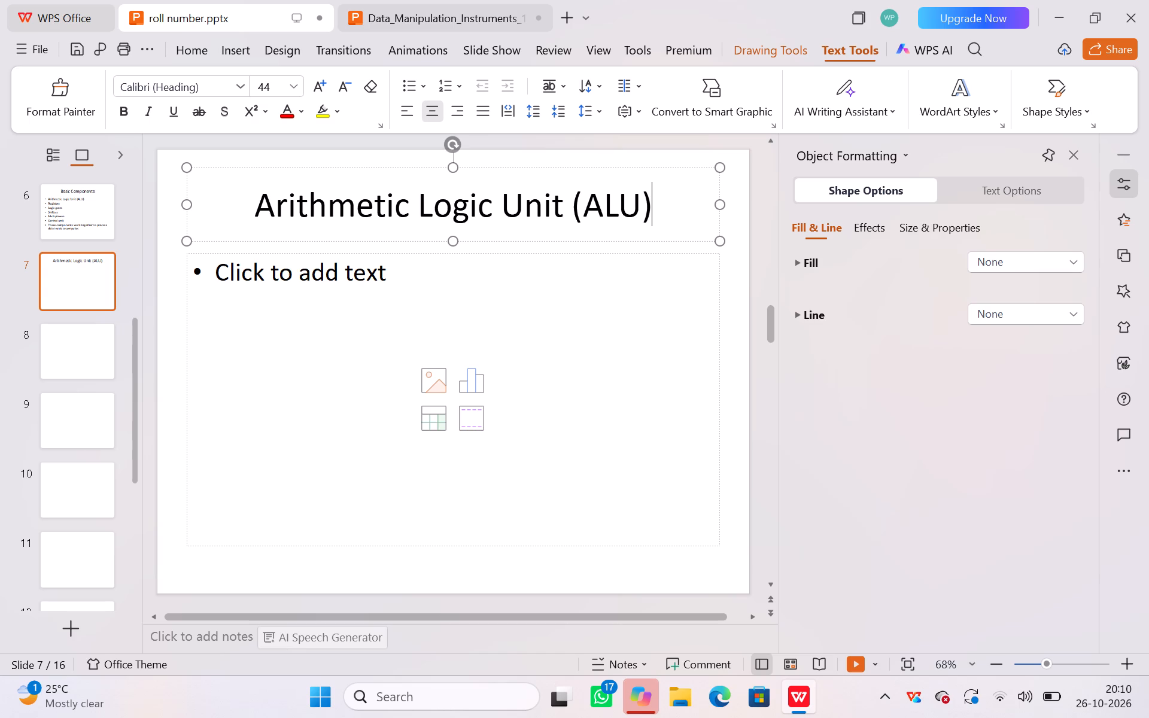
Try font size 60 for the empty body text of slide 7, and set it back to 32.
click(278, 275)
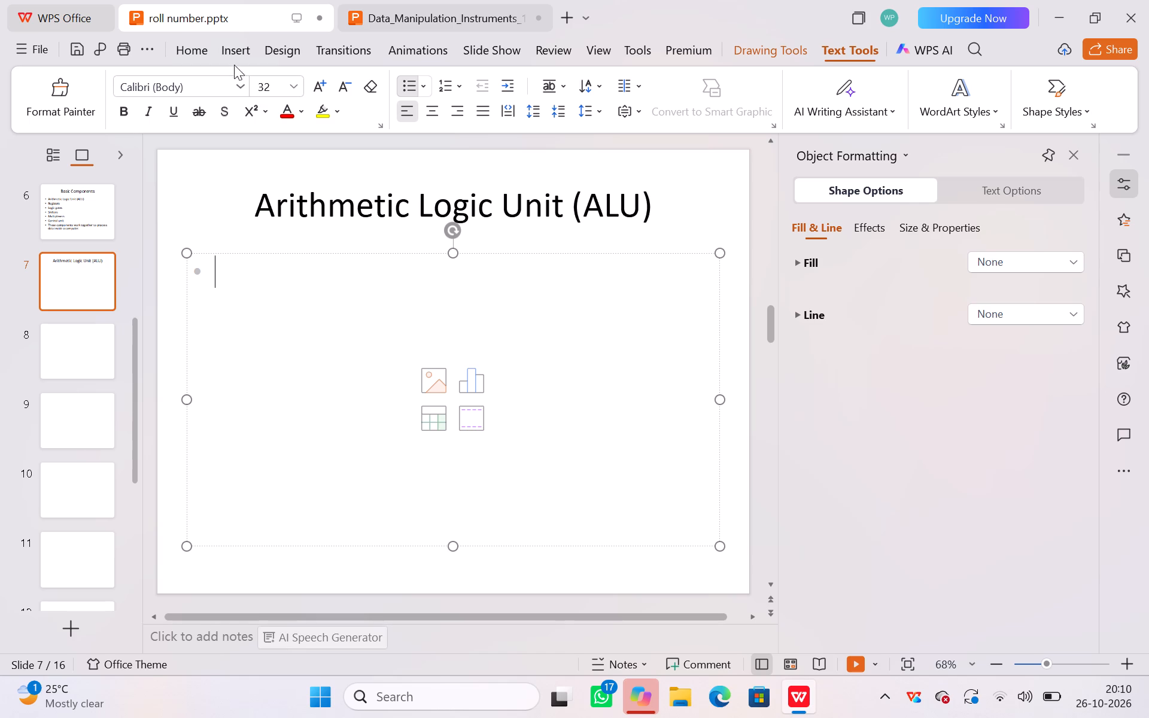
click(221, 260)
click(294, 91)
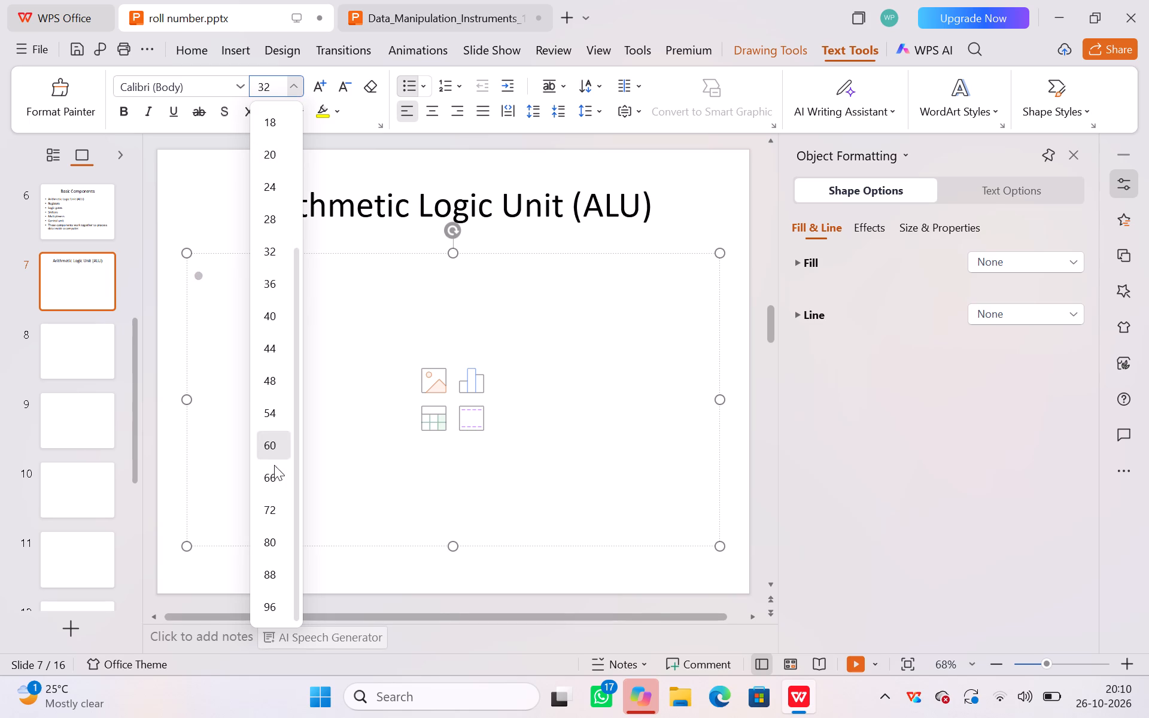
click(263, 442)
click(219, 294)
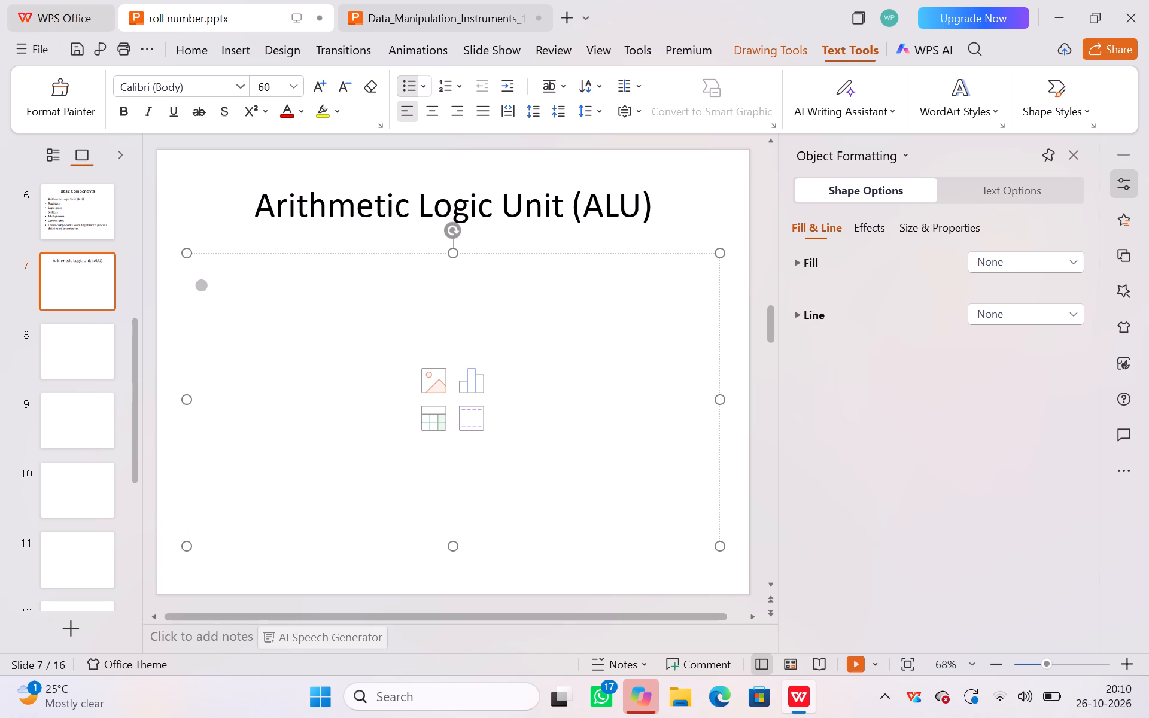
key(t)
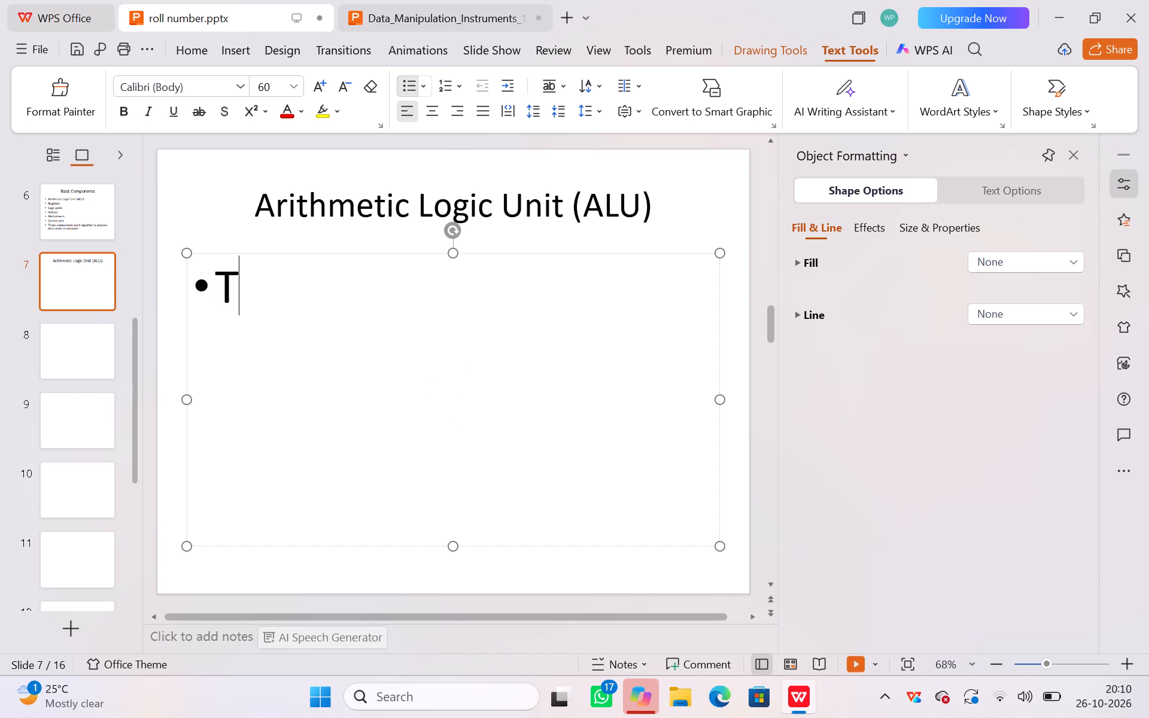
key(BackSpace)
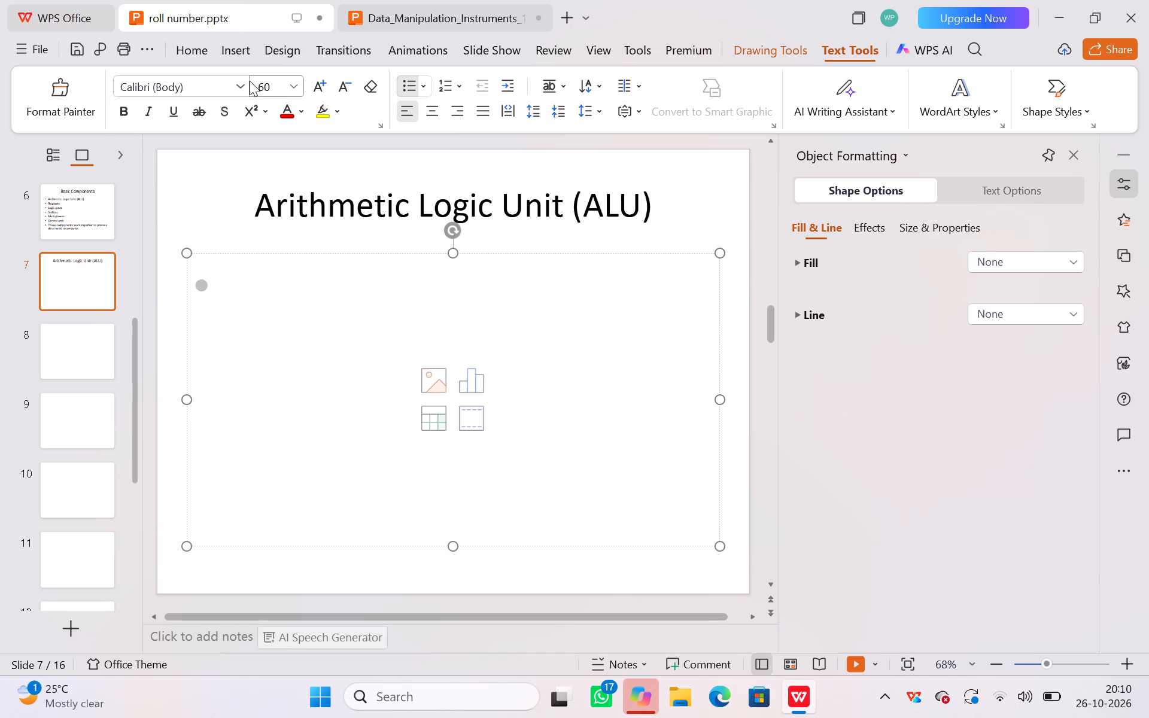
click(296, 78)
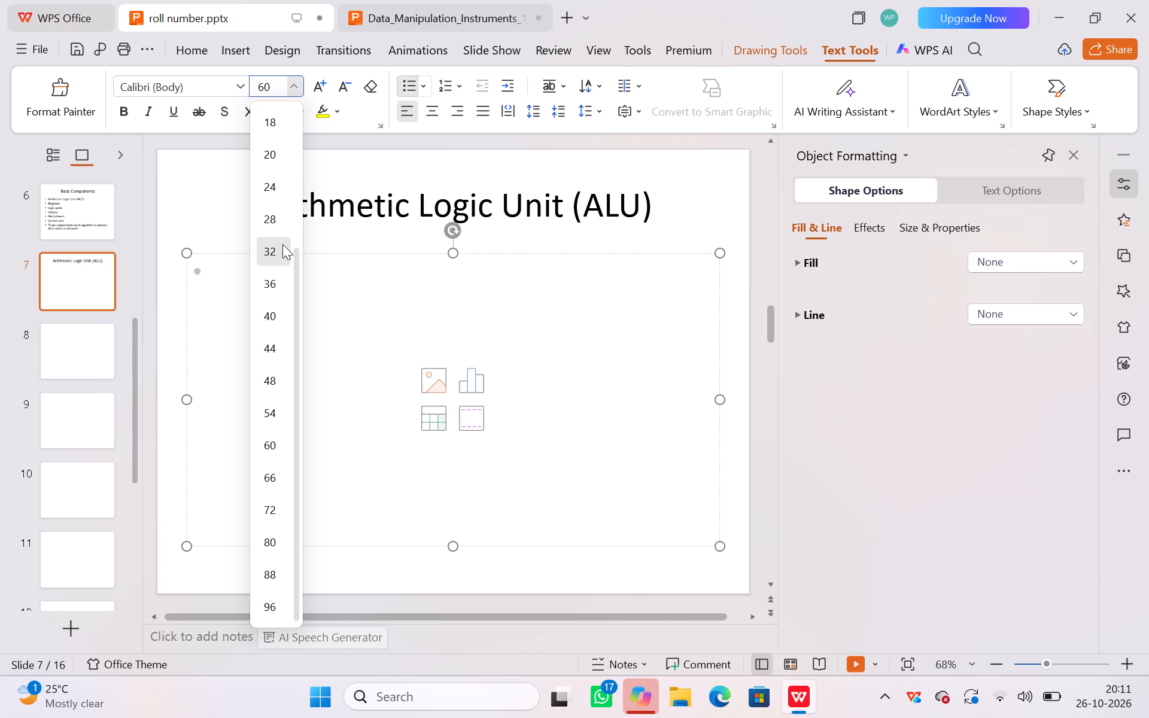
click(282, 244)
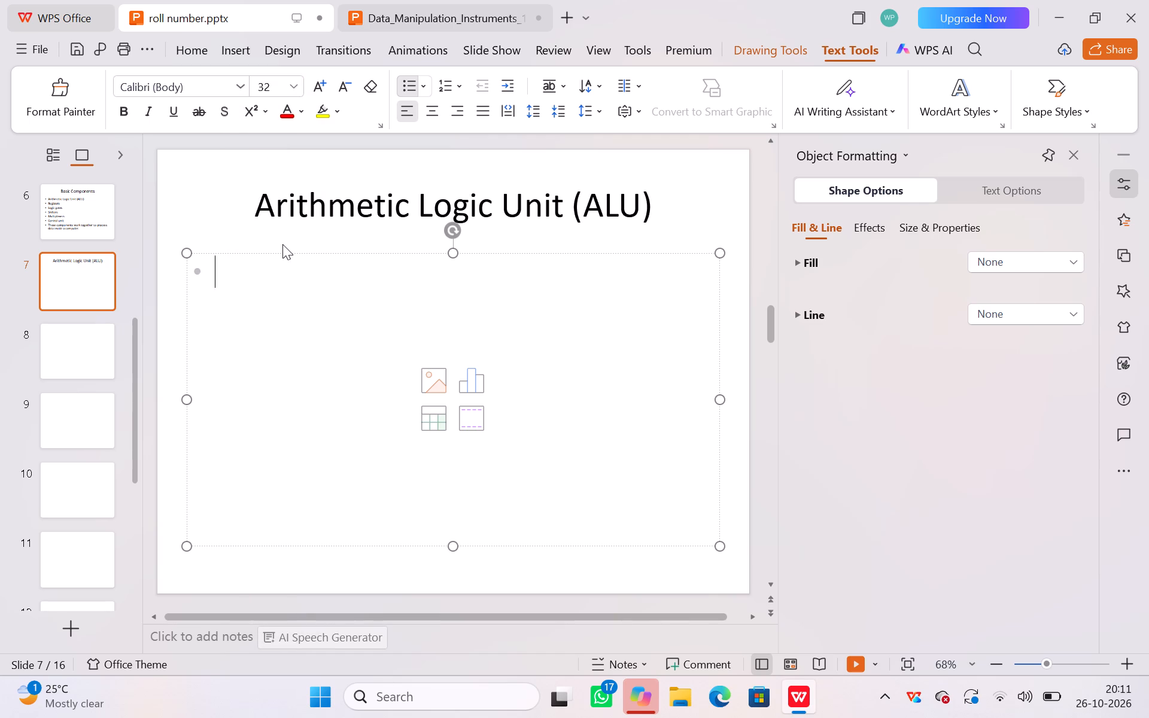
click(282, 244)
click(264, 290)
Set the font size of slide 7's empty body text to 40.
drag(289, 84, 289, 96)
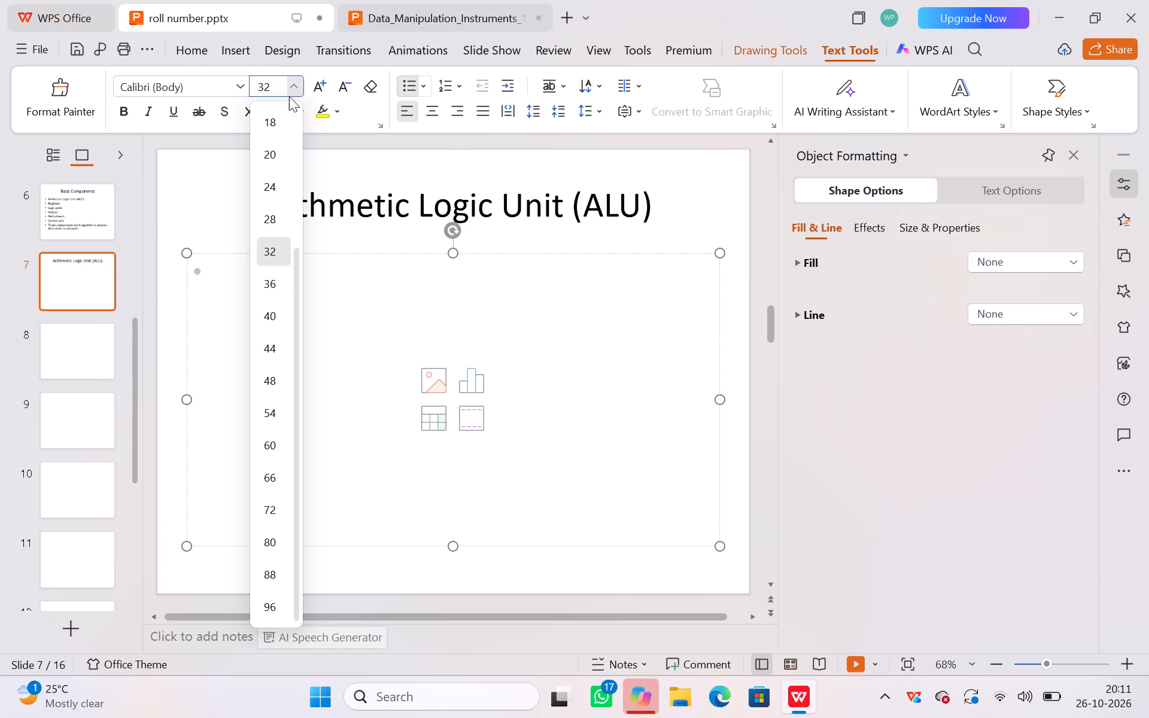
drag(289, 96, 280, 327)
click(280, 327)
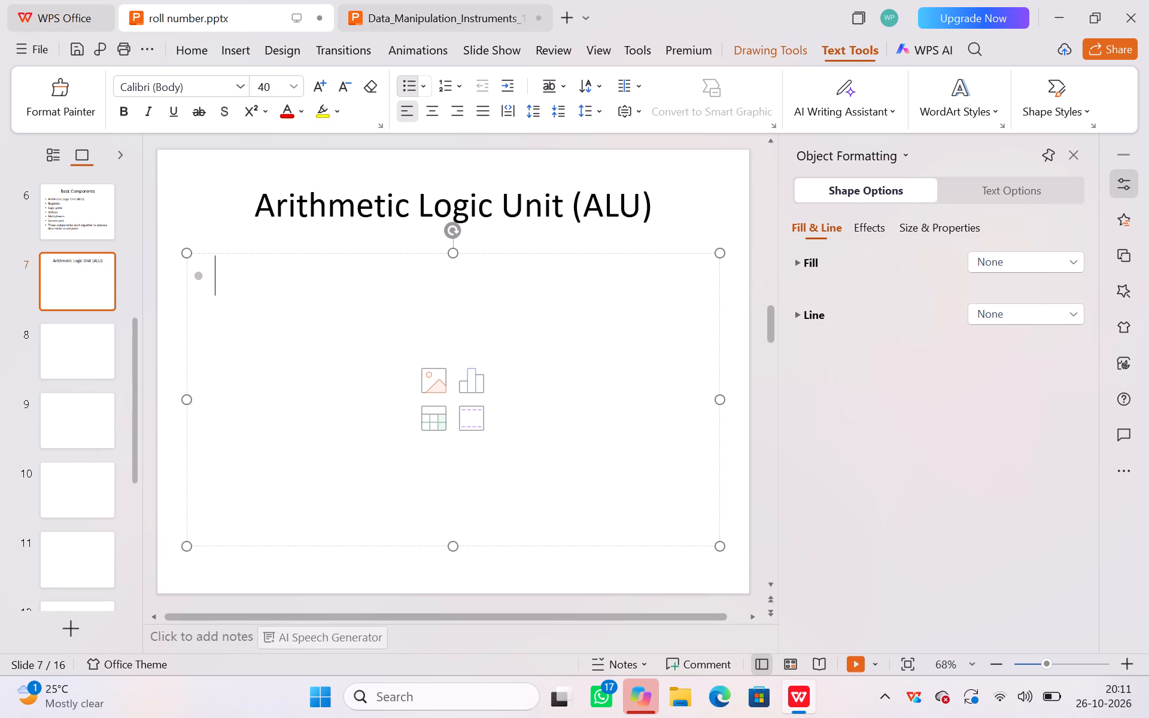
click(215, 273)
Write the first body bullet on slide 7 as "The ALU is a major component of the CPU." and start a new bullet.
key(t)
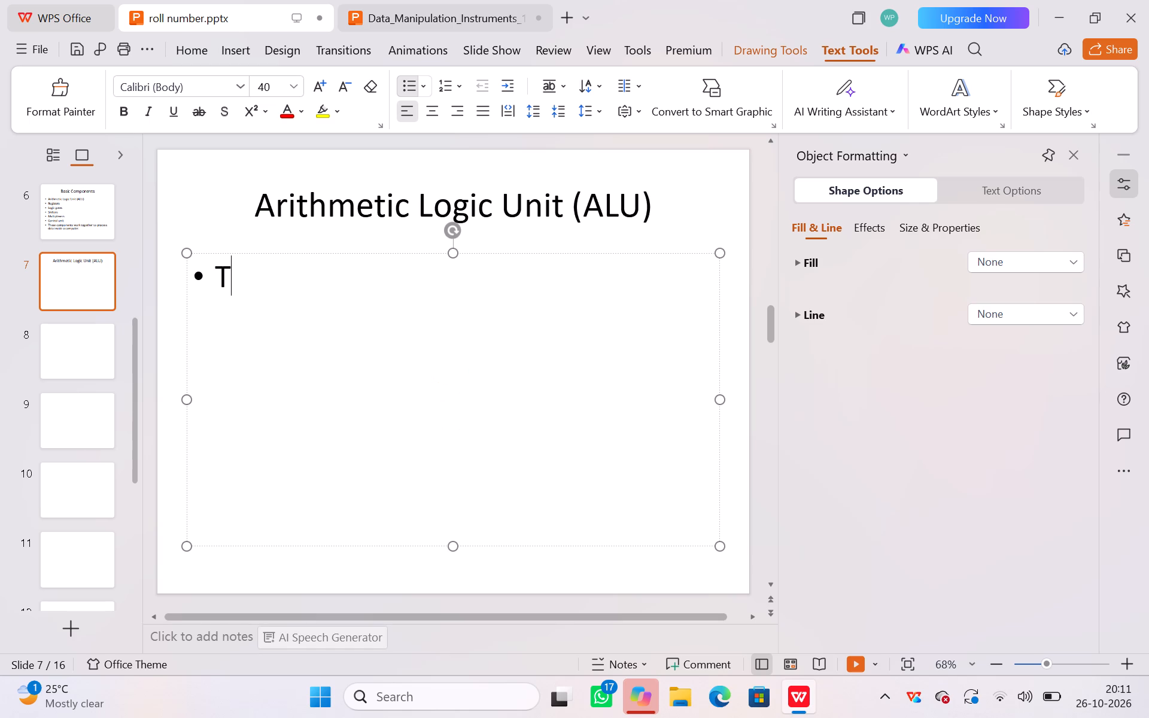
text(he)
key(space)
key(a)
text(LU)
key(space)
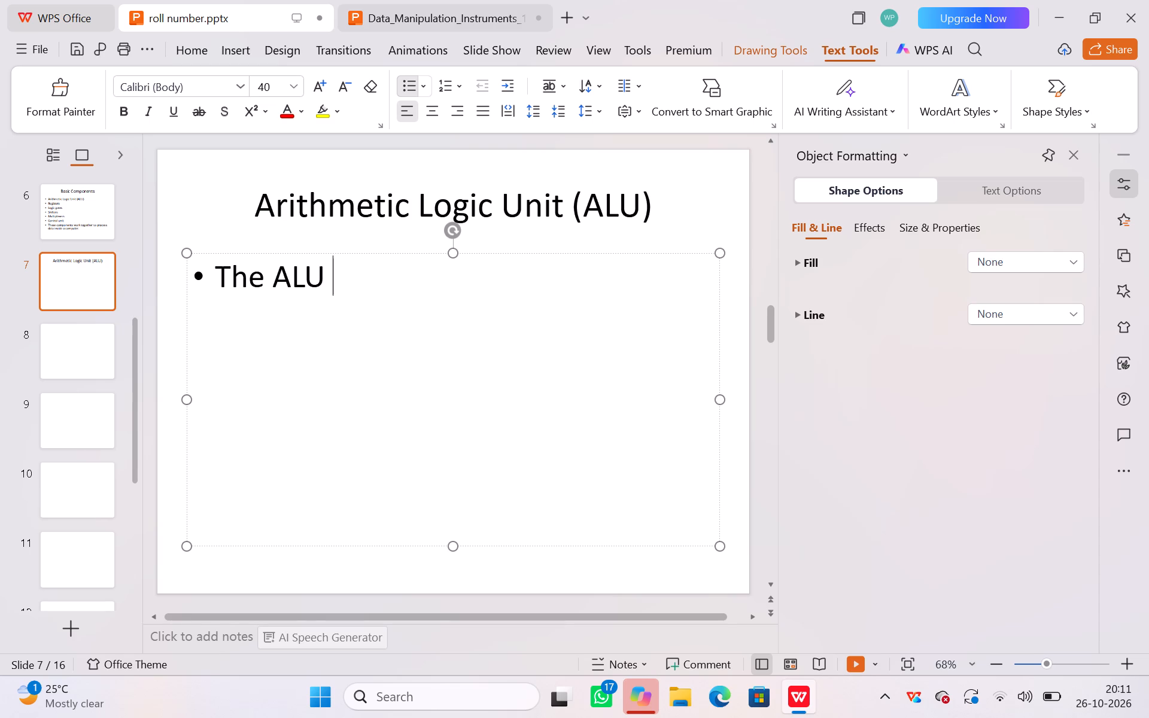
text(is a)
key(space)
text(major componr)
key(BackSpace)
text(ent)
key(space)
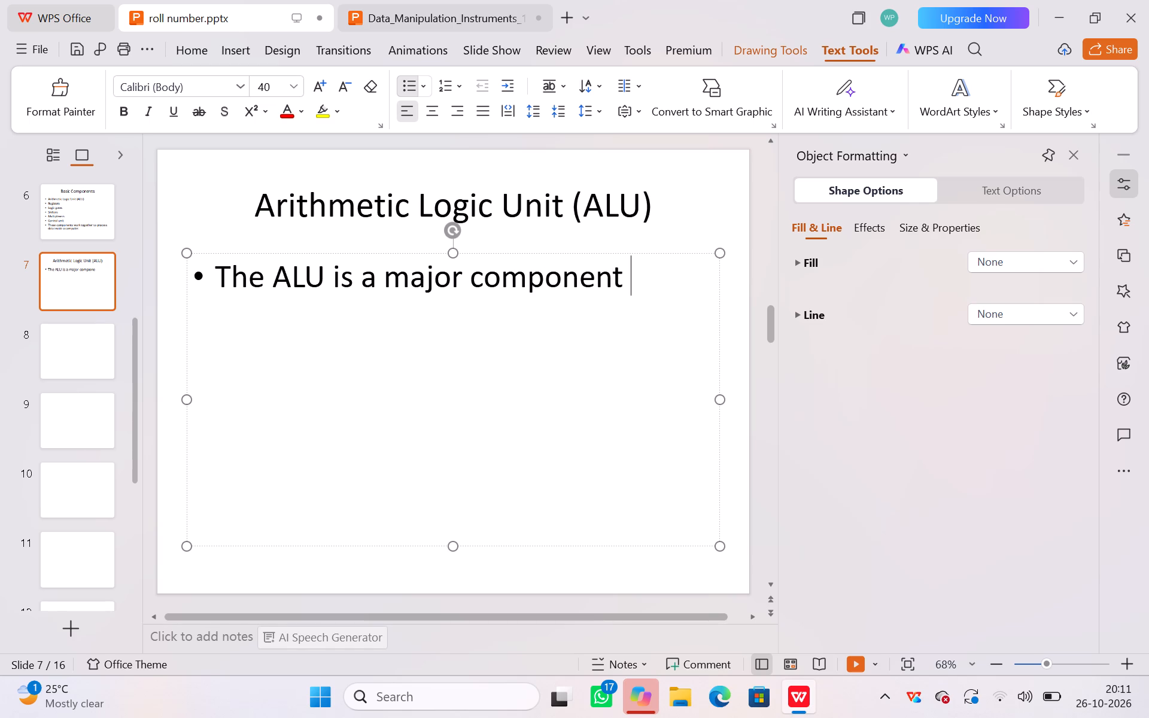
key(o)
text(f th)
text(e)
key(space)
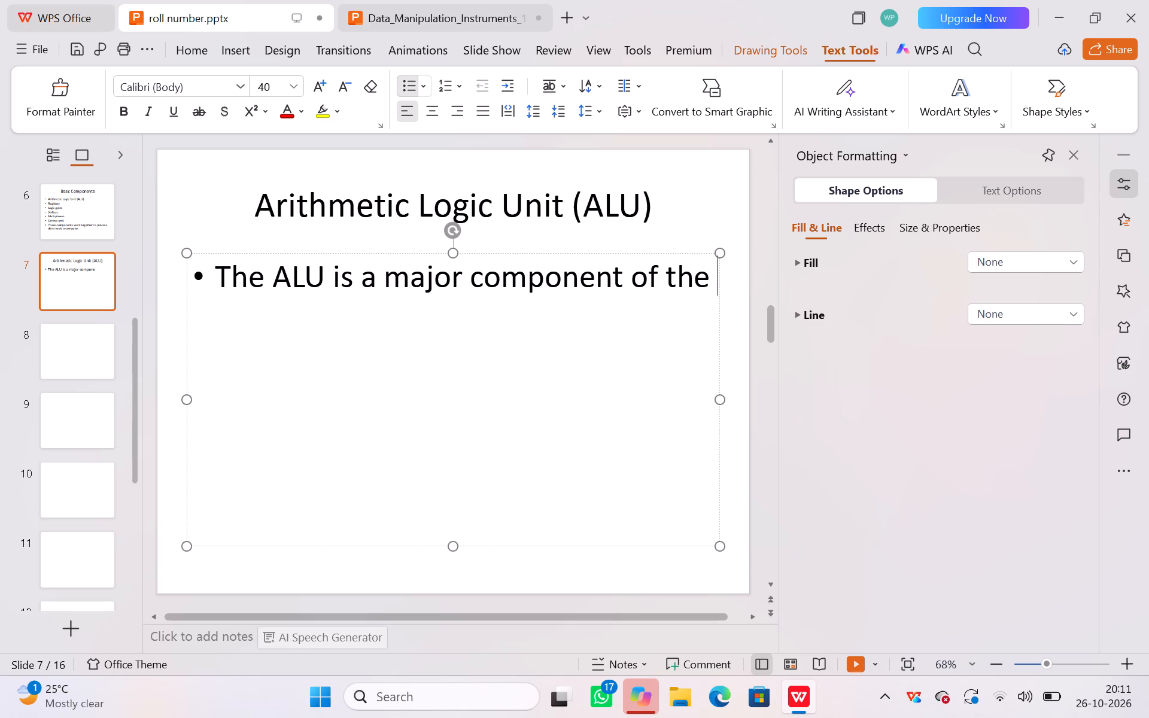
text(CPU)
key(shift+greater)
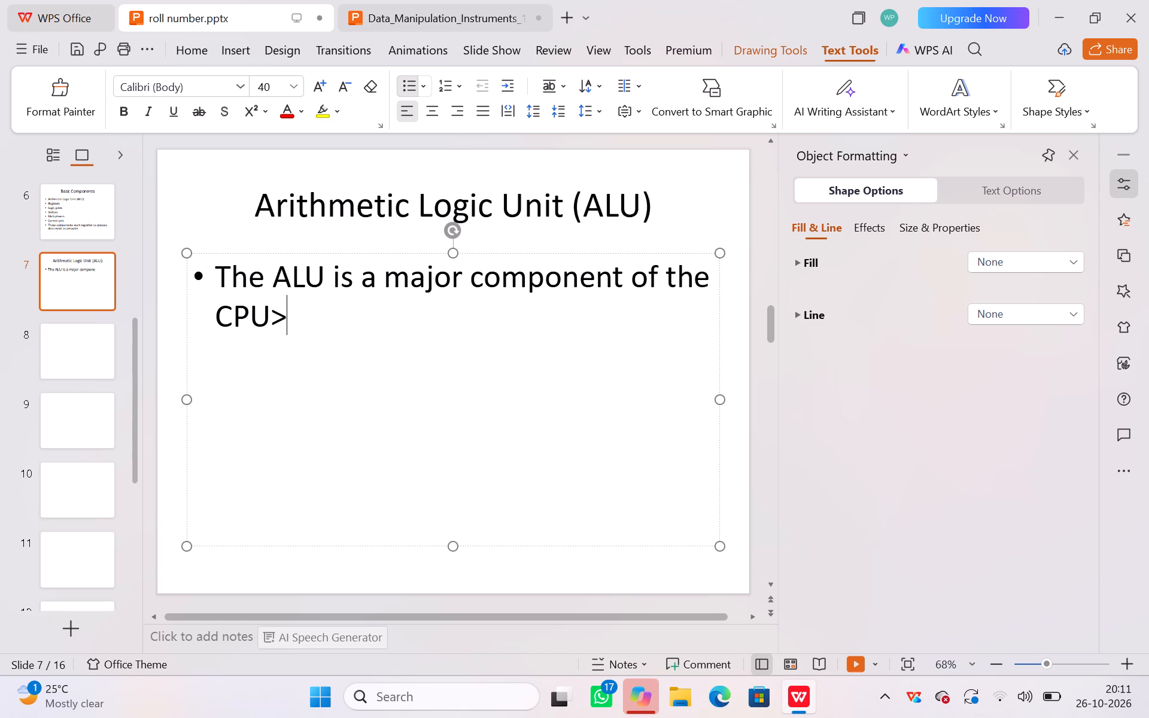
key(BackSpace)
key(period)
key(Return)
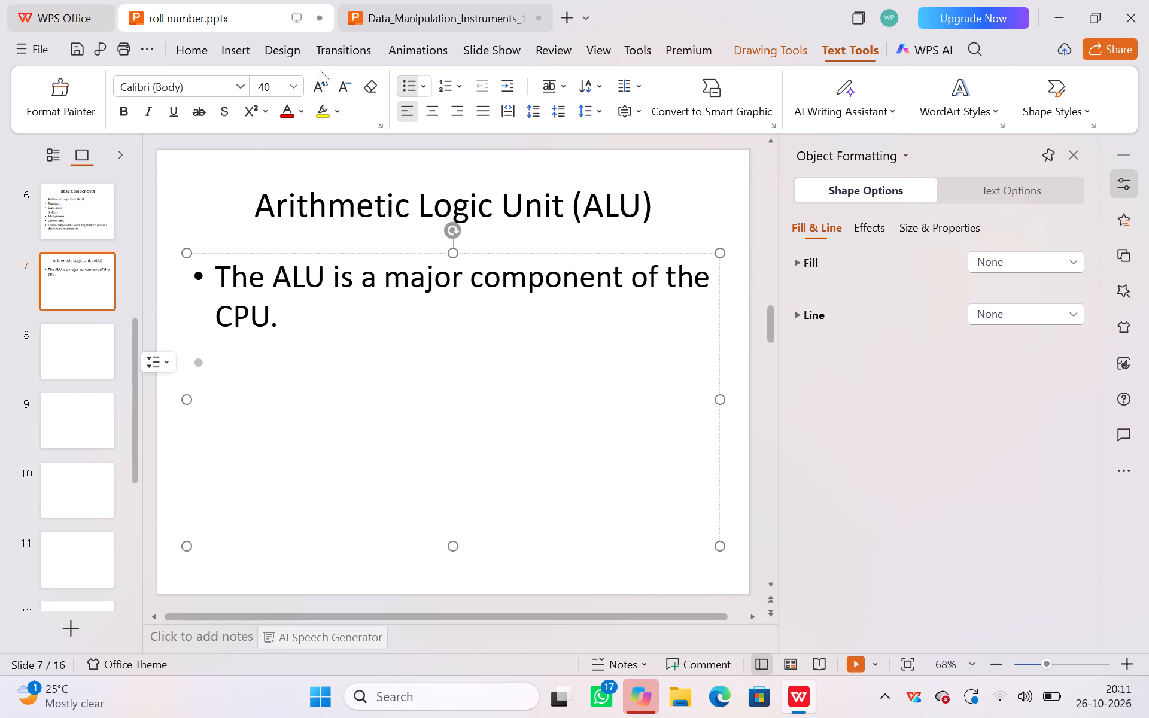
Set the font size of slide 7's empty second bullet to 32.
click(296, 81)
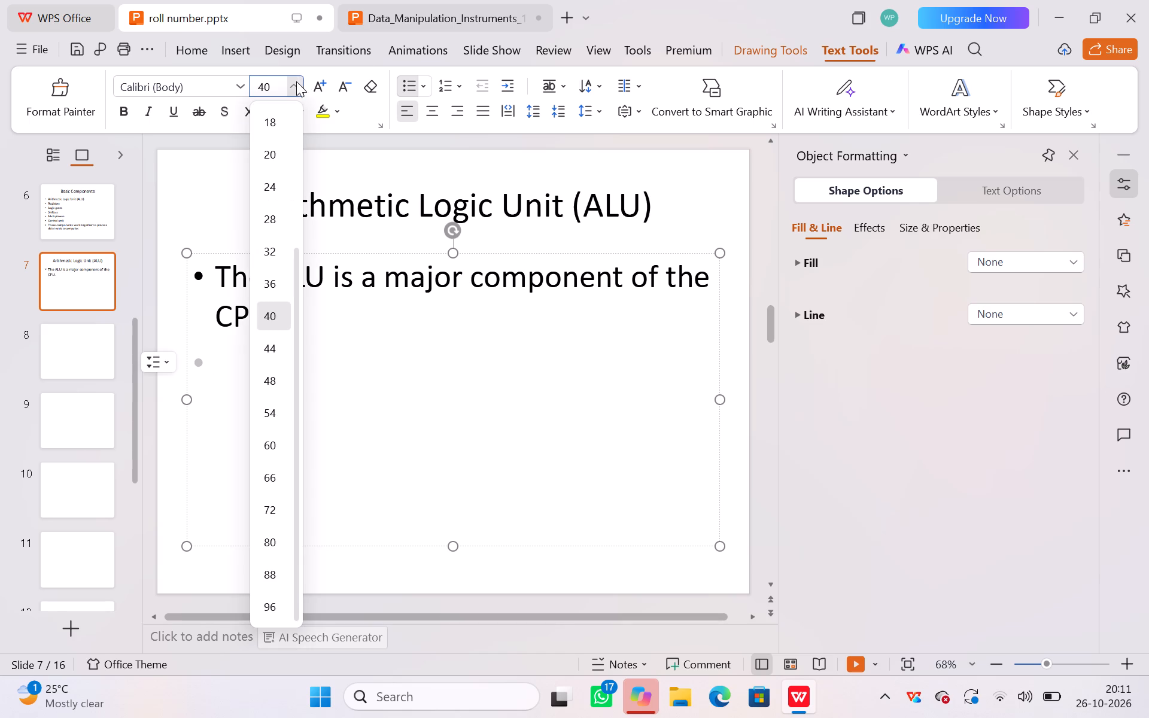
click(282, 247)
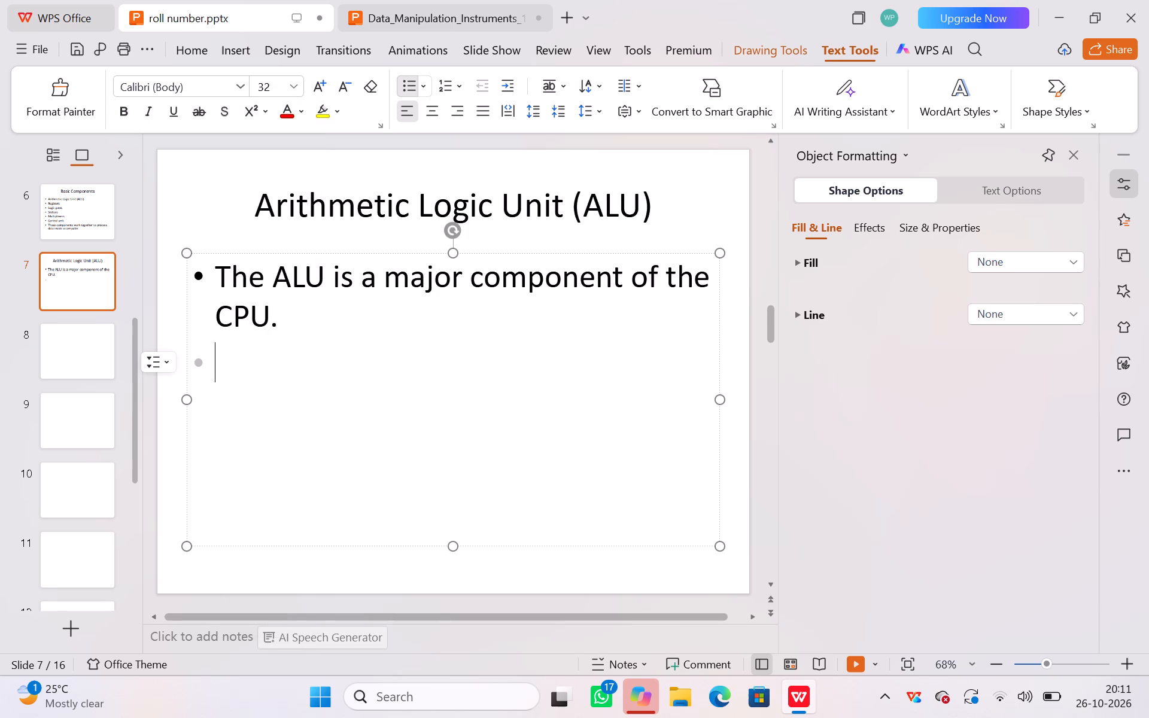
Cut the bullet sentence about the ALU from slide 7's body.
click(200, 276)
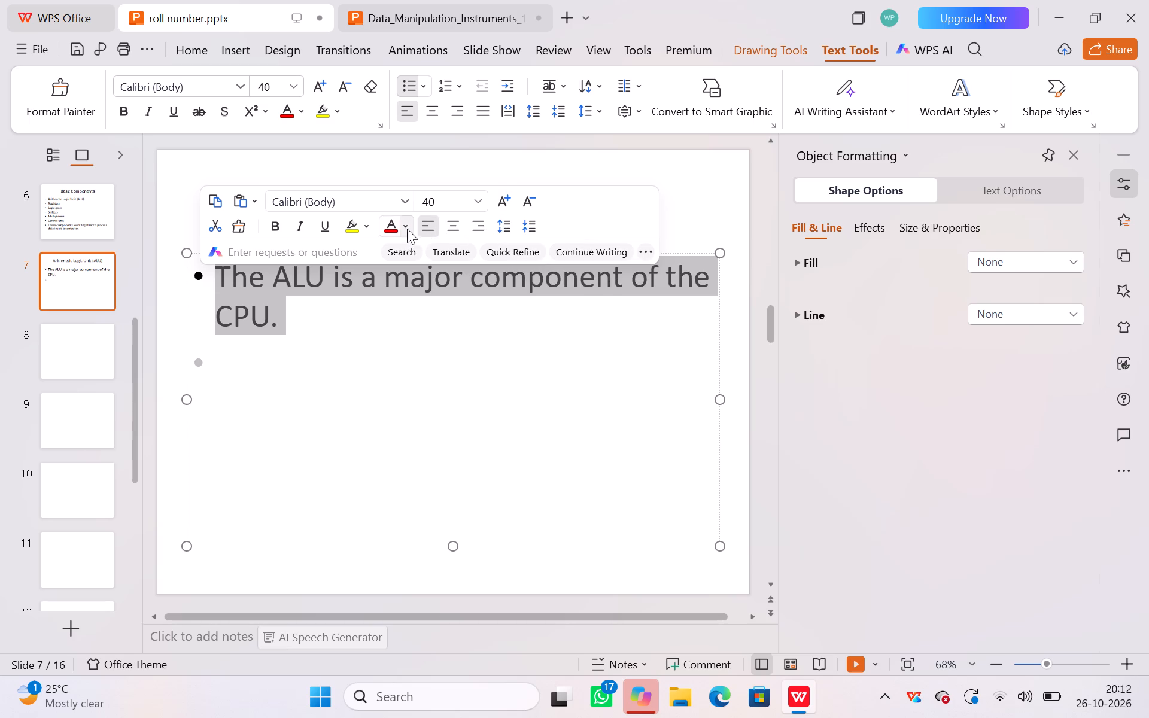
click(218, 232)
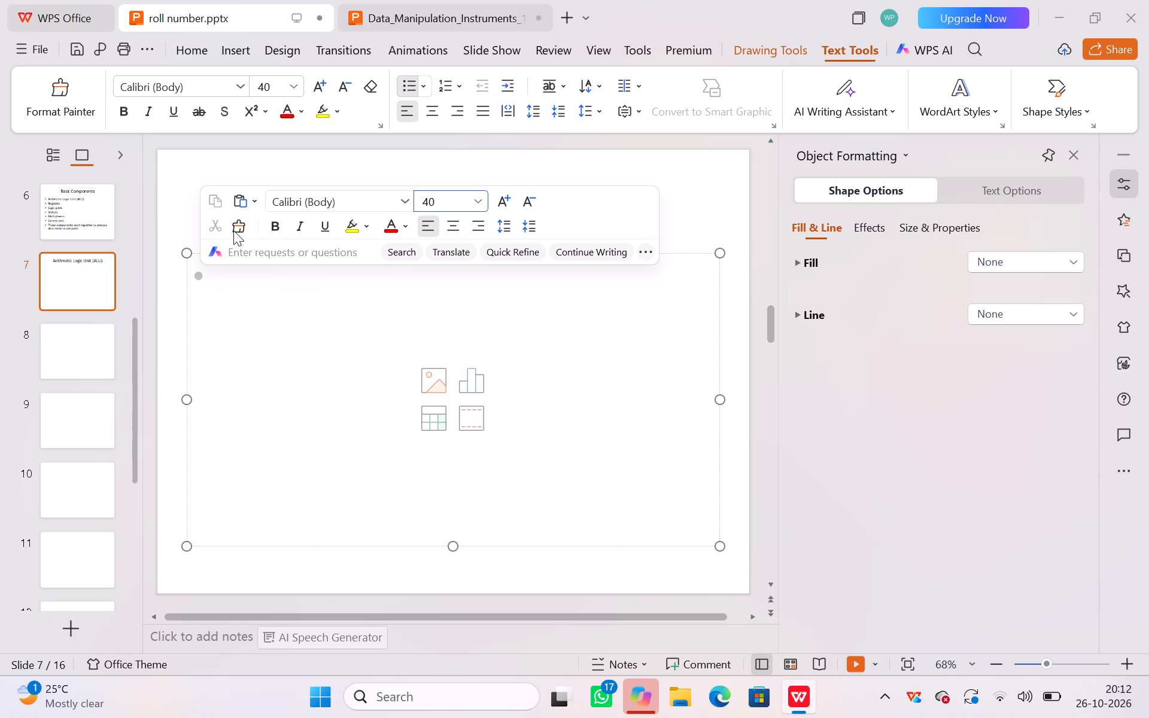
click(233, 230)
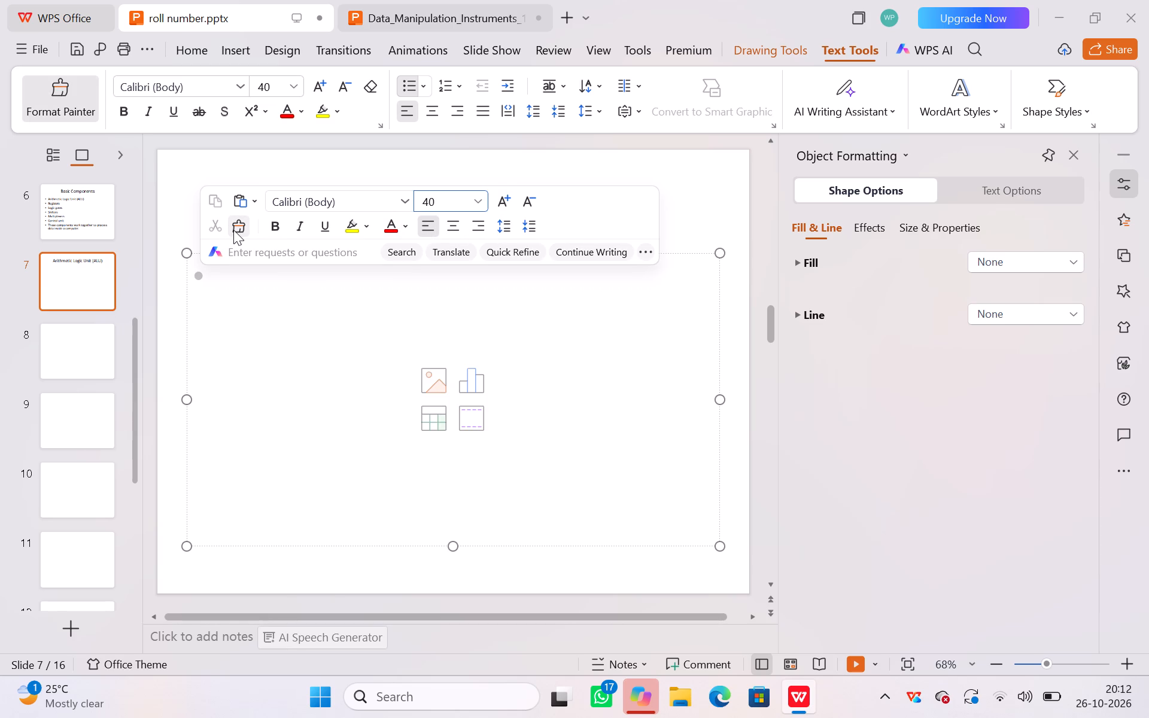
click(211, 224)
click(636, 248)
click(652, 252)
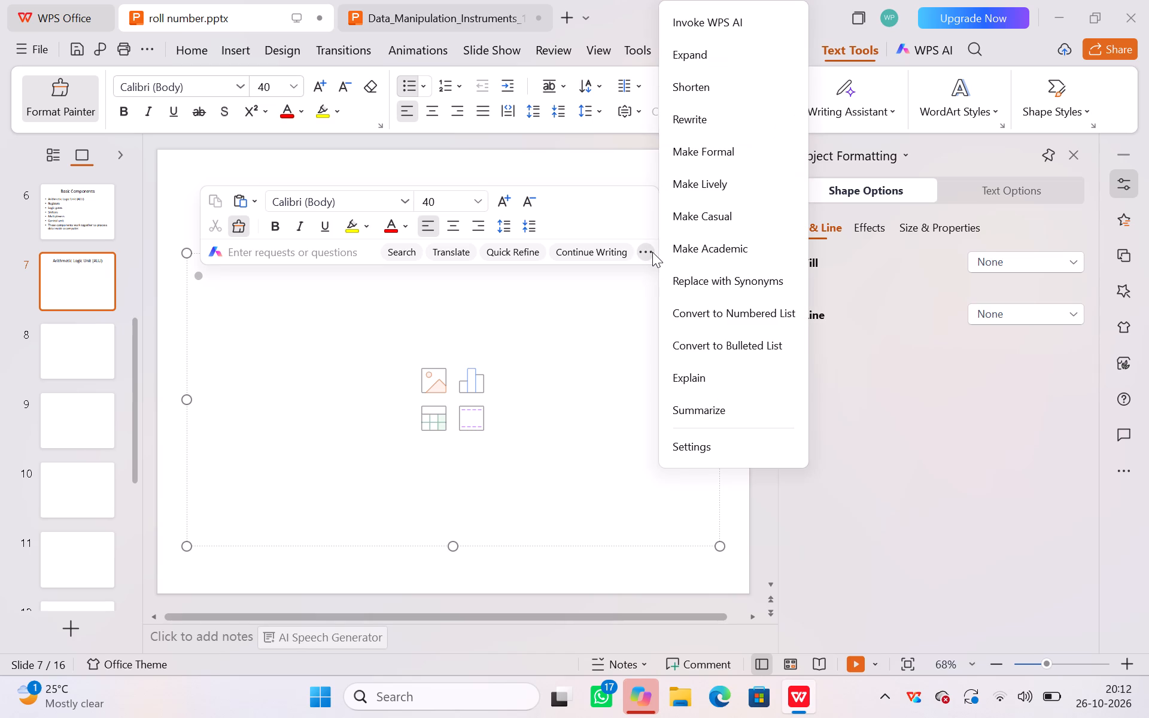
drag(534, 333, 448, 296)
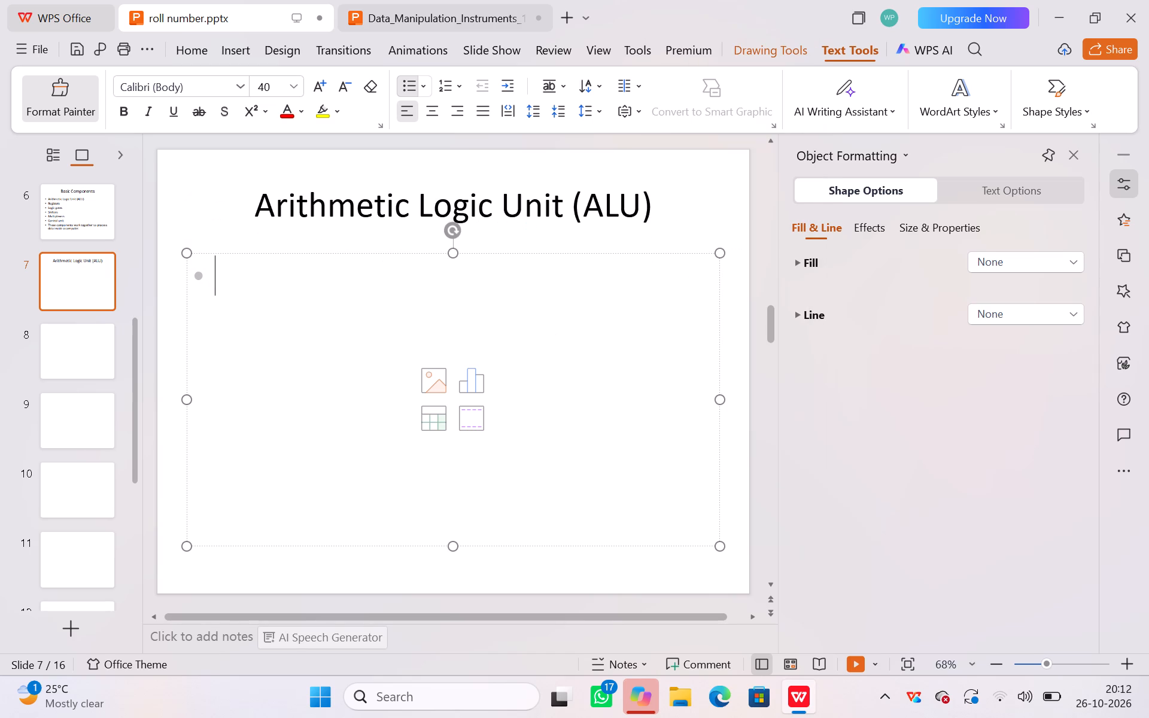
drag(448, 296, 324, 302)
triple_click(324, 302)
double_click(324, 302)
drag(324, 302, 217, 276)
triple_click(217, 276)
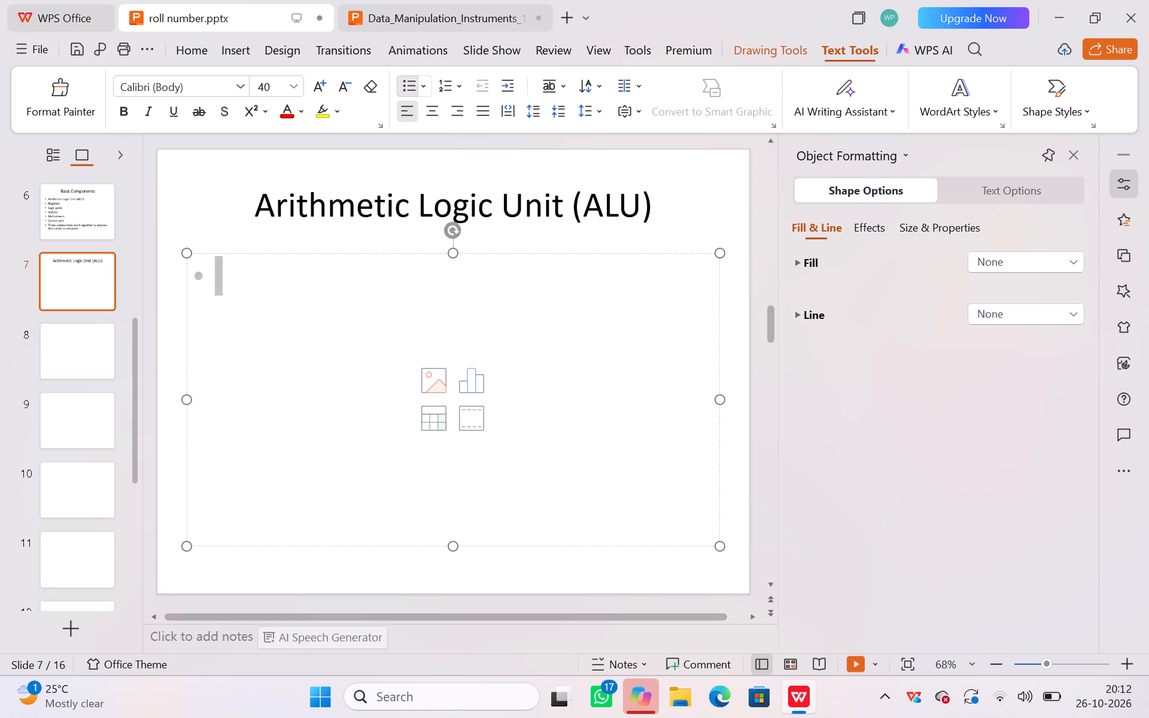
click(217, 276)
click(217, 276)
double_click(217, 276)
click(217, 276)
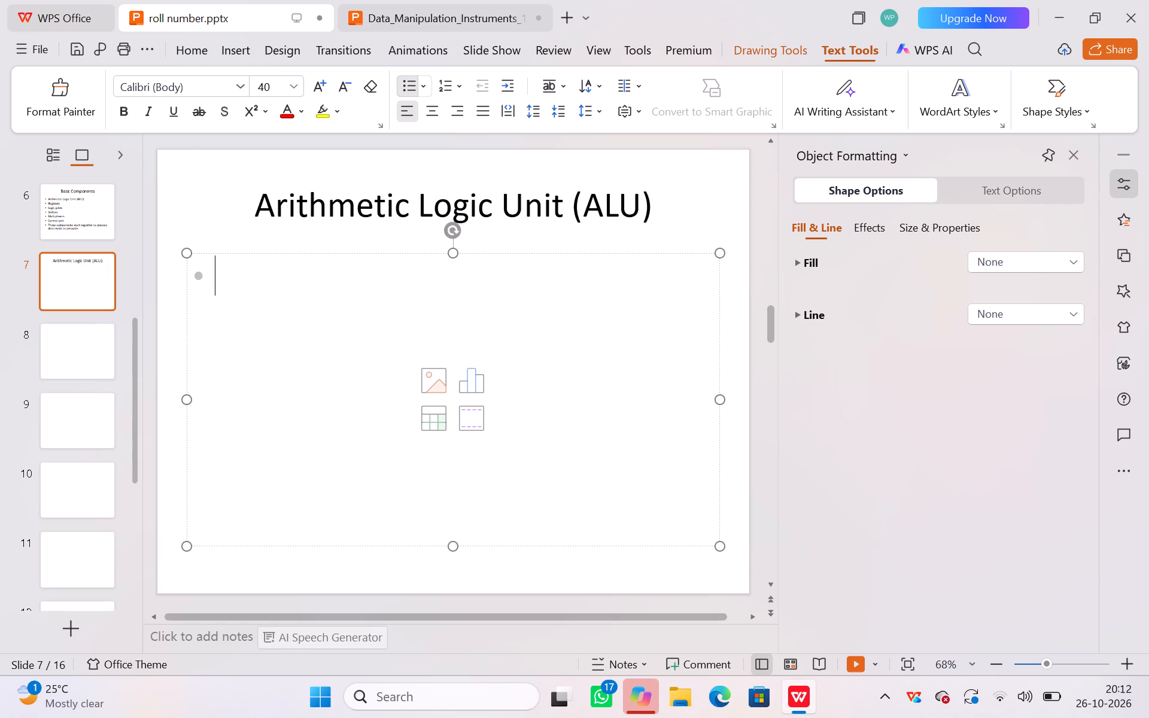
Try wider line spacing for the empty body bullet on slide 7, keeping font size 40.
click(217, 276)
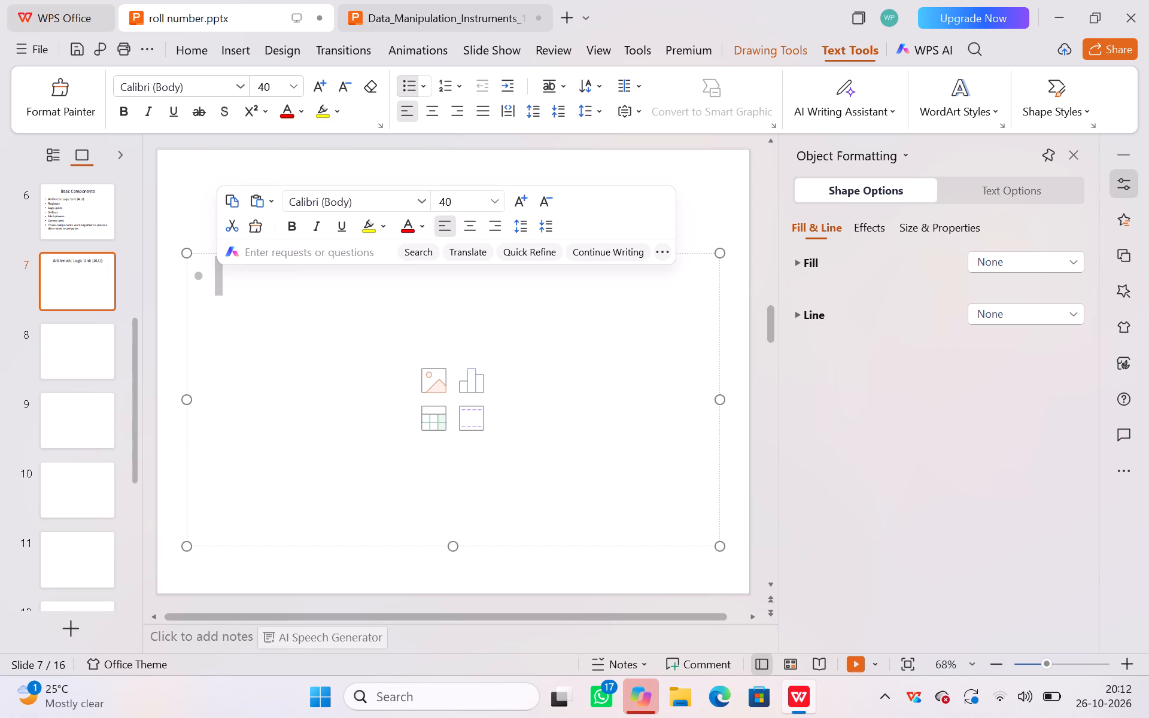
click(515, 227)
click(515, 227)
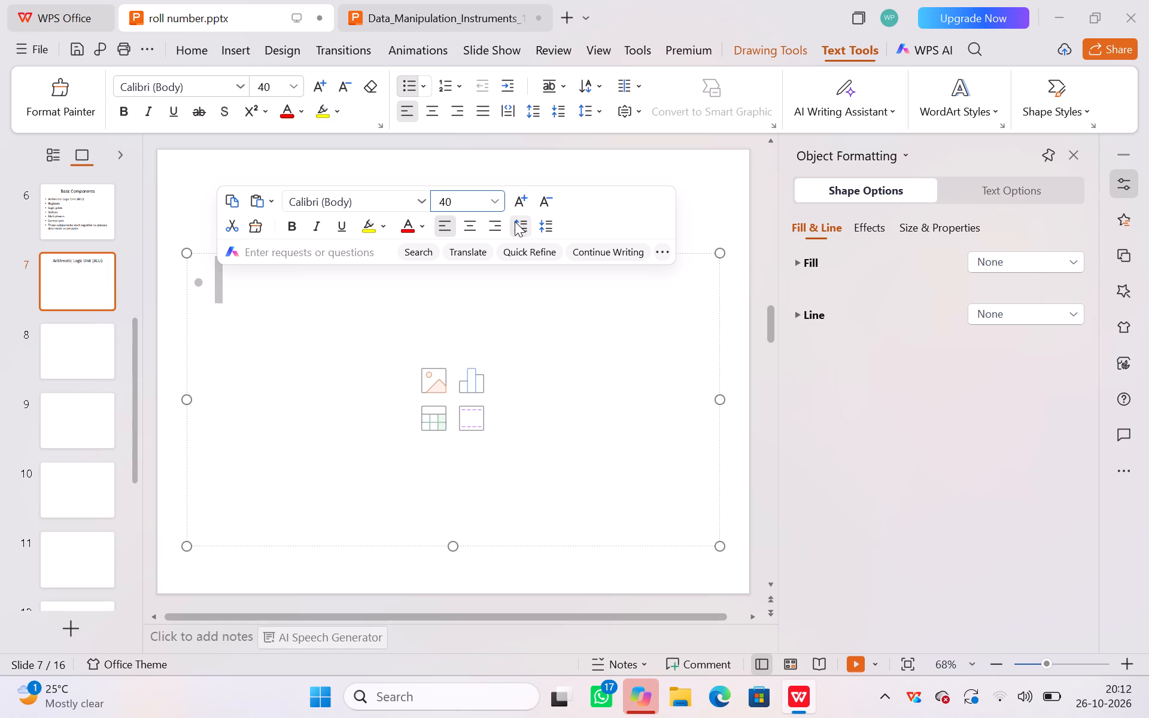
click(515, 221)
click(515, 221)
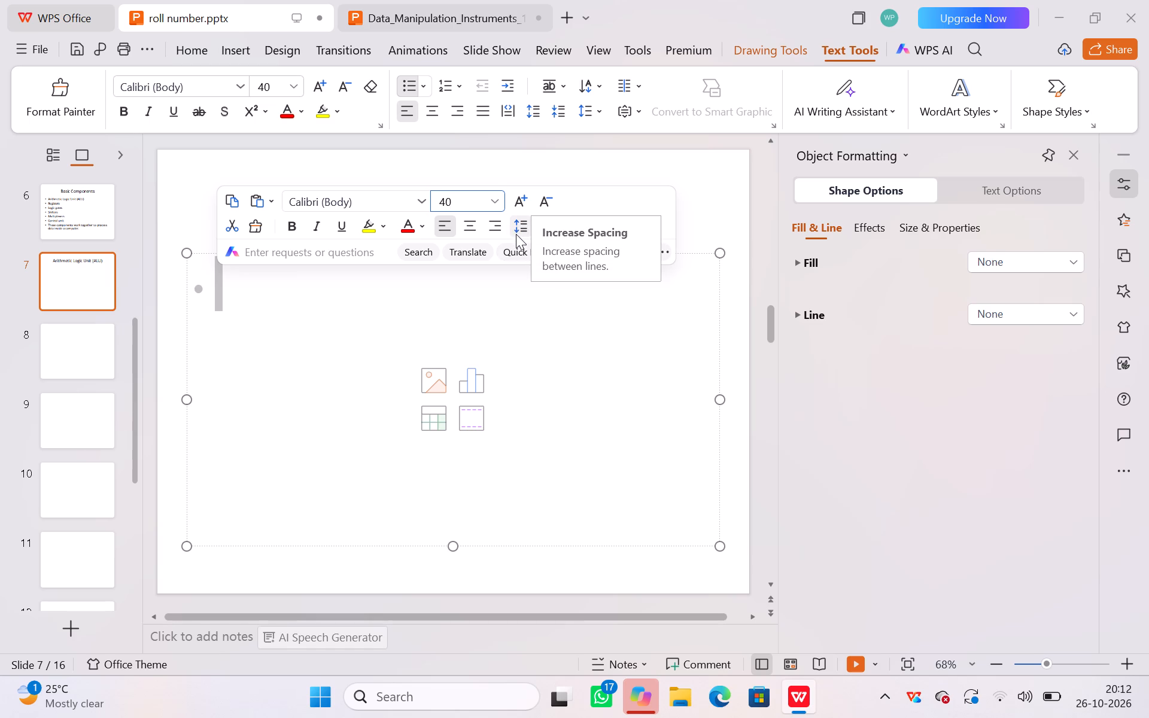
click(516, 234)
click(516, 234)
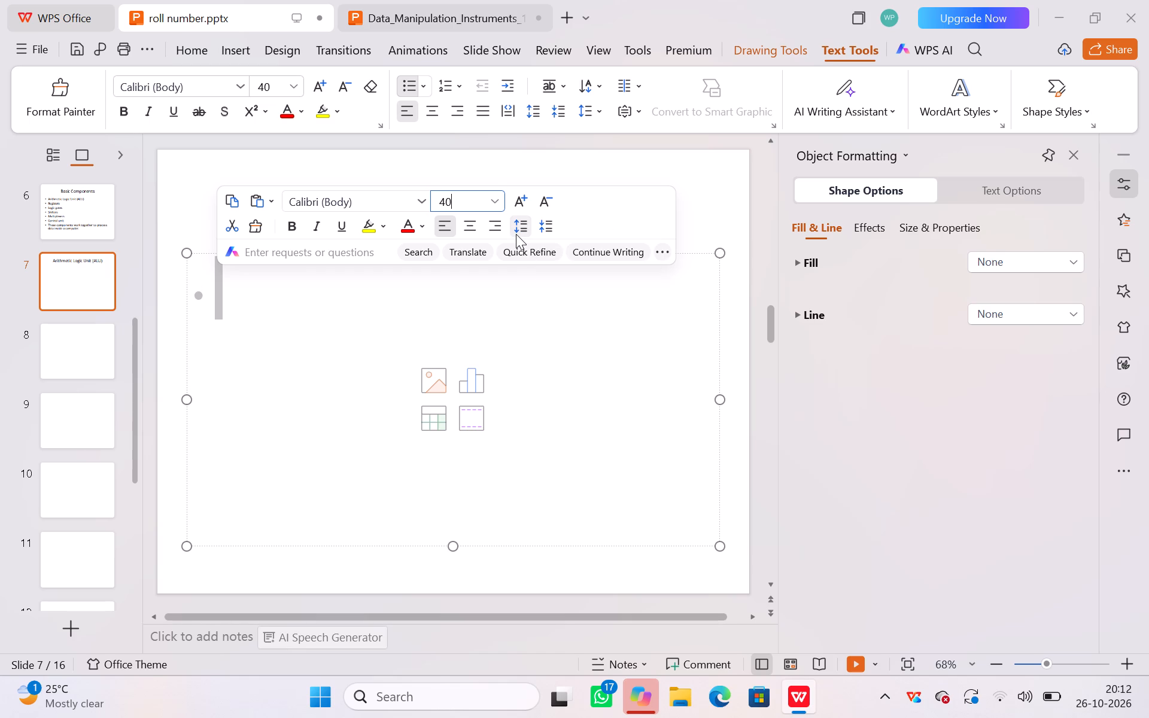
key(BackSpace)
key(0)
Reduce the line spacing of slide 7's empty body bullet, settling slightly tighter than its original spacing.
click(536, 218)
triple_click(536, 218)
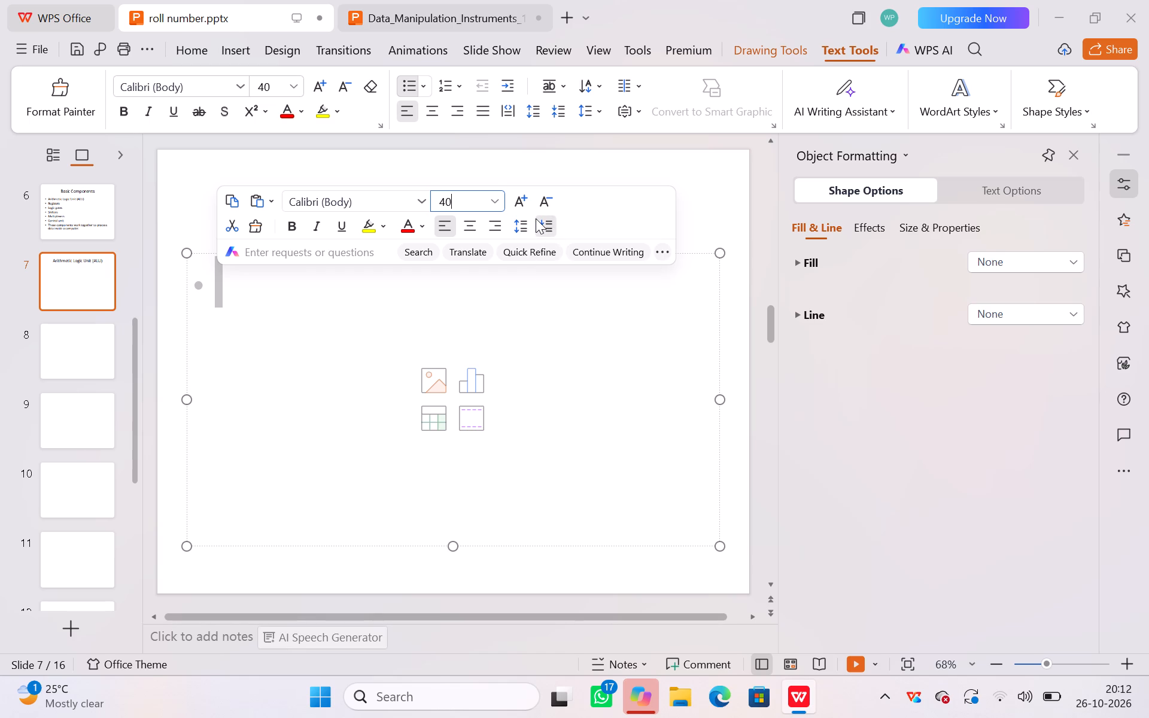
triple_click(536, 218)
double_click(536, 218)
click(536, 218)
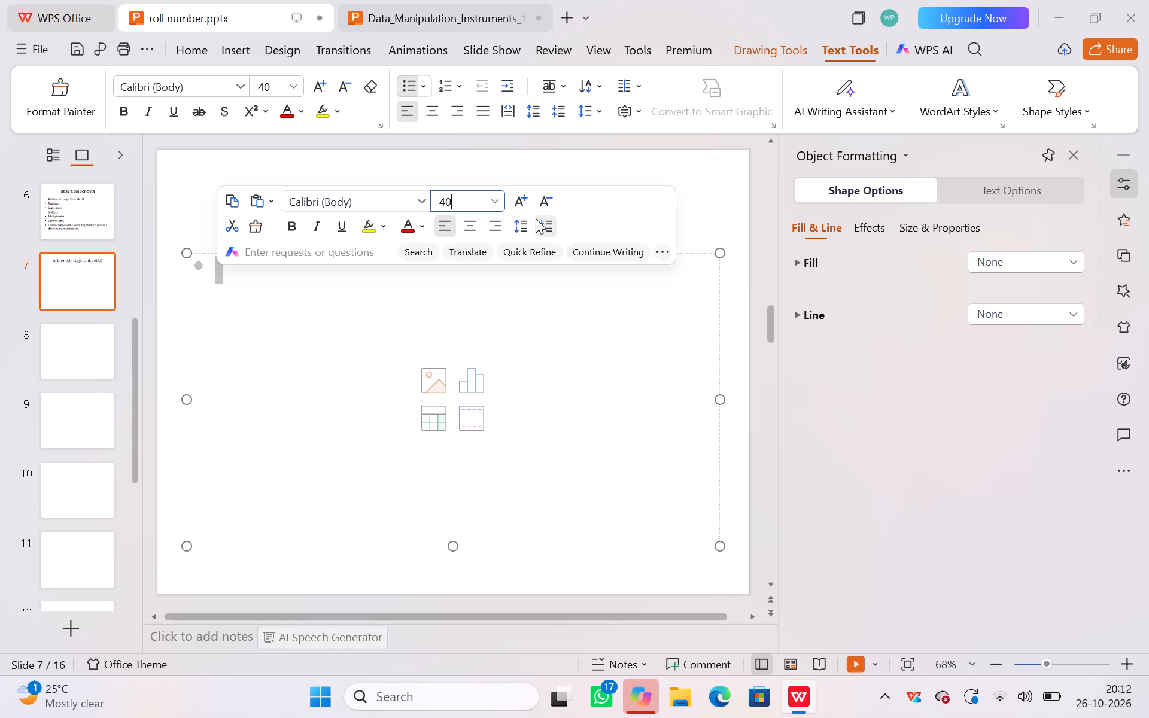
click(536, 218)
click(536, 218)
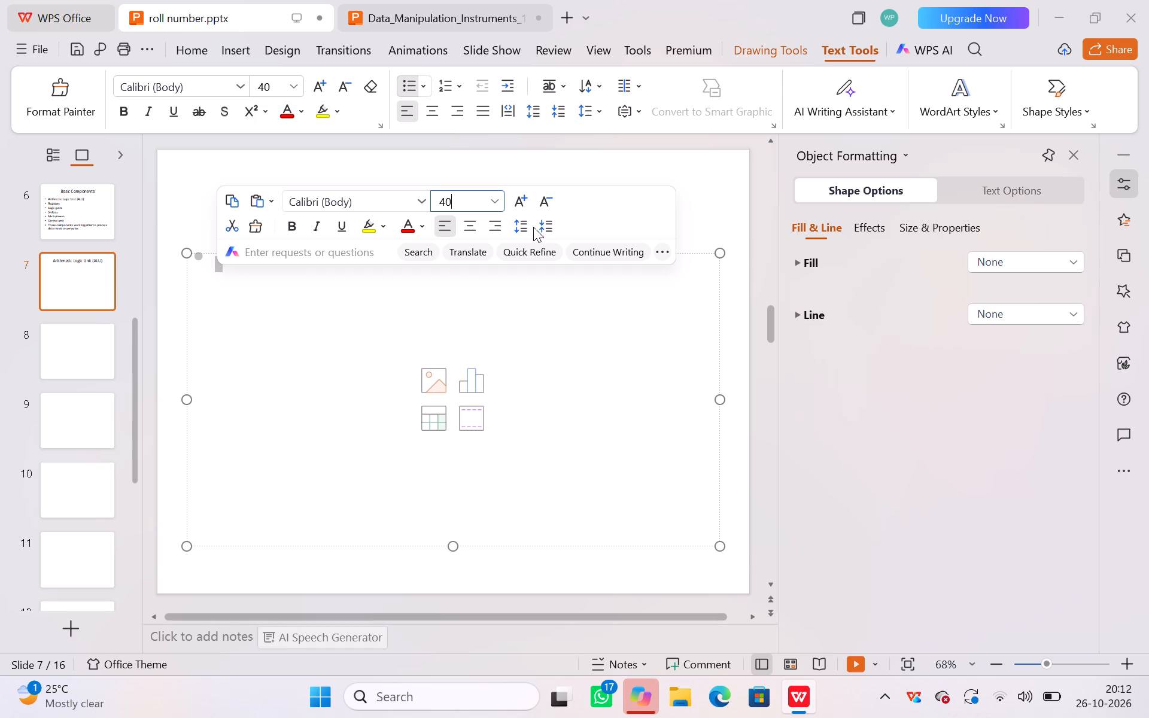
click(522, 222)
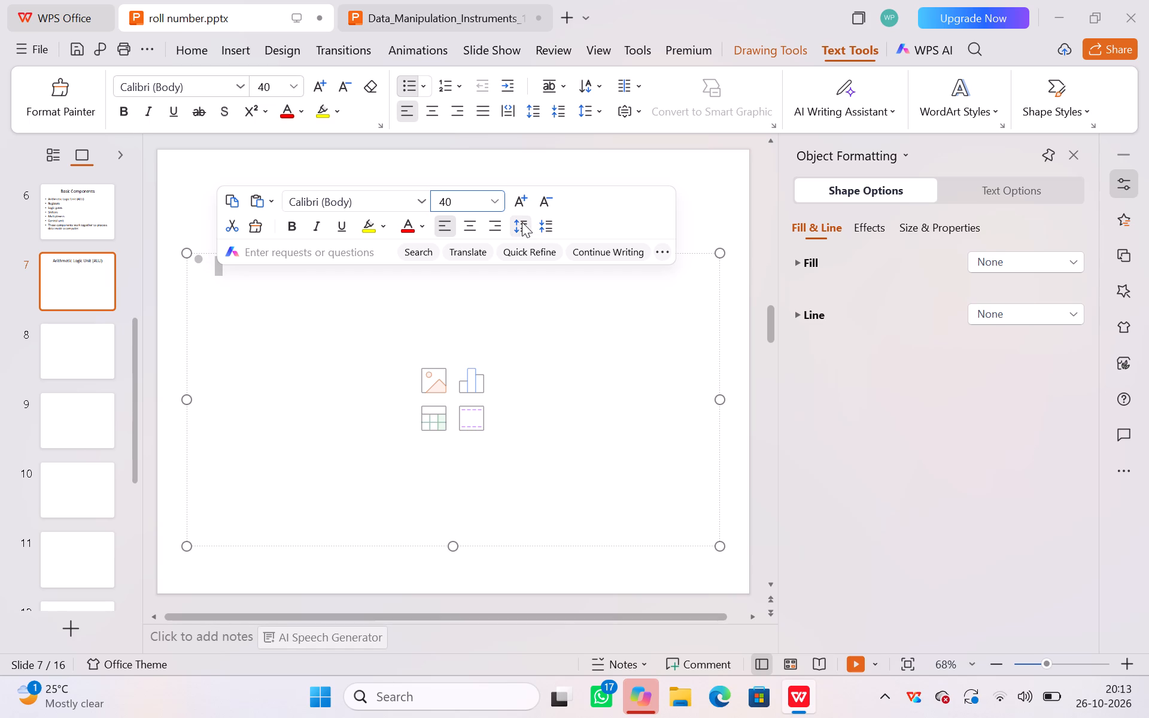
triple_click(522, 222)
Begin slide 7's first body bullet with the words "The ALU".
click(330, 287)
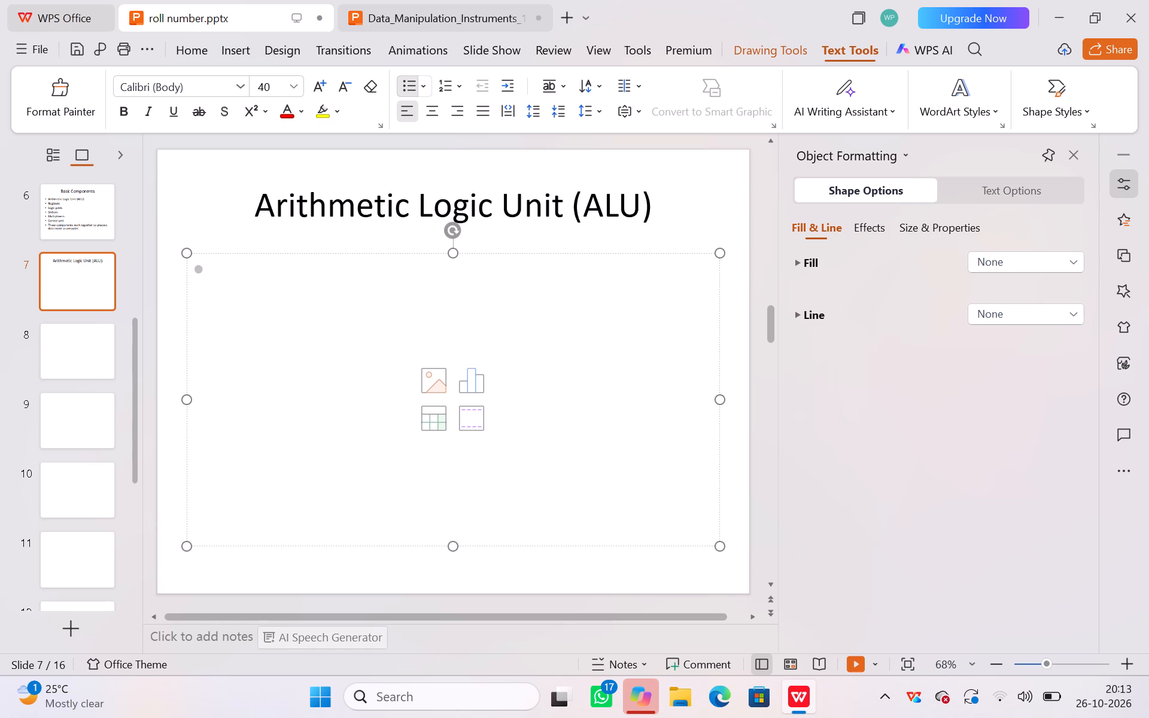
key(t)
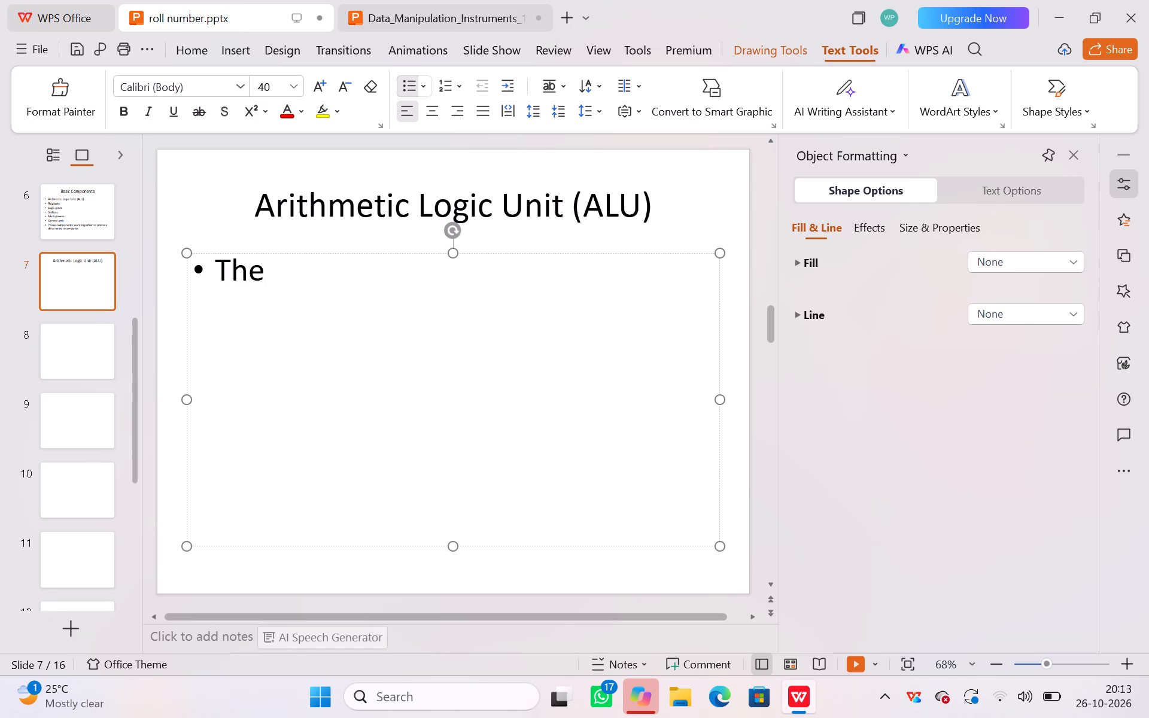
text(AK)
key(BackSpace)
key(l)
text(U)
key(space)
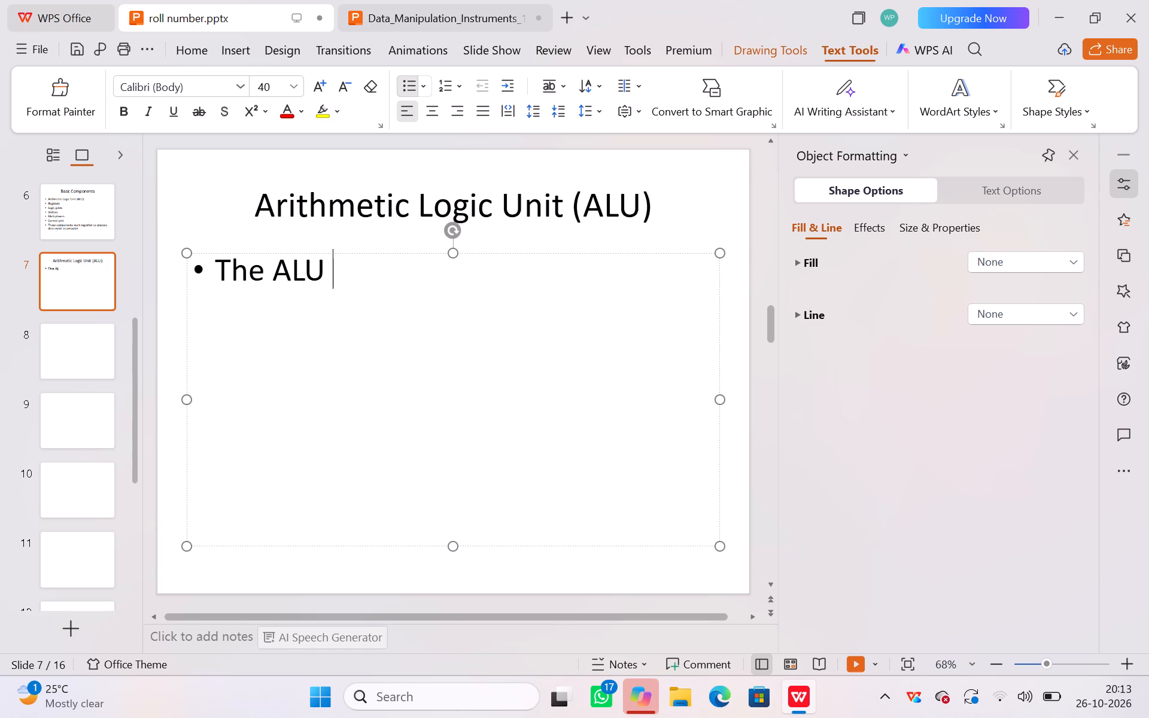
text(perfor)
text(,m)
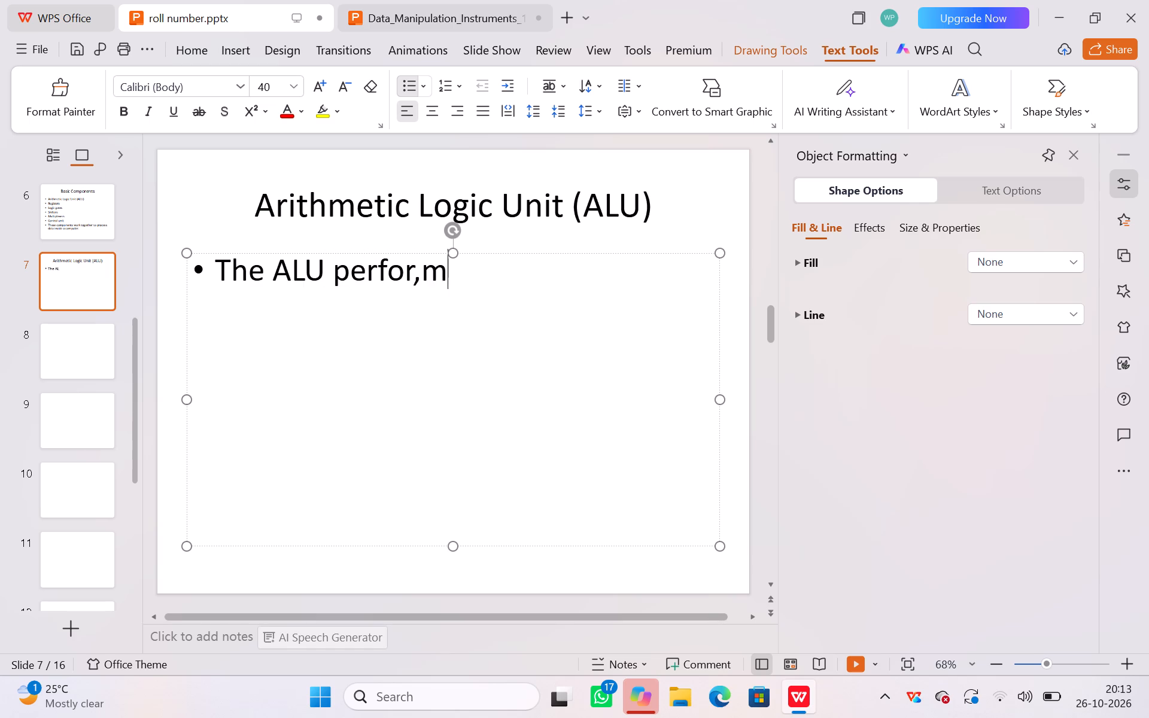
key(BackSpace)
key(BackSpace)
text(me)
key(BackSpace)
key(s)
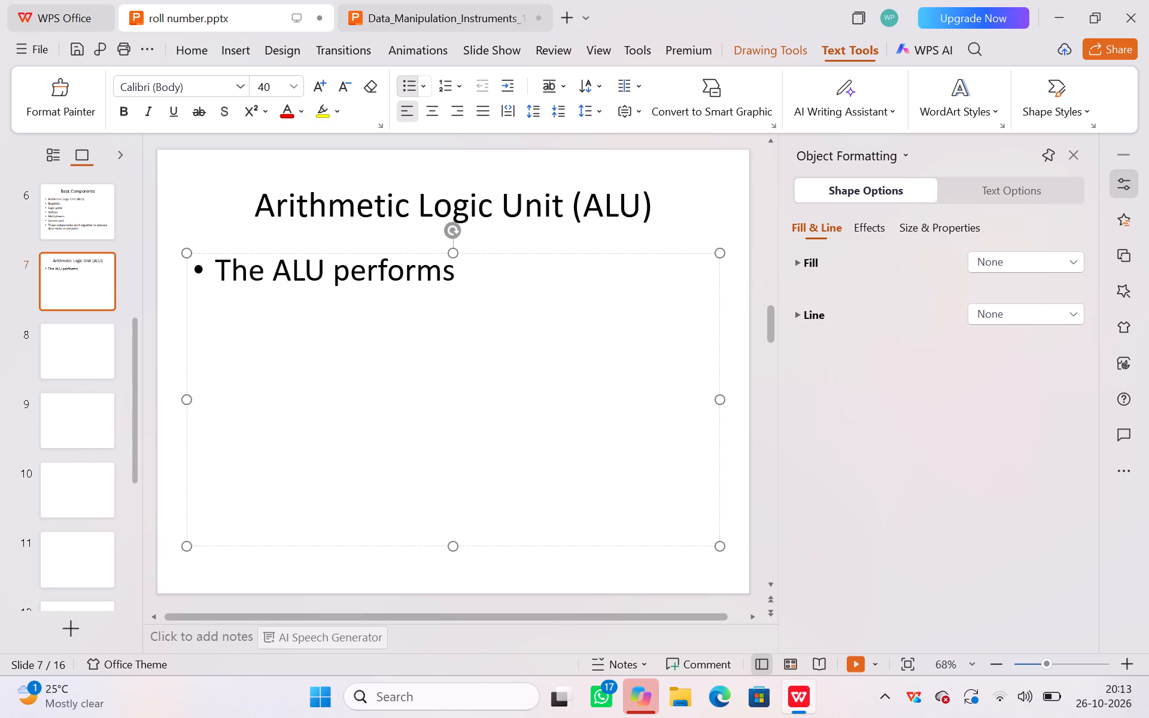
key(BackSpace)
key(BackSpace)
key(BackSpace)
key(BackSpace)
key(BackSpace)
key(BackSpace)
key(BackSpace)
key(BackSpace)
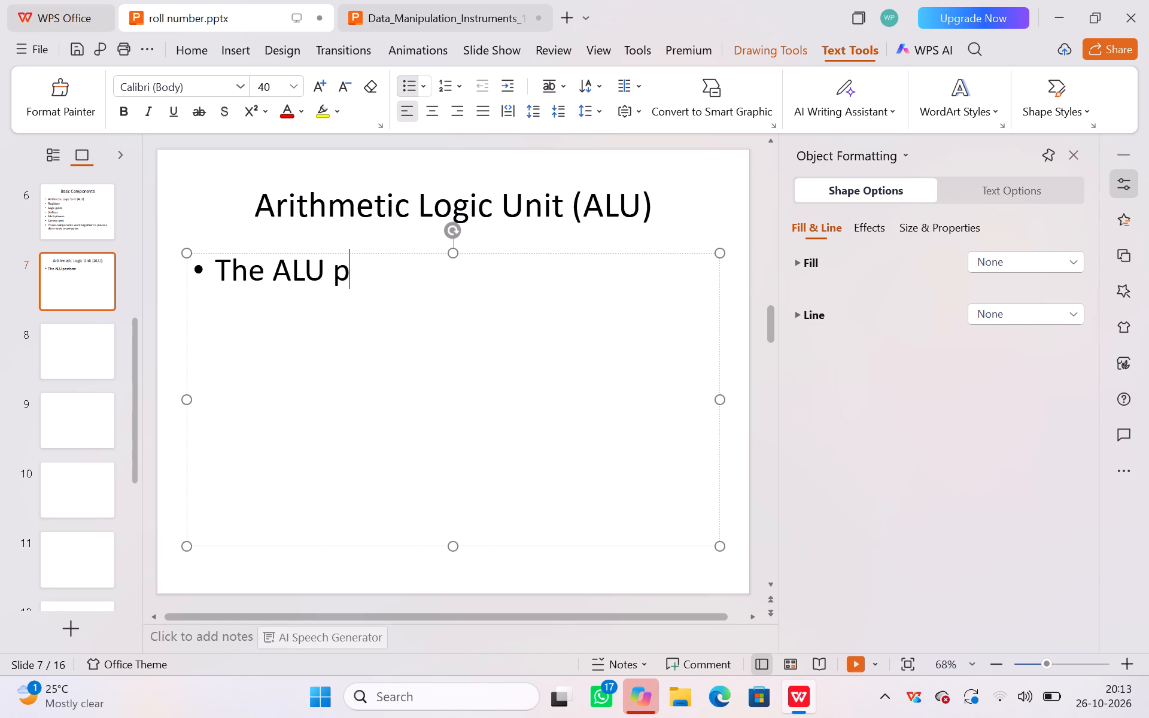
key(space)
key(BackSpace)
Complete slide 7's first bullet after "The ALU" with "is a major component of the CPU.".
text(is a ma)
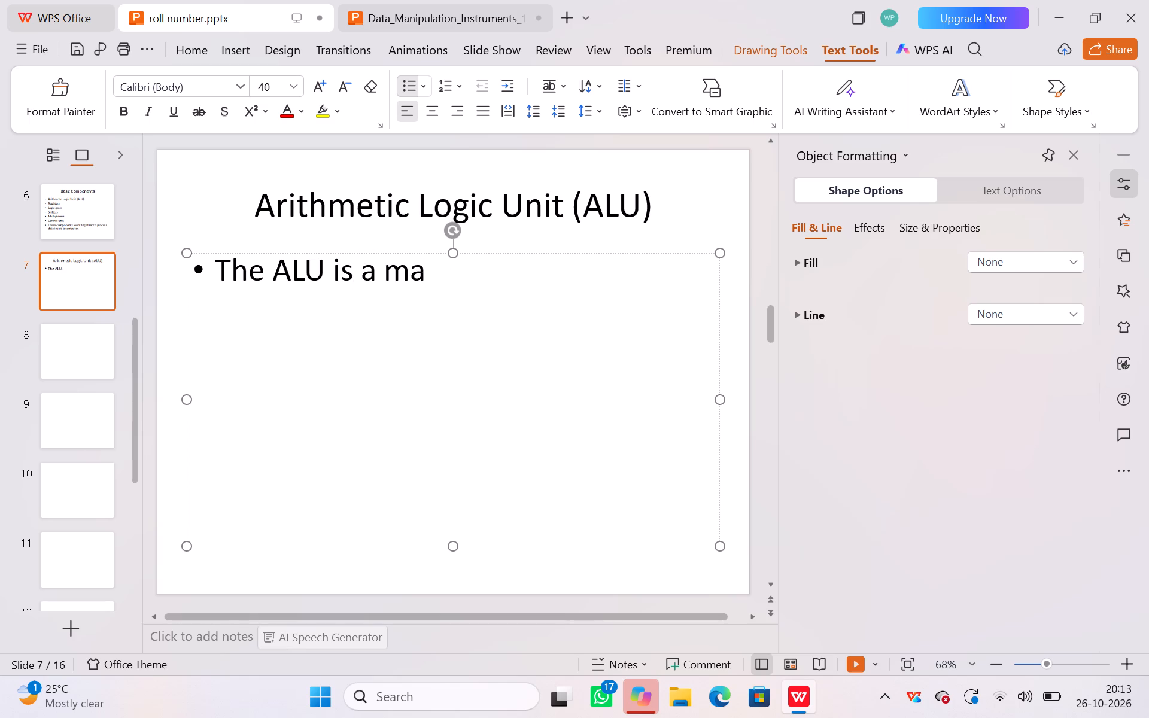
text(jor)
key(space)
text(component)
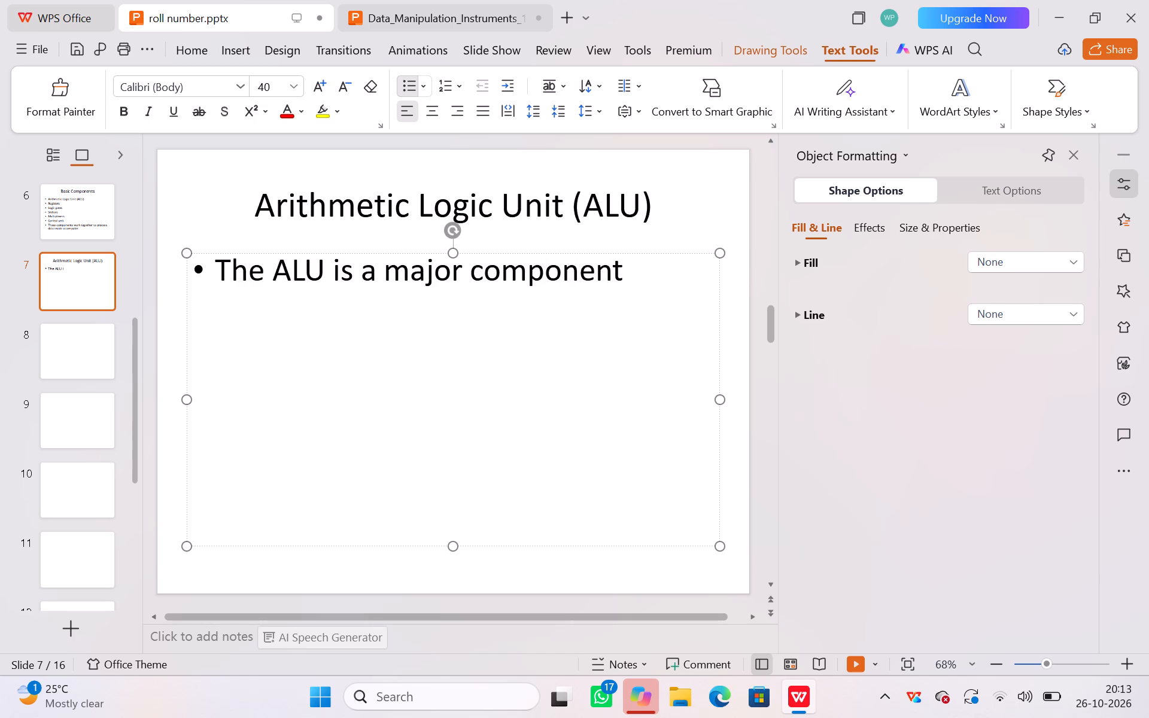
key(space)
text(of the)
key(space)
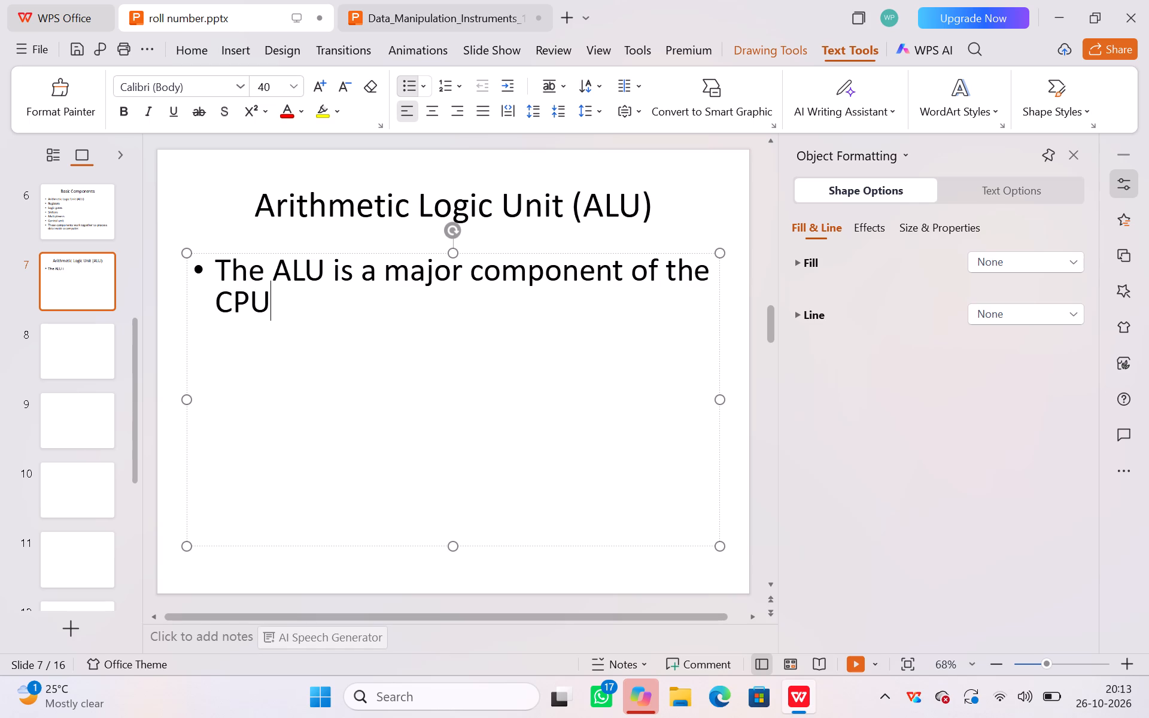
key(period)
Start a second body bullet on slide 7 with font size 32, checking slide 6's bullet size for reference.
key(Return)
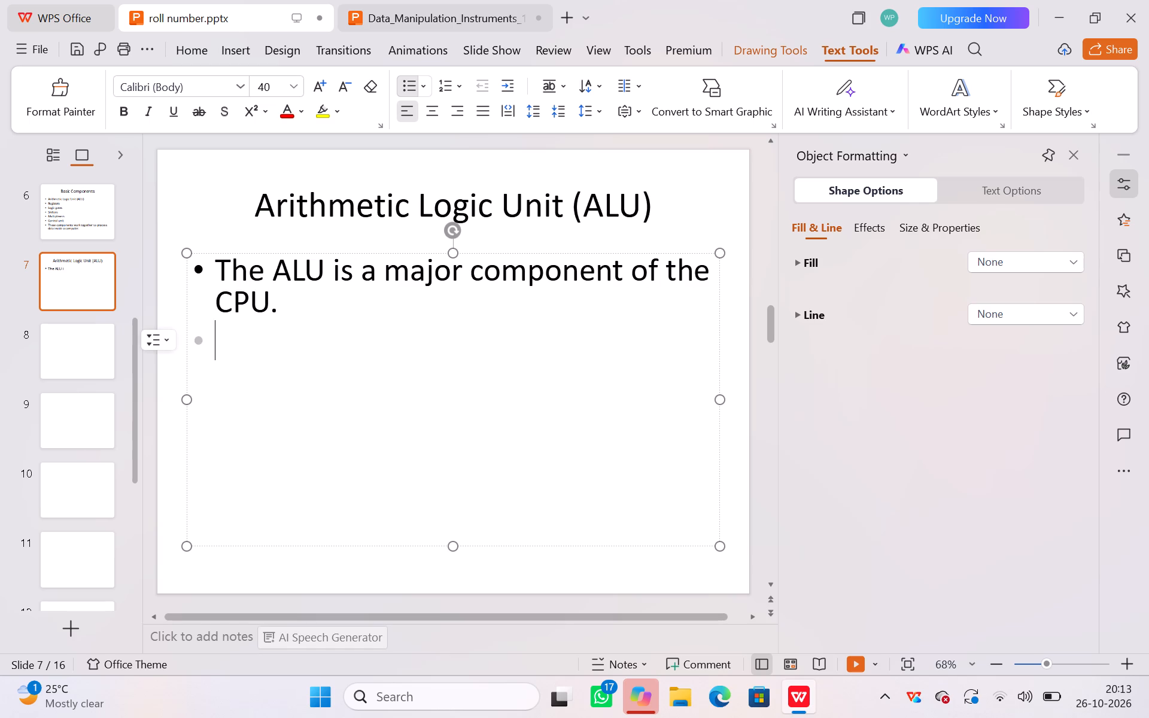
click(275, 81)
click(292, 83)
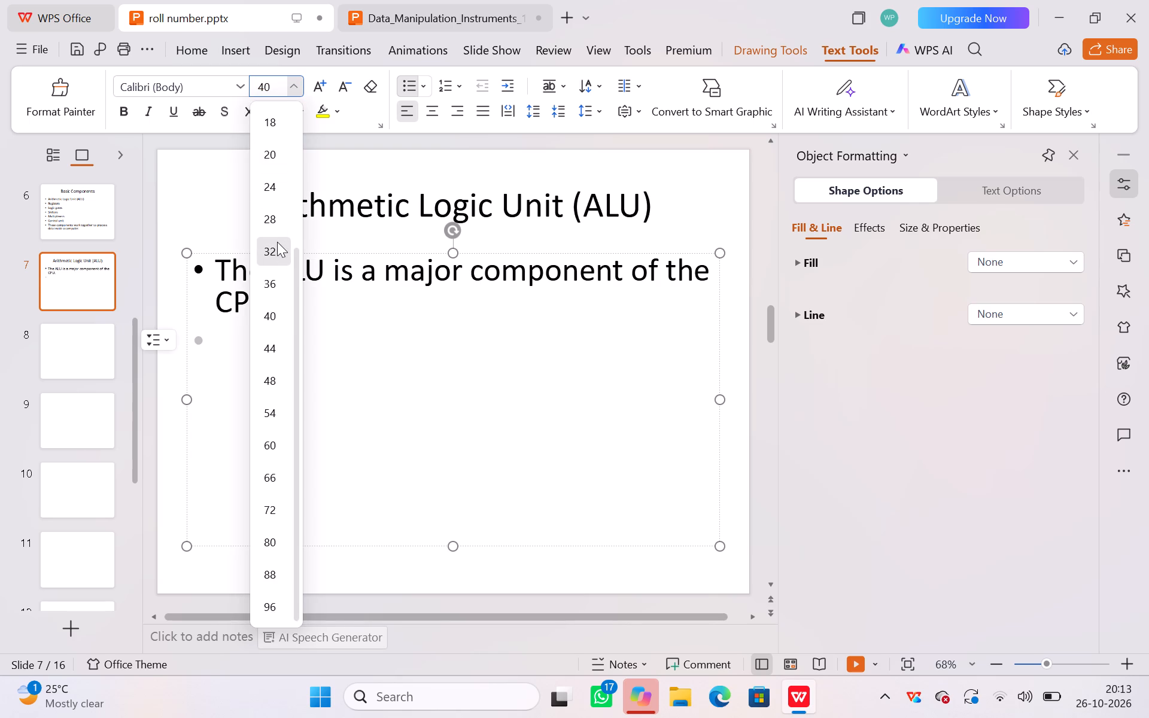
click(66, 207)
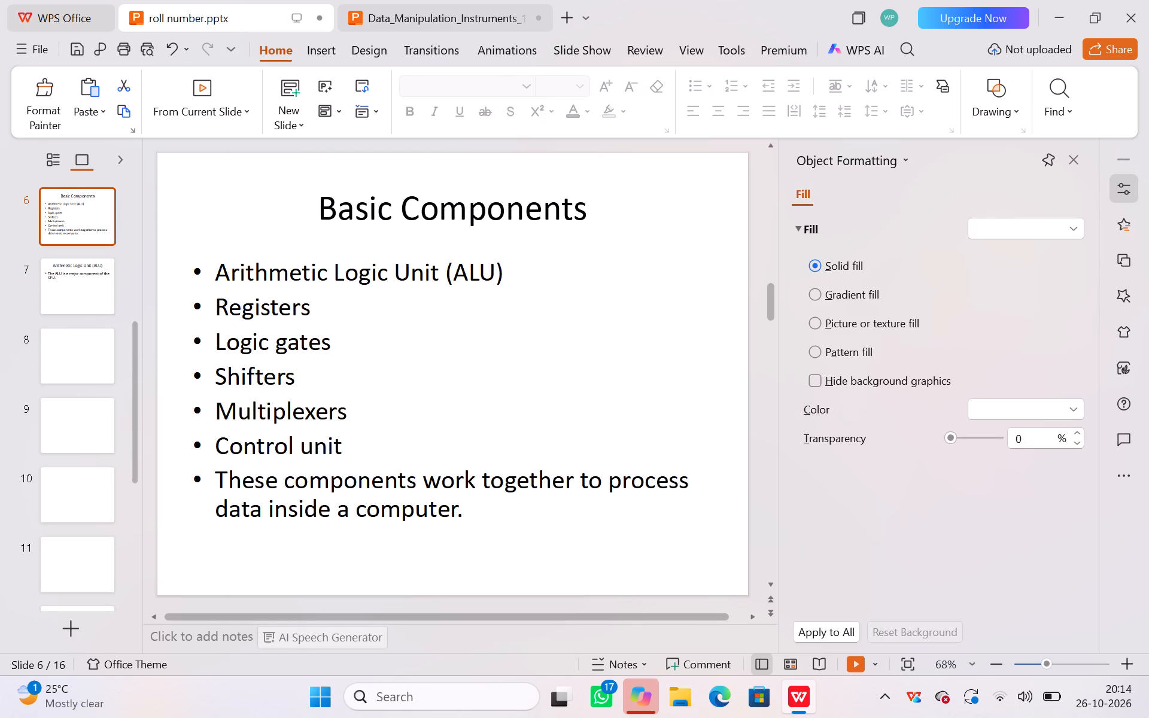
click(509, 274)
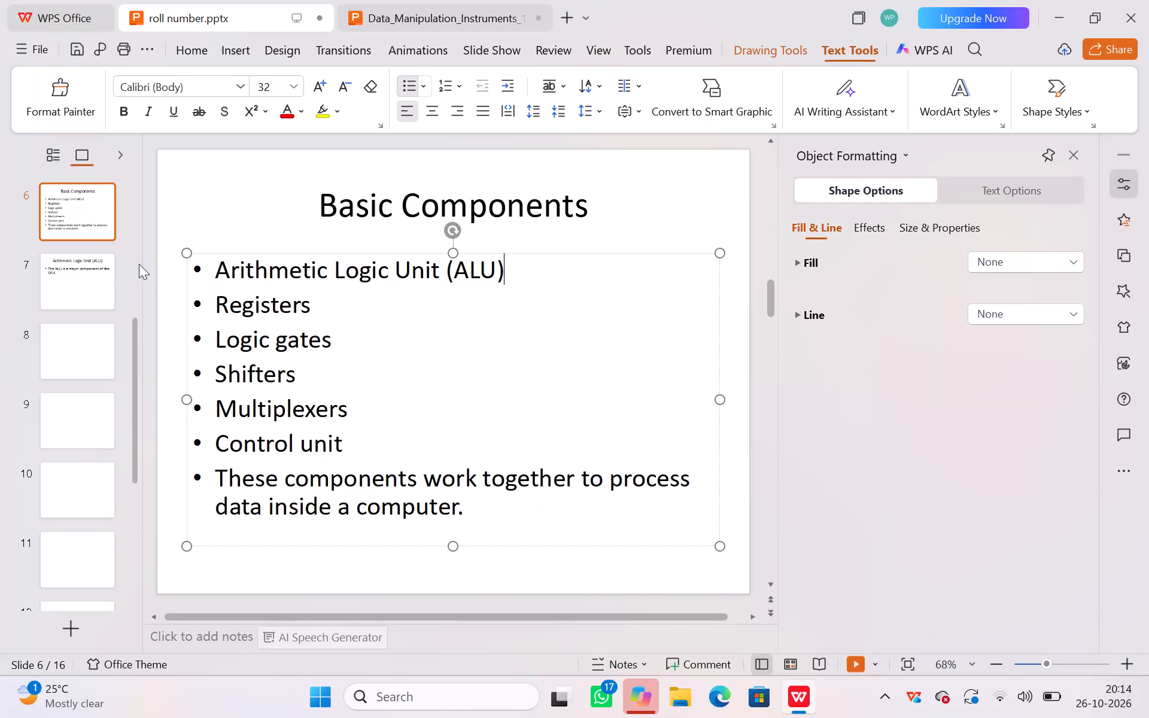
click(89, 288)
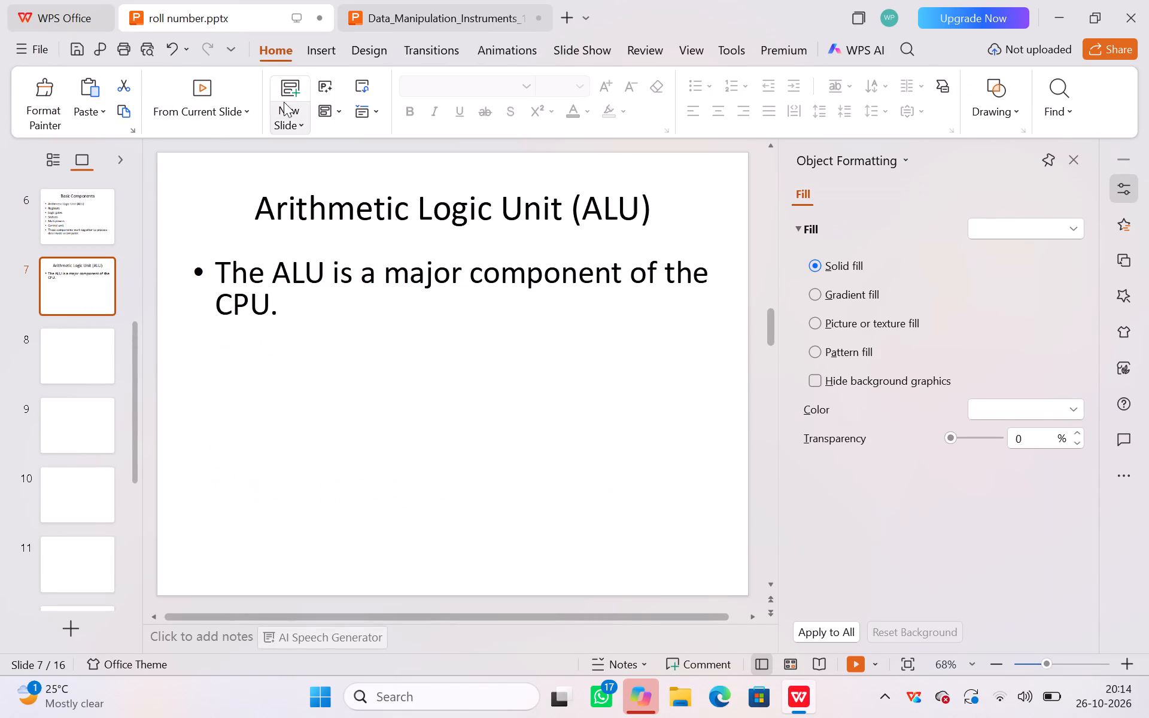
click(194, 344)
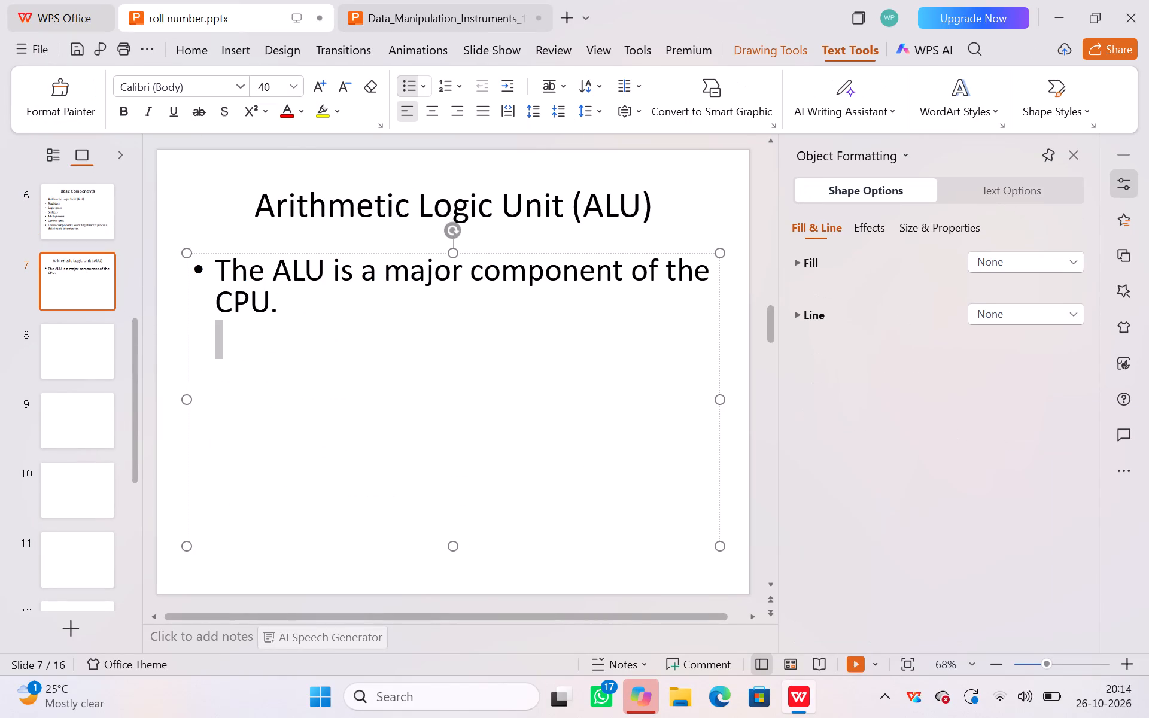
click(213, 394)
click(286, 83)
click(295, 86)
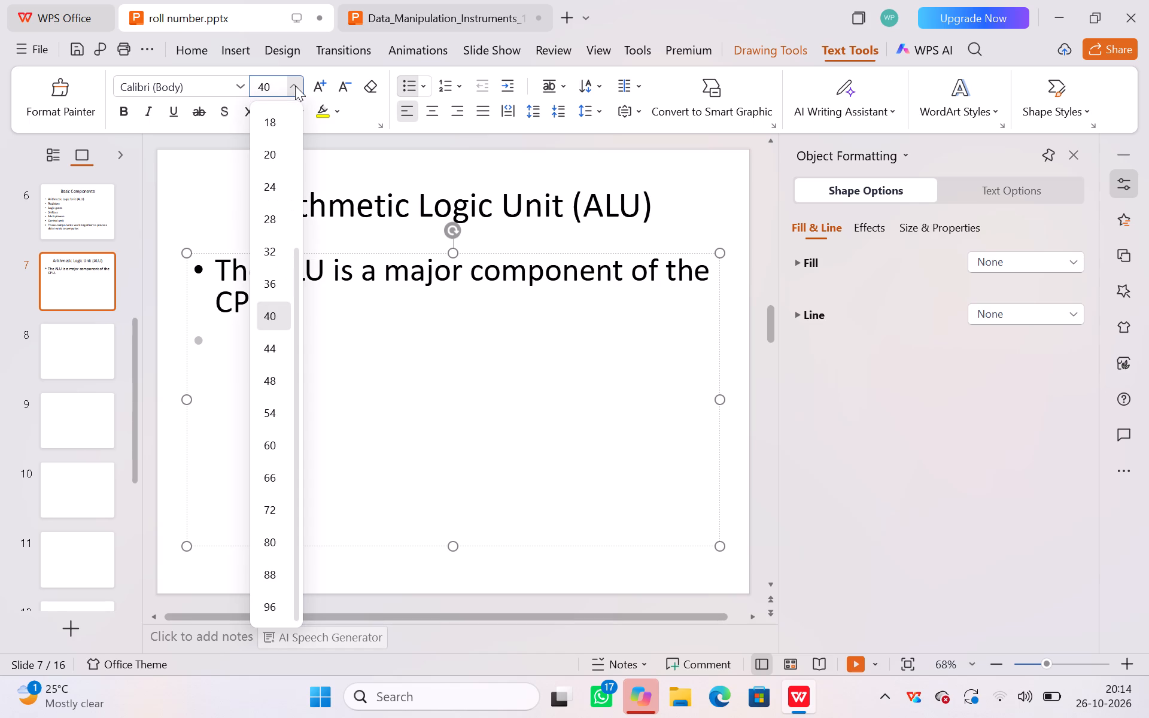
click(265, 252)
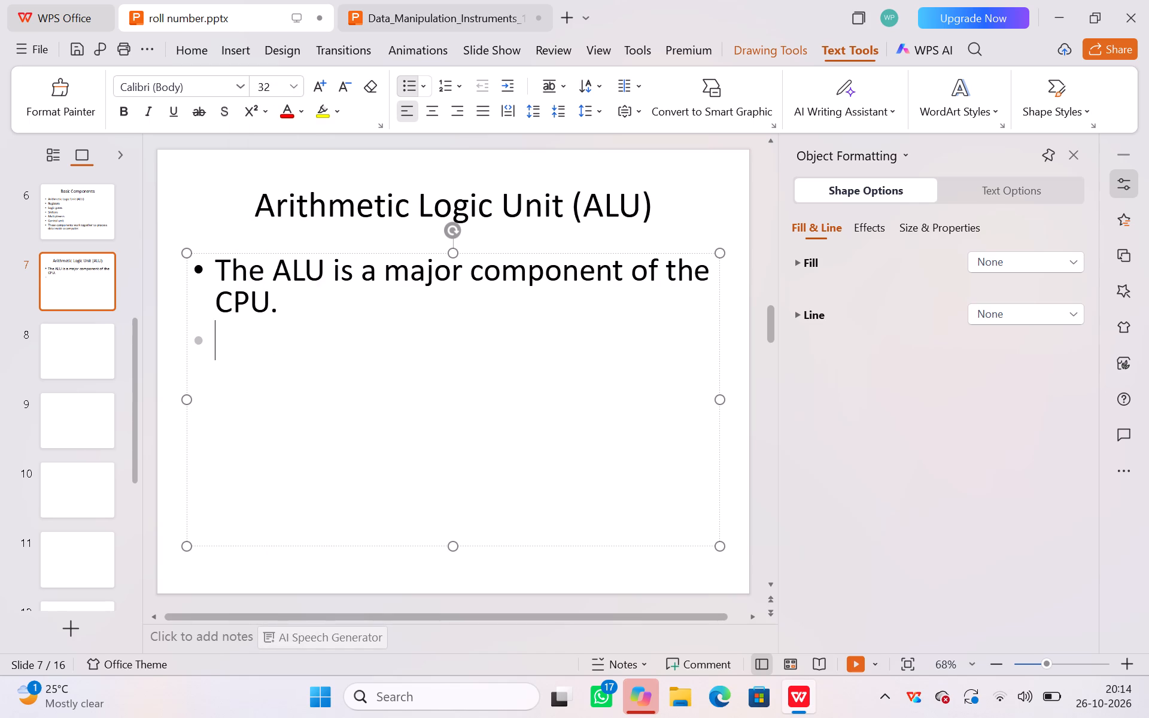
Write "It performs arithmetic and logical operations." as slide 7's second bullet.
key(i)
text(t)
key(space)
text(perform)
text(s a)
text(rithmetic)
key(space)
text(and logical)
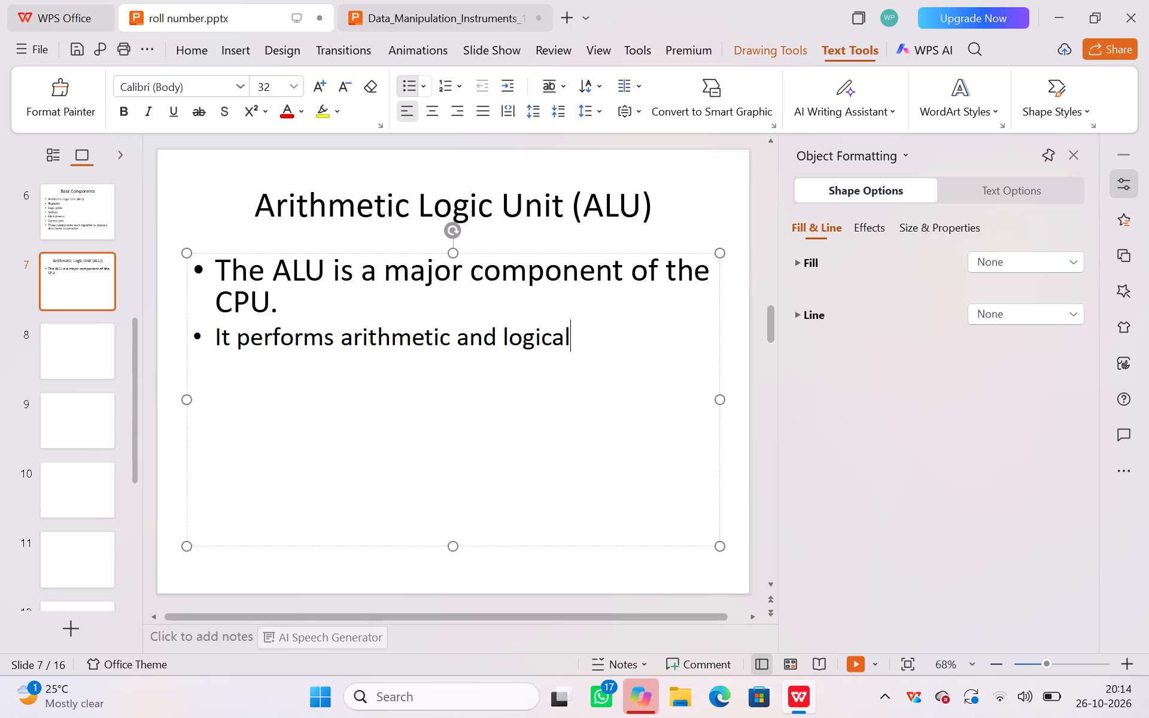
key(space)
text(operations)
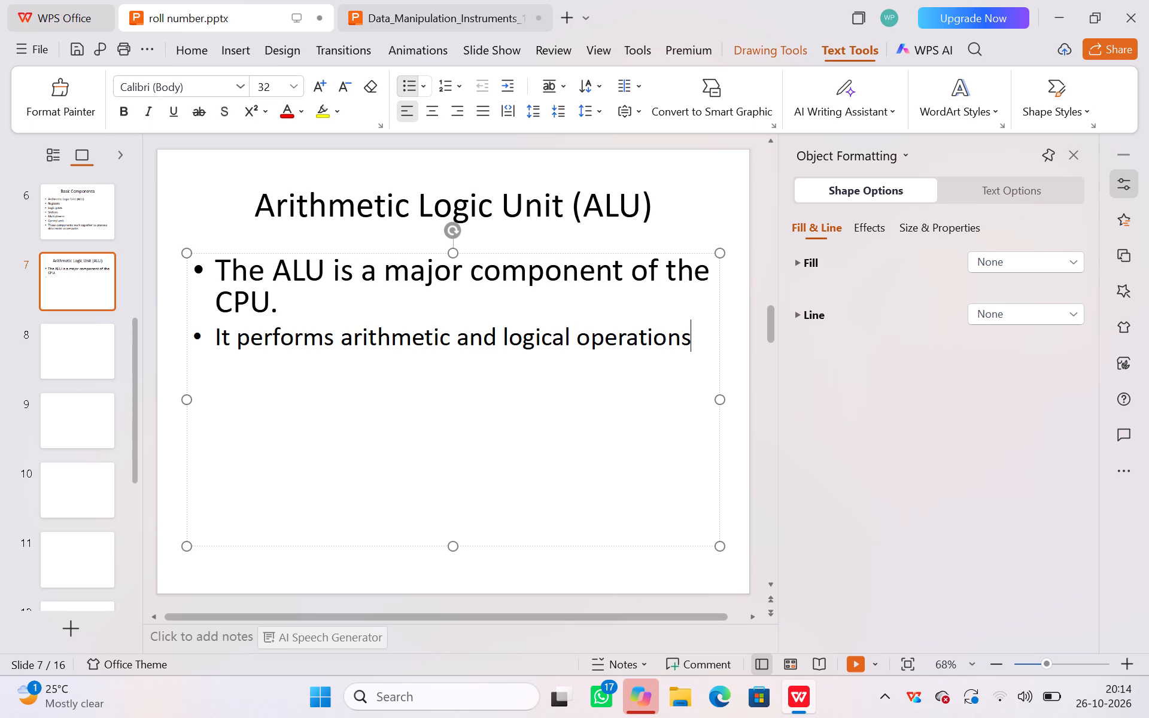
key(shift+greater)
key(Return)
key(BackSpace)
key(BackSpace)
key(BackSpace)
key(period)
Add a third bullet on slide 7 reading "Arithmetic operations include addition and subtraction.".
key(Return)
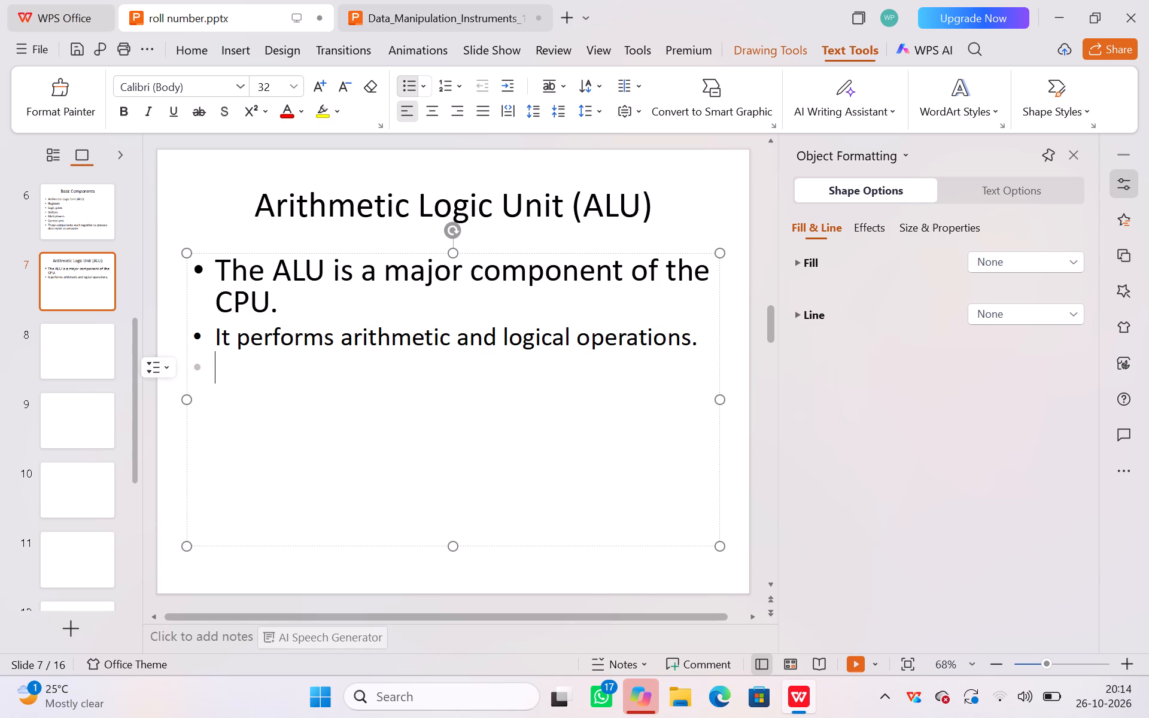
text(rithmetic)
key(space)
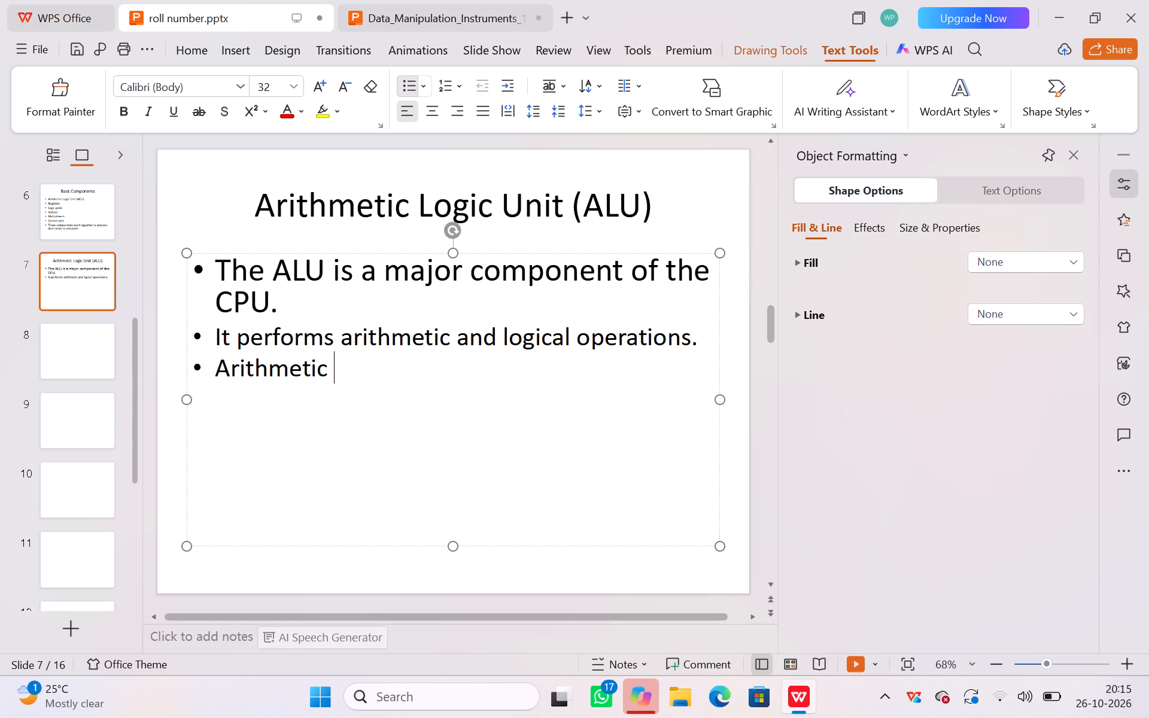
text(opers)
key(BackSpace)
text(ations)
key(space)
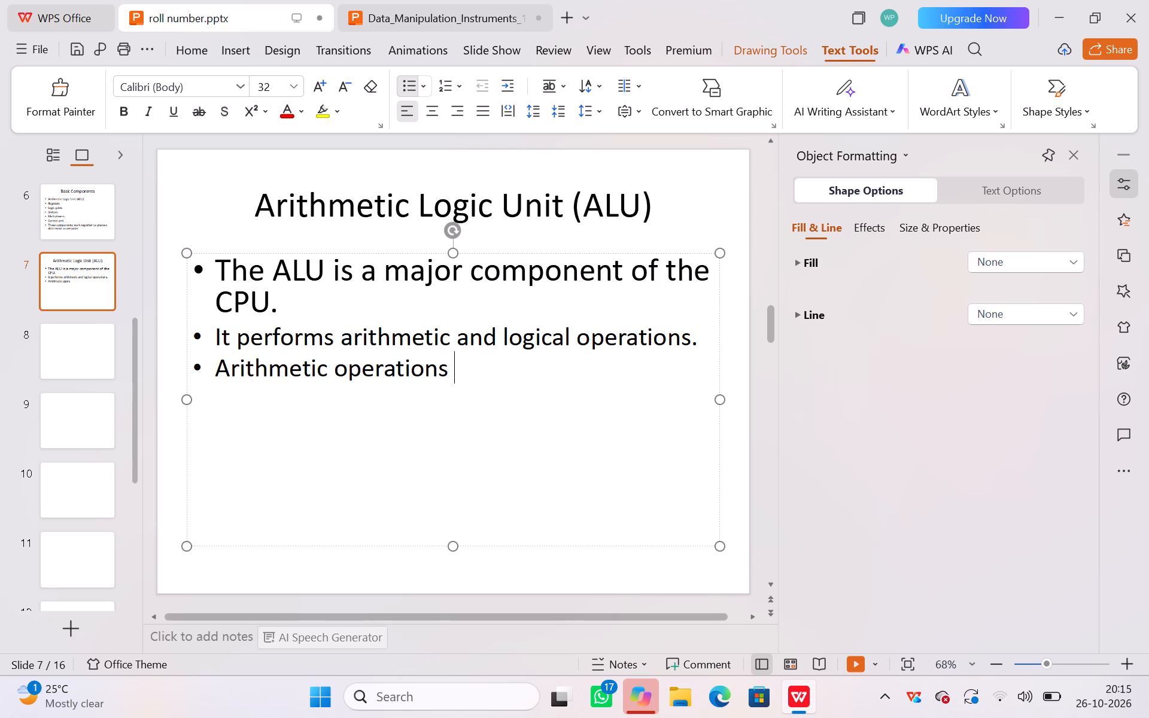
text(include)
key(space)
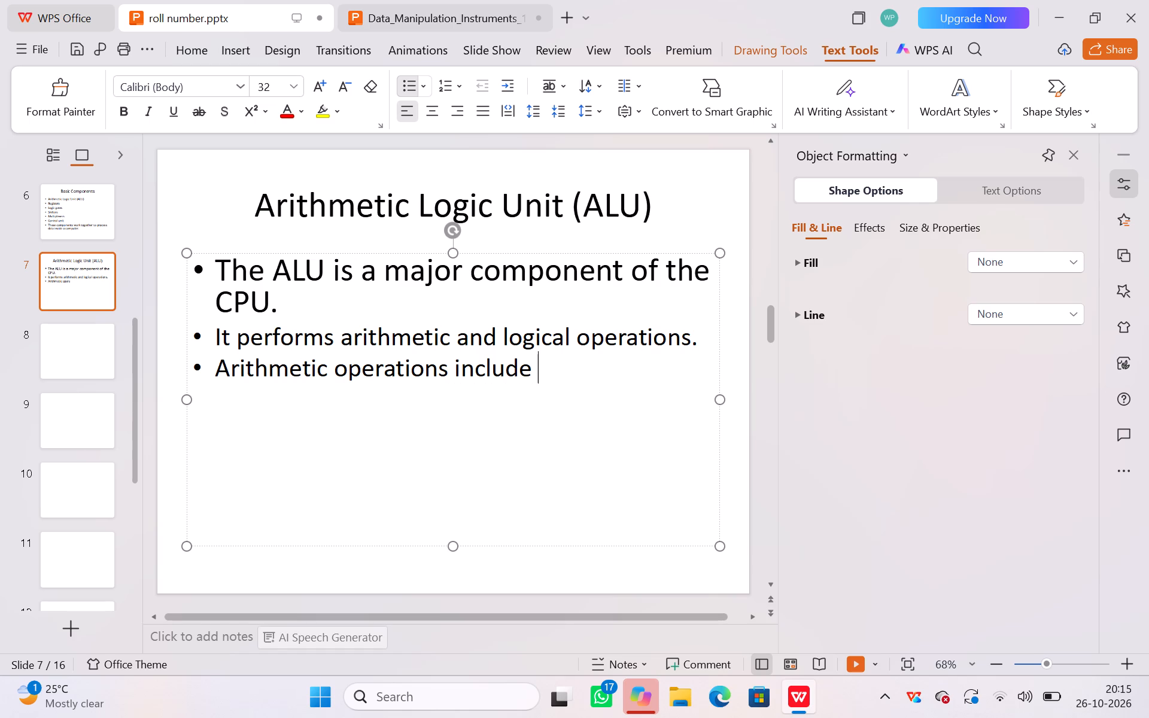
text(ad)
text(dition)
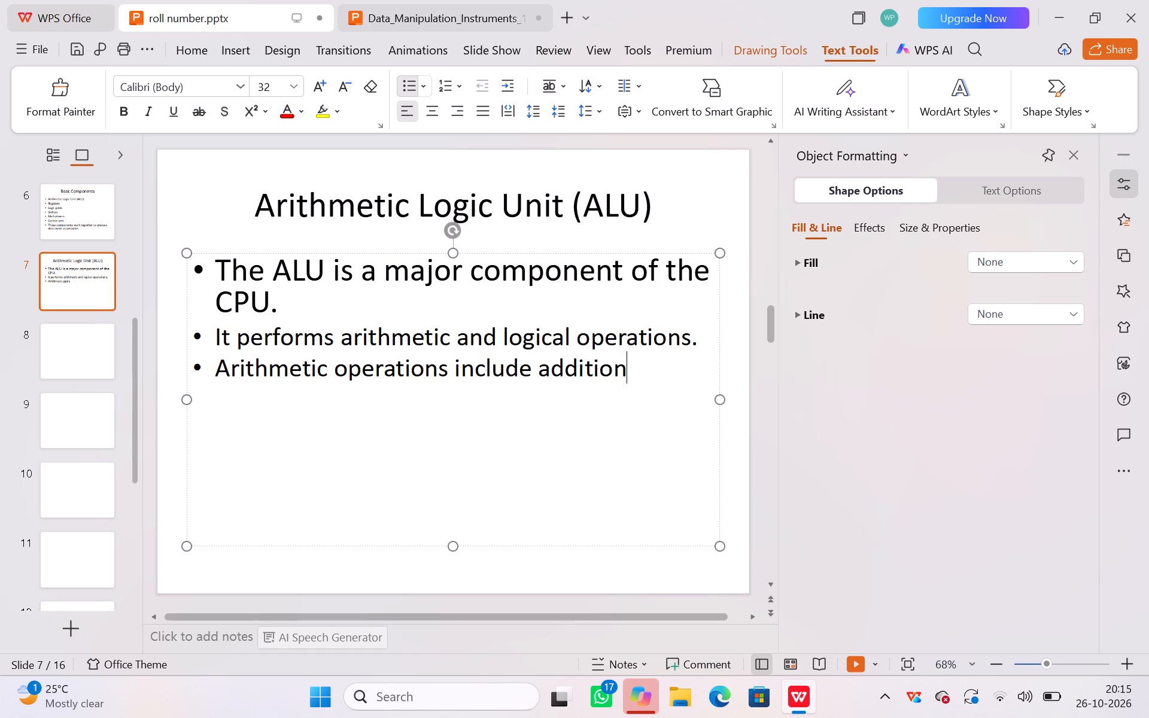
key(space)
text(and)
key(space)
text(subtraction)
key(period)
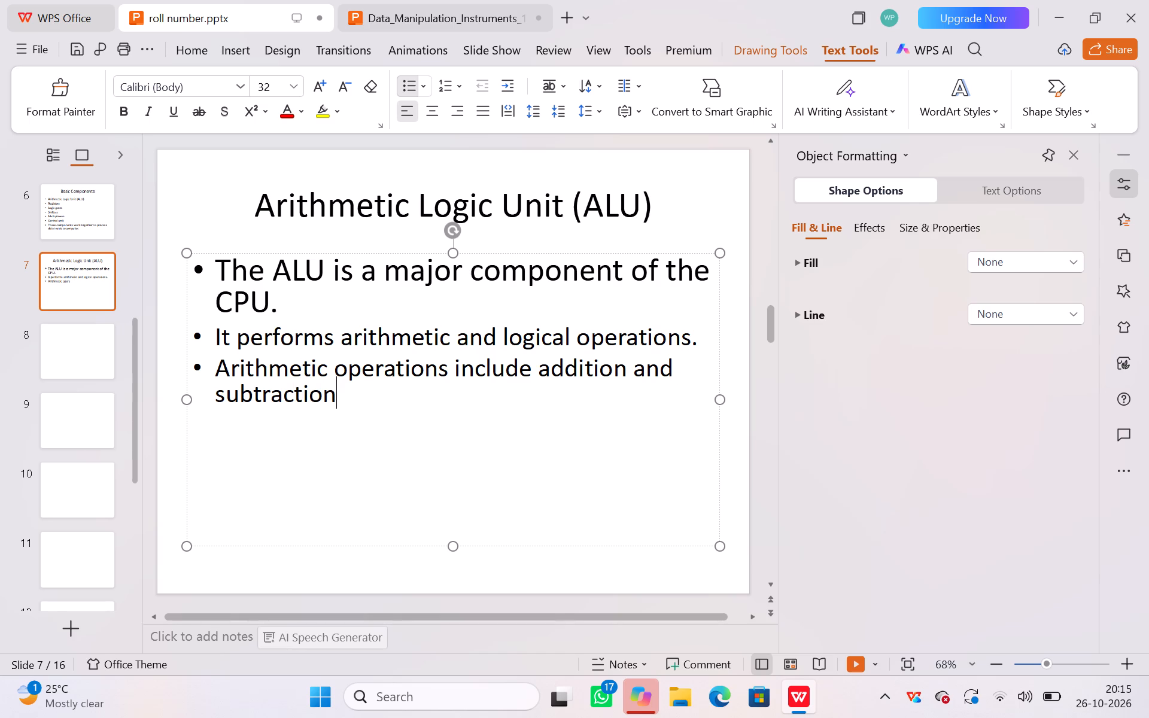
Add a fourth bullet on slide 7 reading "Logical operations include AND,OR,and NOT.".
key(Return)
key(o)
text(gi)
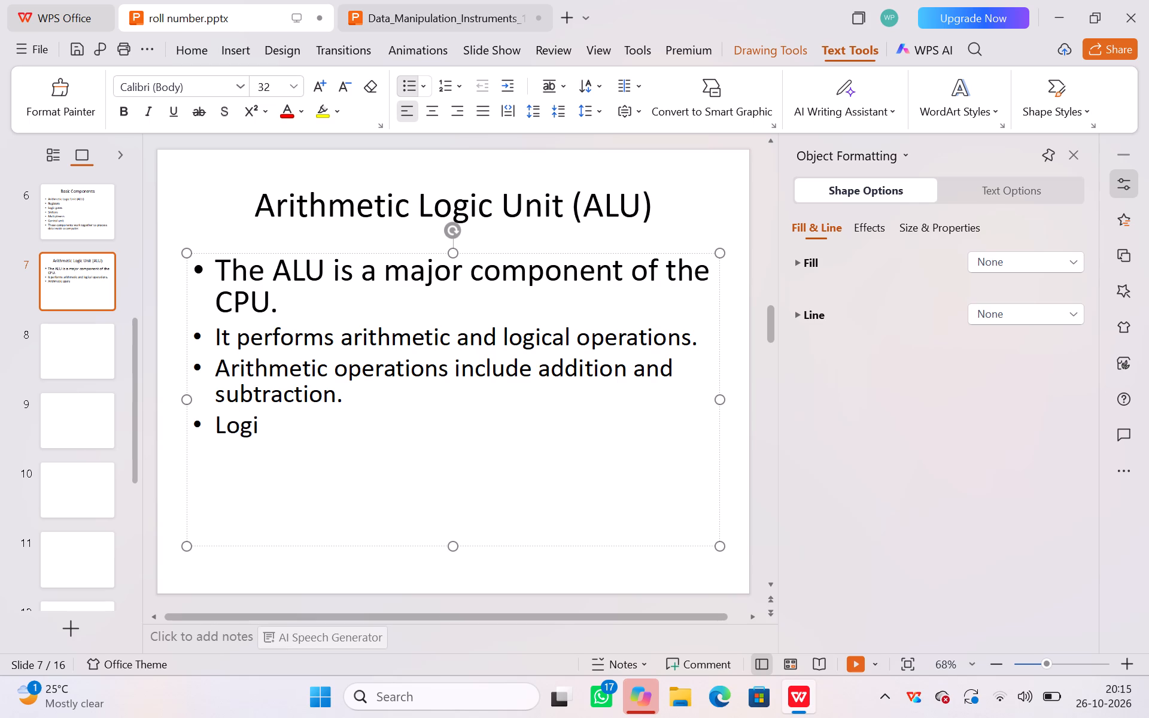
text(cal)
key(space)
text(op)
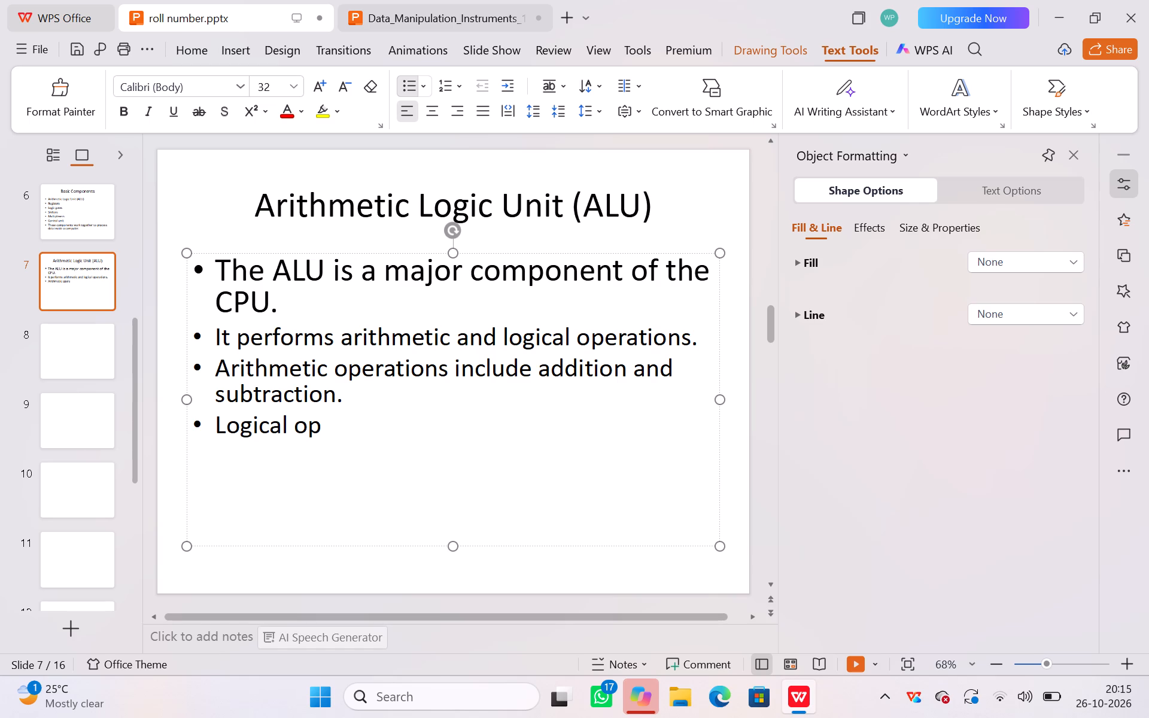
text(erati)
text(ons)
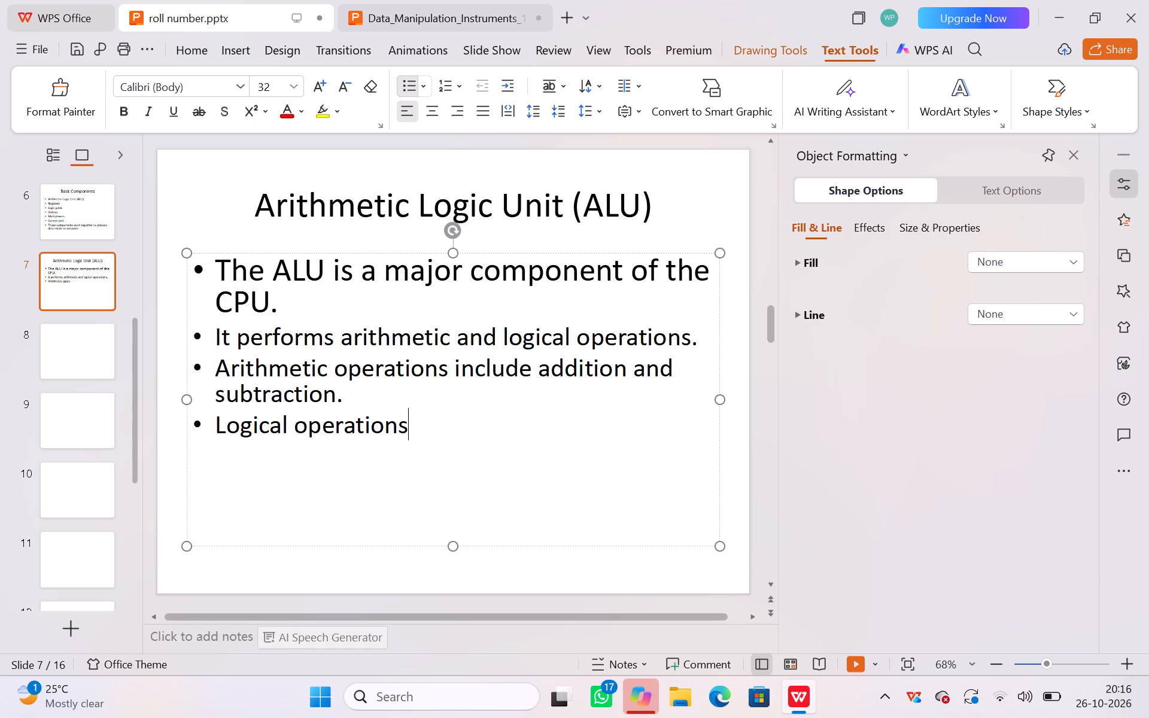
key(space)
text(include)
key(space)
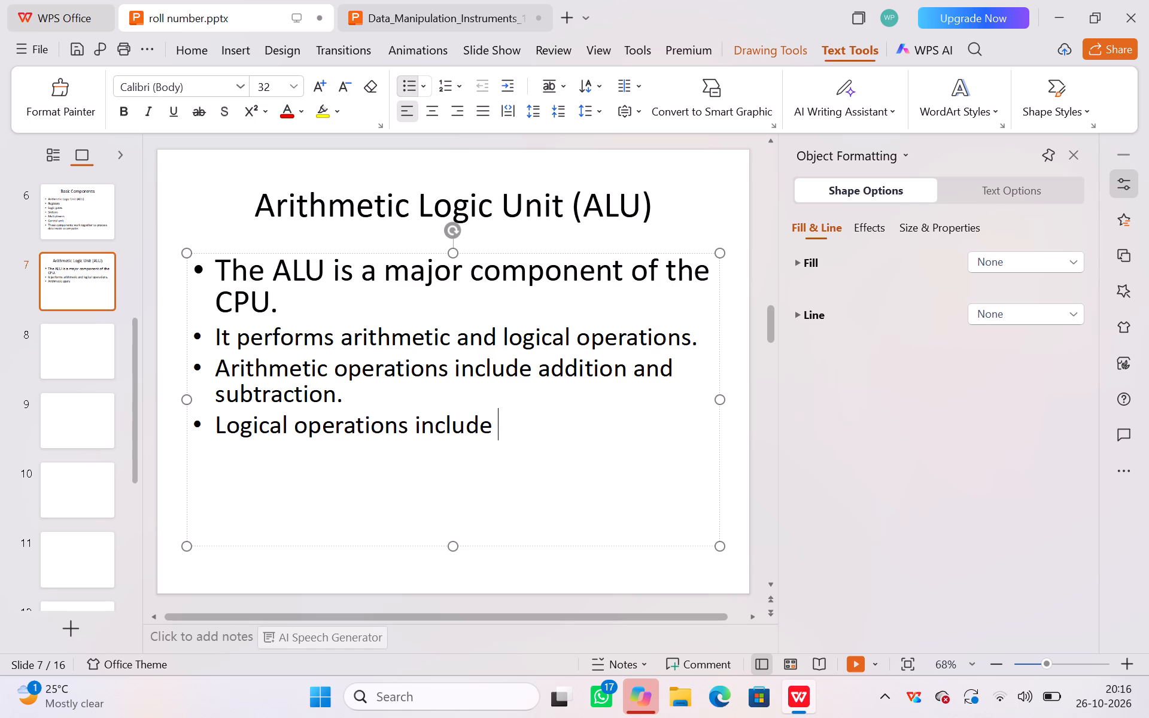
text(AND)
key(comma)
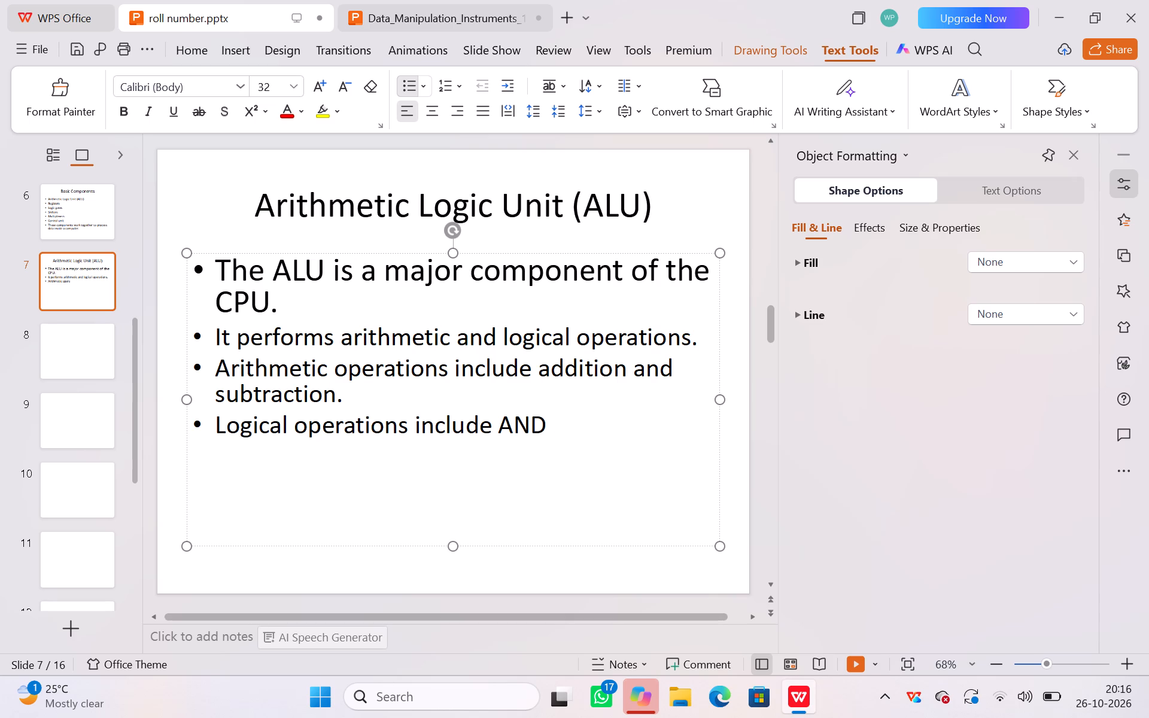
key(o)
text(R,)
text(and)
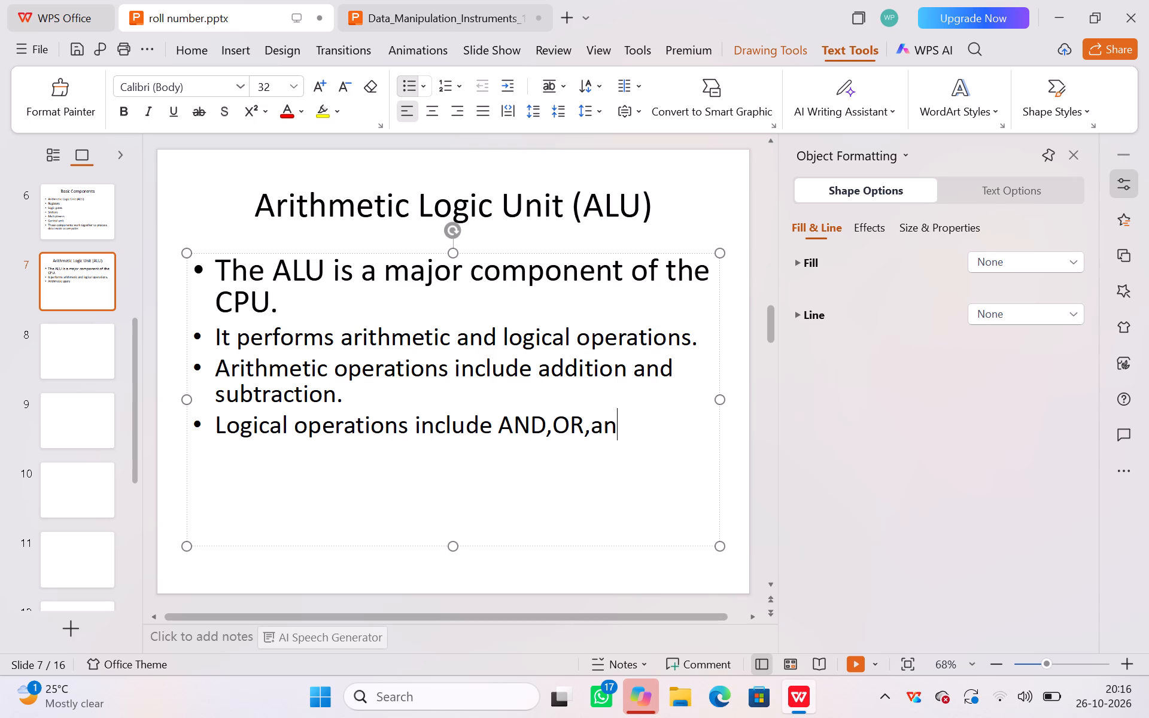
key(space)
text(NOT)
key(period)
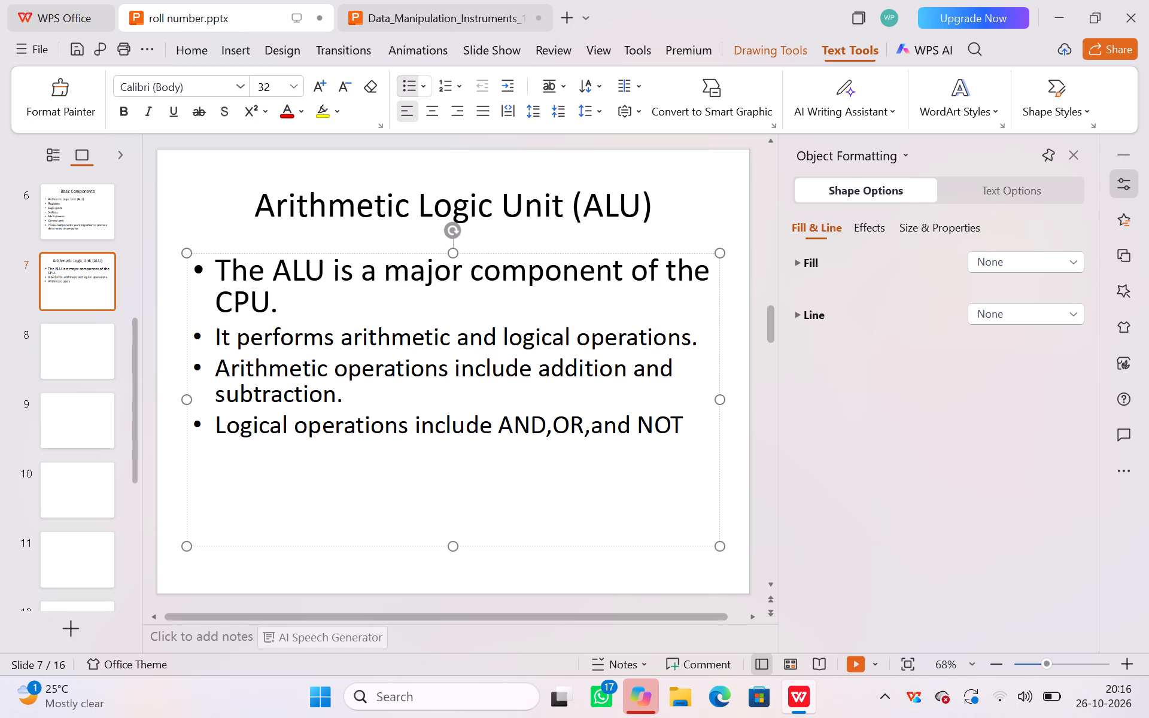
Add a fifth bullet on slide 7 reading "It provides results to registers for further processing.".
key(Return)
key(i)
text(t provi)
text(ded)
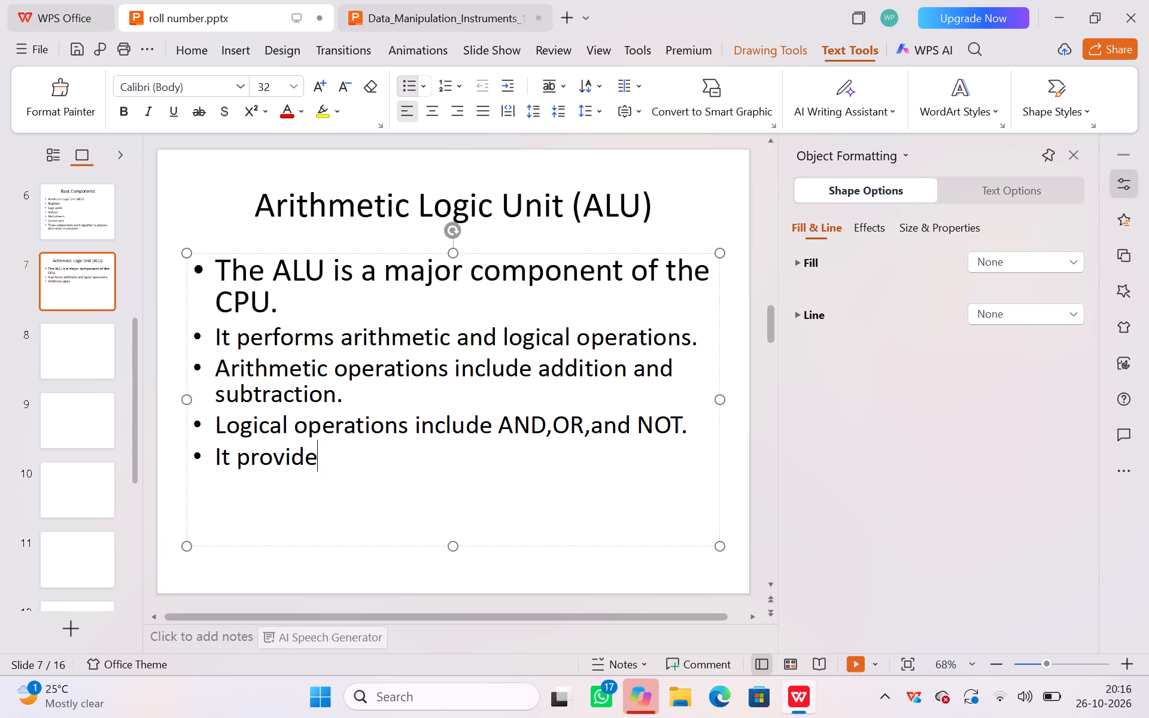
key(BackSpace)
key(s)
key(space)
text(resul;t)
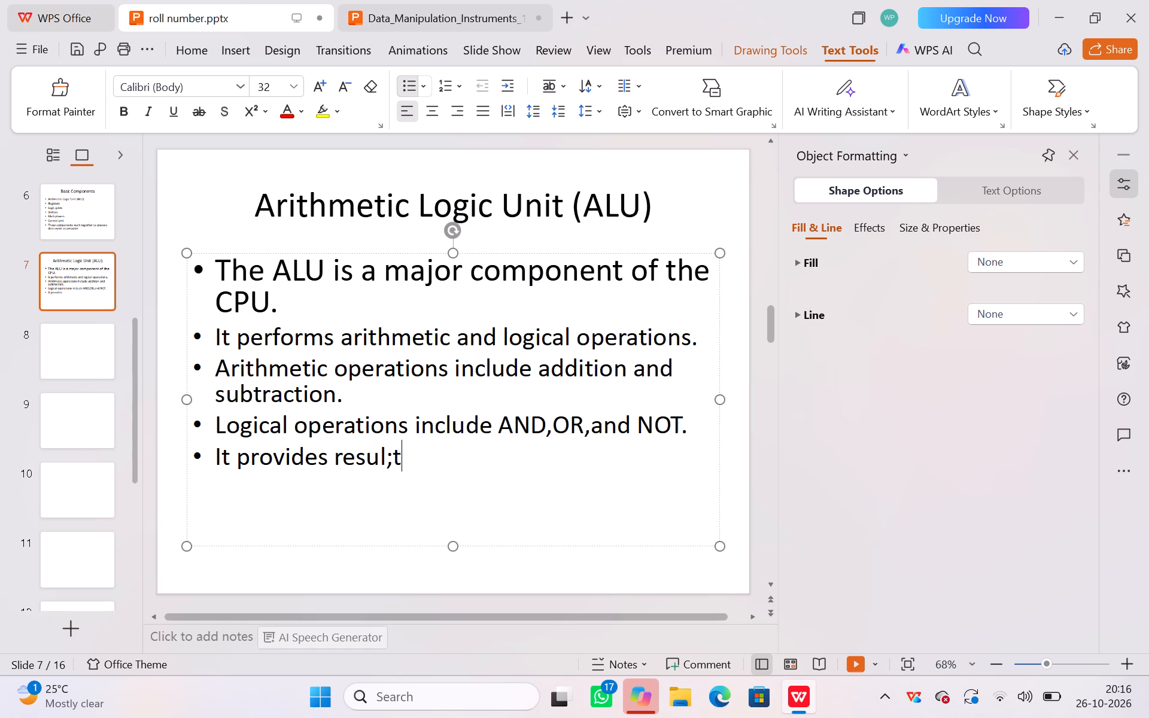
key(BackSpace)
key(BackSpace)
key(l)
key(BackSpace)
key(t)
text(s to)
key(space)
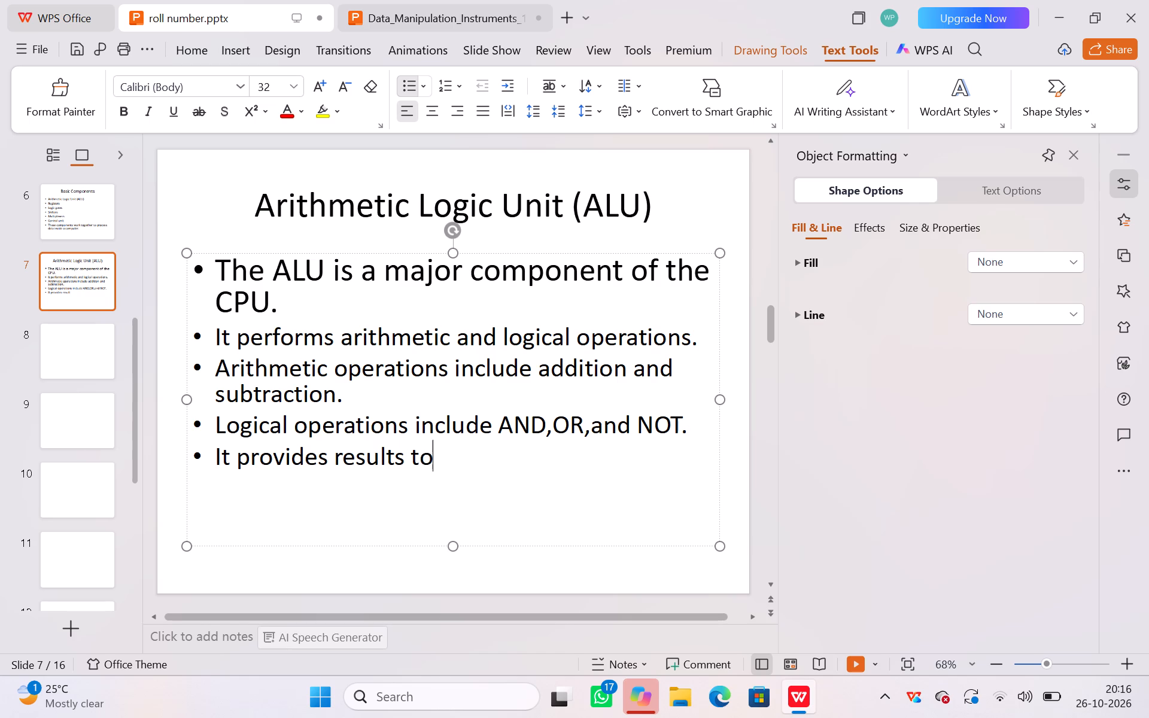
text(re)
key(g)
text(isterd)
key(BackSpace)
key(s)
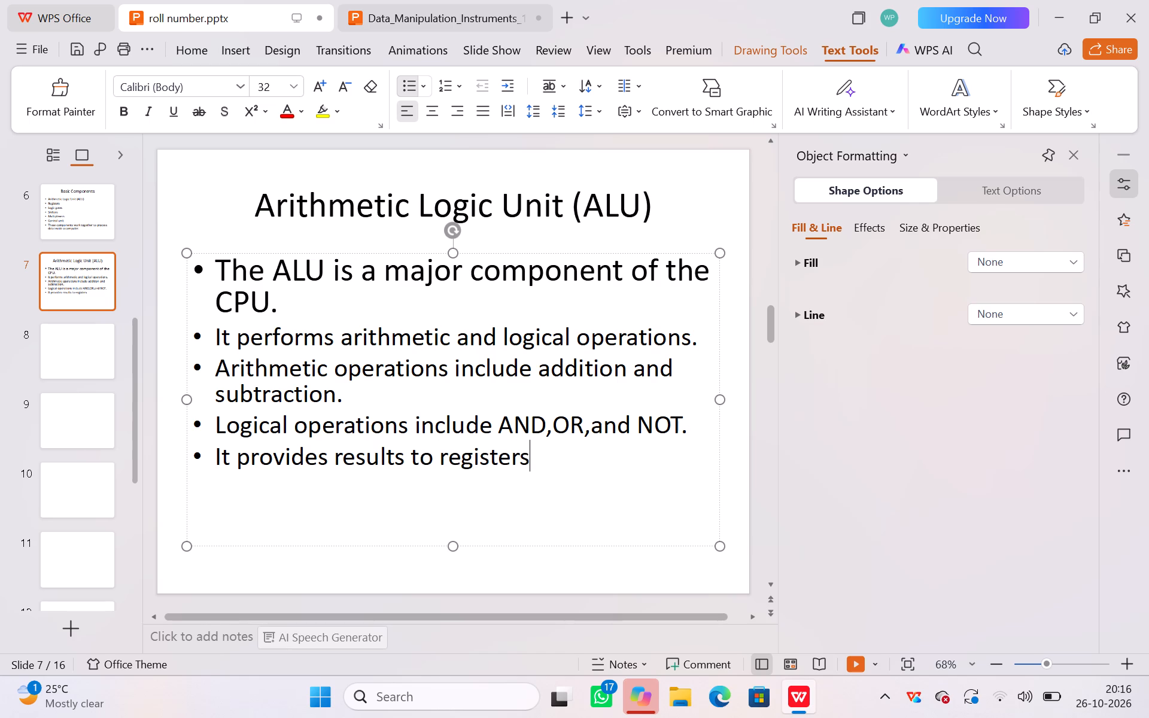
key(space)
text(for further)
key(space)
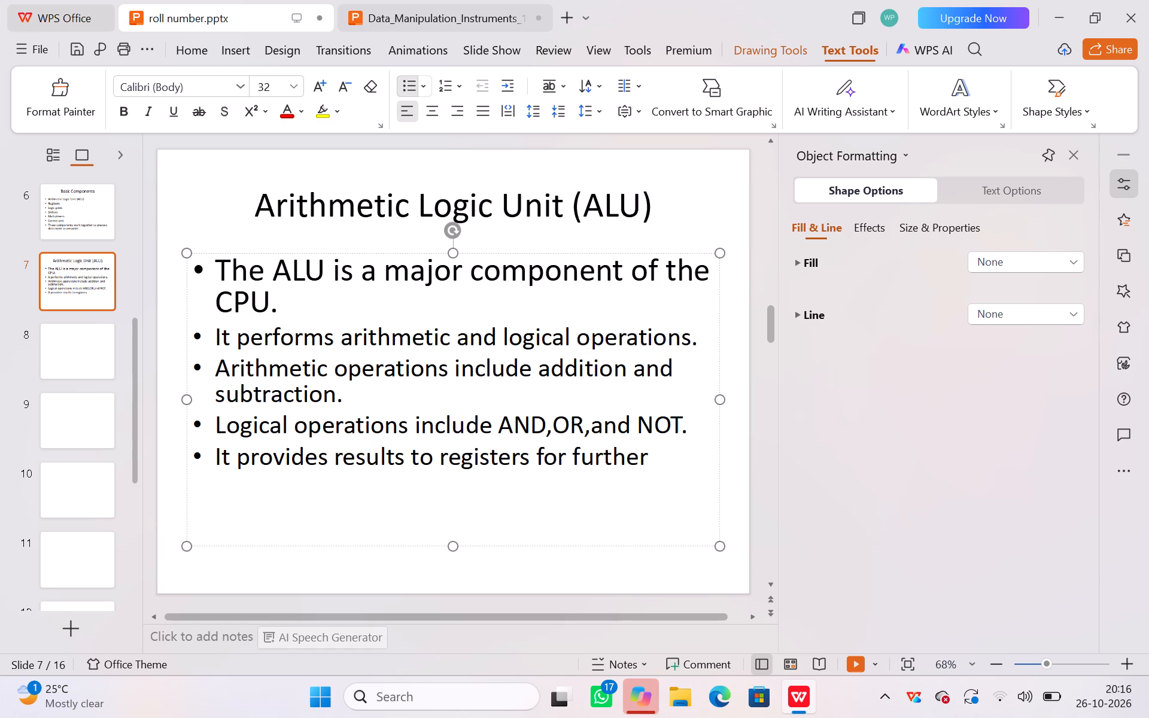
text(proc)
text(essing)
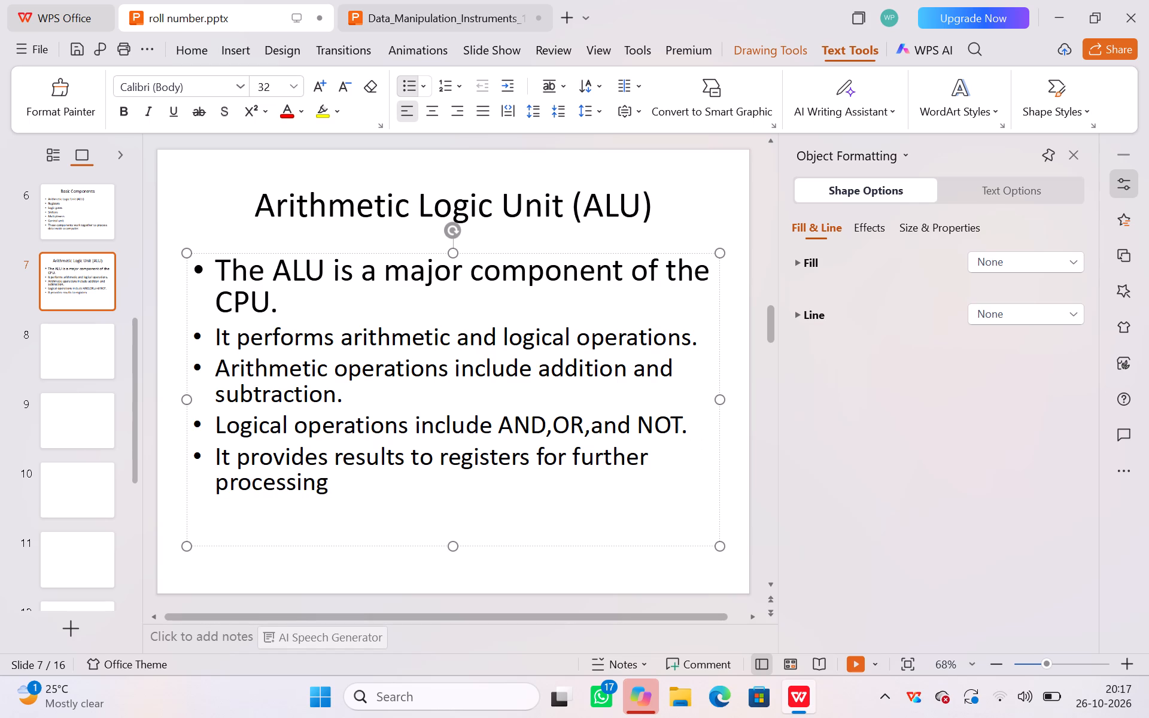
key(period)
Start a new line below slide 7's fifth bullet and remove its bullet marker.
key(Return)
click(285, 522)
key(BackSpace)
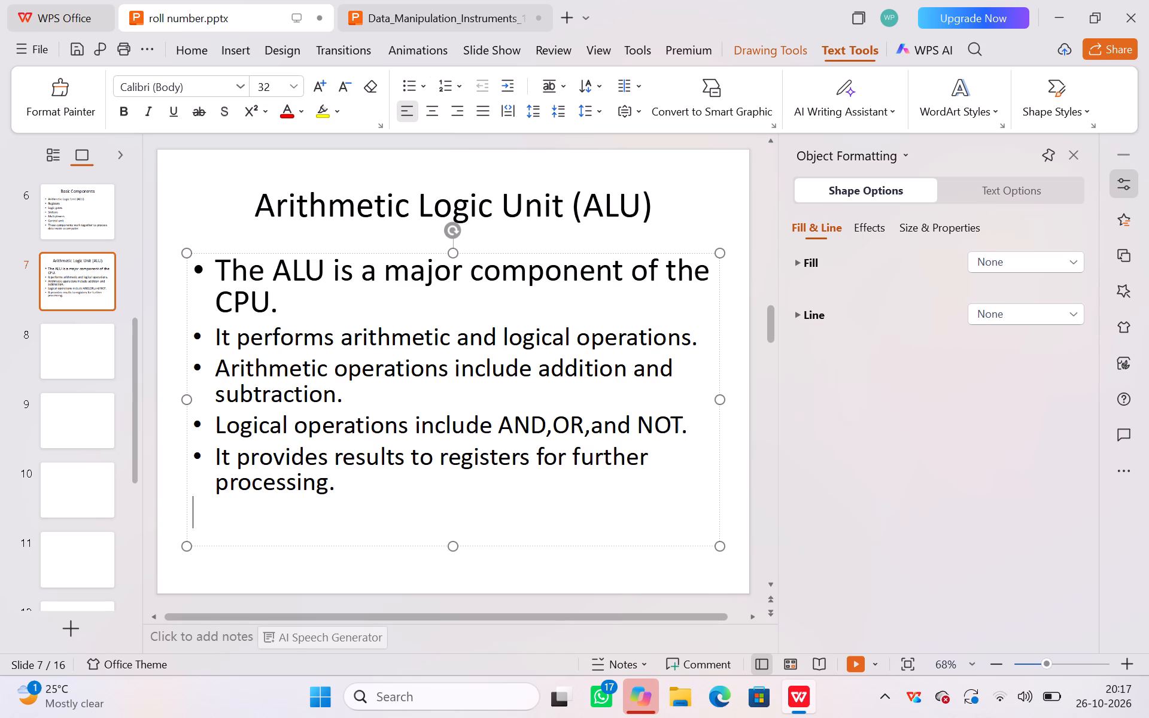
Remove the empty line below slide 7's fifth bullet.
key(BackSpace)
Consult slide 7 of the Data_Manipulation_Instruments deck and title slide 8 of roll number.pptx "Arithmetic Operations".
click(67, 335)
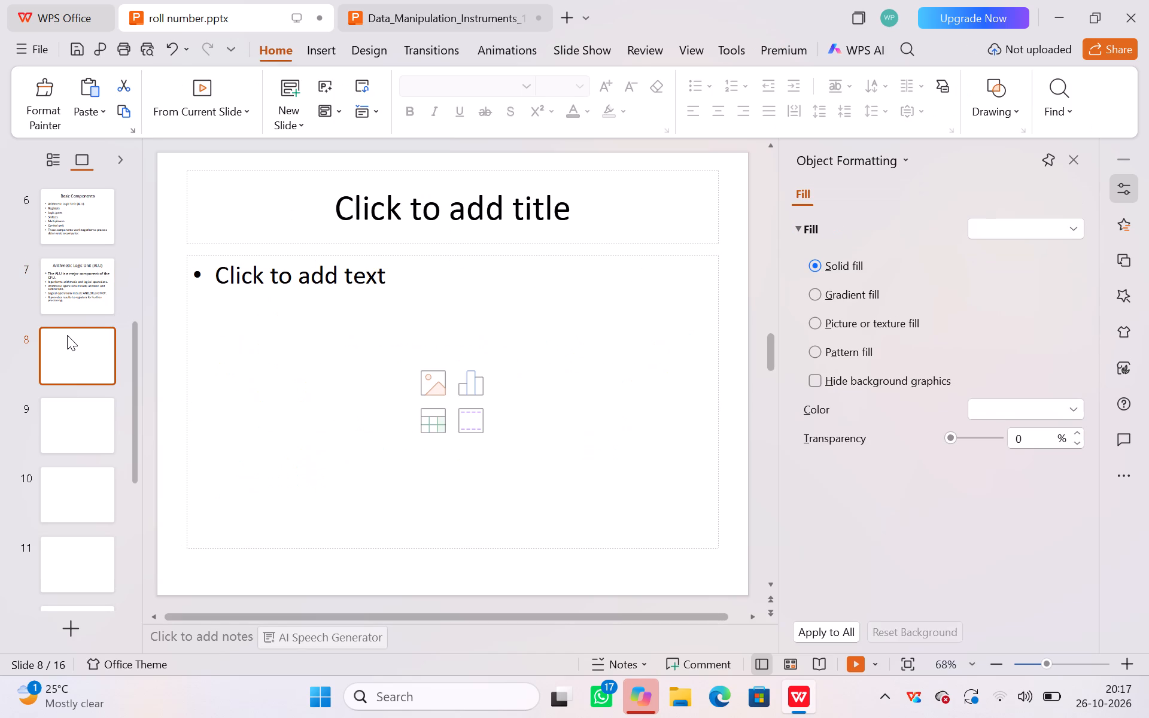
click(472, 17)
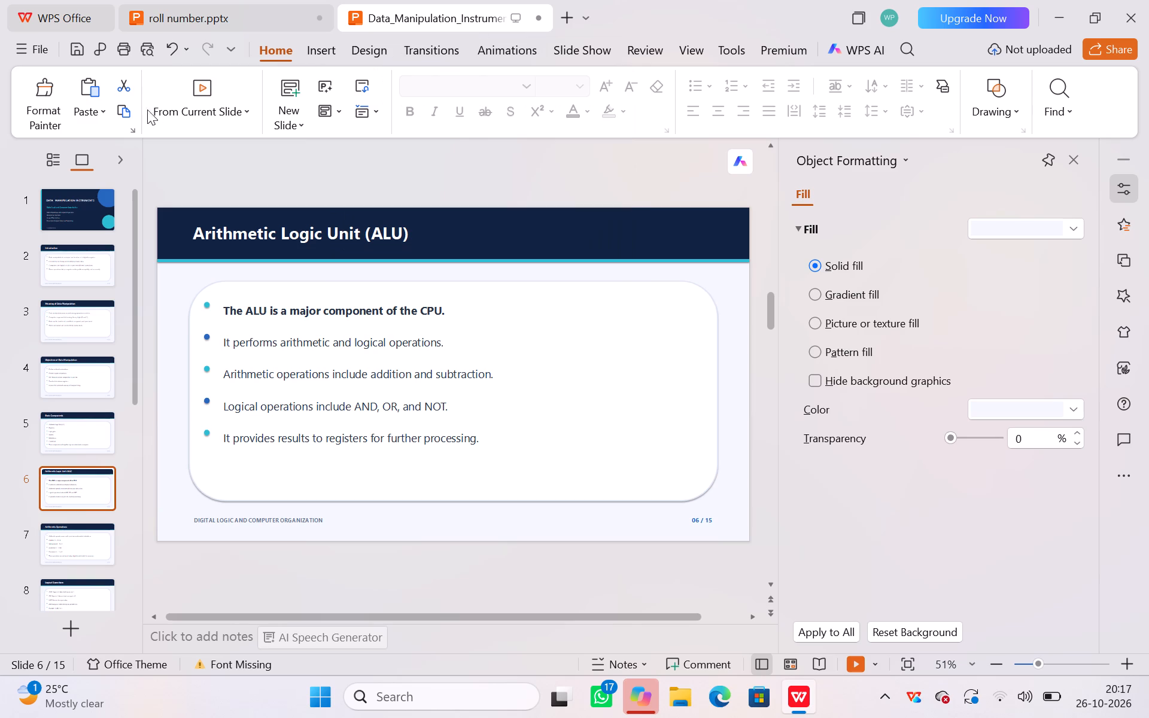
click(65, 548)
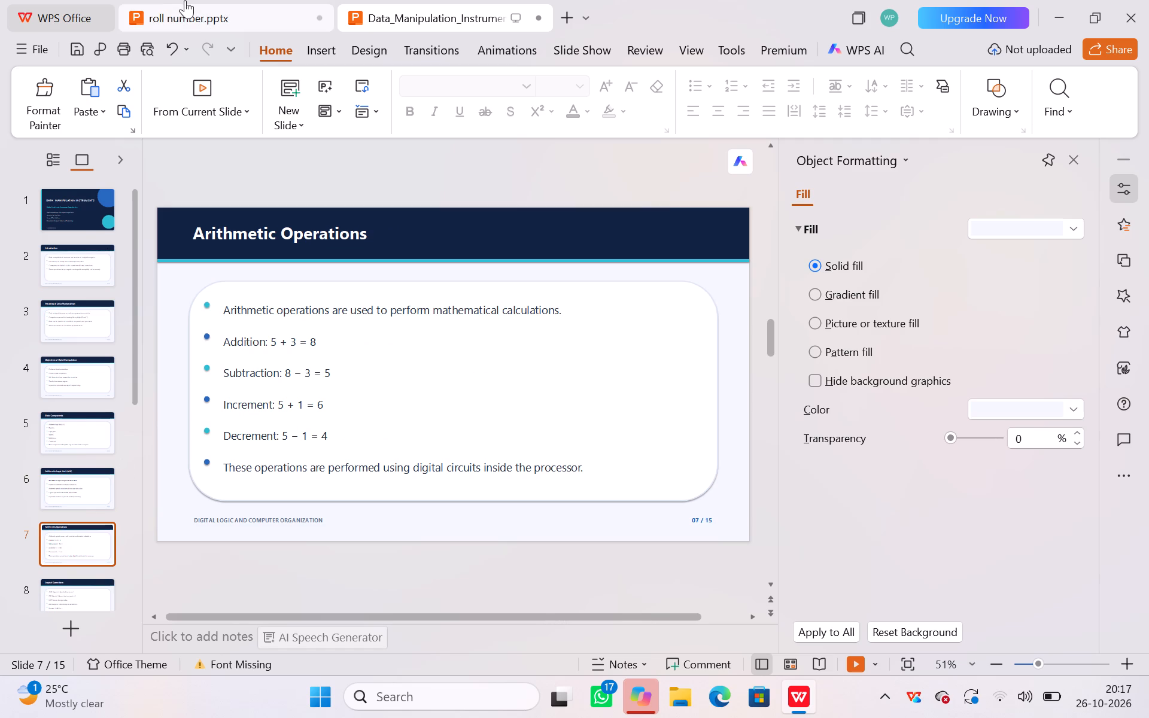
click(239, 14)
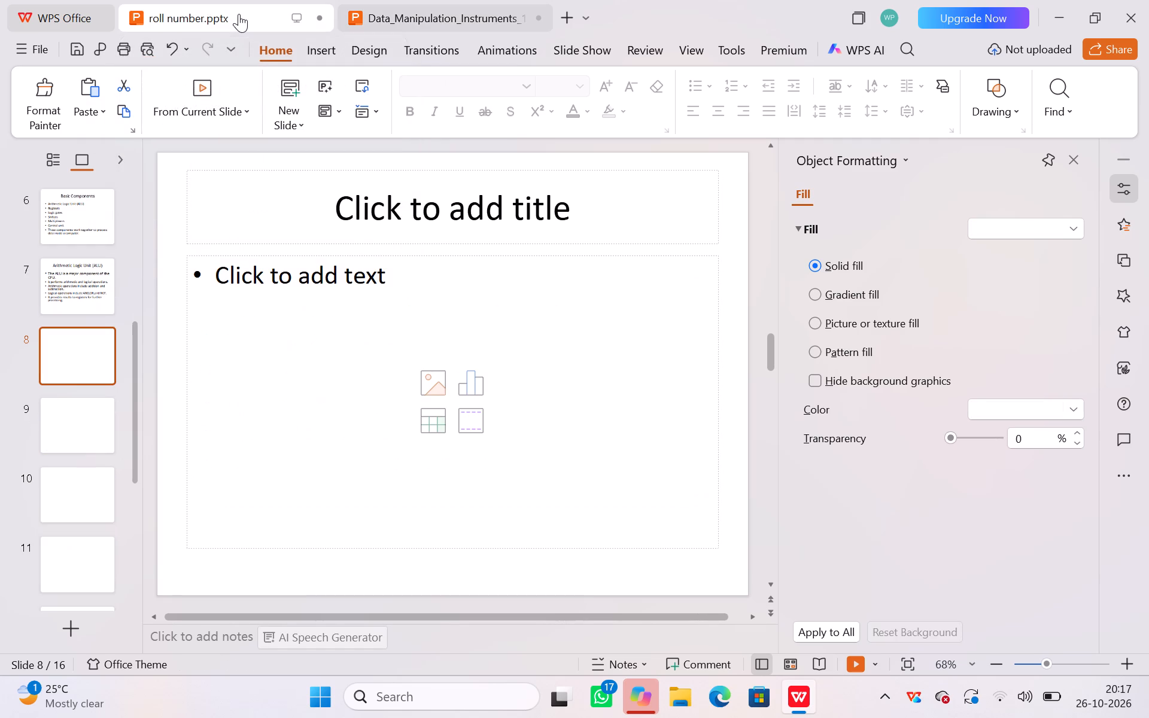
click(283, 201)
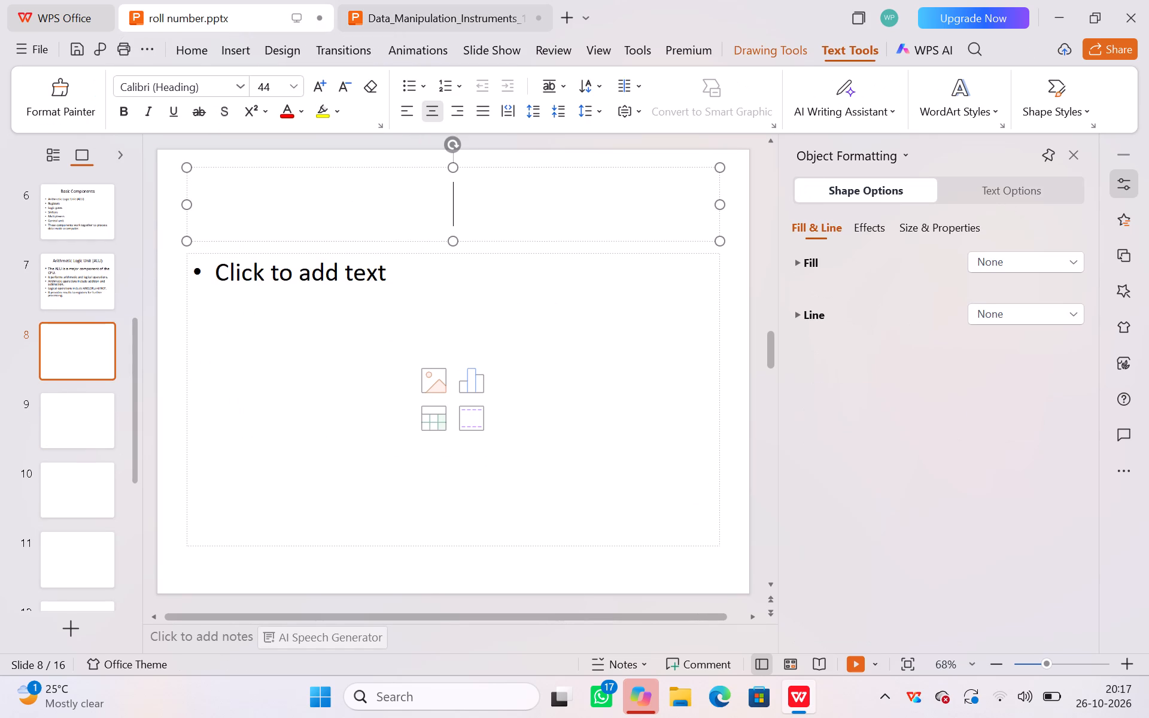
text(rithmetic)
key(space)
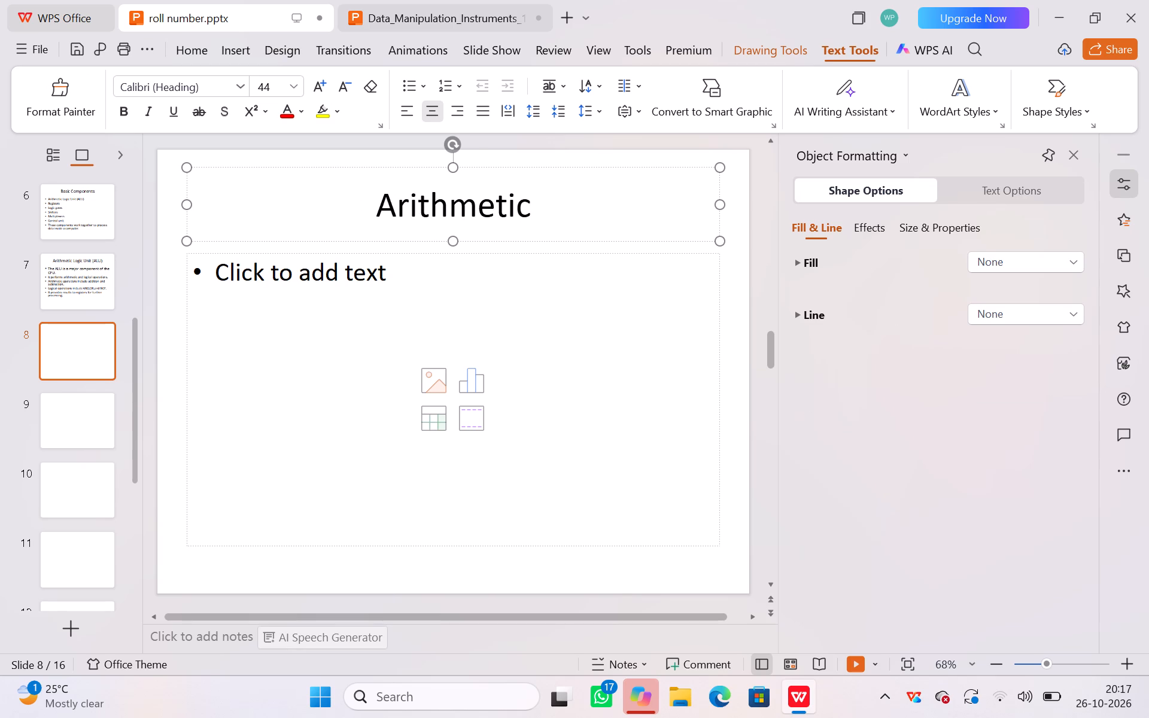
key(p)
key(BackSpace)
key(o)
text(perati)
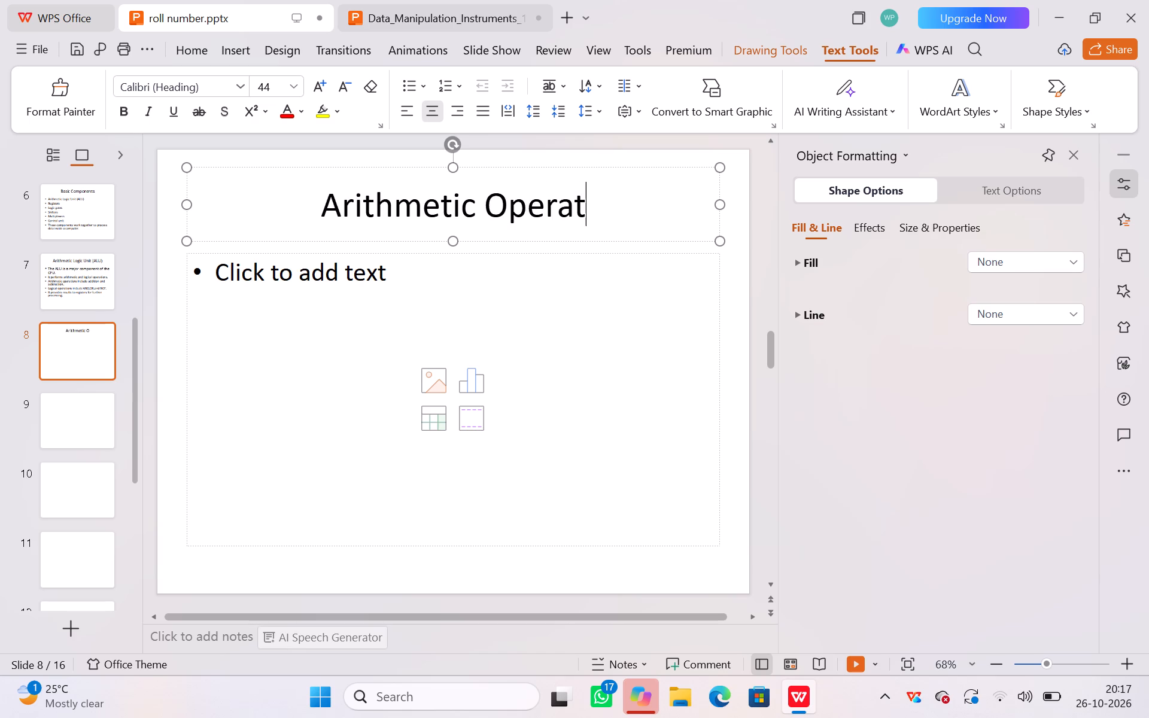
text(ons)
Enter slide 8's first body bullet reading "Arithmetic operations are used to perform mathematical calculations.".
click(287, 258)
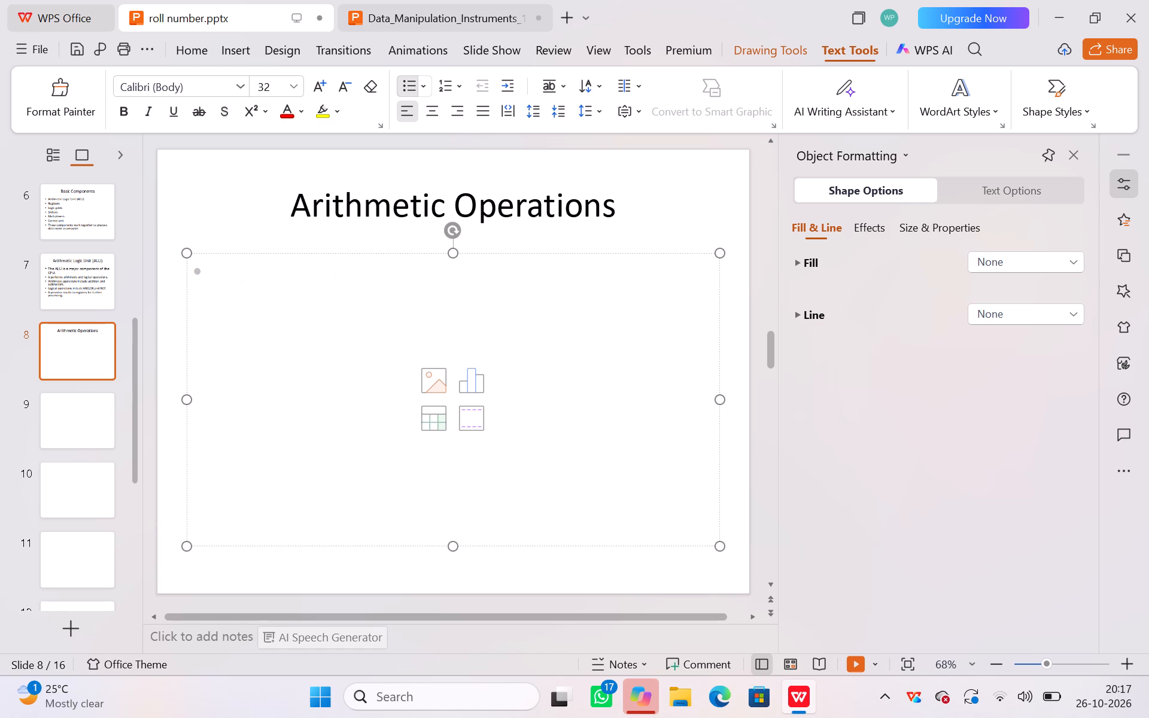
text(rith)
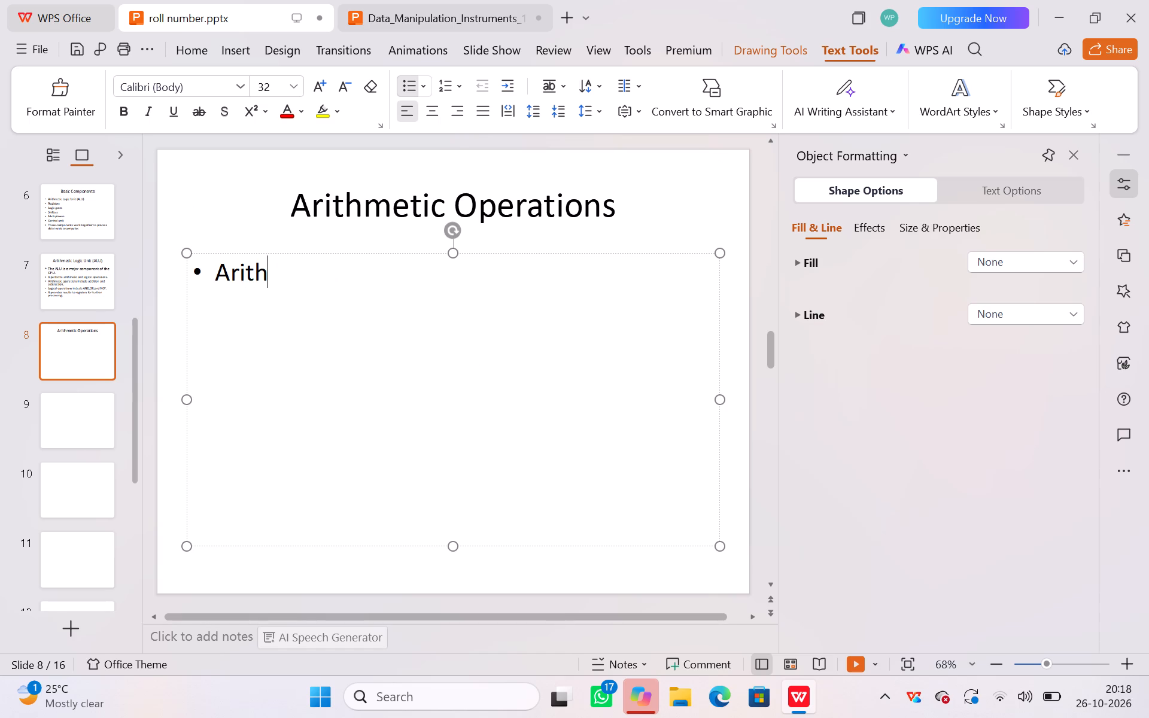
text(meti)
text(c)
key(space)
text(operations)
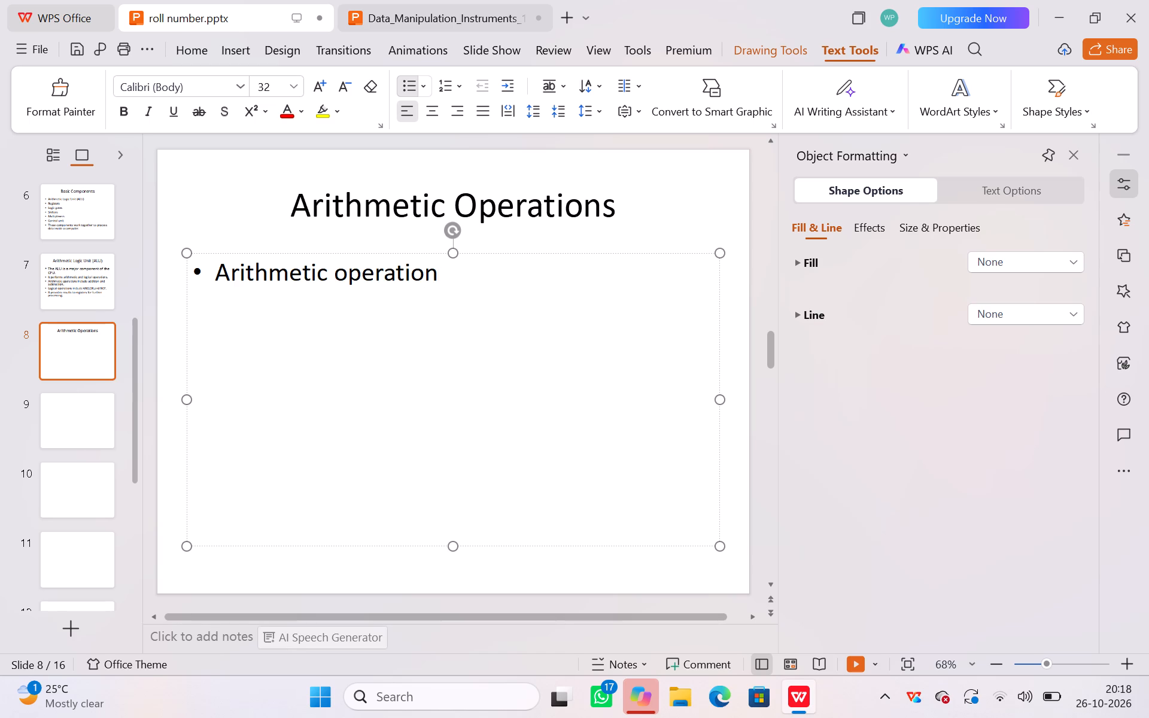
key(space)
text(are u)
text(sed)
key(space)
text(to per)
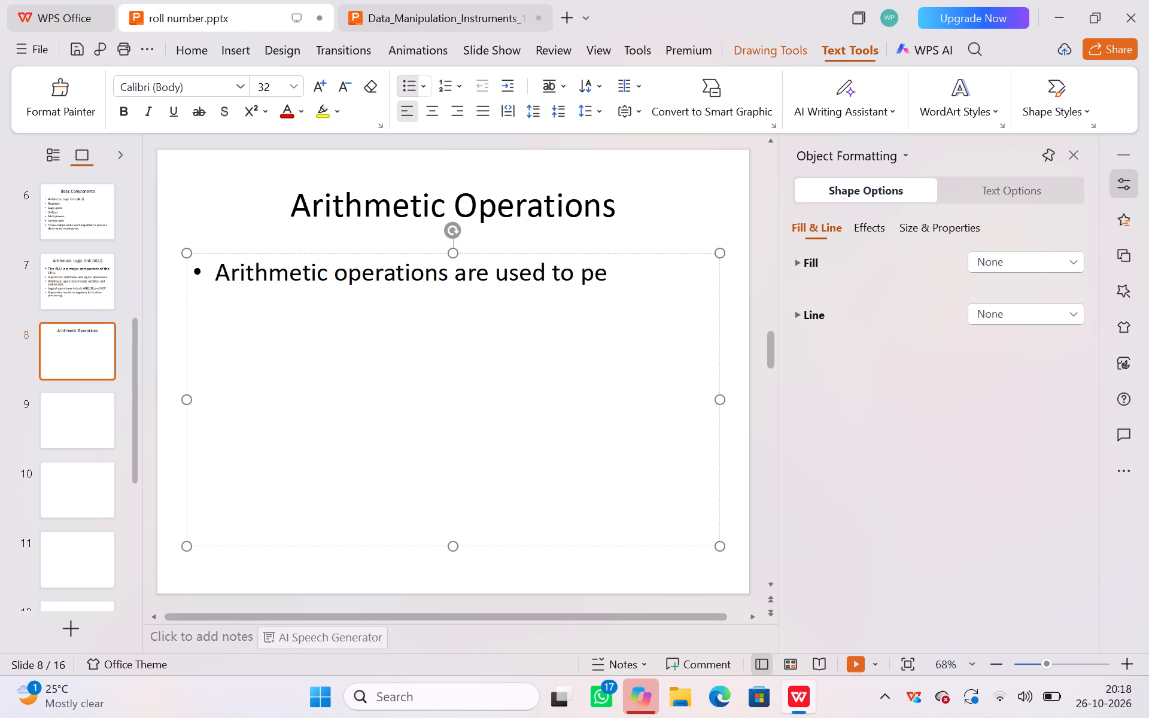
text(fo)
text(rm)
key(space)
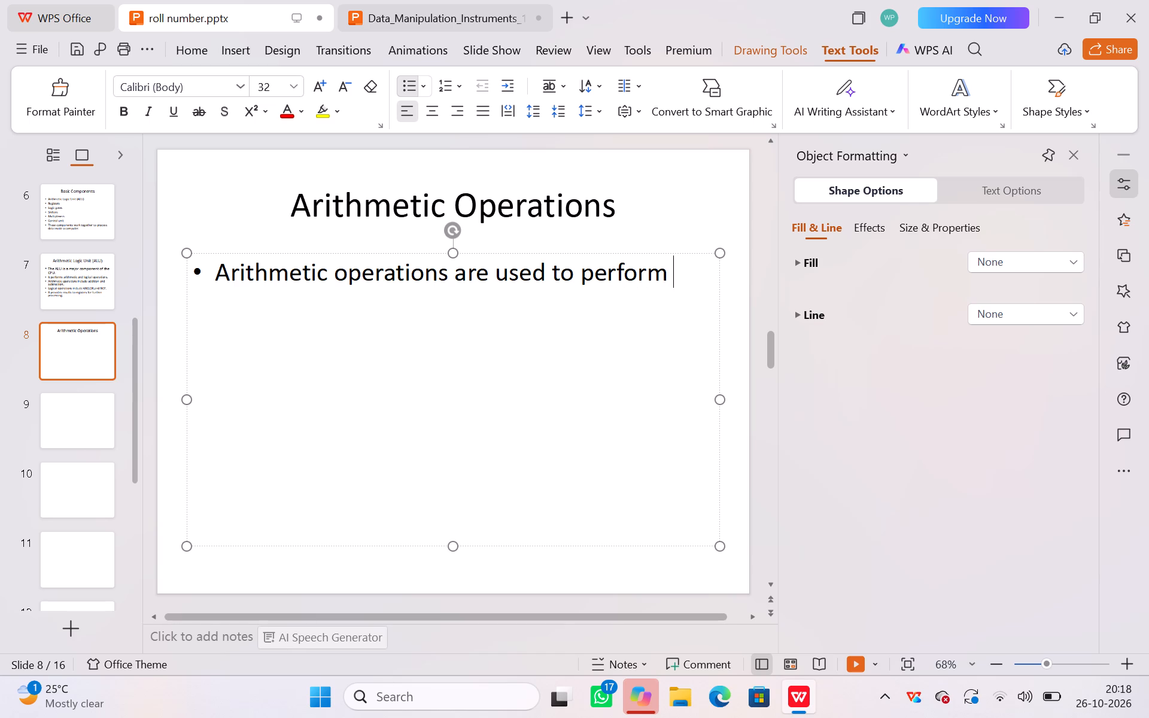
text(mathematicam)
key(BackSpace)
key(l)
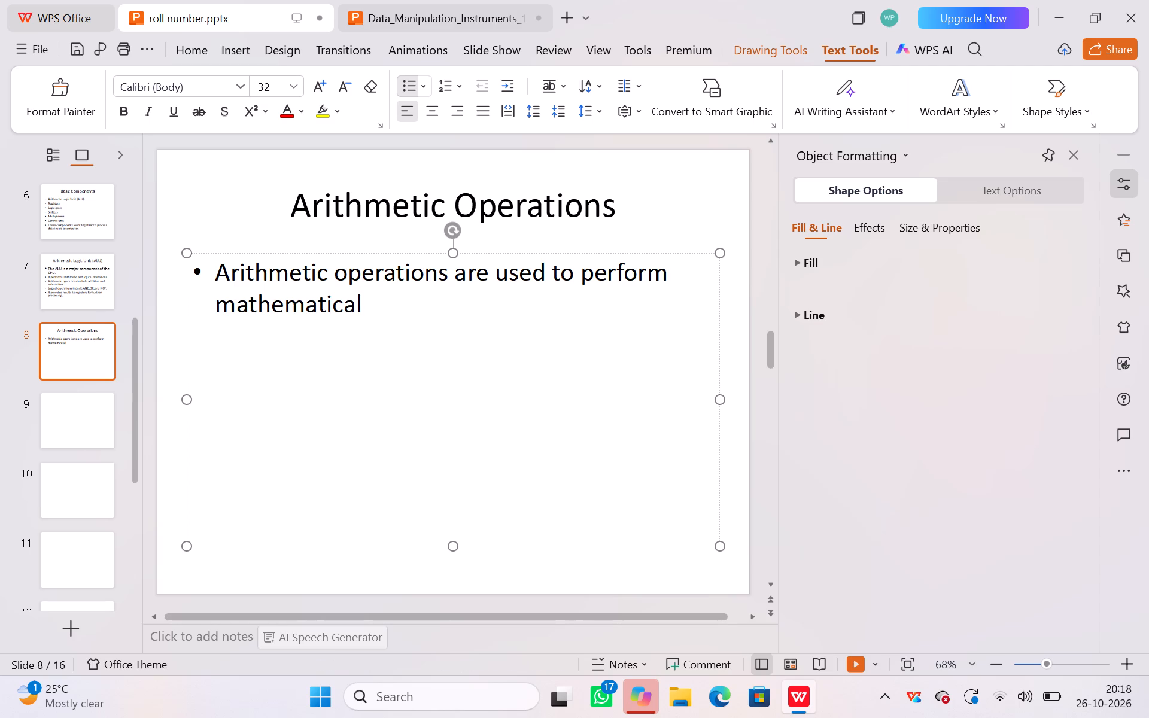
key(space)
text(cal)
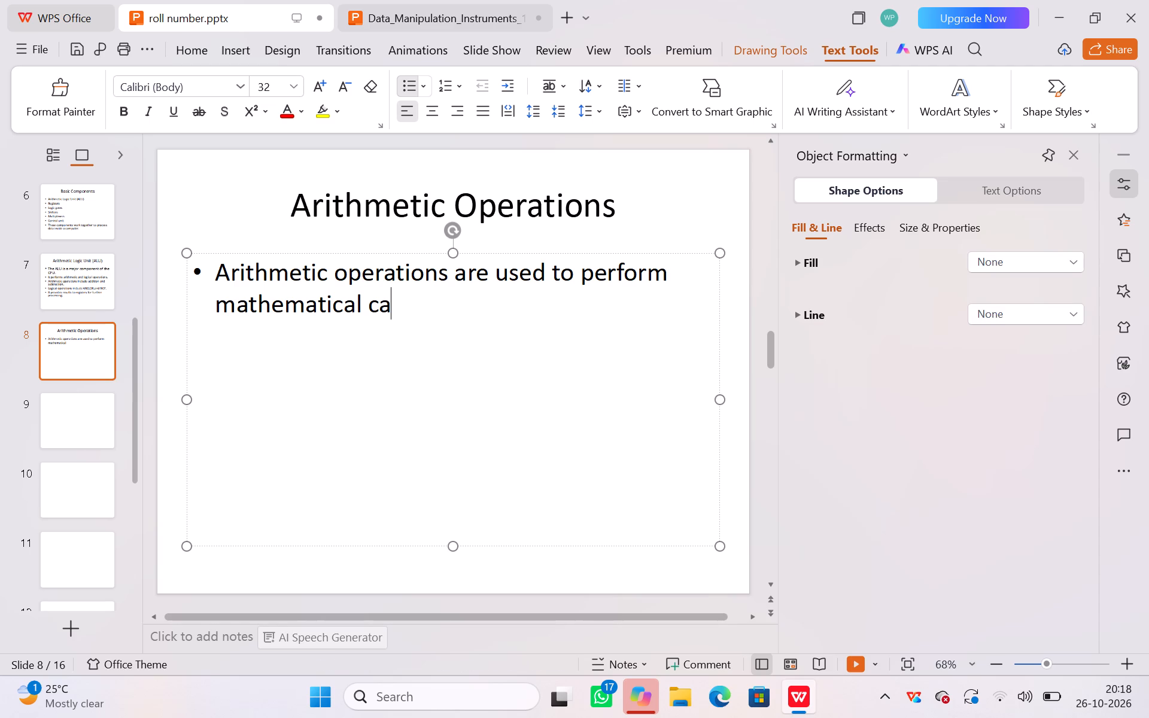
text(cul)
key(a)
text(tions)
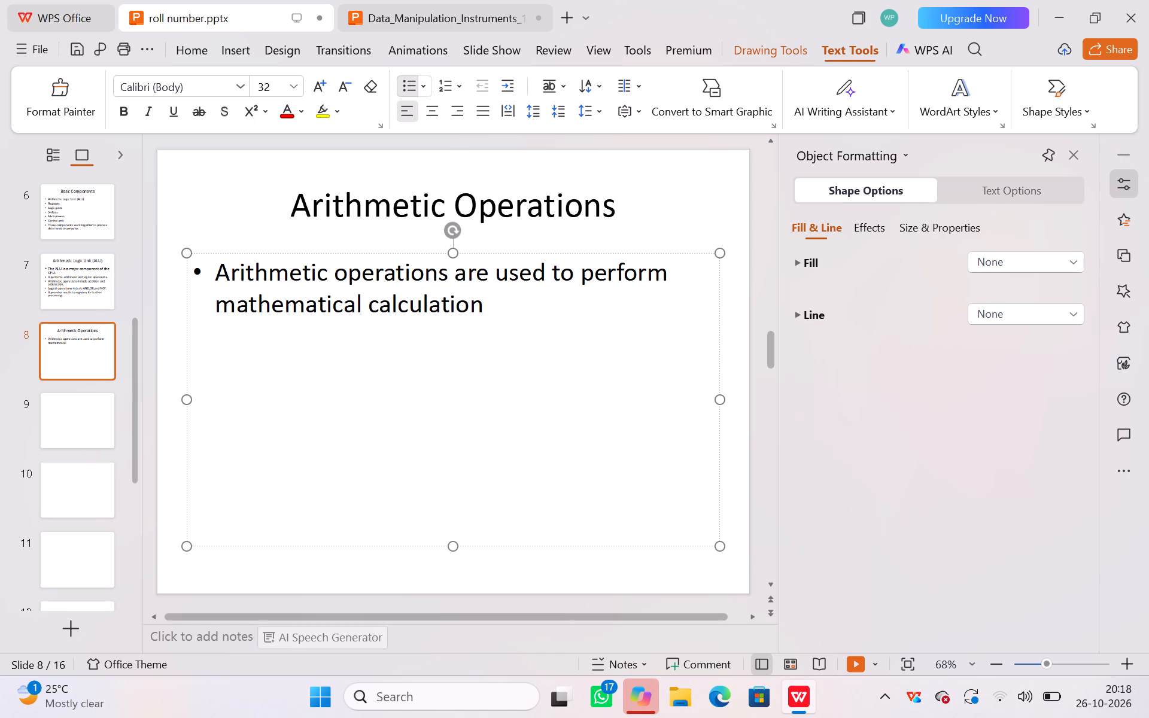
key(space)
key(BackSpace)
key(period)
Add a second body bullet to slide 8 reading "Addition 5 + 3 = 8".
key(Return)
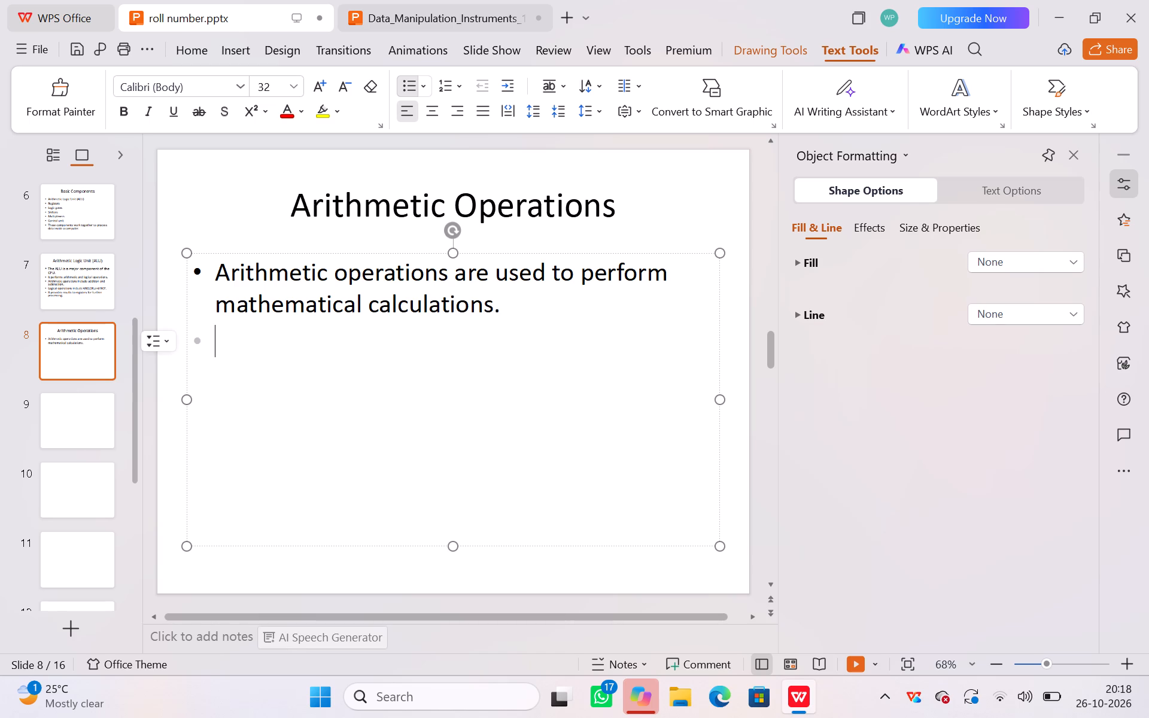
text(ddi)
text(tion)
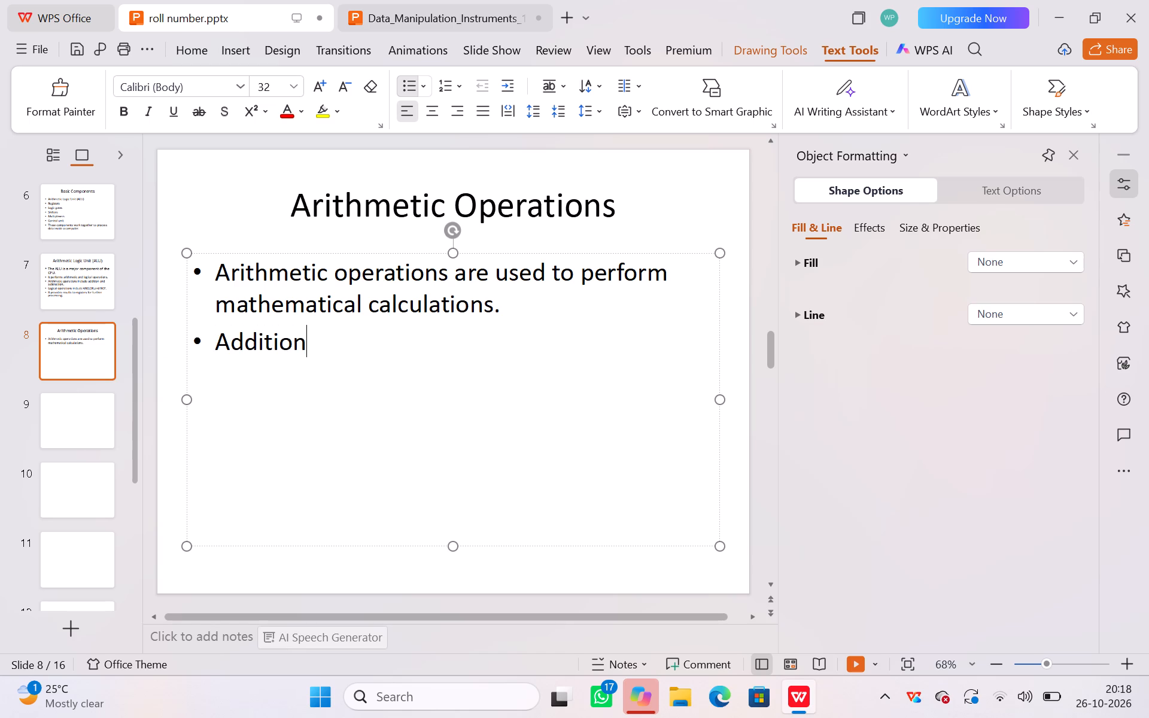
key(space)
key(5)
key(shift+plus)
key(BackSpace)
key(space)
key(shift+plus)
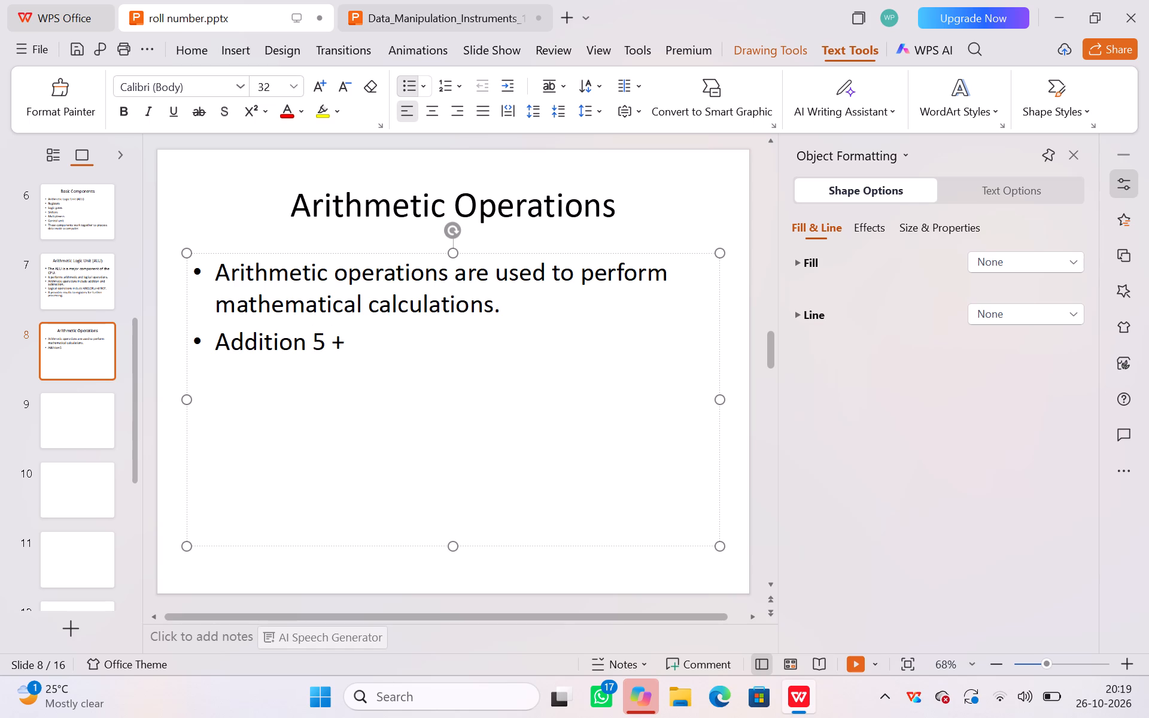
key(3)
key(BackSpace)
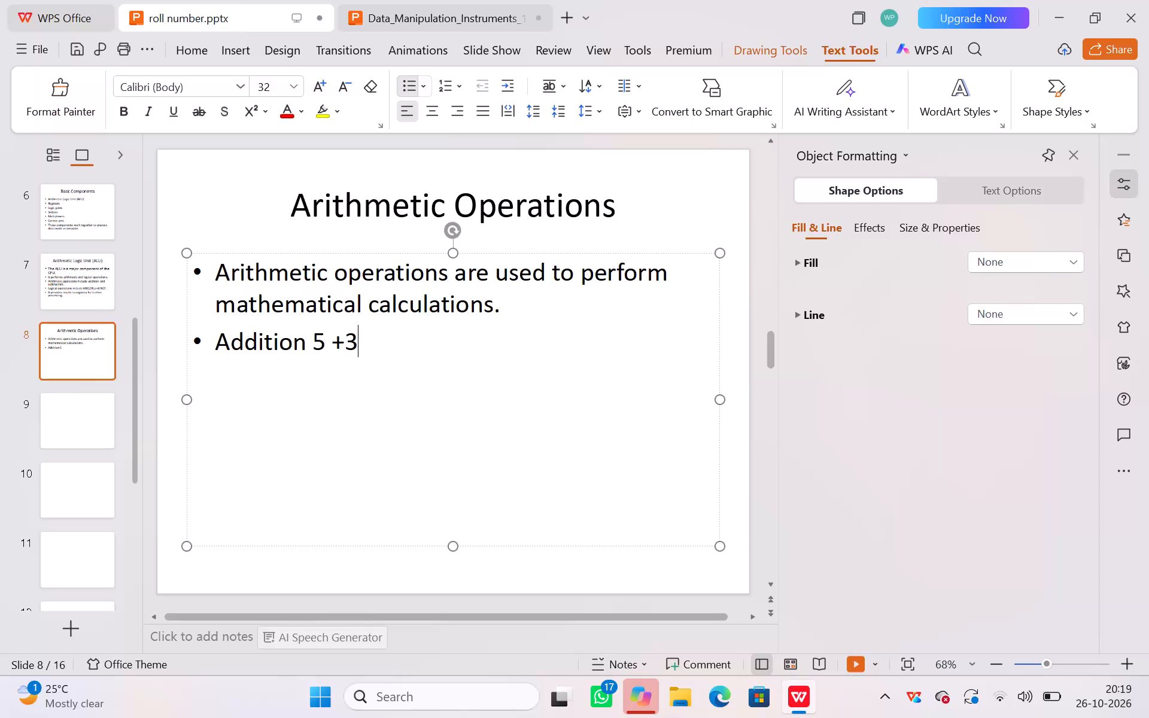
key(space)
key(3)
key(space)
key(equal)
key(8)
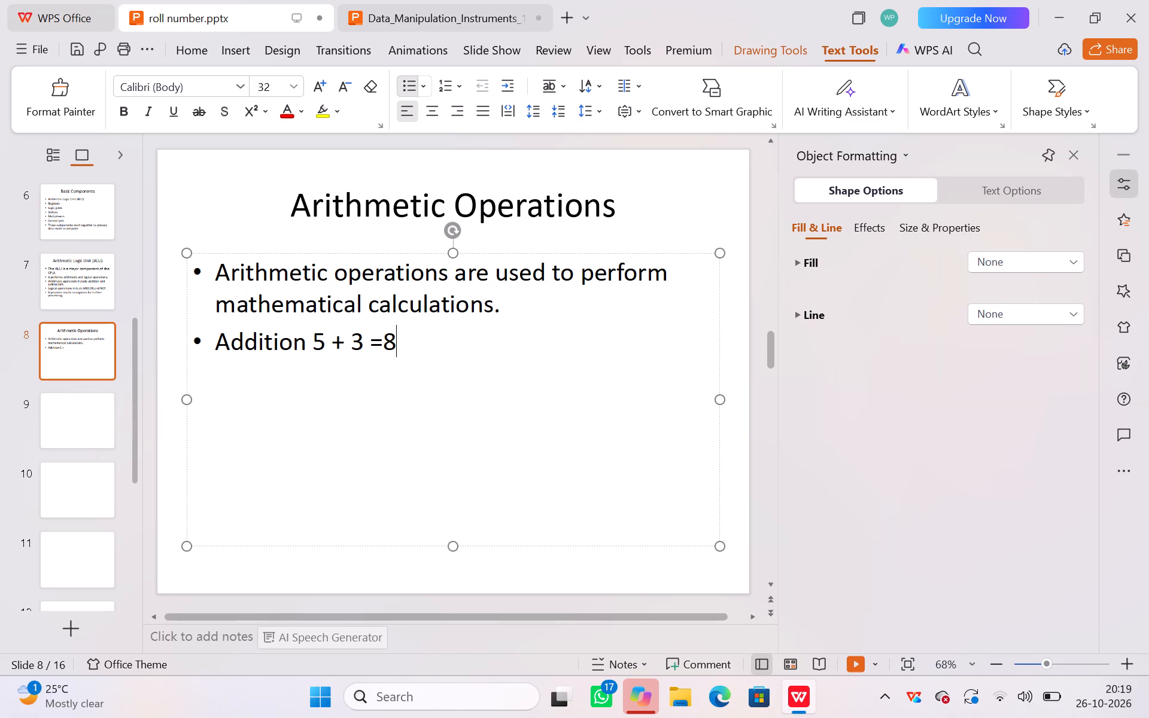
key(BackSpace)
key(space)
key(8)
Start slide 8's third body bullet with the label "Subtraction:".
key(Return)
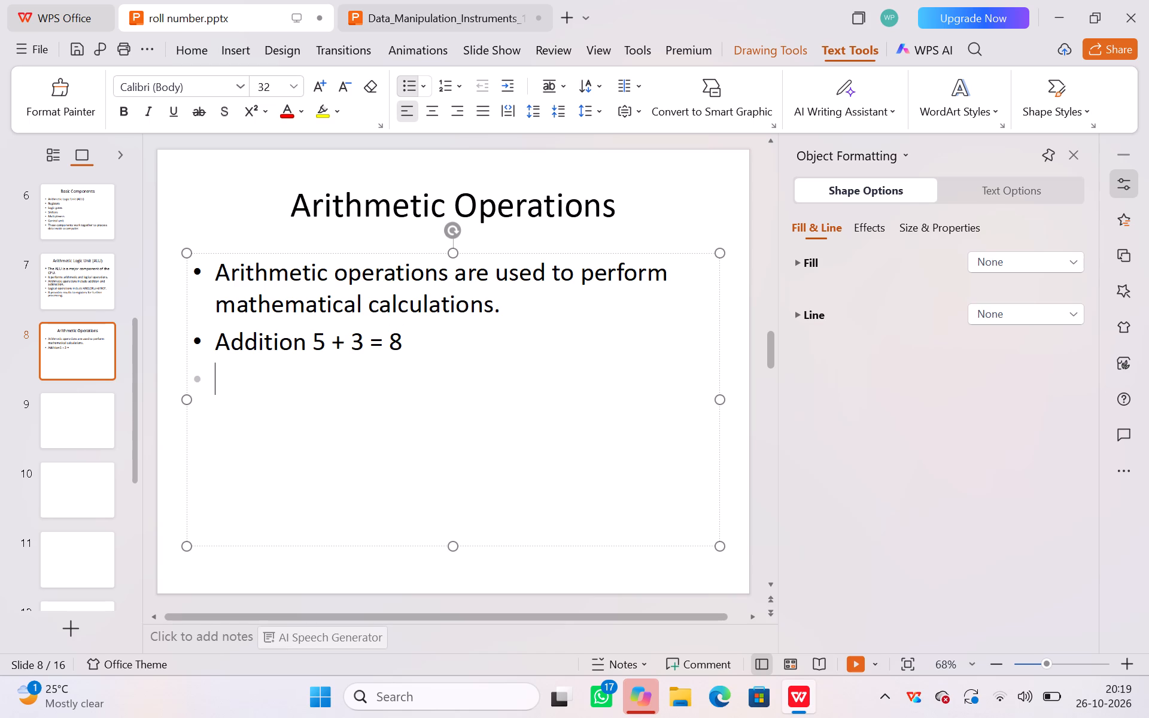
key(s)
key(y)
key(BackSpace)
text(ubtra)
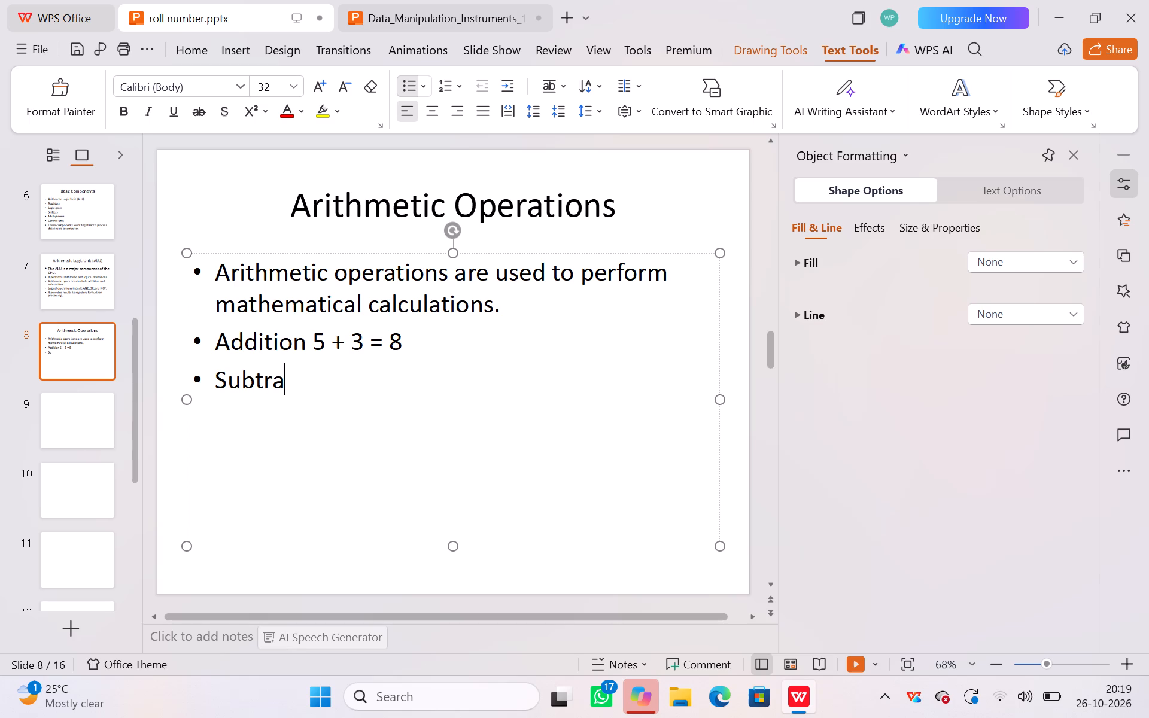
text(ctiom)
key(BackSpace)
key(n)
key(space)
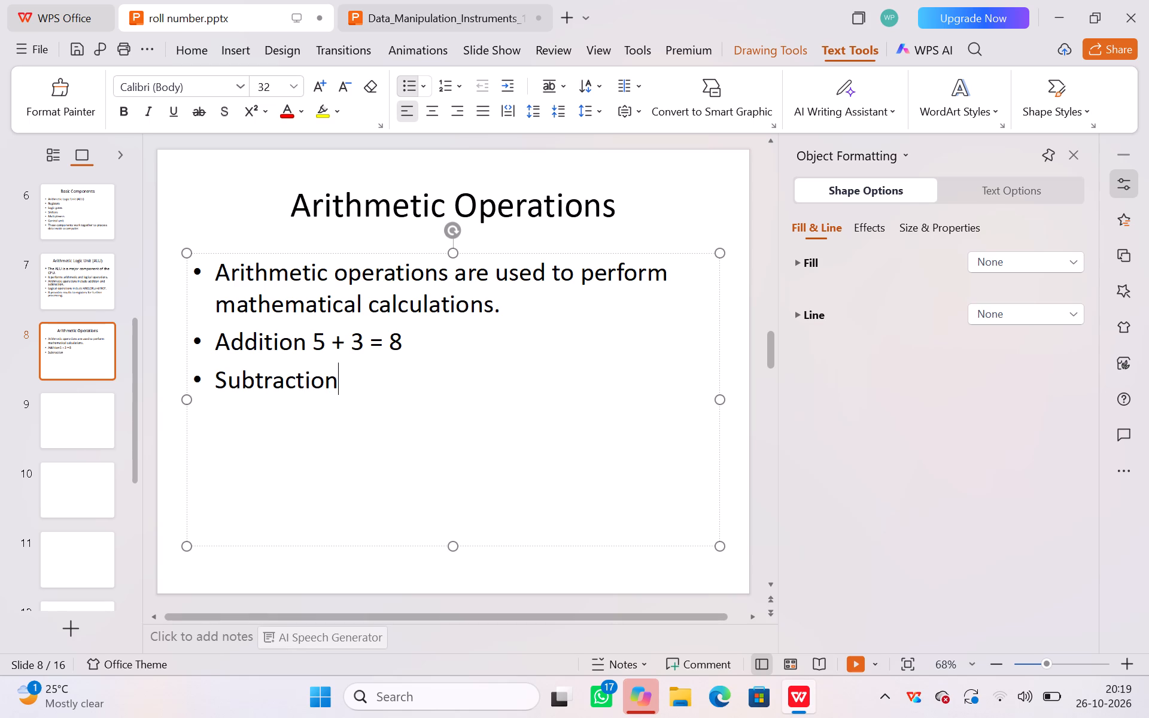
key(BackSpace)
key(shift+colon)
Insert a colon after the word "Addition" in slide 8's second bullet.
click(303, 337)
key(shift+colon)
Complete slide 8's Subtraction bullet with the example "8 -3 = 5" after its colon.
click(360, 381)
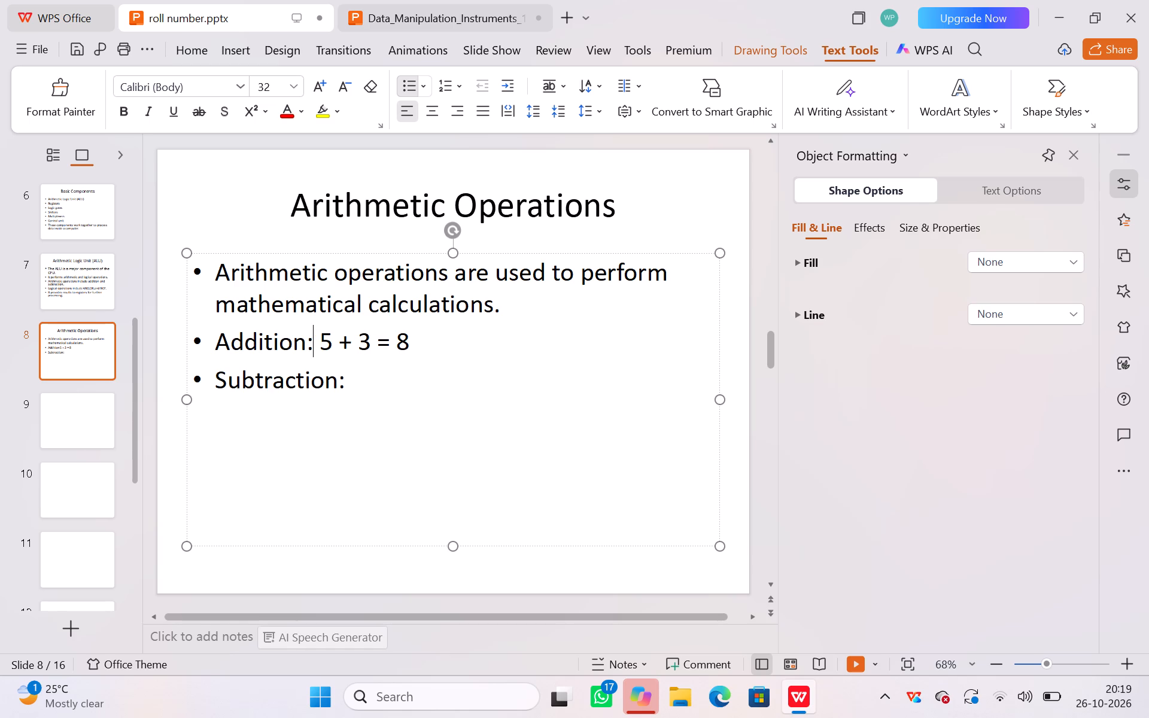
key(space)
key(8)
key(space)
key(minus)
key(3)
key(space)
key(shift+plus)
key(BackSpace)
key(equal)
key(space)
key(5)
Add a fourth body bullet to slide 8 reading "Increment: 5 + 1 = 6".
key(Return)
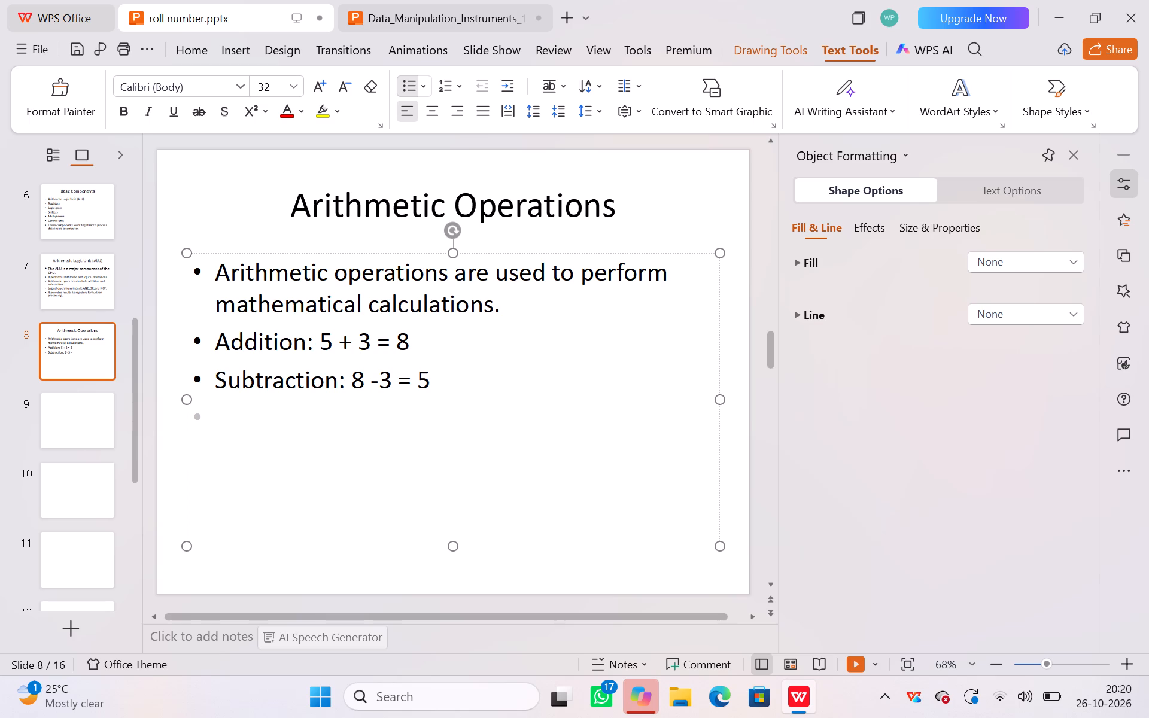
key(i)
key(Tab)
key(BackSpace)
text(ncremen)
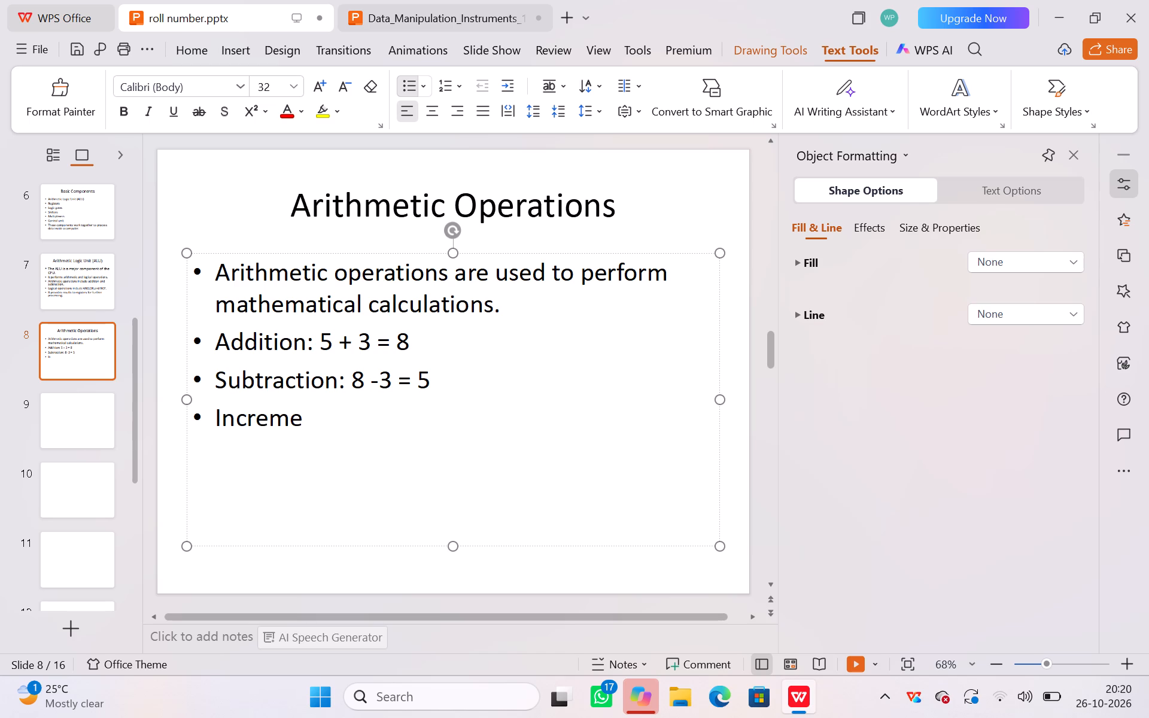
key(t)
key(shift+colon)
key(space)
text(=)
key(BackSpace)
key(5)
key(space)
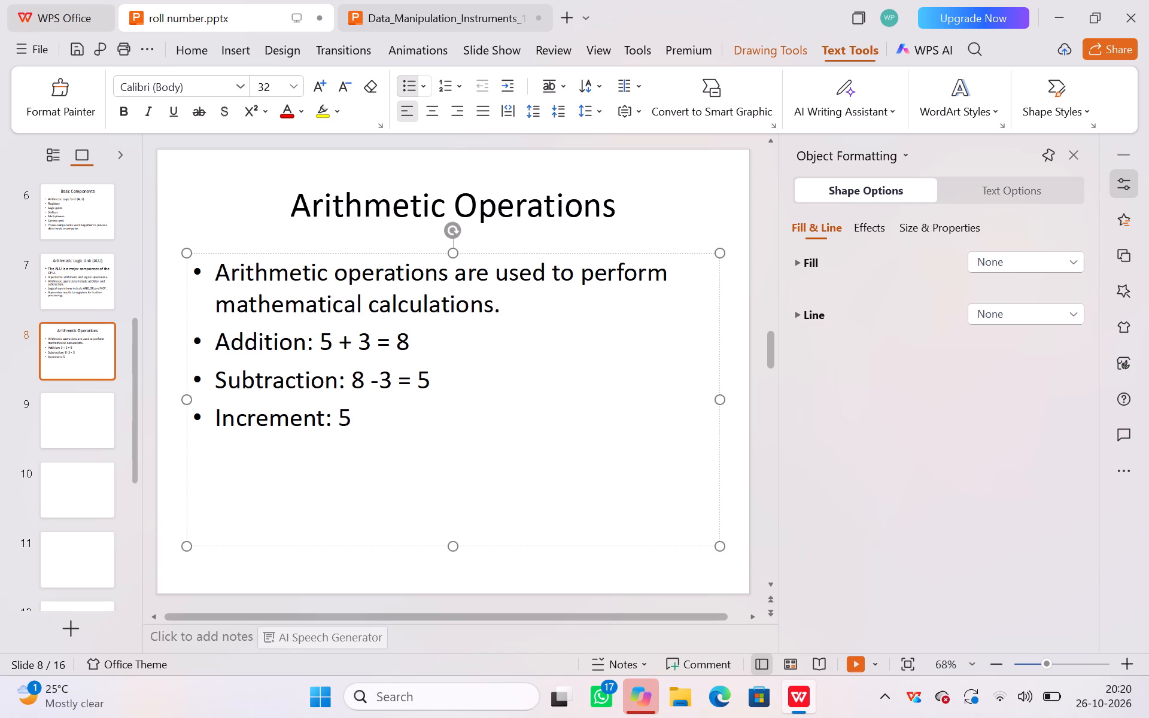
key(shift+plus)
key(space)
text(1)
key(space)
key(equal)
key(space)
key(6)
Add a fifth body bullet to slide 8 reading "Decrement: 5 - 1 = 4".
key(Return)
text(ec)
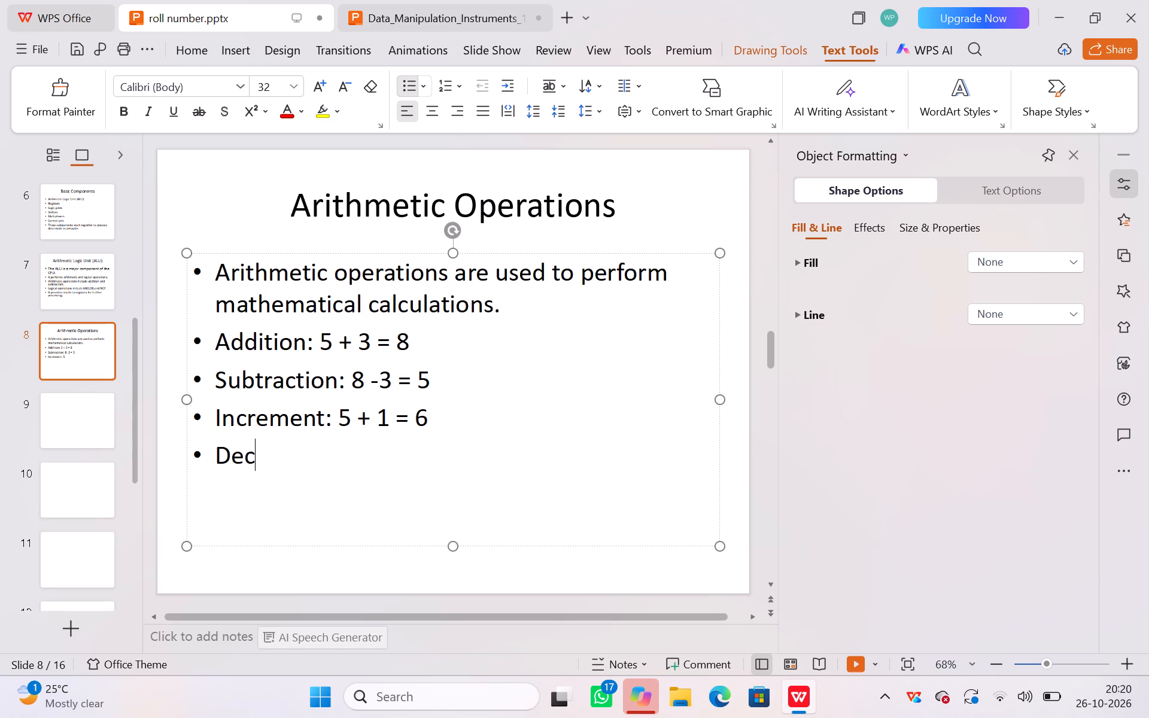
text(reme)
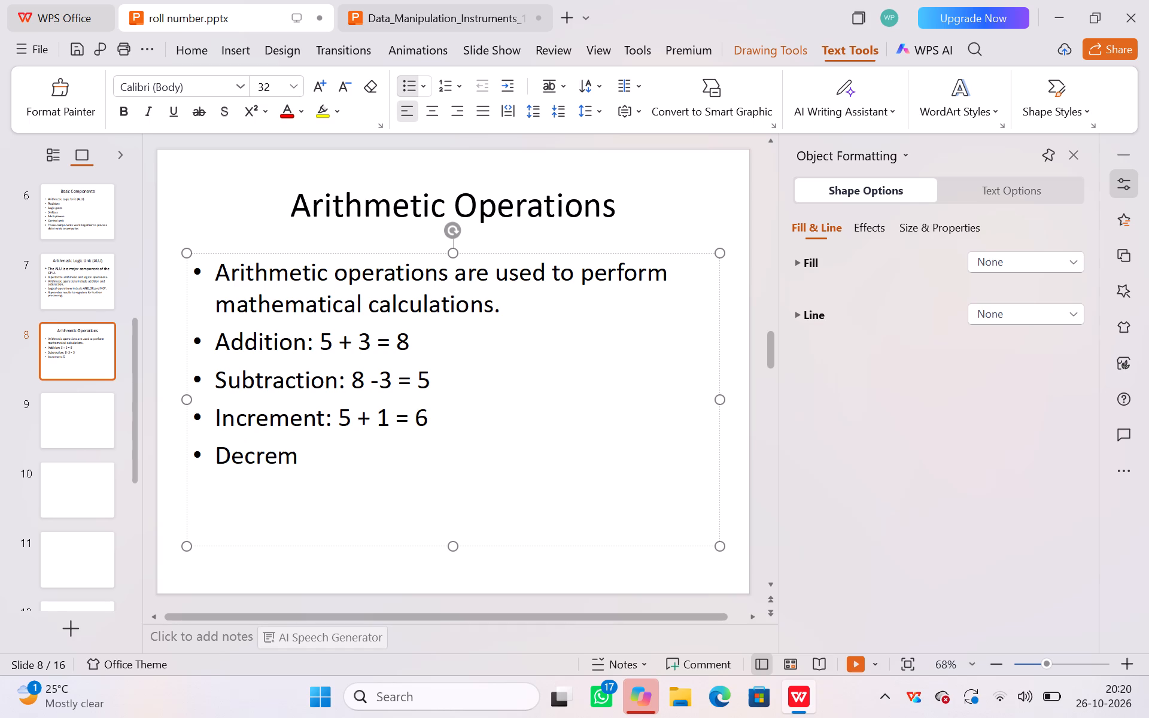
text(nt)
key(shift+colon)
key(space)
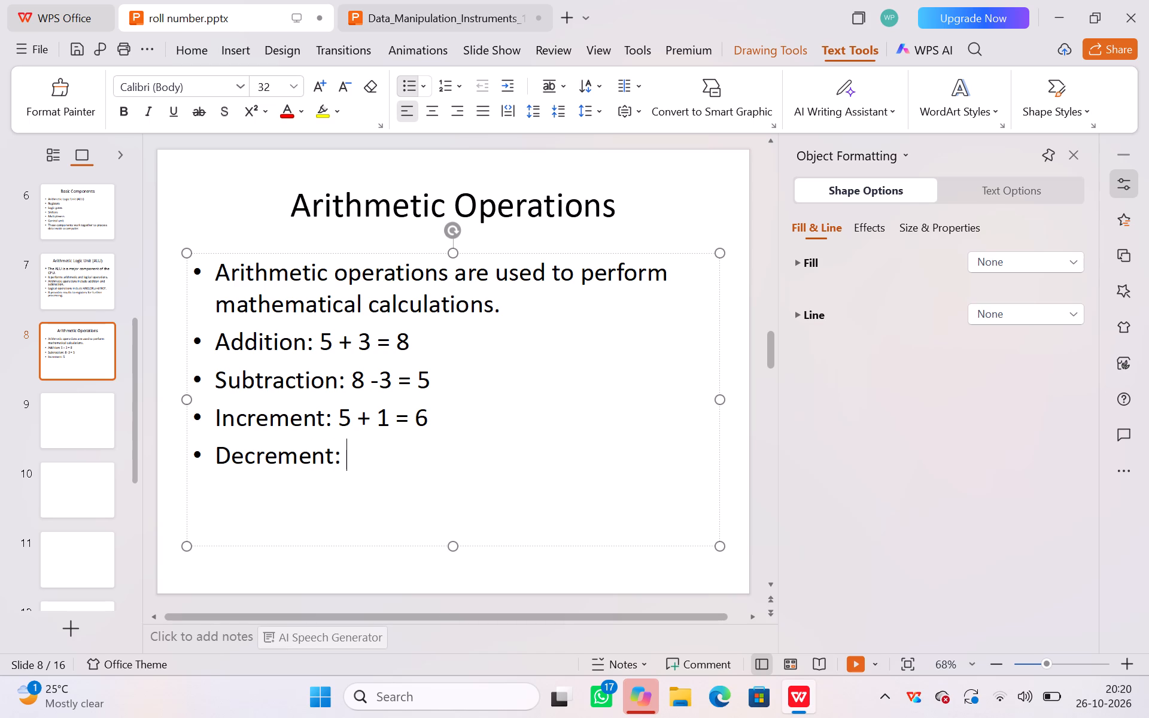
key(5)
key(space)
key(minus)
key(1)
key(BackSpace)
key(space)
text(1)
key(space)
key(equal)
key(space)
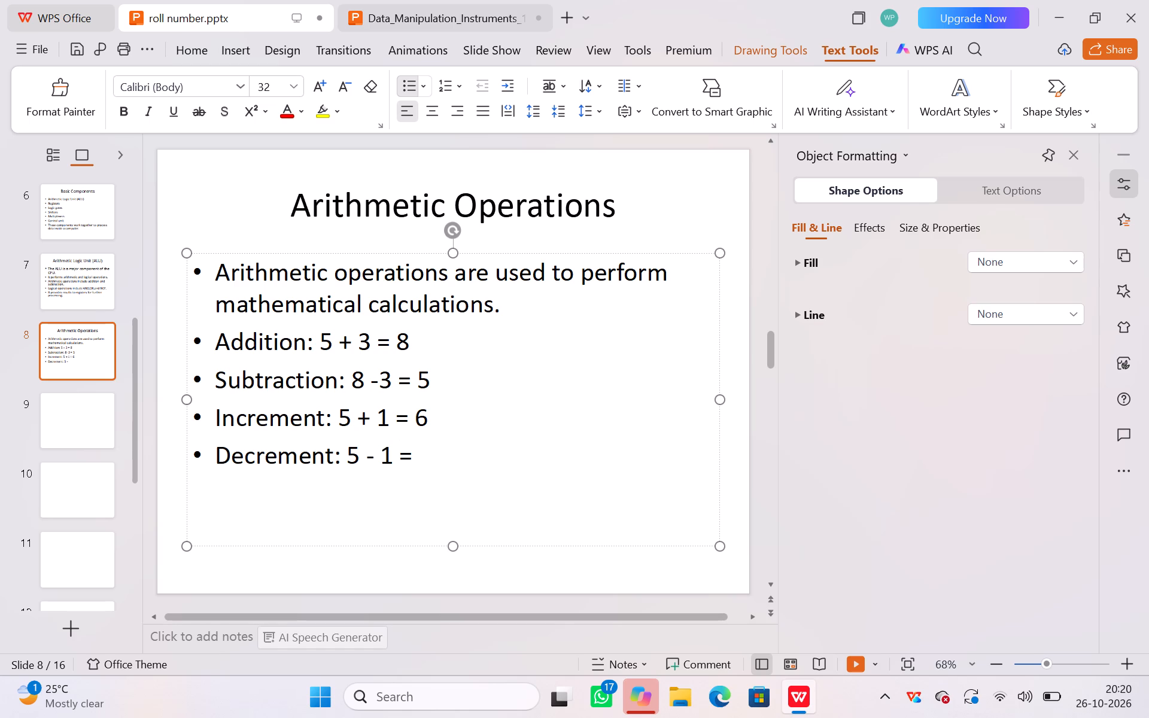
key(4)
Add a sixth body bullet to slide 8 reading "These operations are performed using digit circuits inside the processor.".
key(Return)
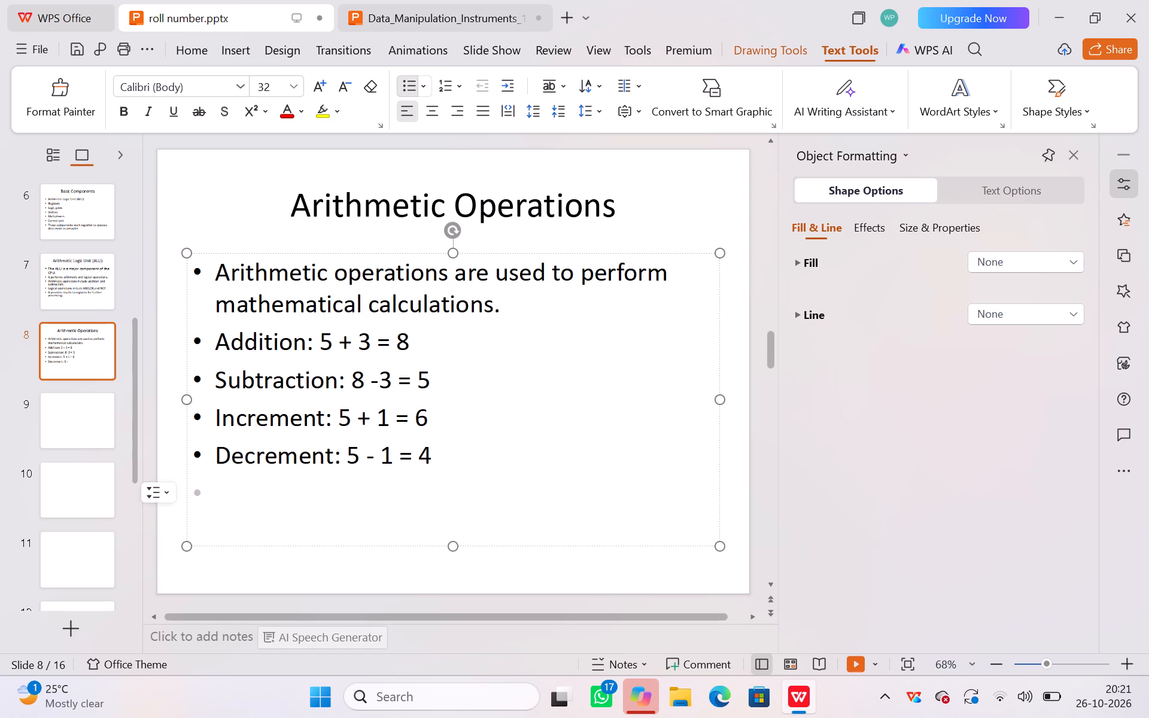
key(t)
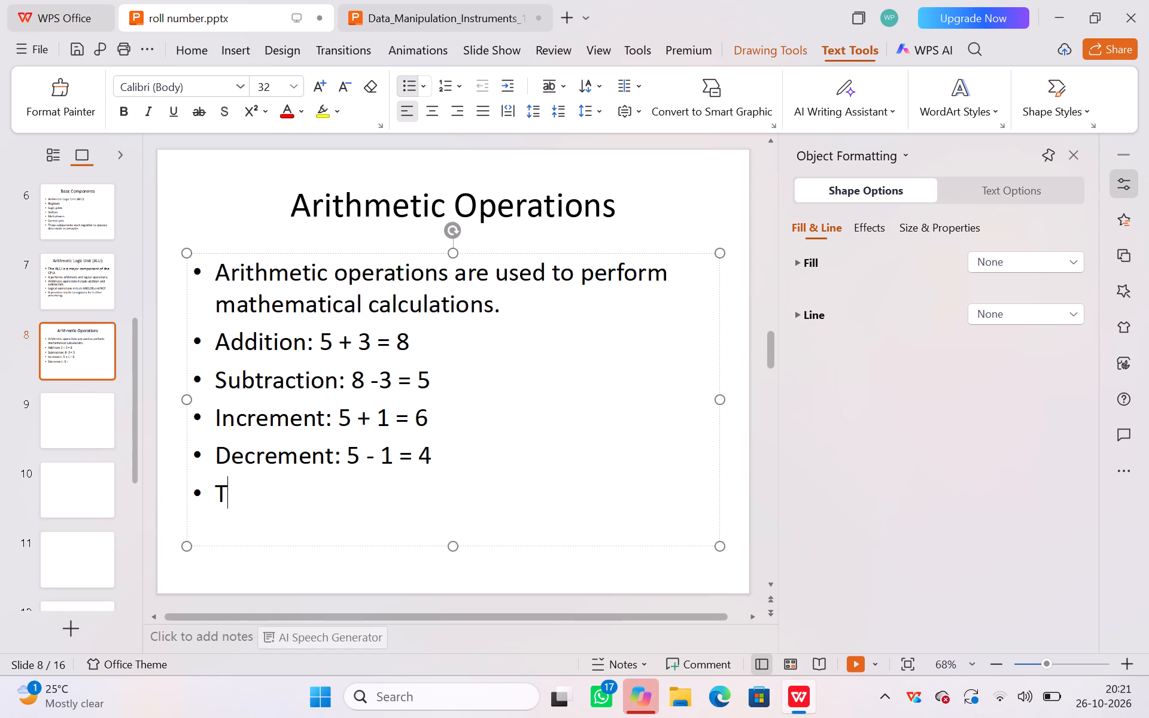
text(hese)
key(space)
text(op)
text(eraa)
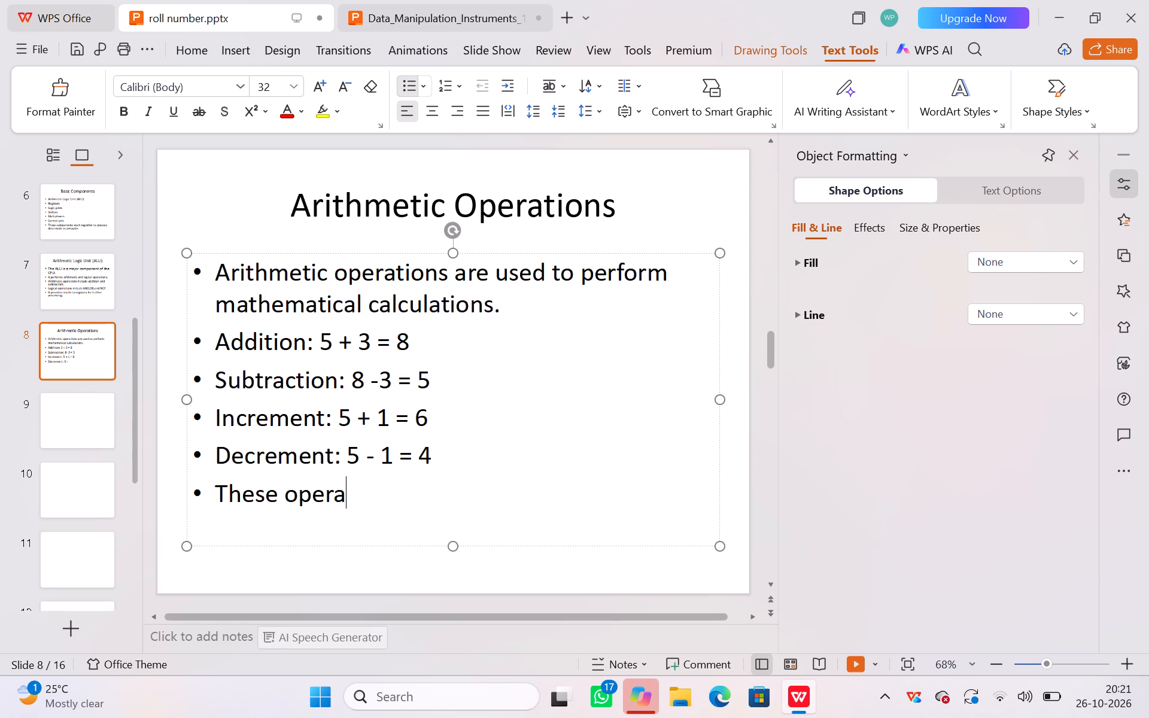
key(BackSpace)
text(tt)
key(BackSpace)
text(ions)
key(space)
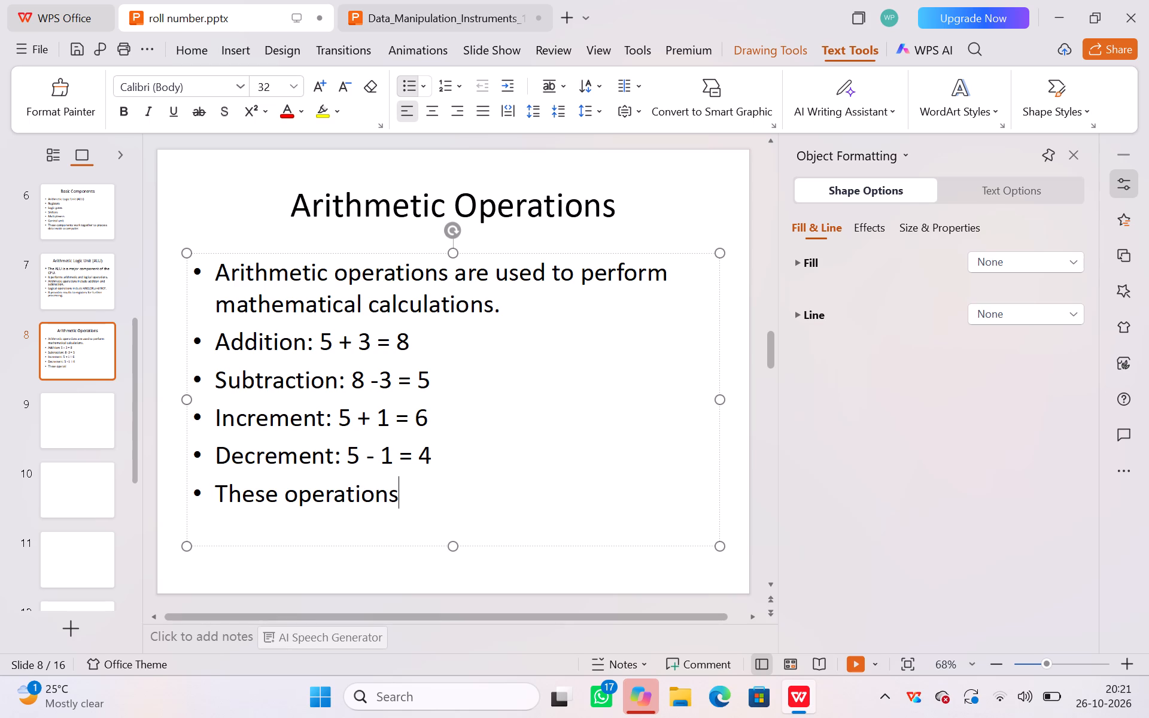
text(are)
key(space)
text(perfor)
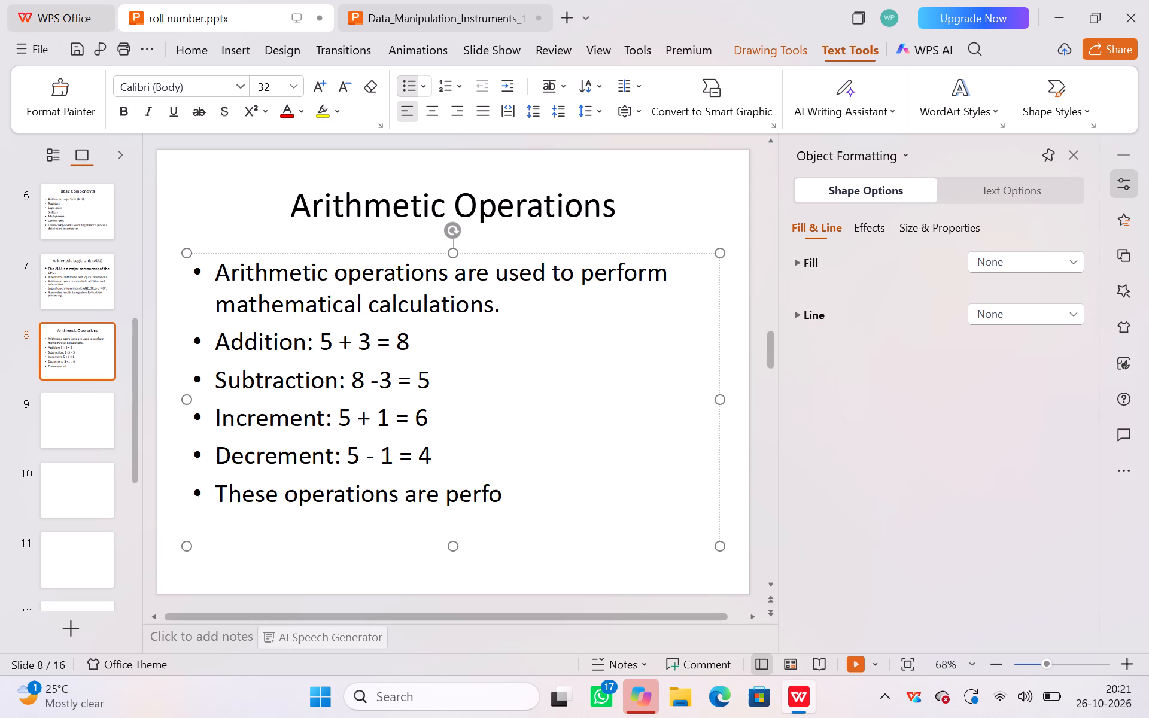
text(med)
key(space)
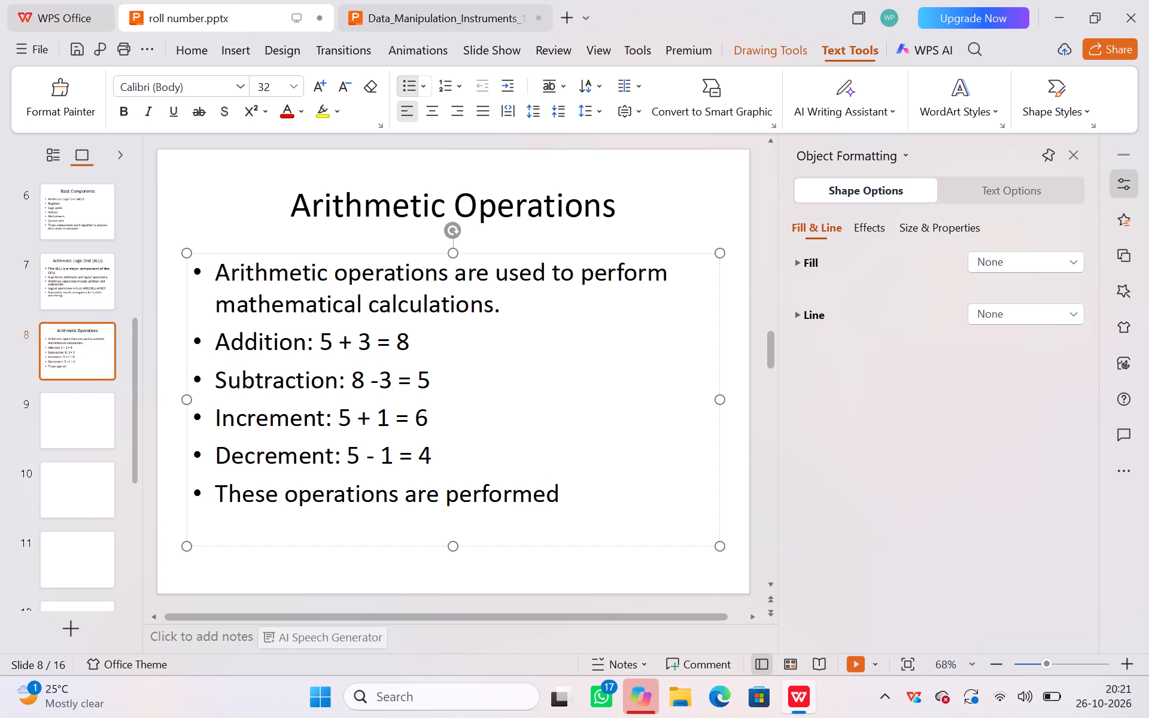
key(u)
text(sing)
key(space)
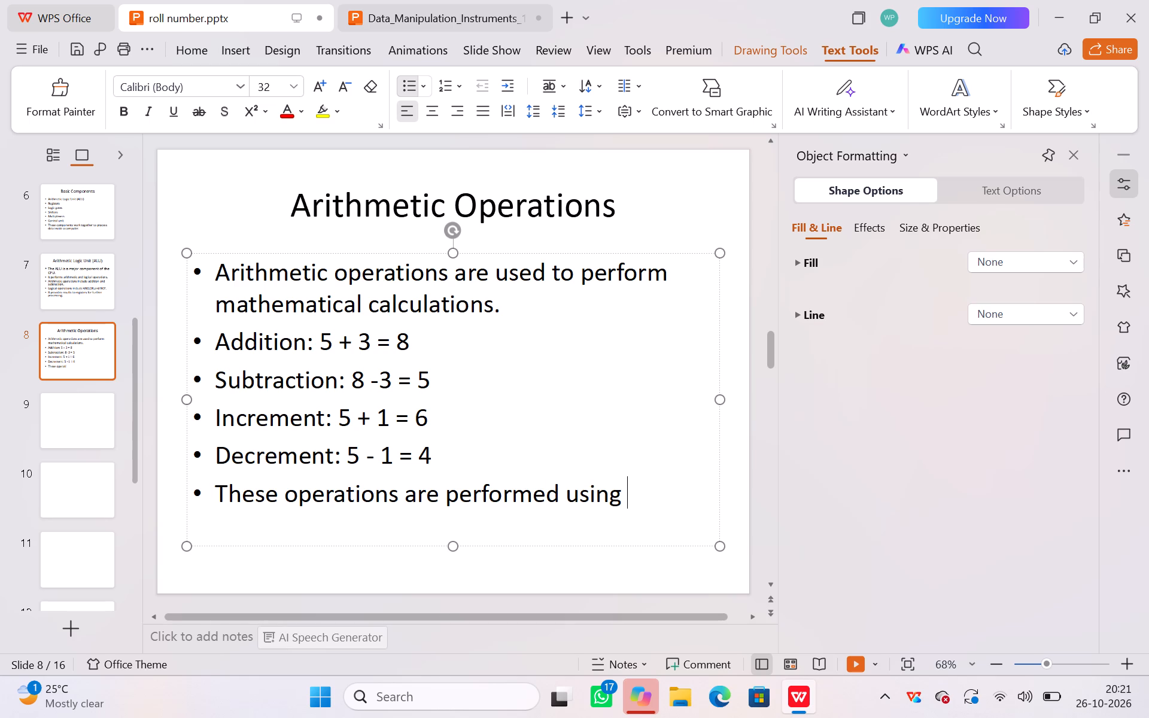
text(digit)
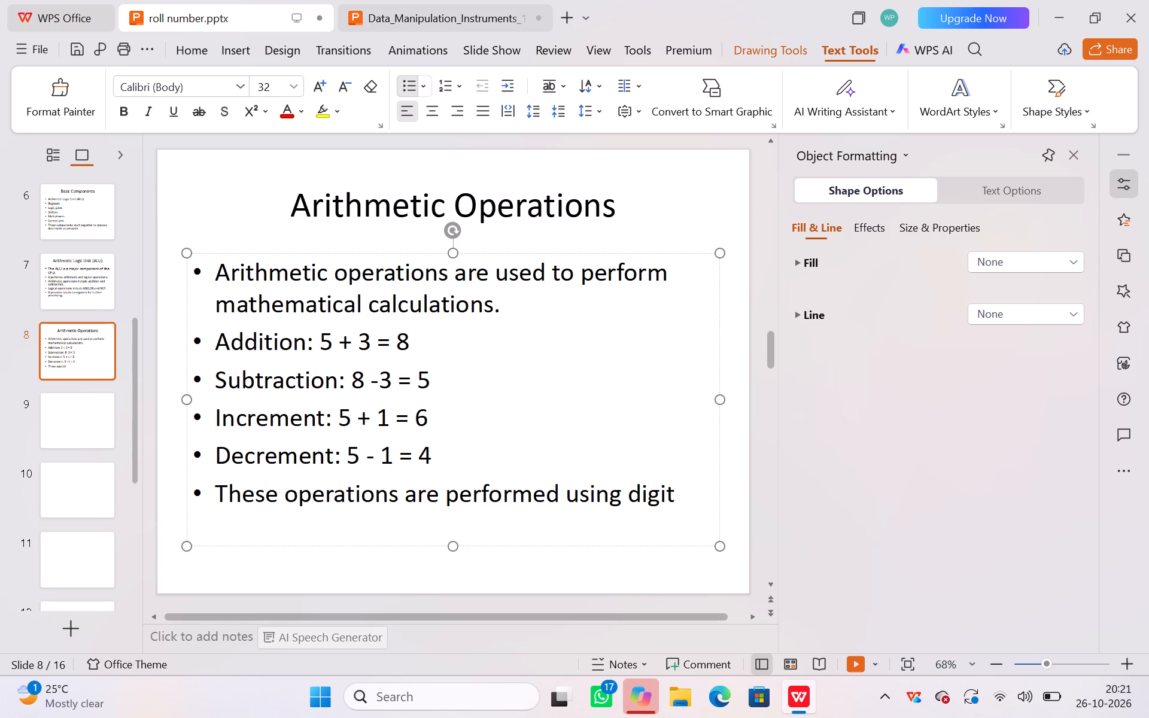
key(space)
text(cir)
text(cu)
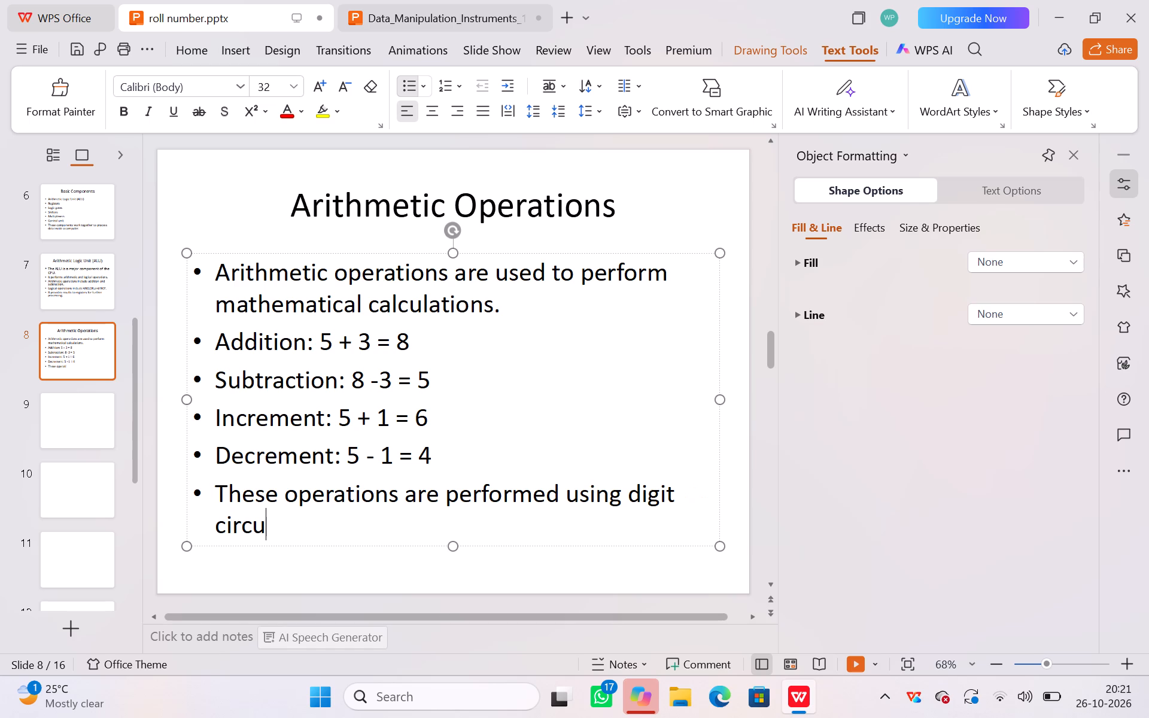
key(i)
text(ts)
key(space)
text(inside)
key(space)
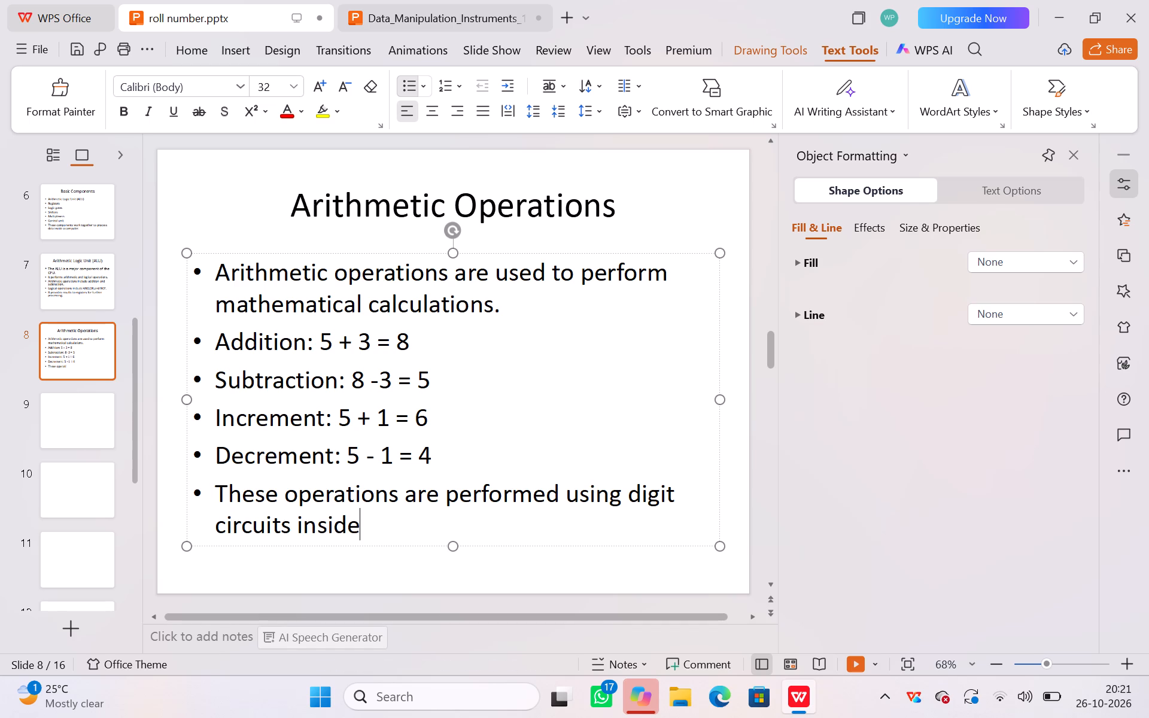
text(tgh)
key(BackSpace)
key(BackSpace)
text(he)
key(space)
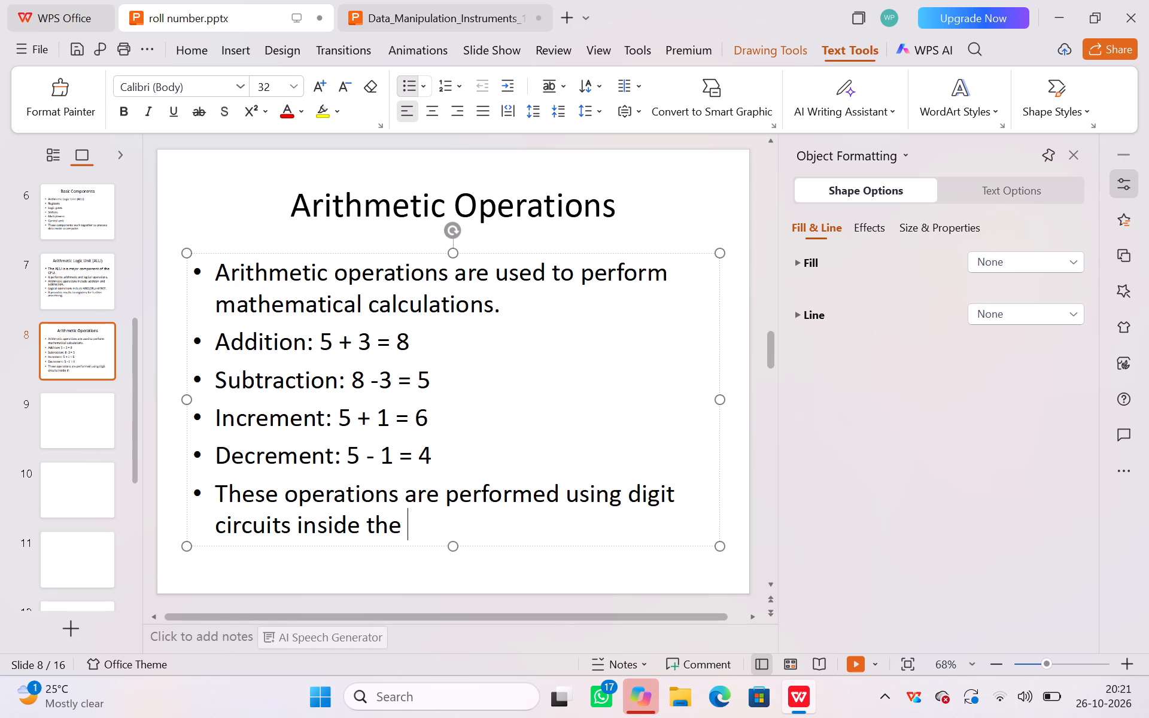
text(pro)
text(cess)
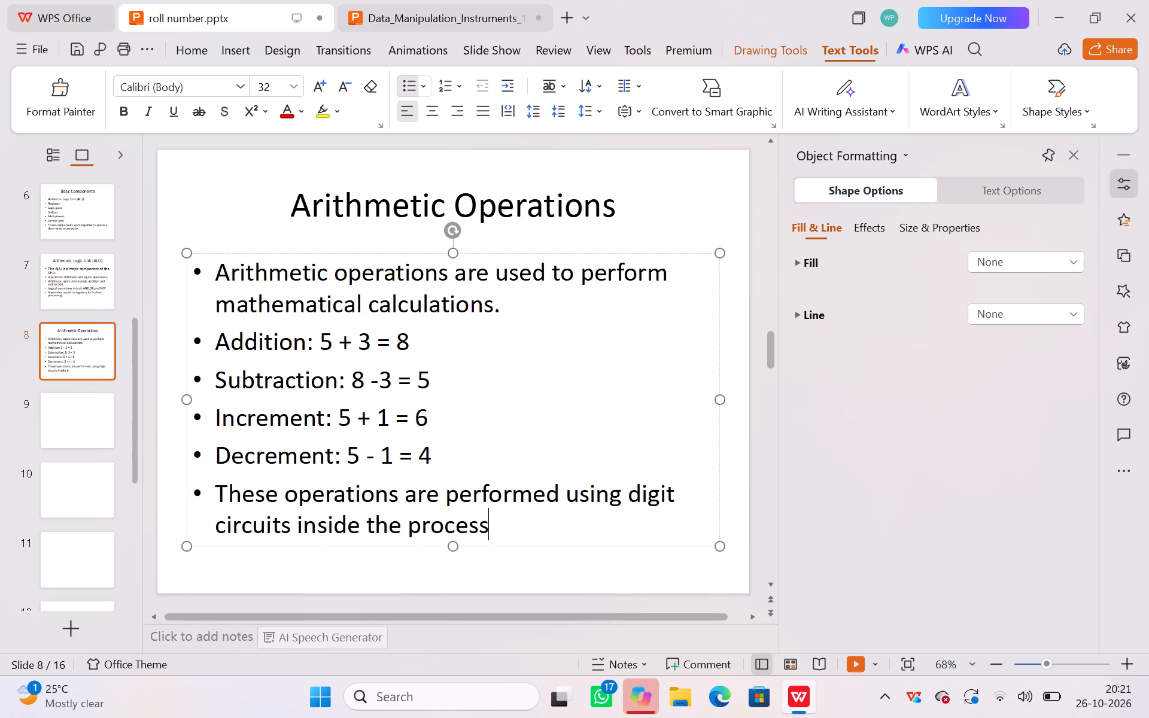
text(or)
key(period)
Consult slide 8 of the Data_Manipulation_Instruments presentation and title slide 9 of roll number.pptx "Logical Operations".
click(50, 409)
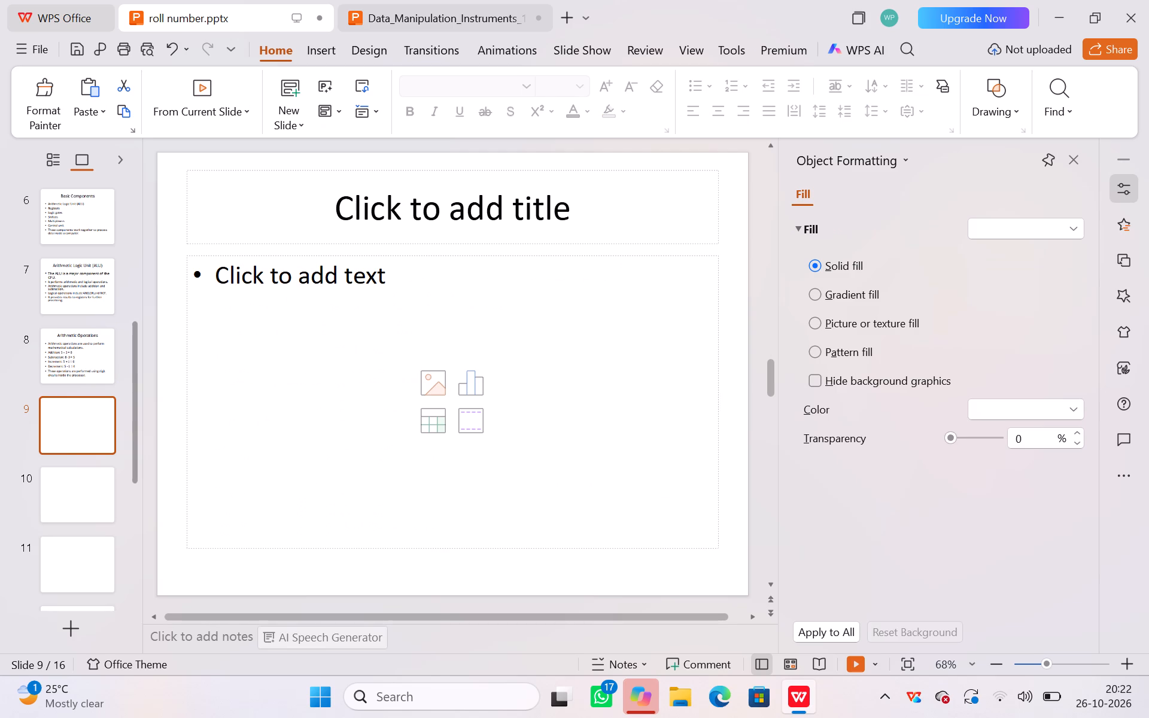
click(452, 15)
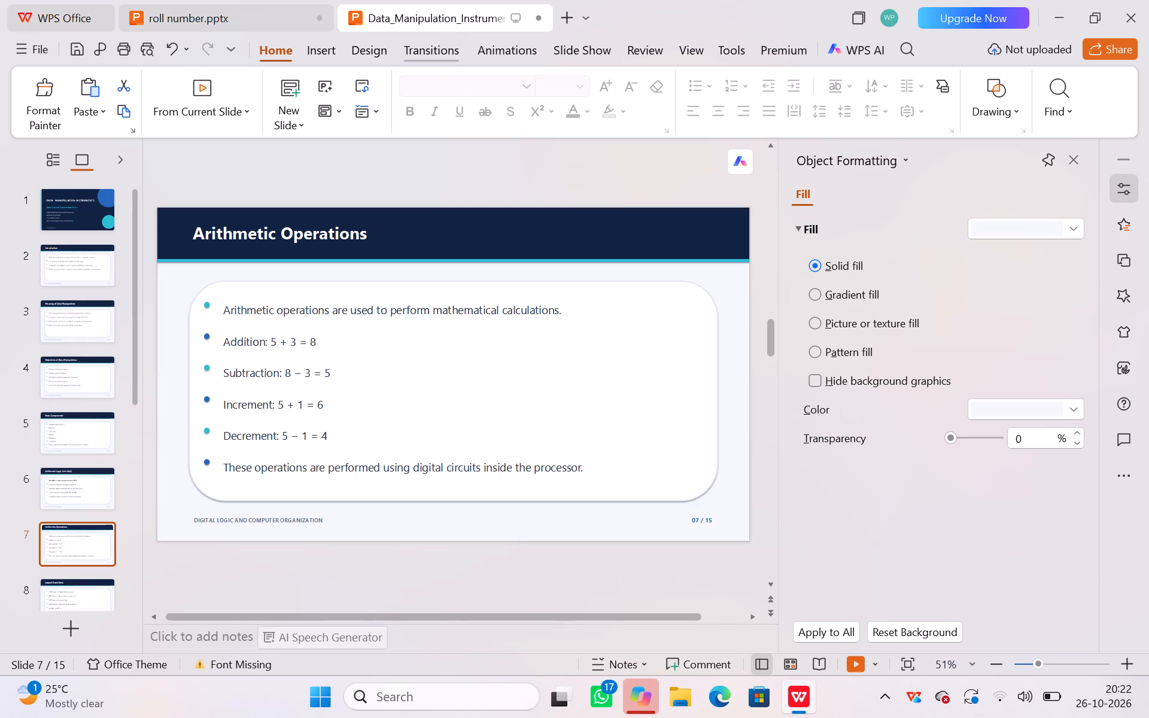
scroll(62, 546, down, 1)
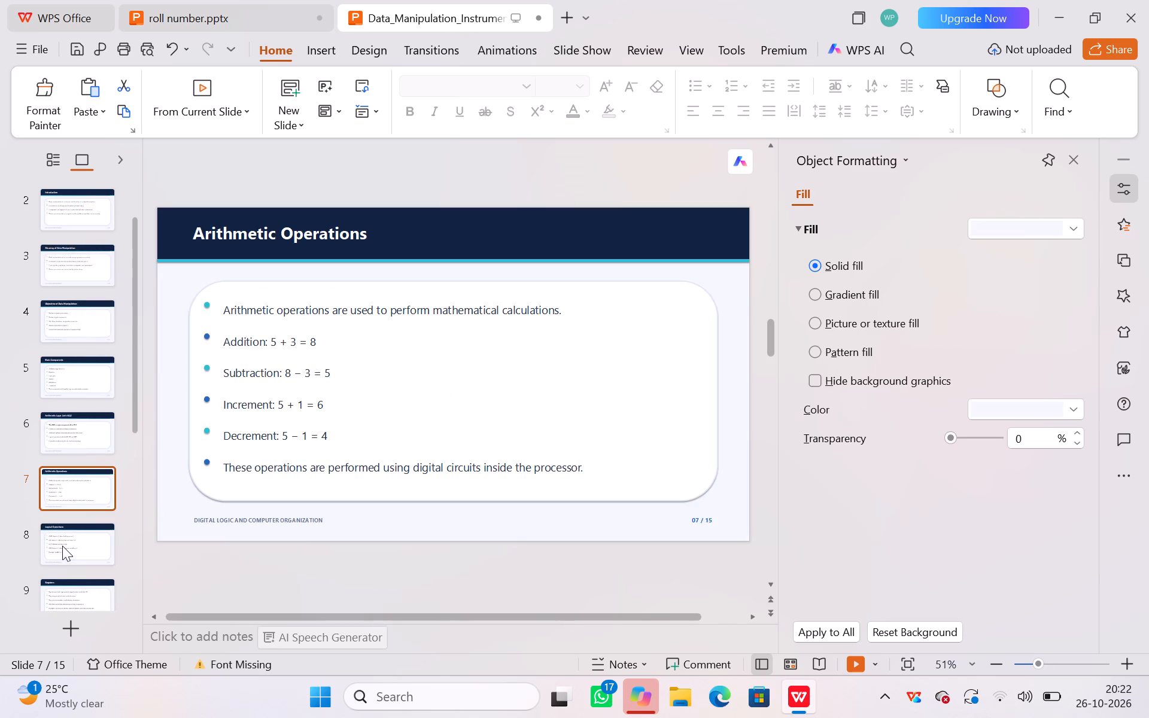
scroll(62, 546, down, 2)
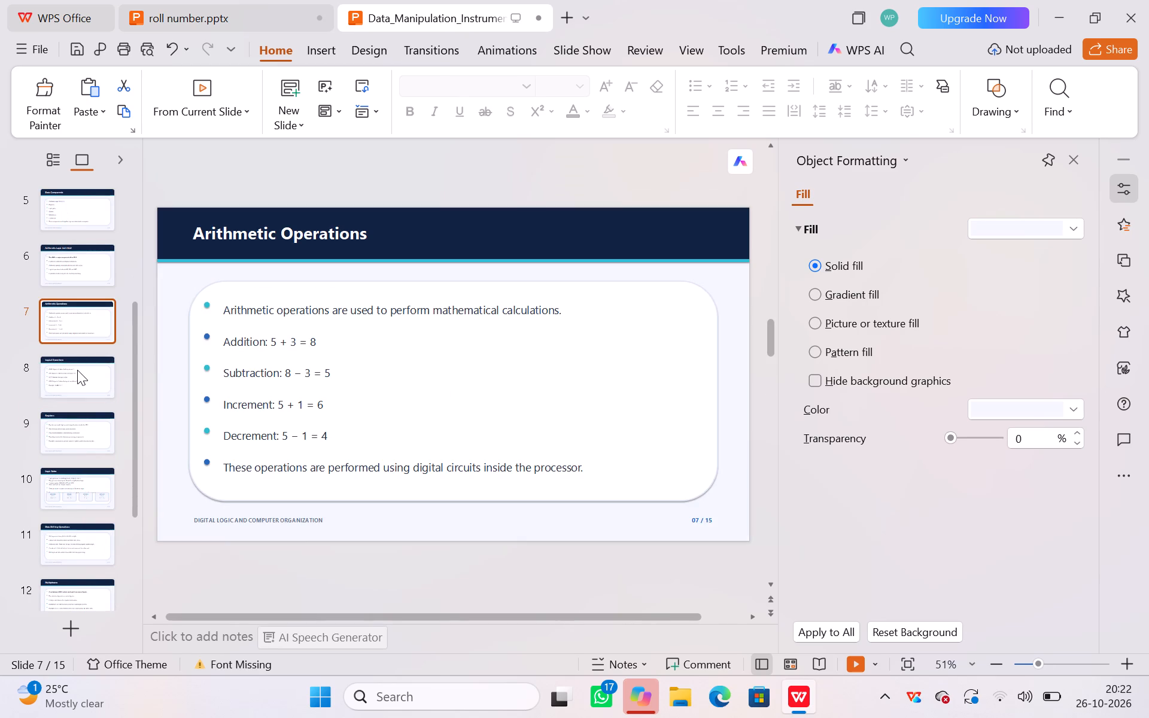
click(77, 371)
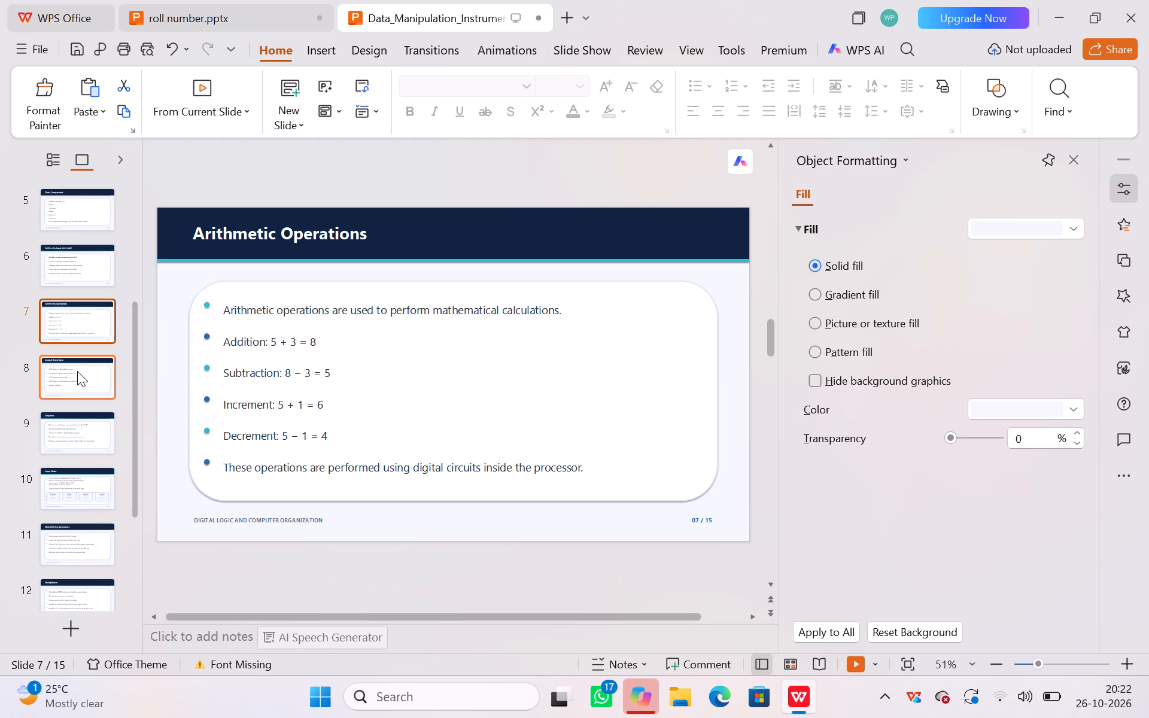
click(171, 21)
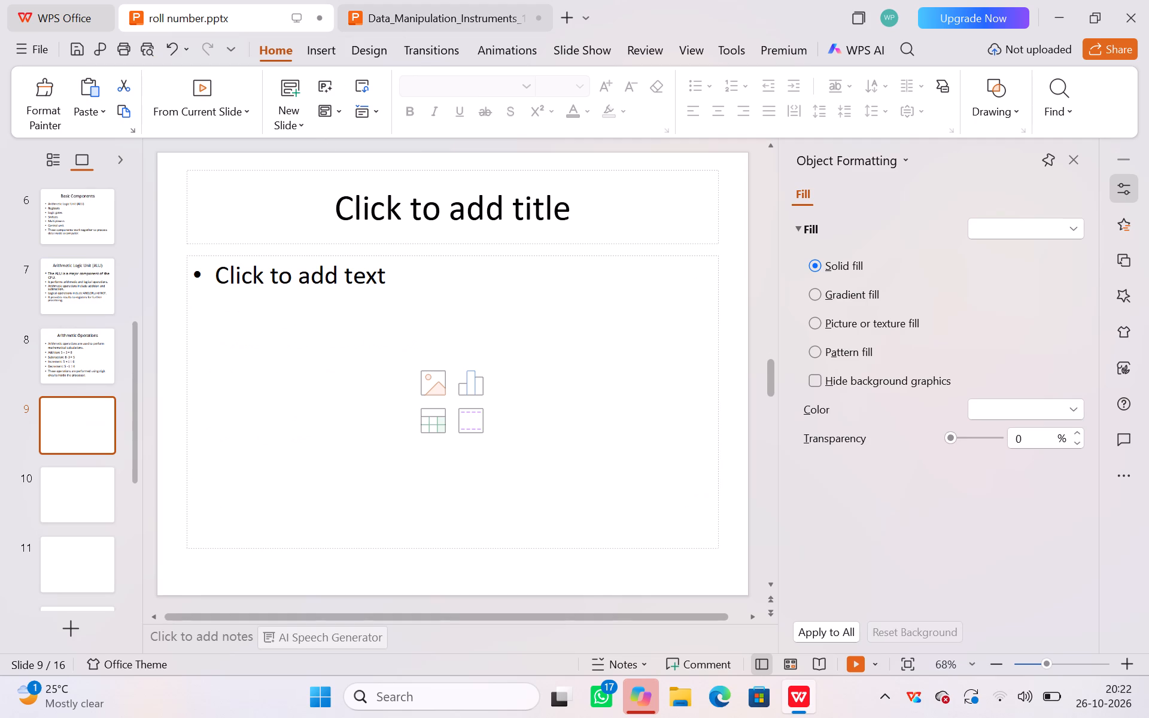
click(310, 223)
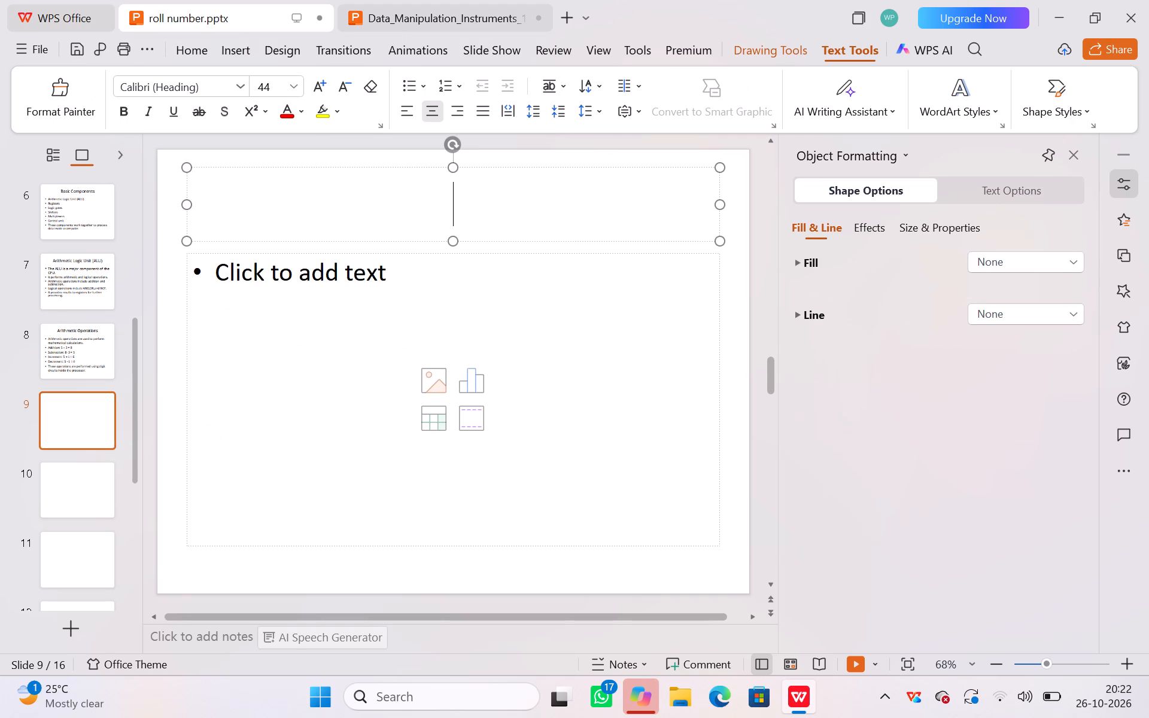
key(l)
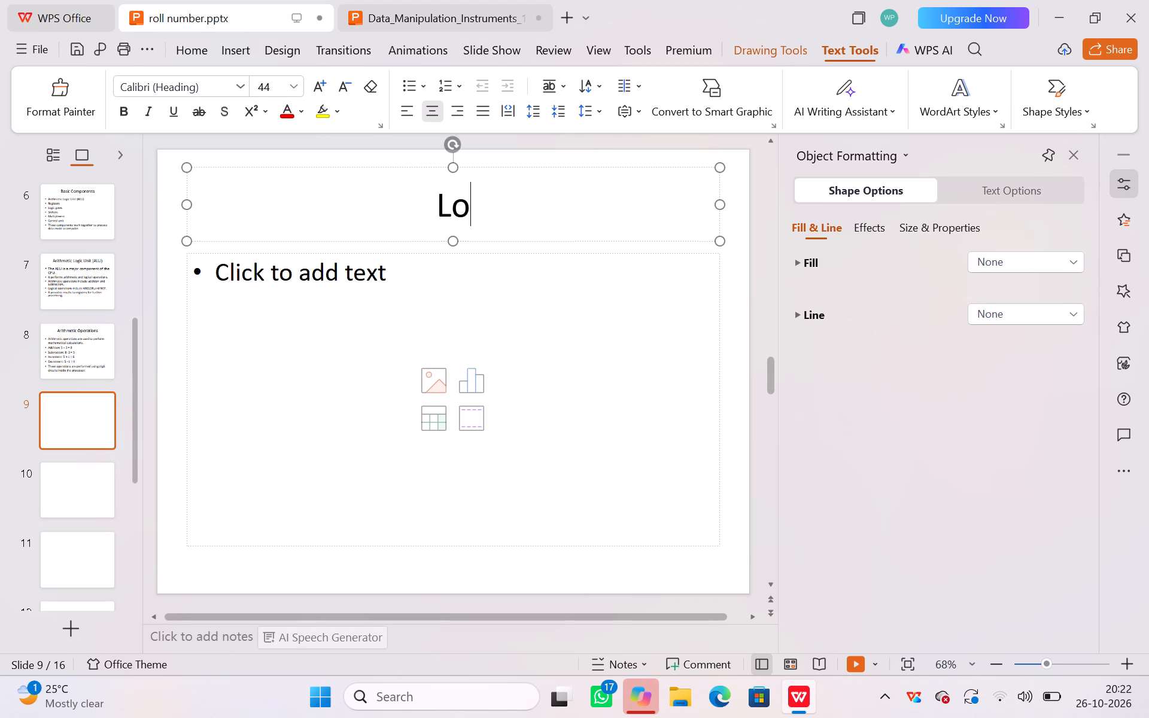
text(gi)
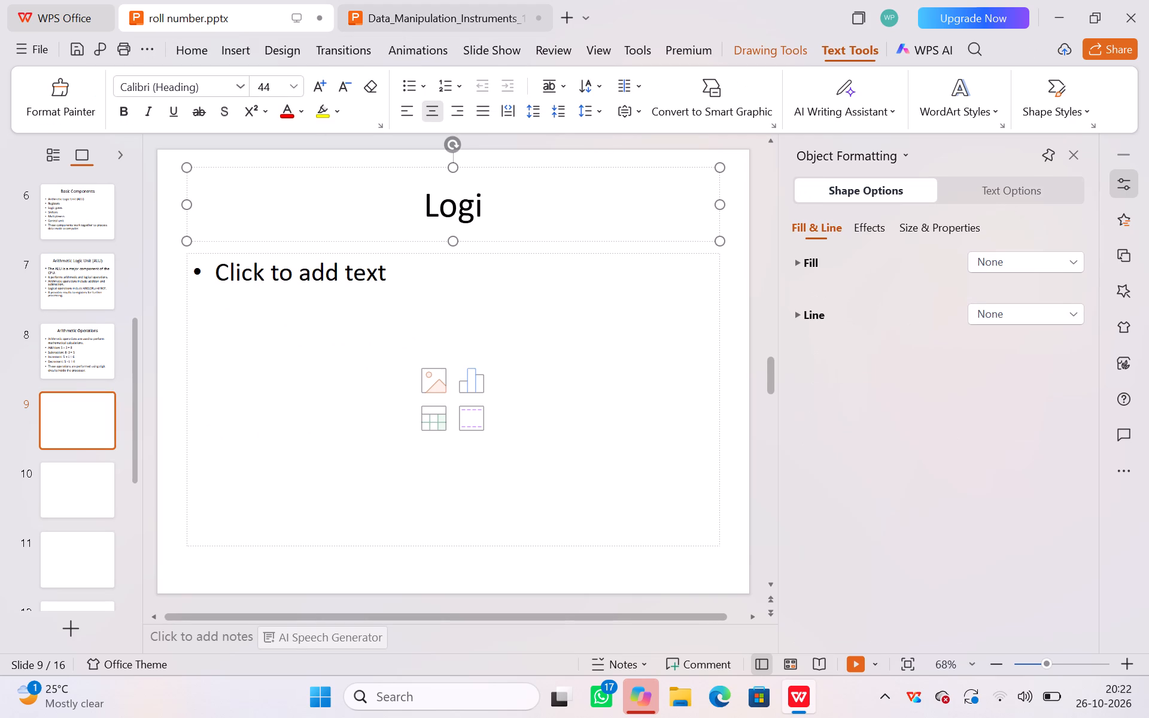
key(l)
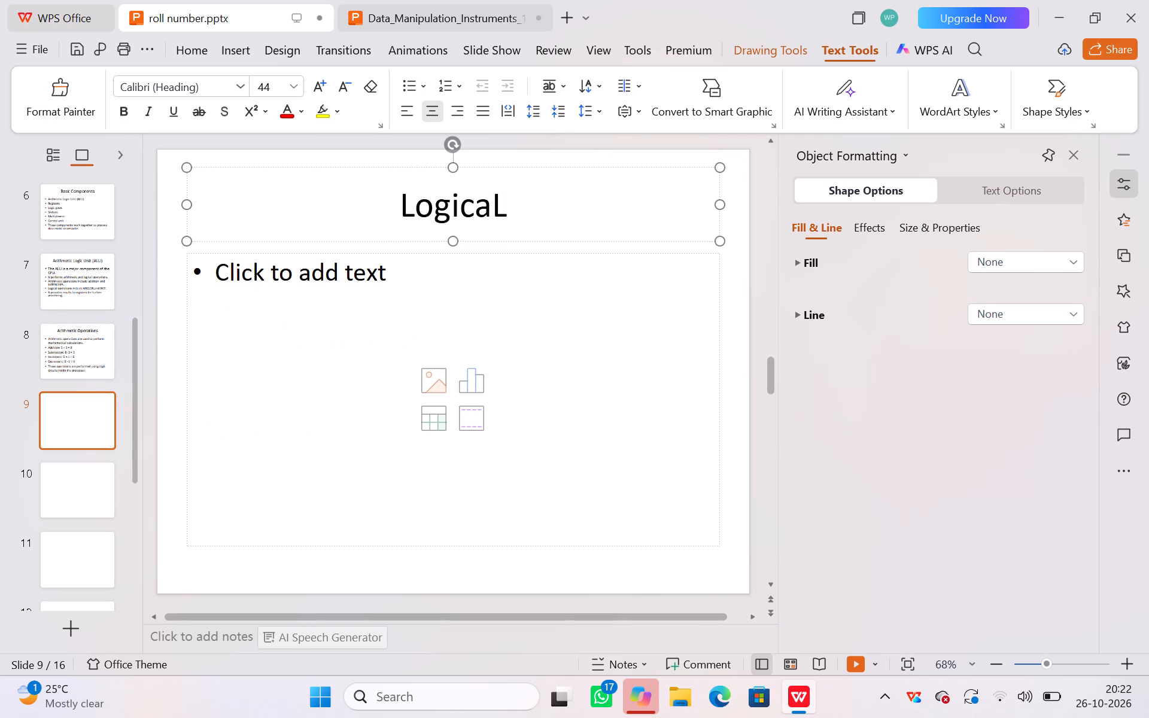
key(BackSpace)
text(l)
key(space)
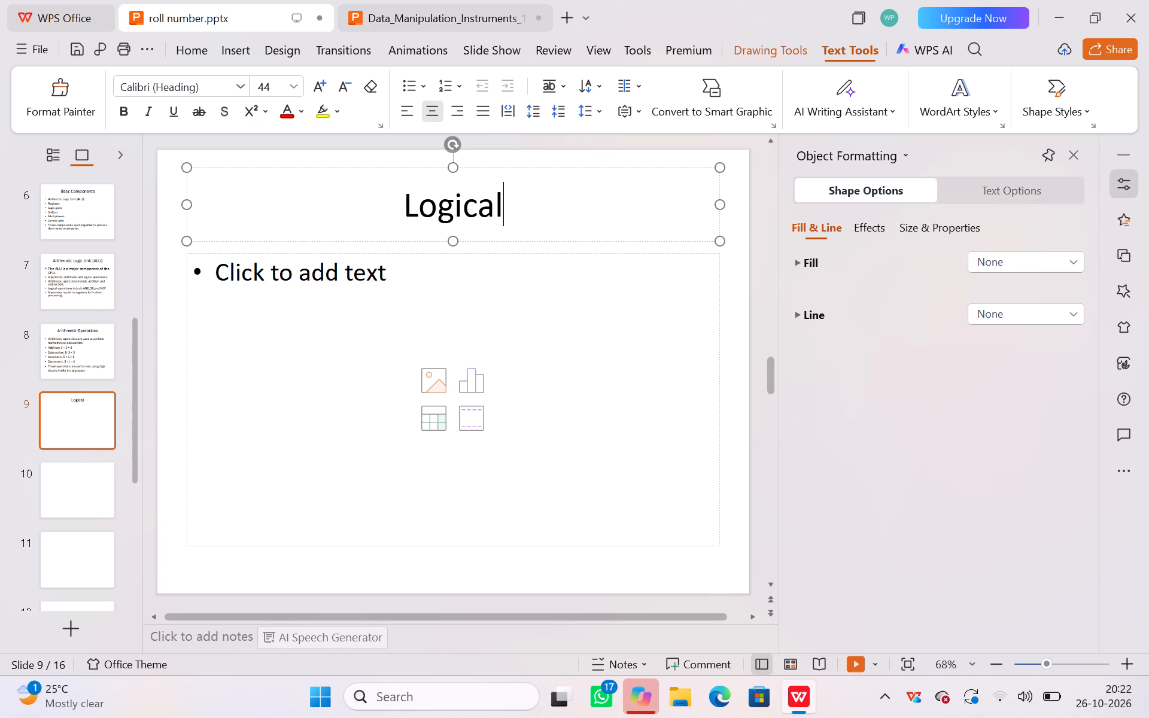
key(o)
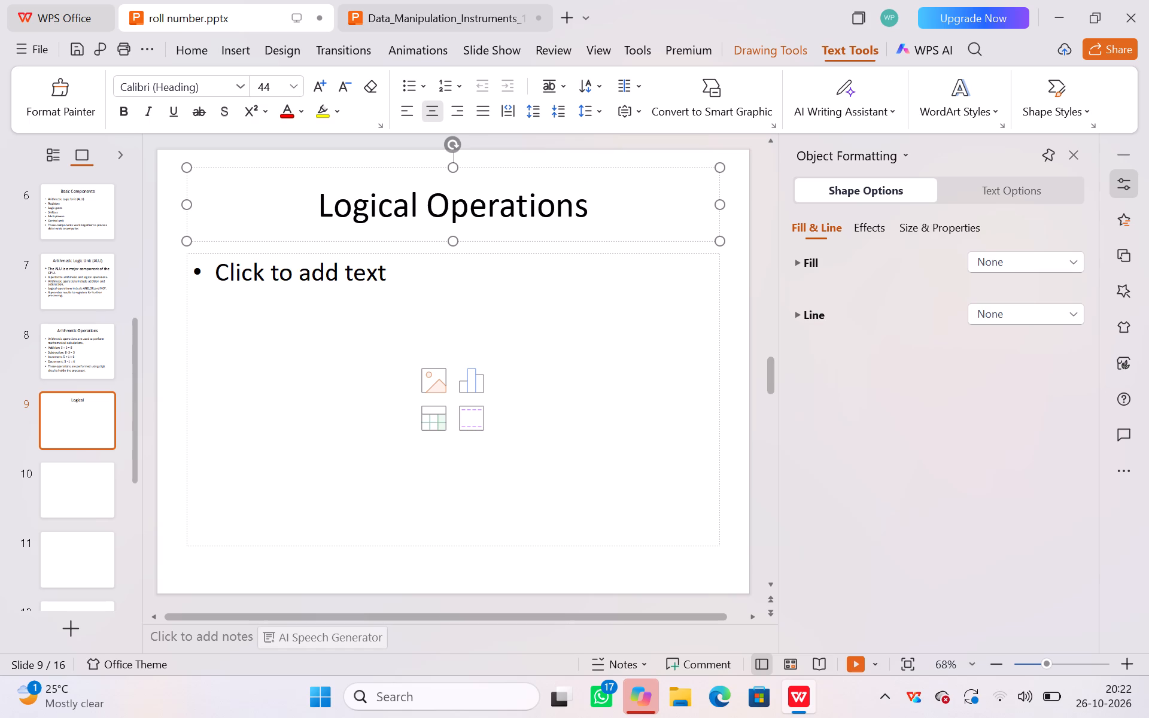
Enter slide 9's first body bullet as "AND: Output is 1 when both inputs are 1.".
click(350, 275)
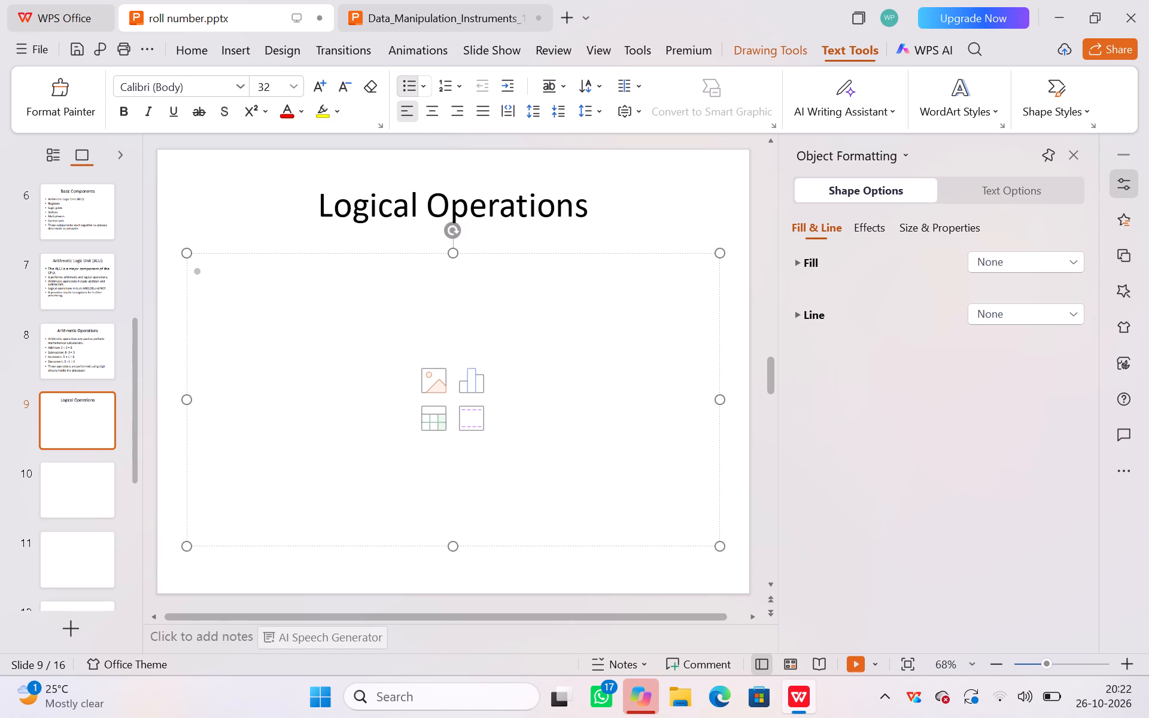
text(AND)
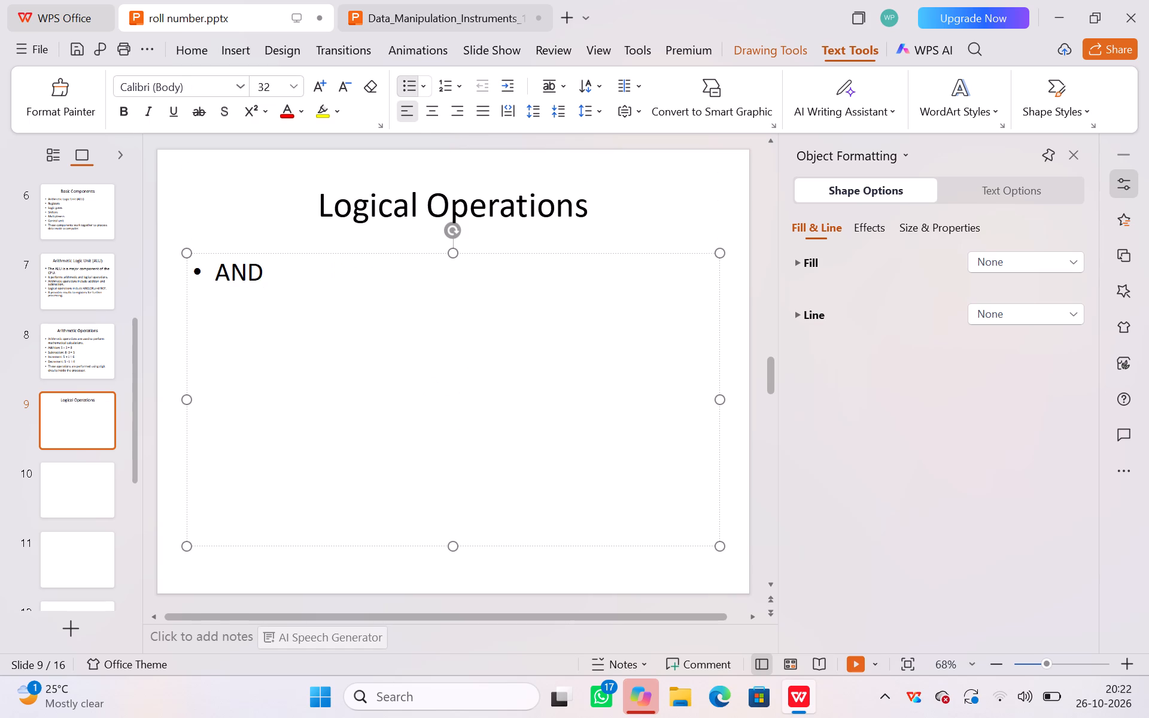
key(shift+colon)
key(space)
key(o)
text(utput)
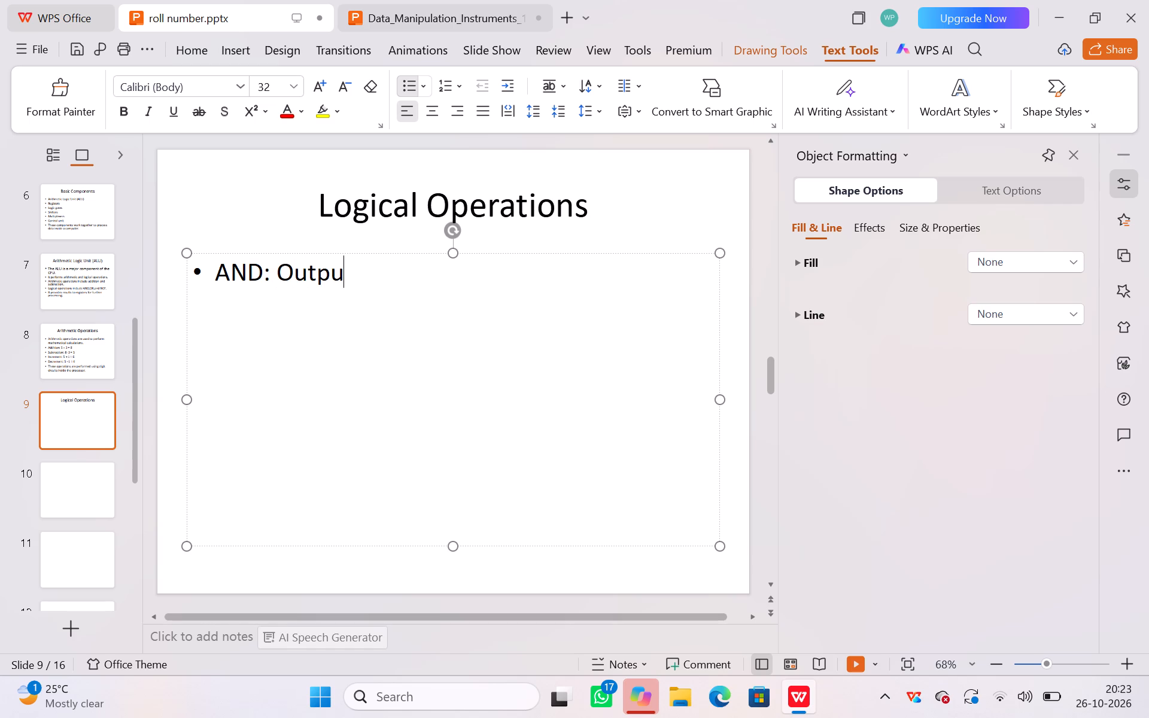
key(space)
key(i)
text(s 1)
key(space)
text(when both)
key(space)
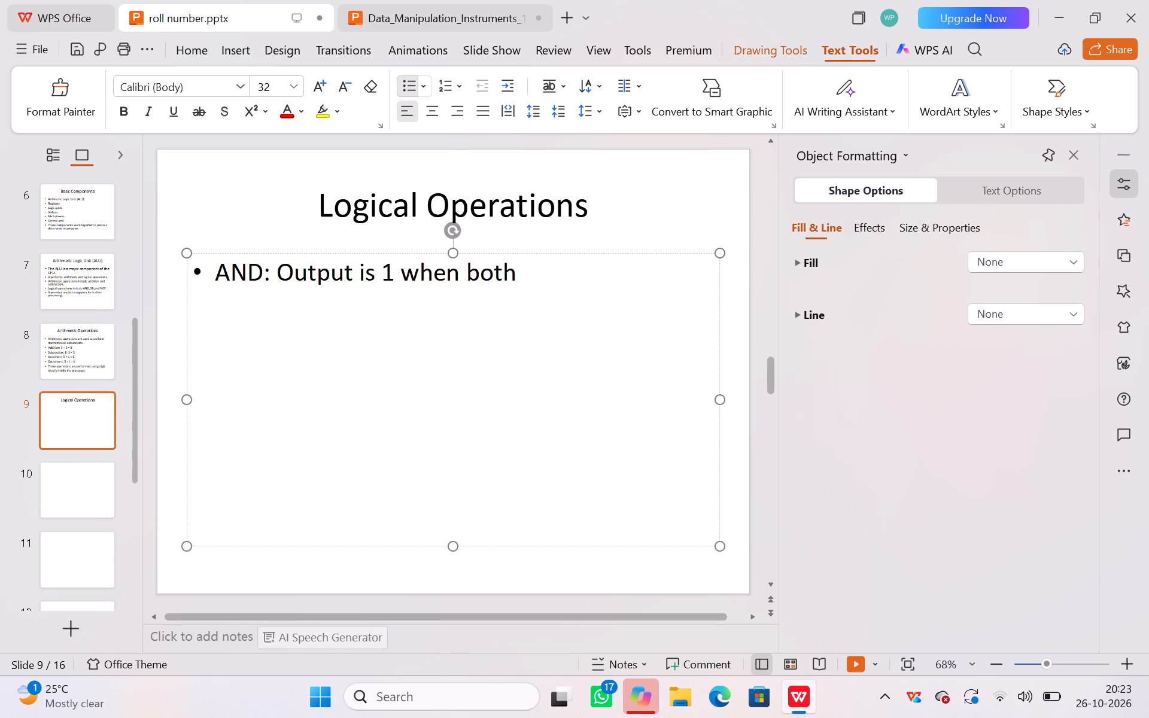
text(inputs are 1)
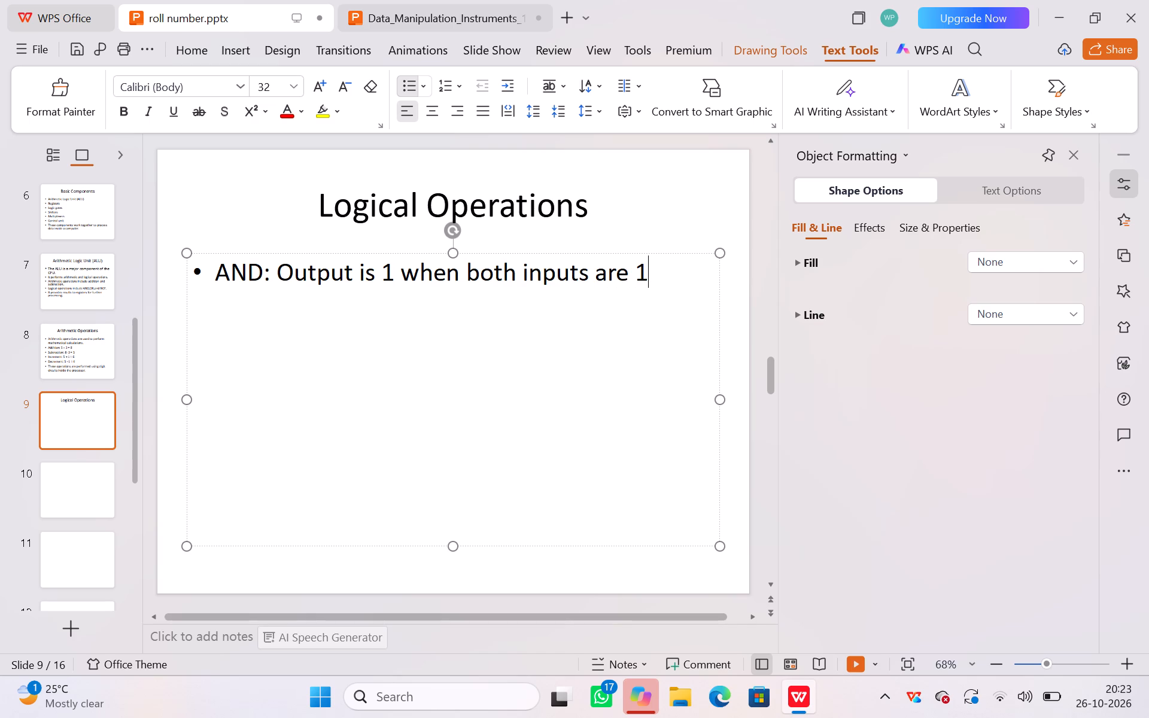
key(period)
Add a second body bullet to slide 9 beginning "OR: Output is 1 when atleast".
key(Return)
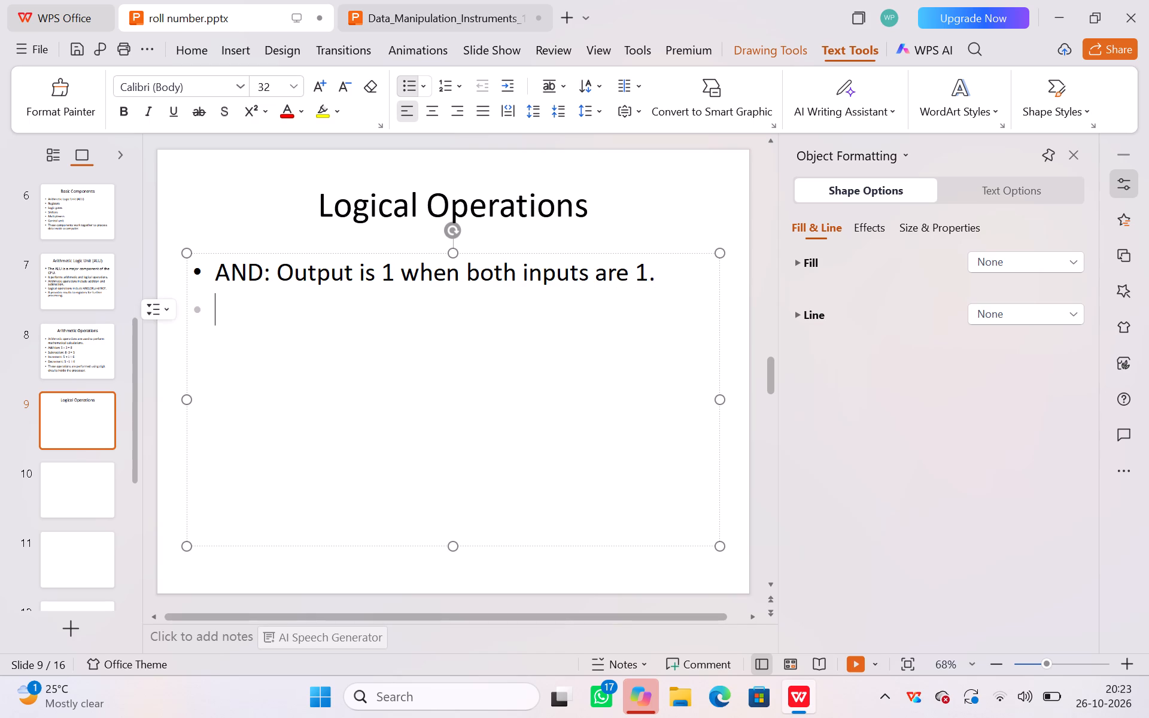
text(OR)
key(shift+colon)
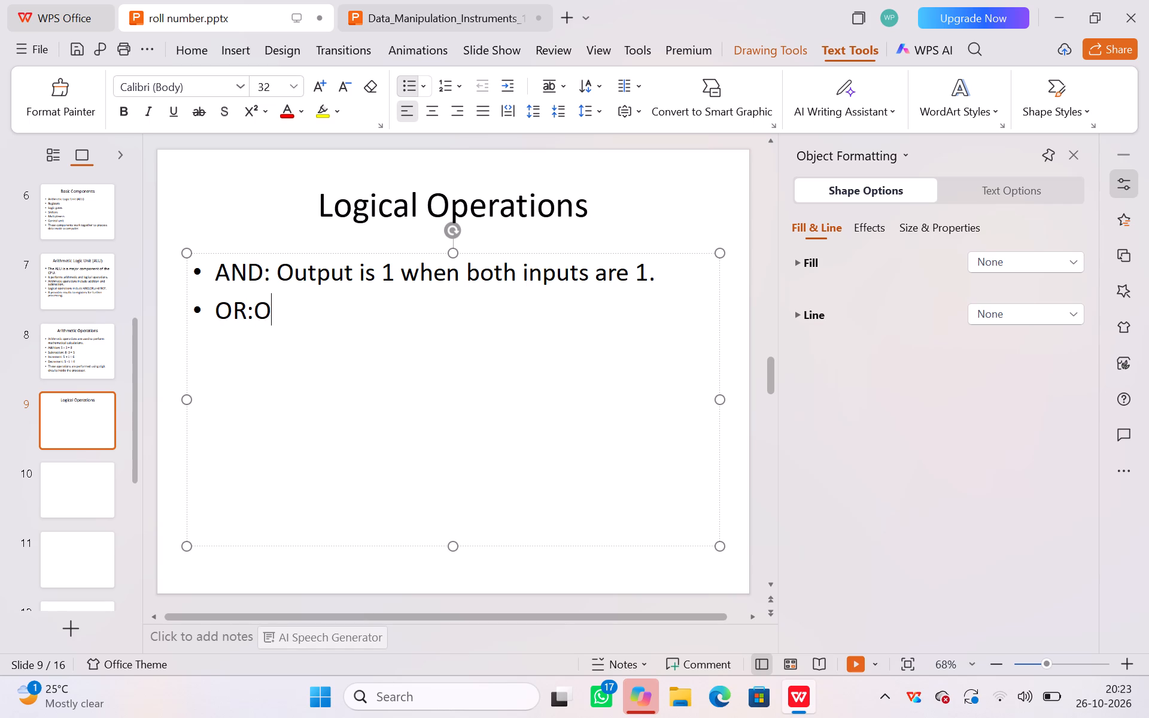
key(BackSpace)
key(BackSpace)
text(: o)
key(BackSpace)
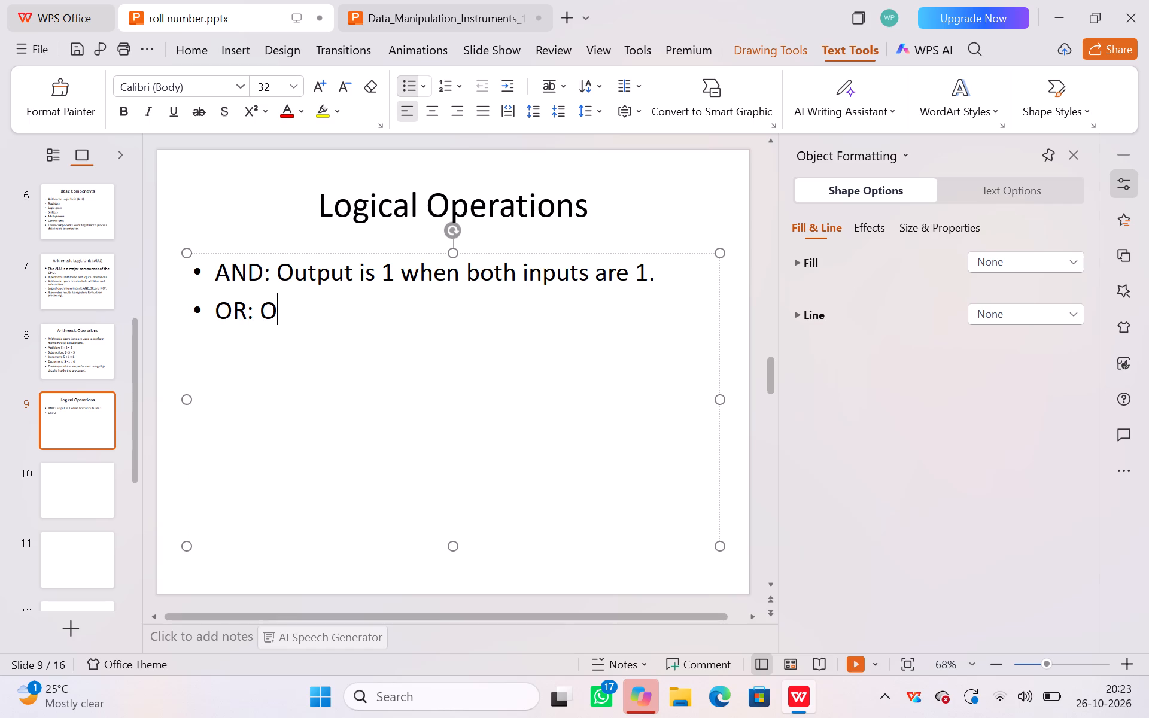
key(y)
key(BackSpace)
text(utput)
key(space)
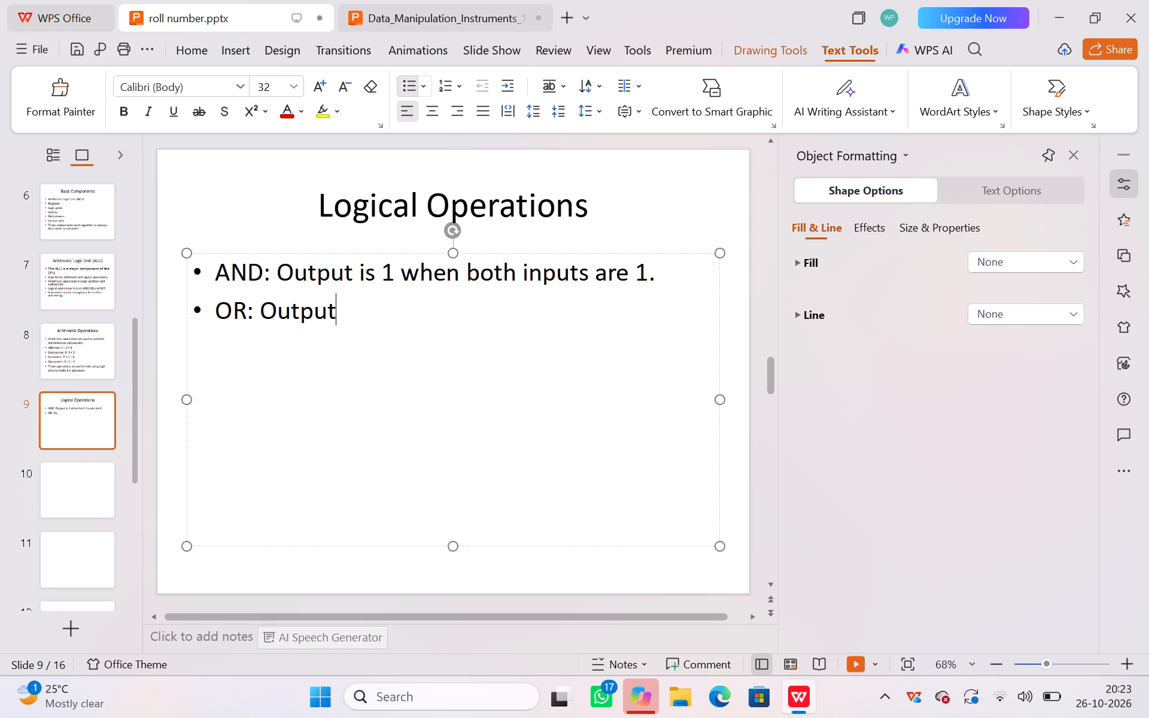
text(is)
key(space)
text(1 when)
key(space)
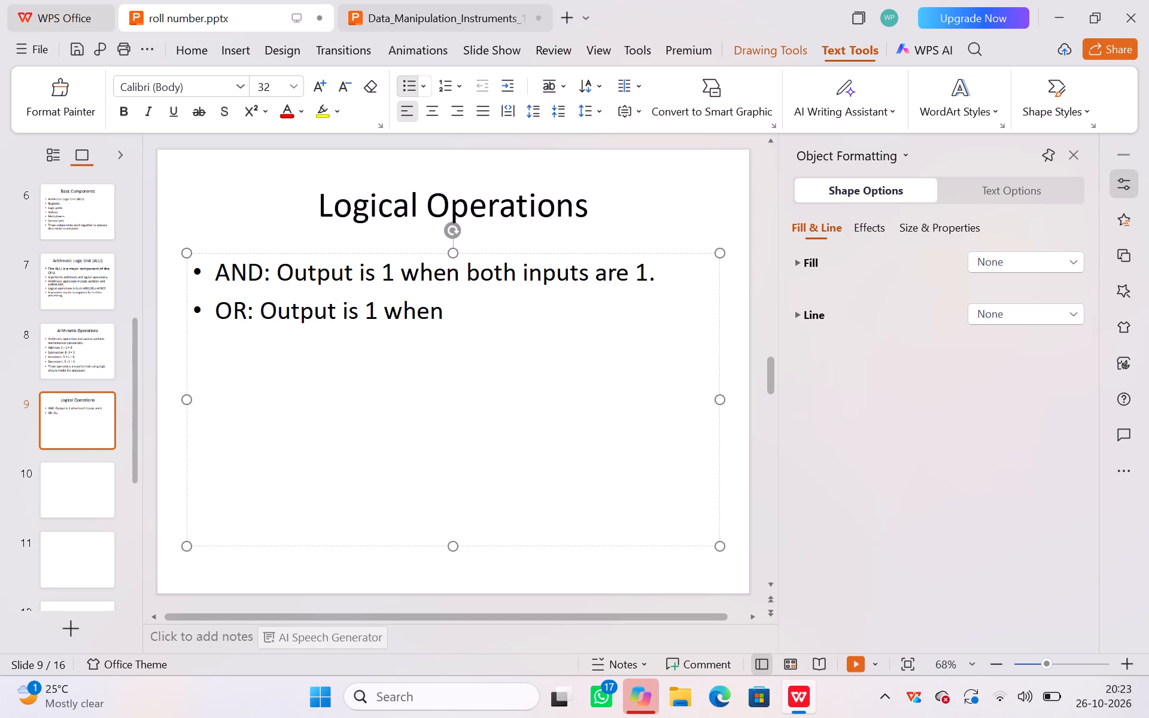
text(at)
text(les)
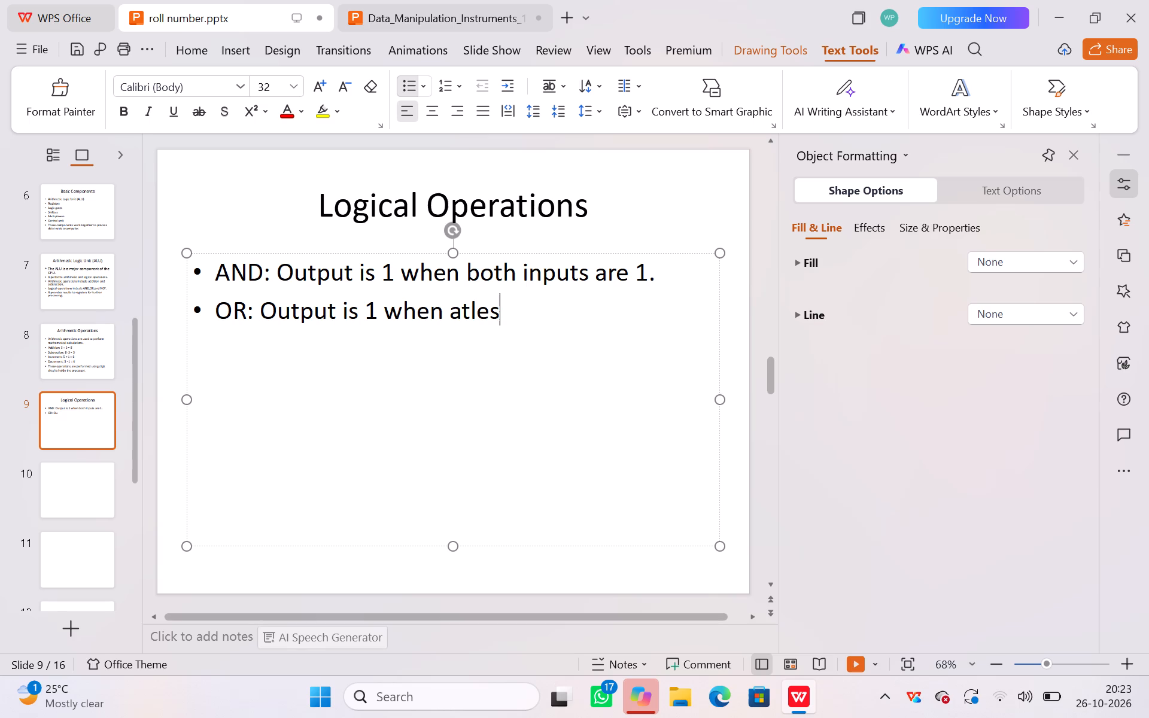
key(BackSpace)
text(ast)
key(space)
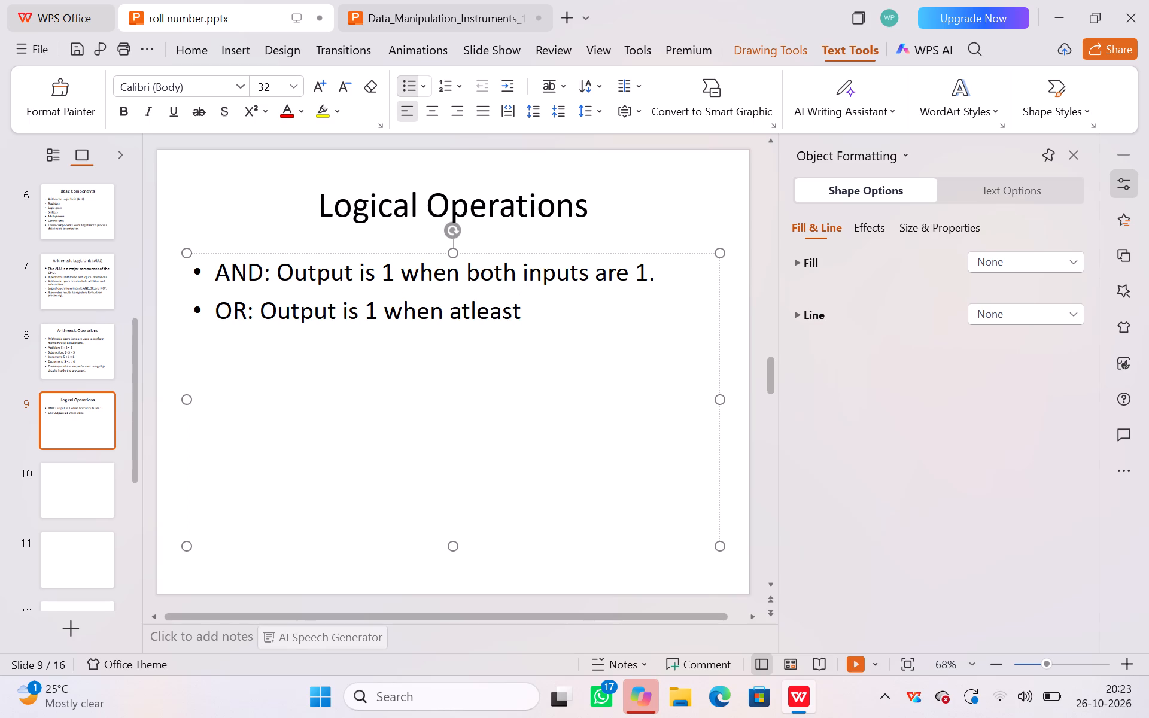
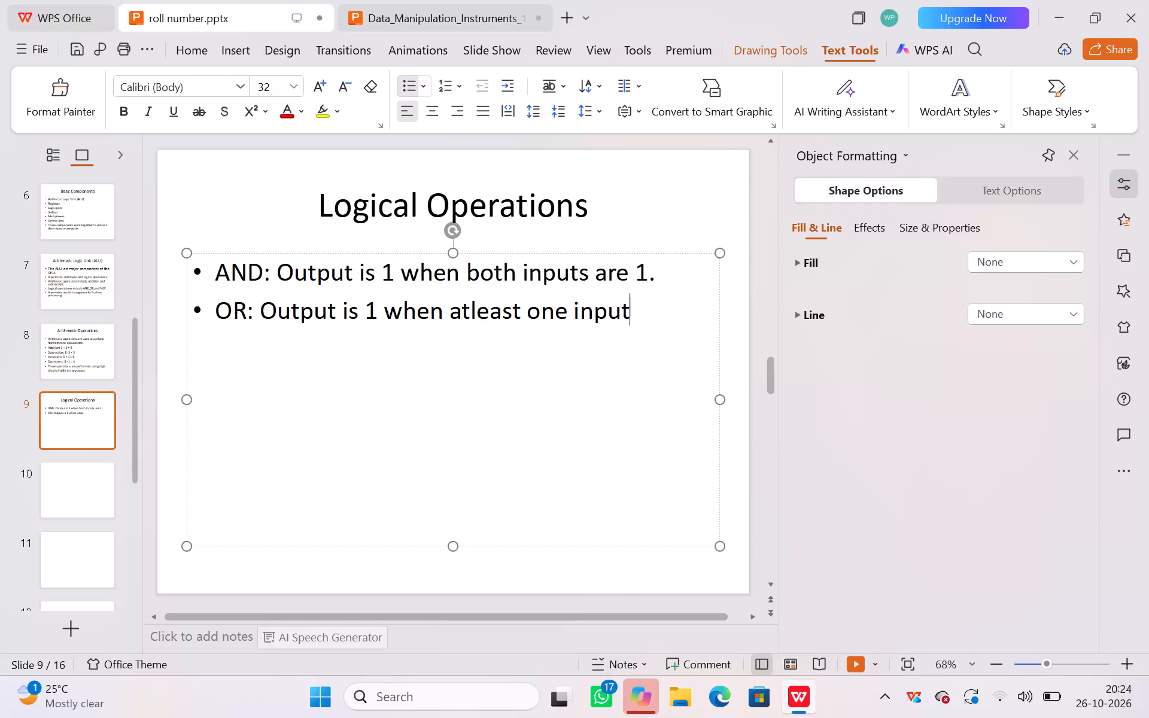
Complete the OR bullet on slide 9 by adding "is 1." after "one input".
text(is)
key(space)
key(1)
key(period)
Add a third body bullet to slide 9 reading "NOT: Reverses the input value.".
key(Return)
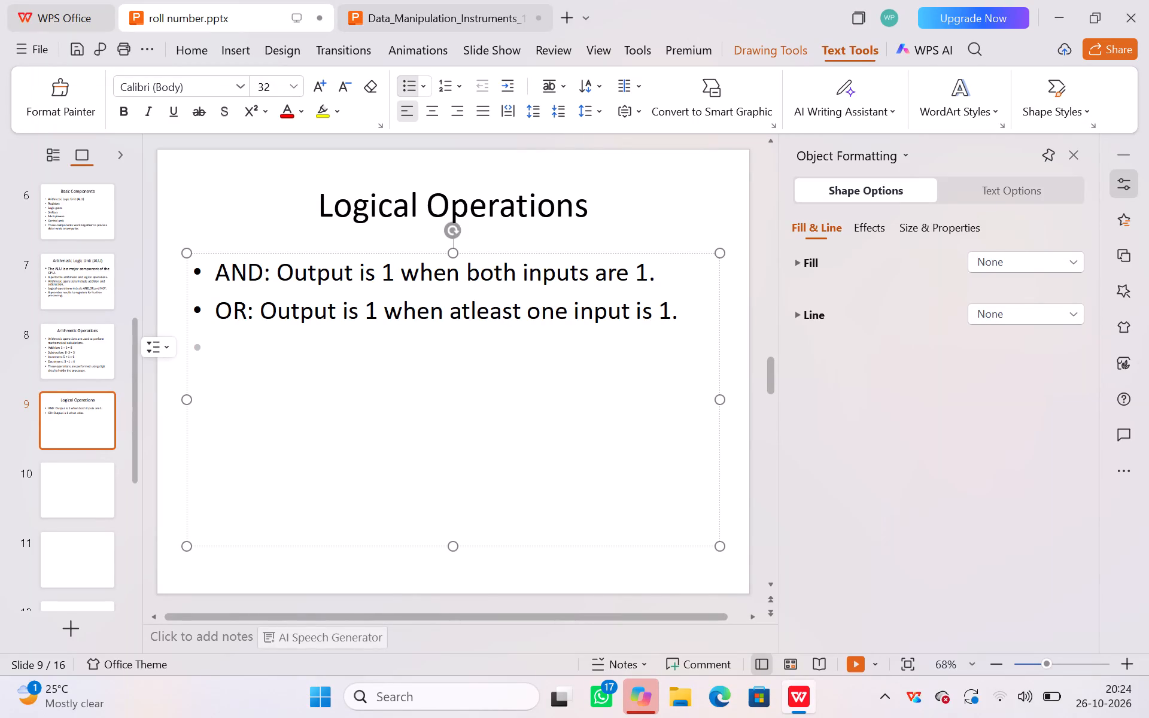
text(NOT)
text(:)
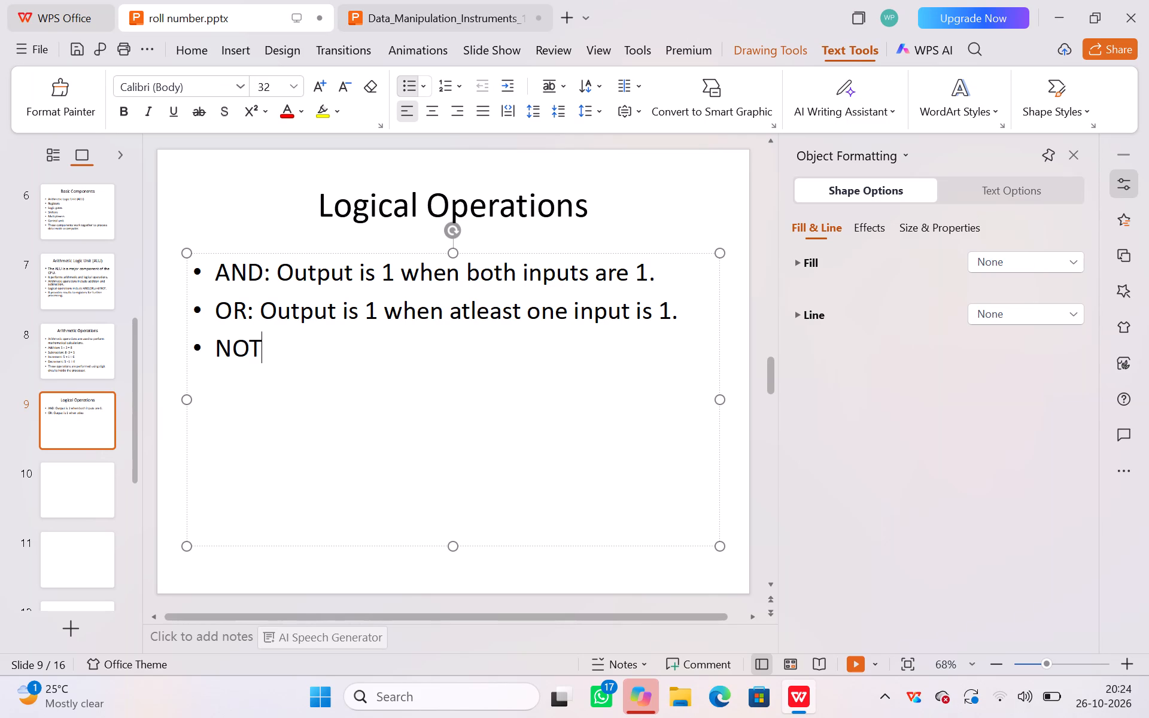
key(space)
key(o)
key(BackSpace)
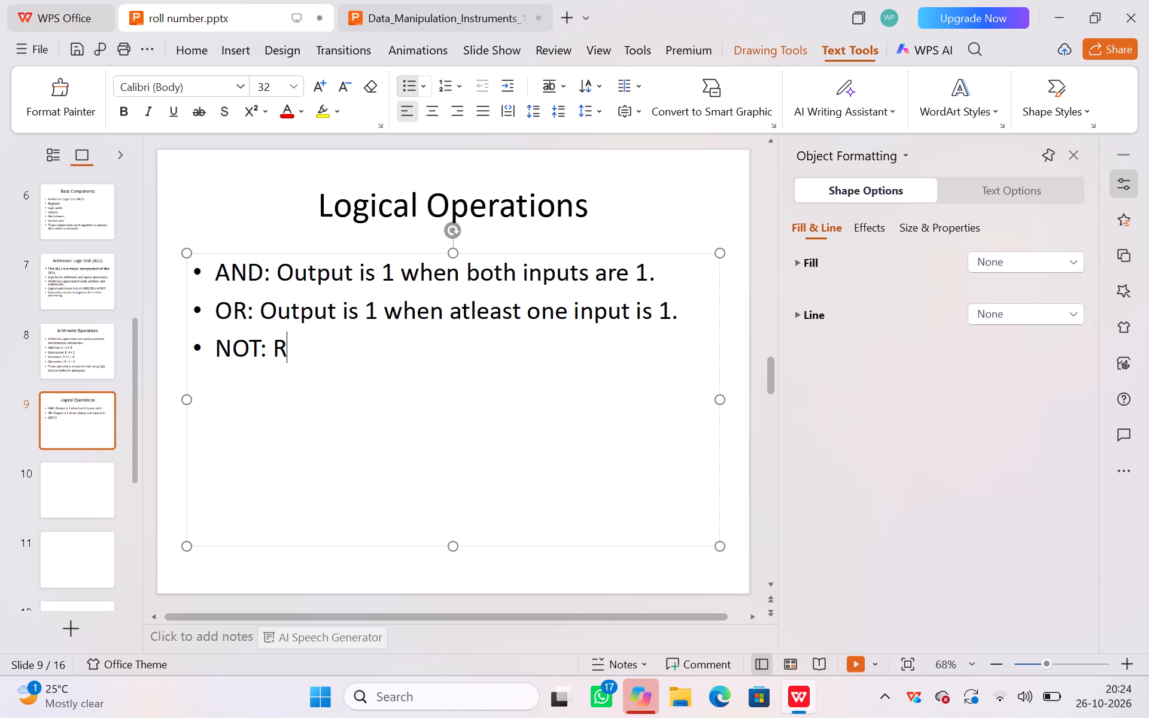
text(everses the)
key(space)
text(input)
key(space)
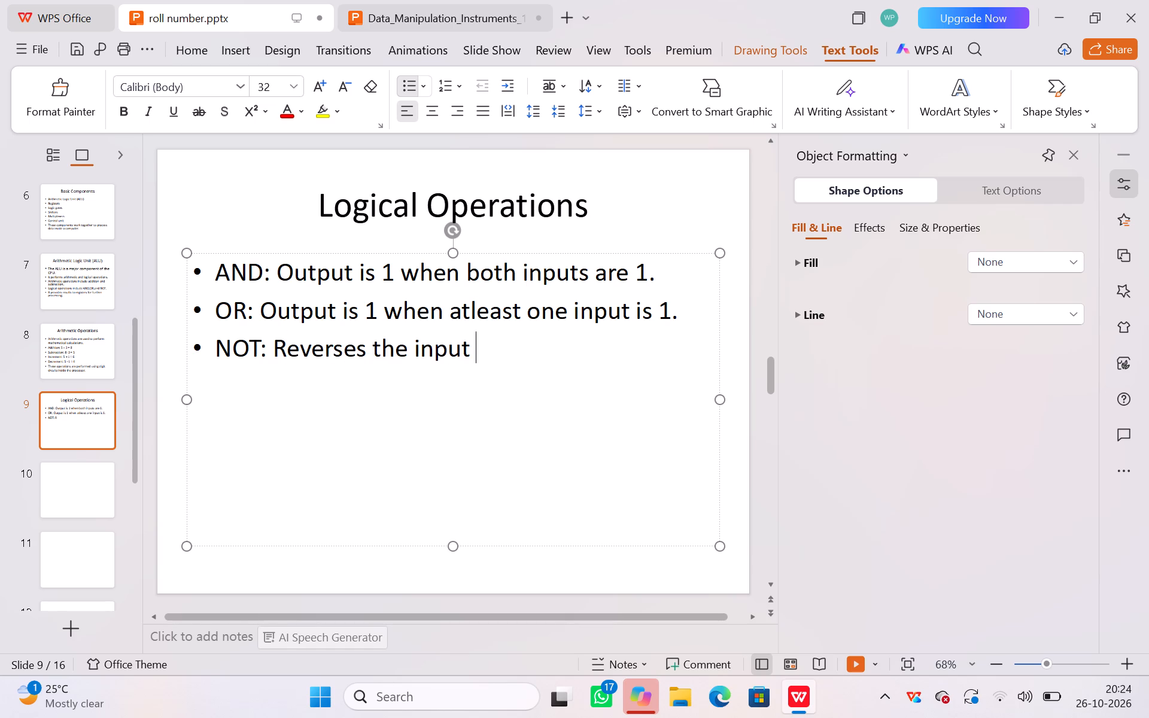
text(value)
key(period)
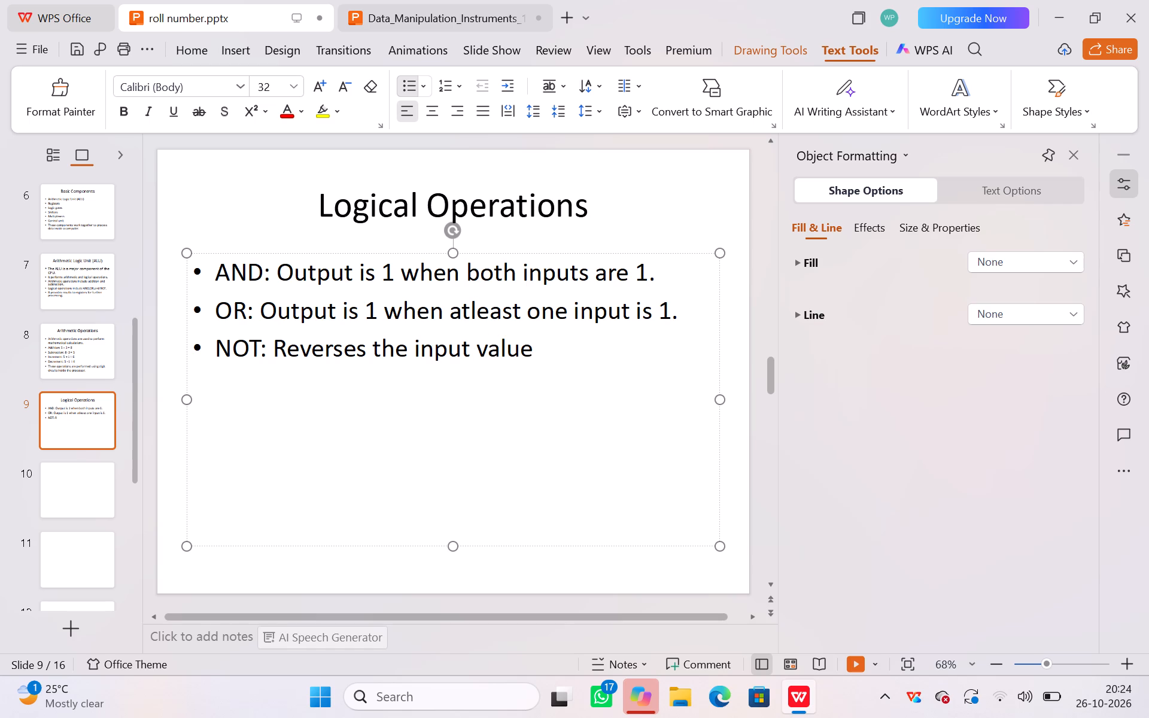
Add a fourth body bullet to slide 9 reading "XOR: Output is 1 when the inputs are different.".
key(Return)
text(XO)
key(r)
text(: N)
key(BackSpace)
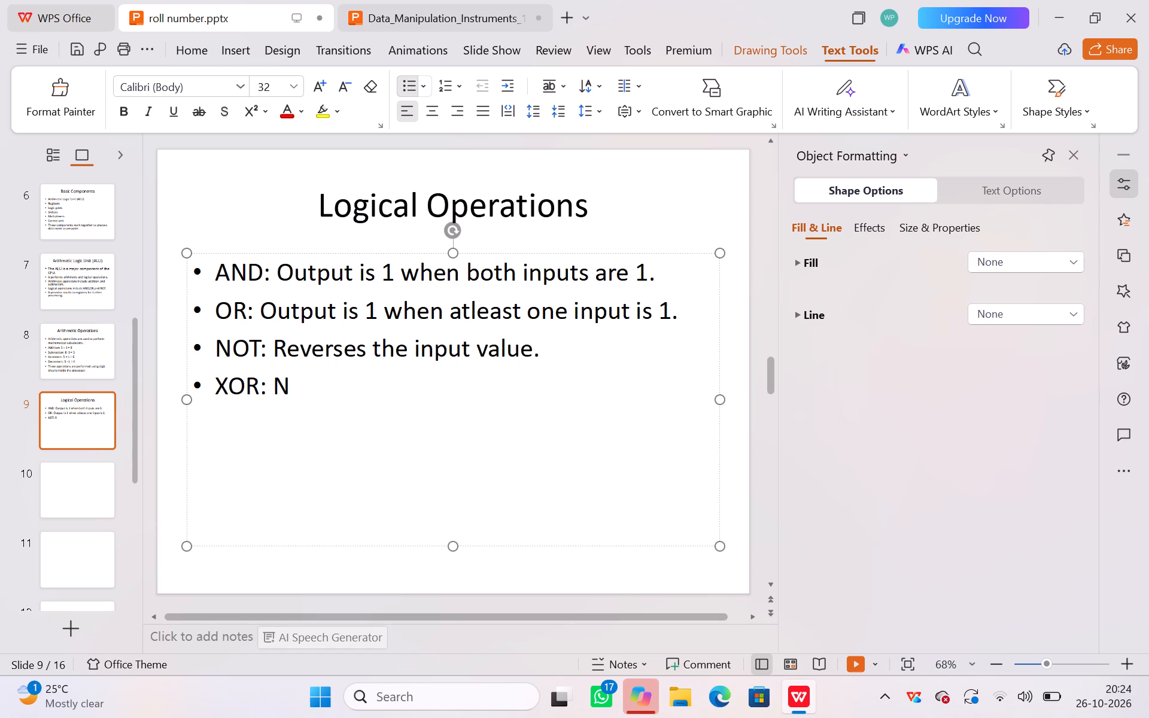
key(o)
text(utput)
key(space)
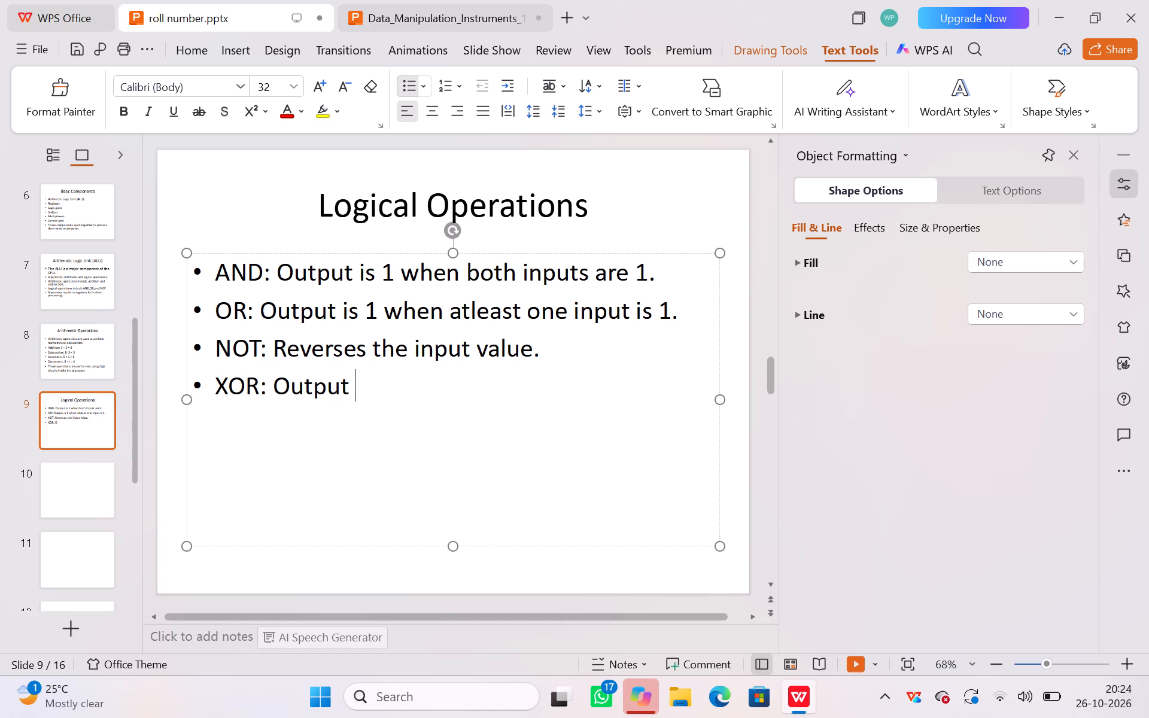
text(is 1)
key(space)
text(when)
key(space)
text(the input)
text(s)
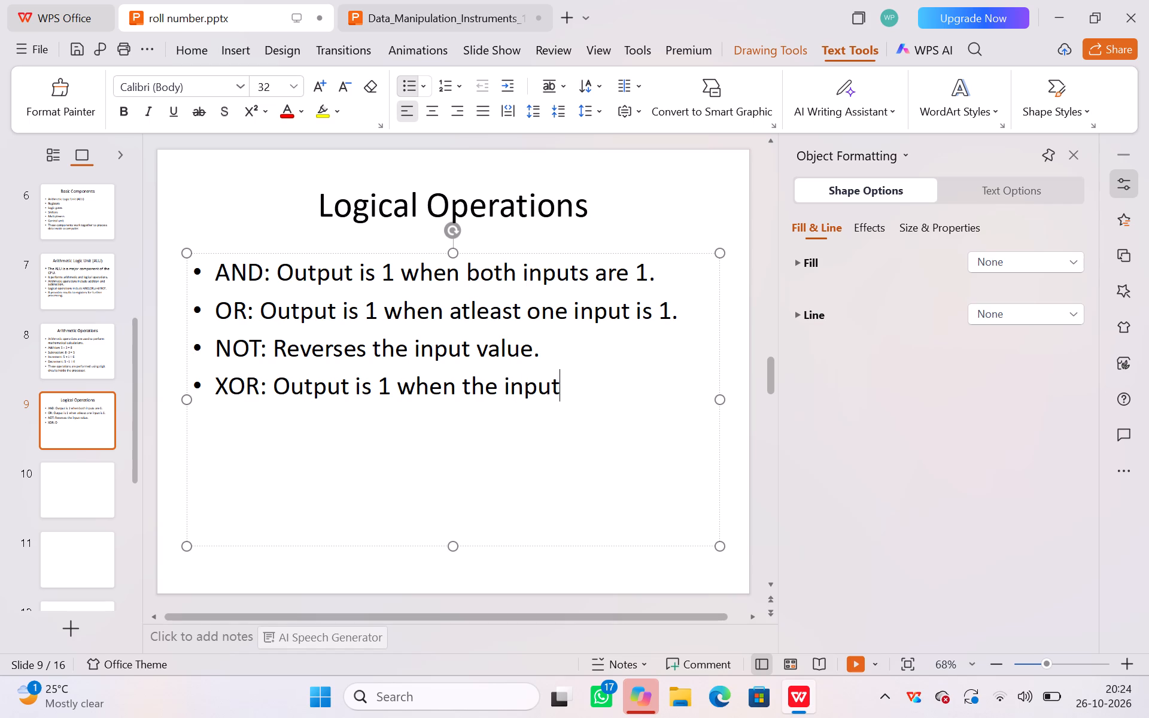
key(space)
text(af)
key(BackSpace)
text(re do)
key(BackSpace)
text(iffer)
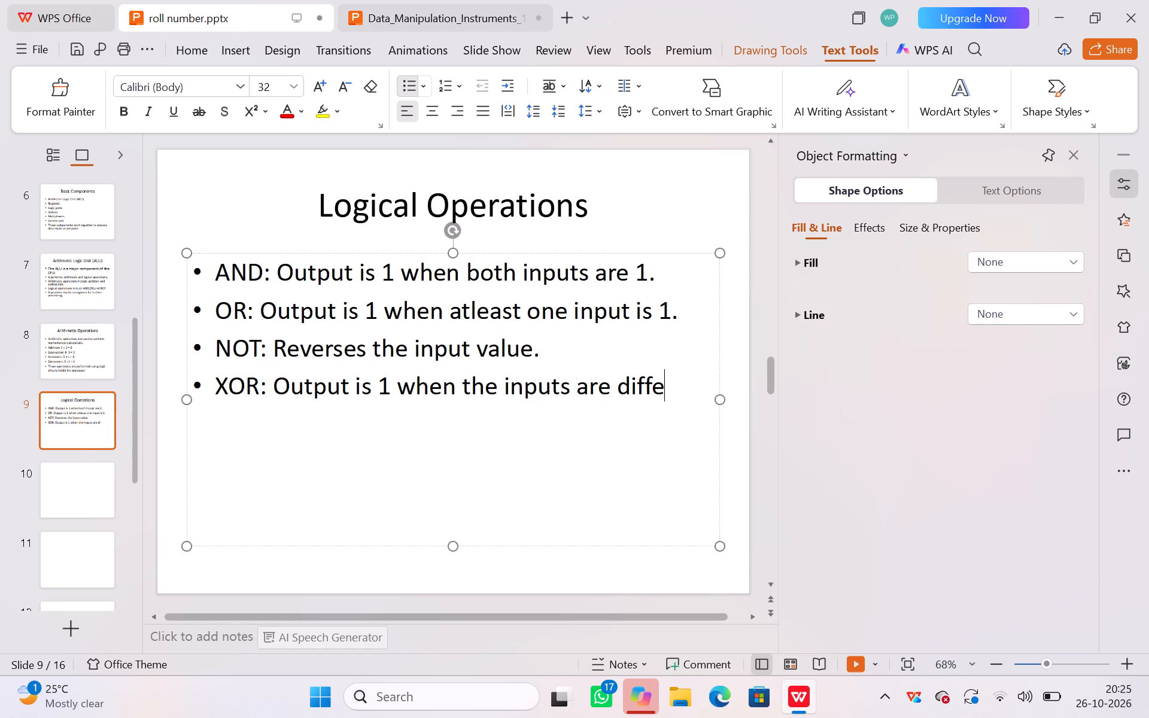
key(e)
text(nt)
key(period)
Add a fifth body bullet to slide 9 reading "Example: 1 AND 1 = 1", without a final period.
key(Return)
text(xample)
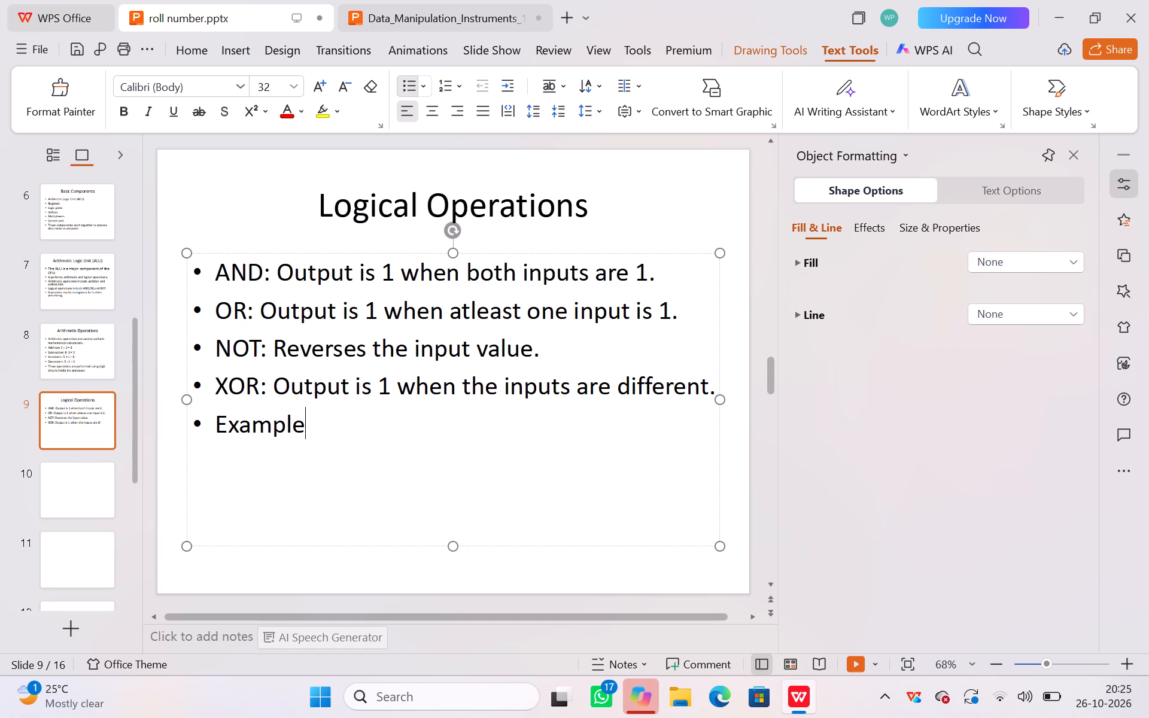
key(shift+colon)
key(space)
key(1)
key(space)
key(n)
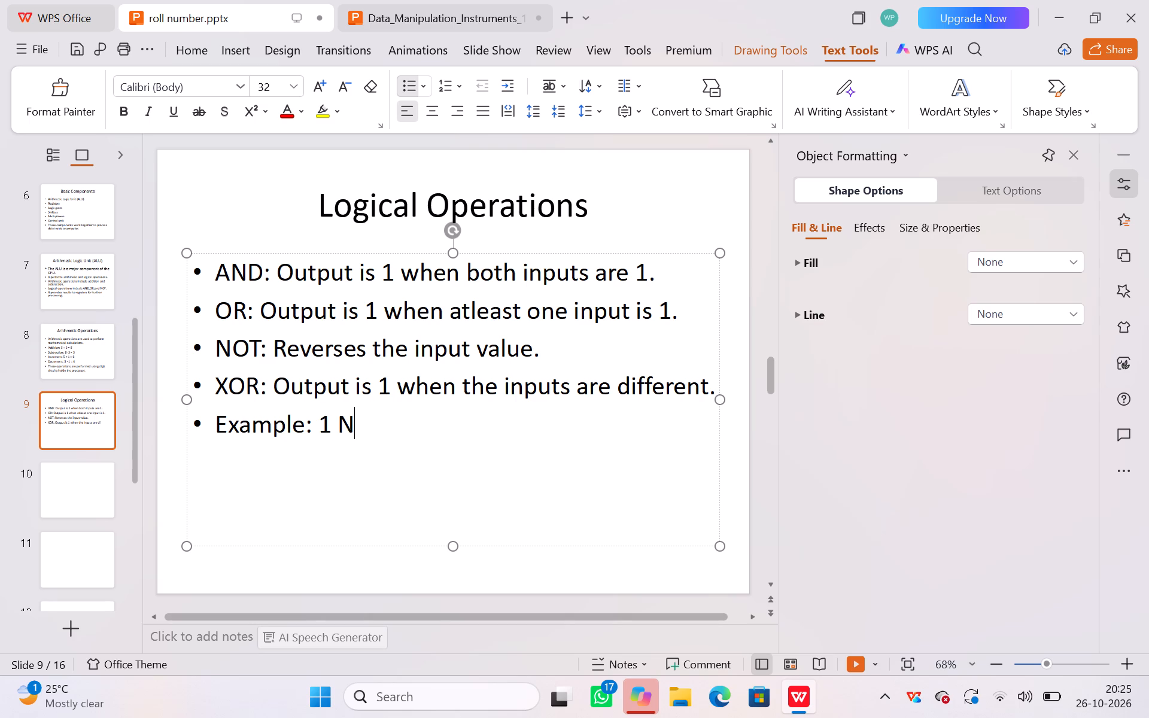
key(BackSpace)
text(AND)
key(space)
key(1)
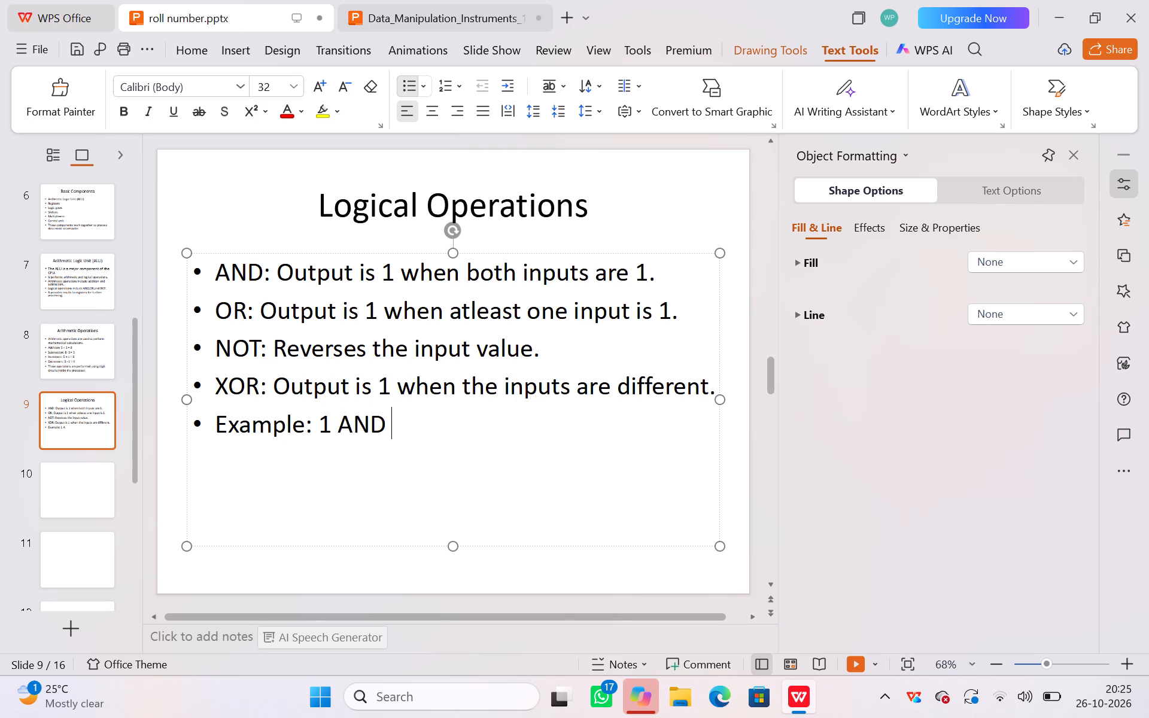
key(space)
key(equal)
key(space)
text(1)
key(period)
key(BackSpace)
Go to blank slide 10 of roll number.pptx and consult slide 9, Registers, in the Data_Manipulation_Instruments presentation.
click(75, 487)
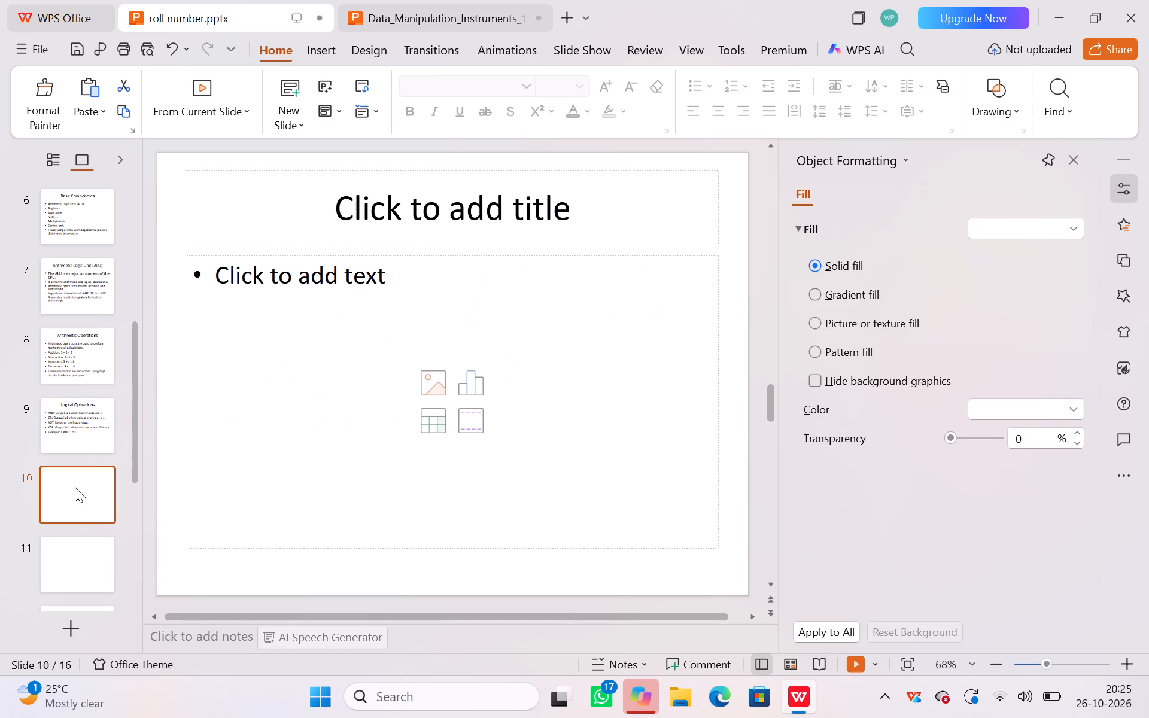
click(407, 7)
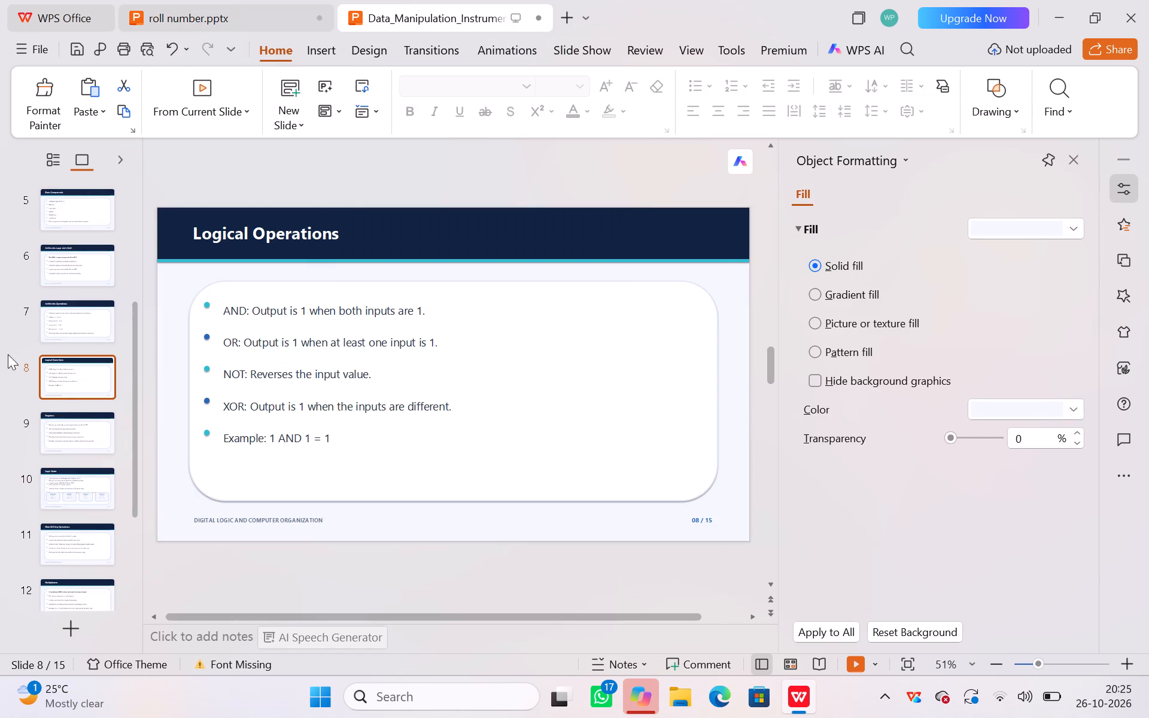
click(60, 413)
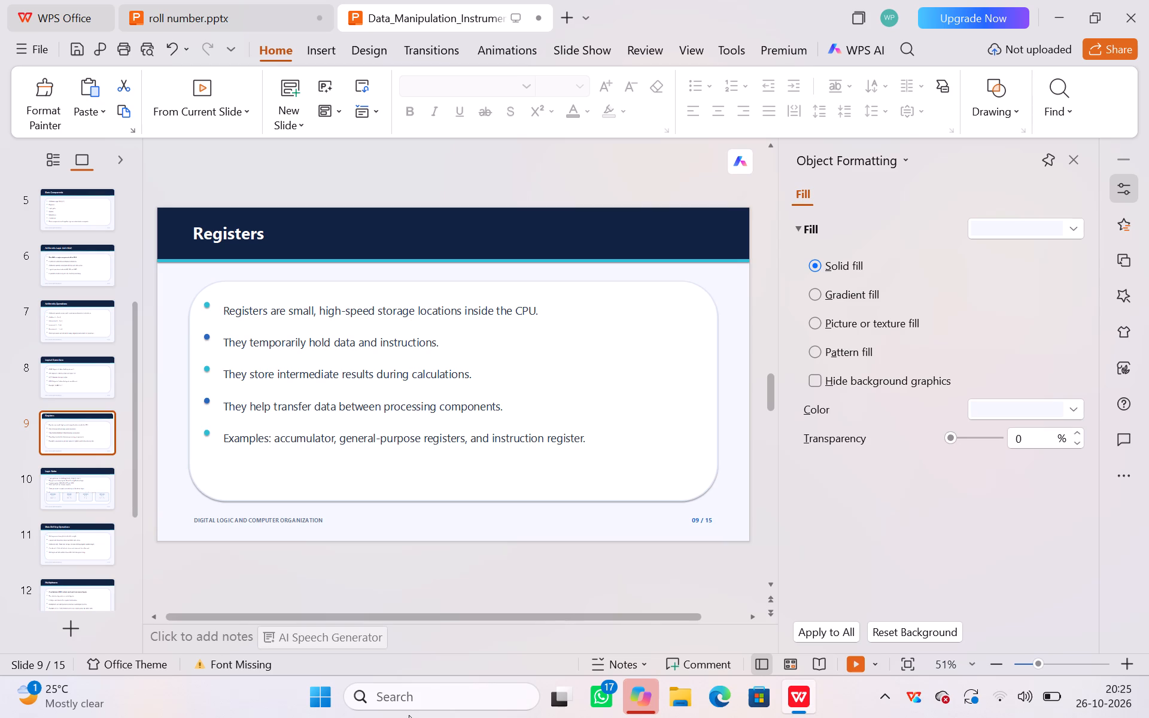
Minimize the presentation and Copilot windows and put the computer to sleep.
click(1063, 21)
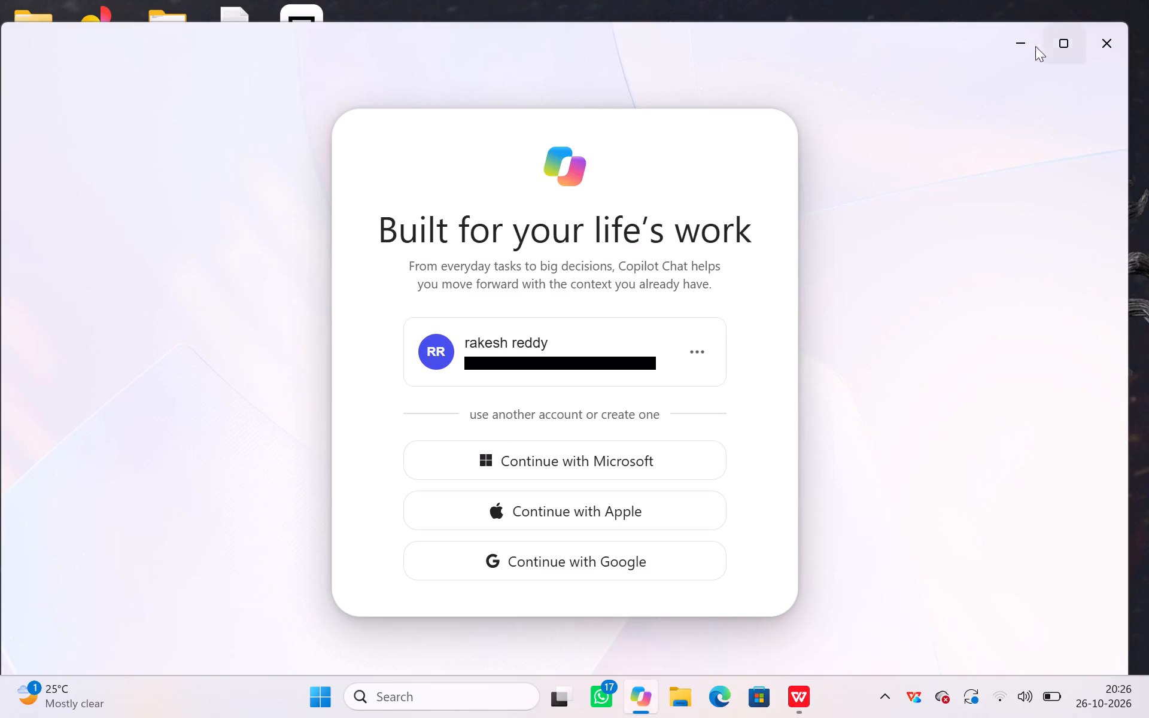
click(1028, 40)
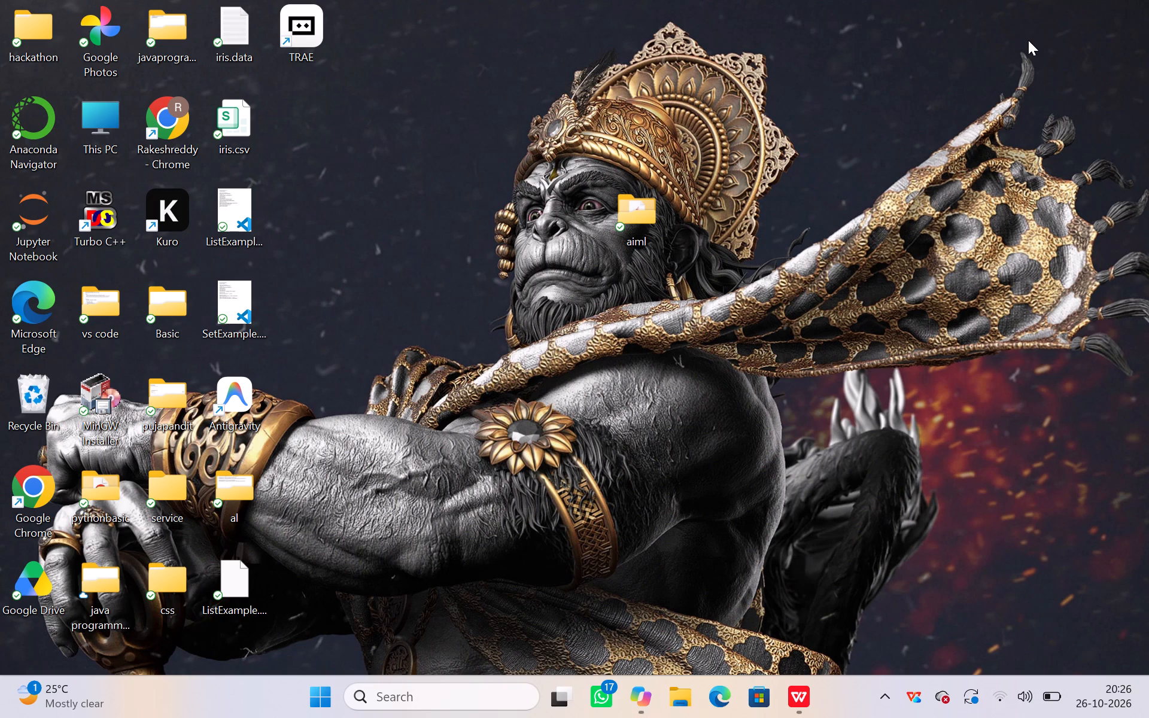
click(318, 697)
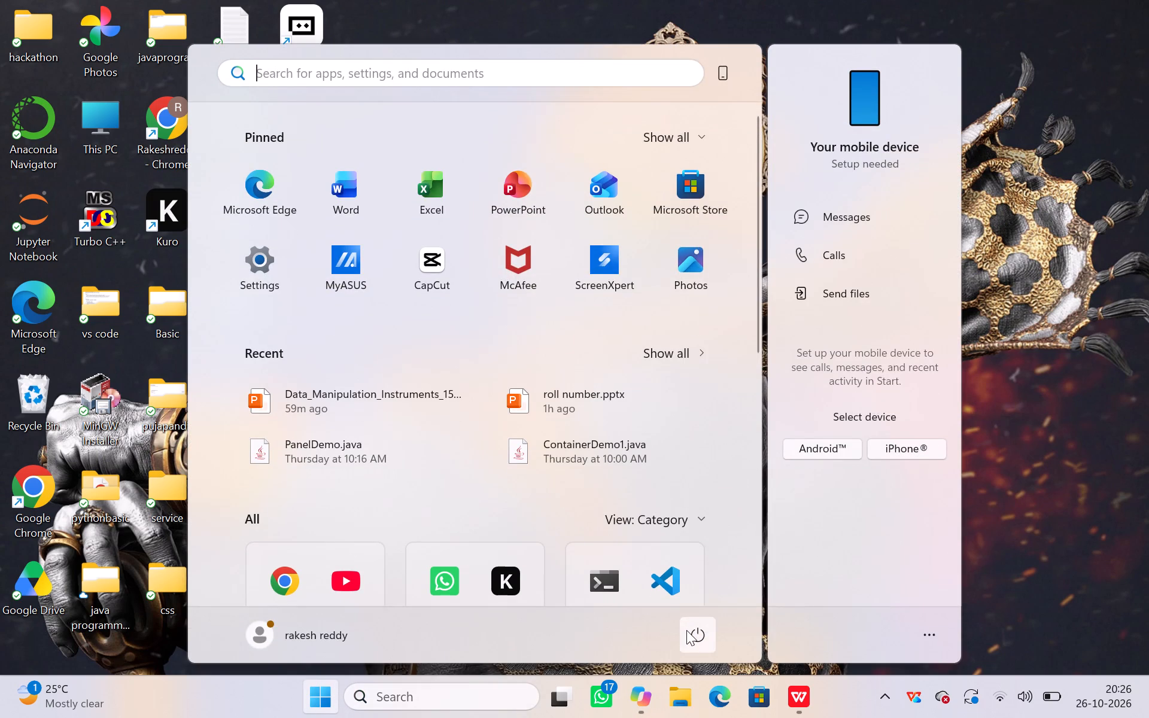
click(686, 630)
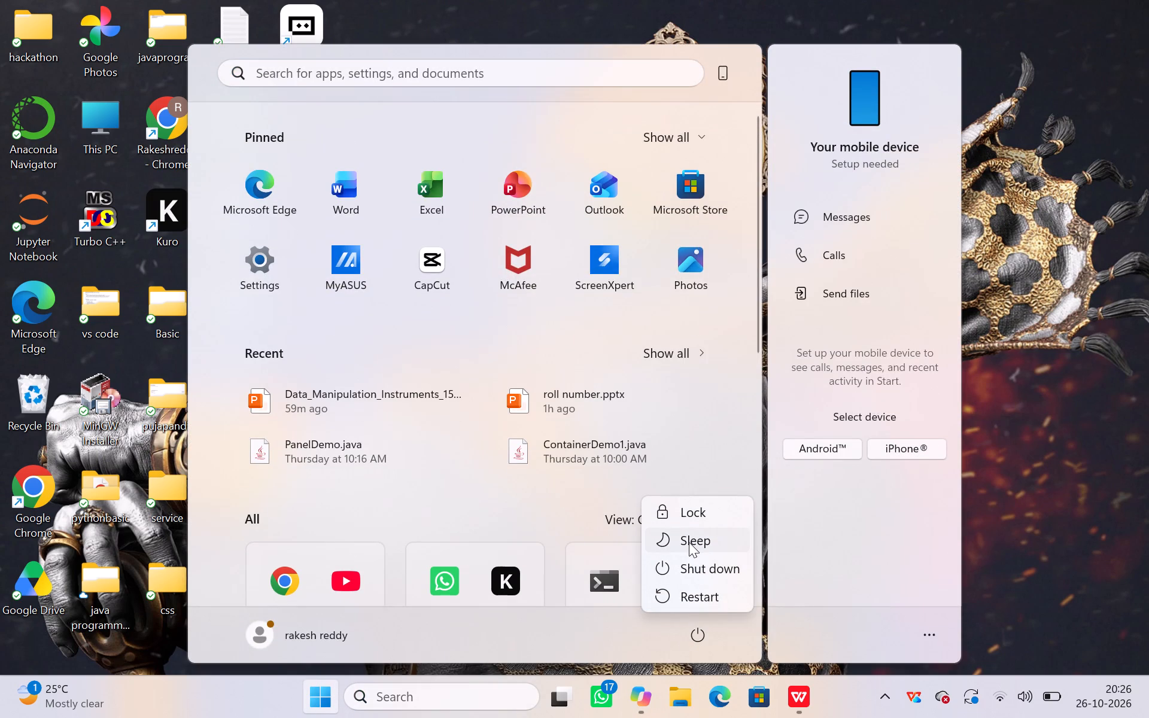
click(689, 541)
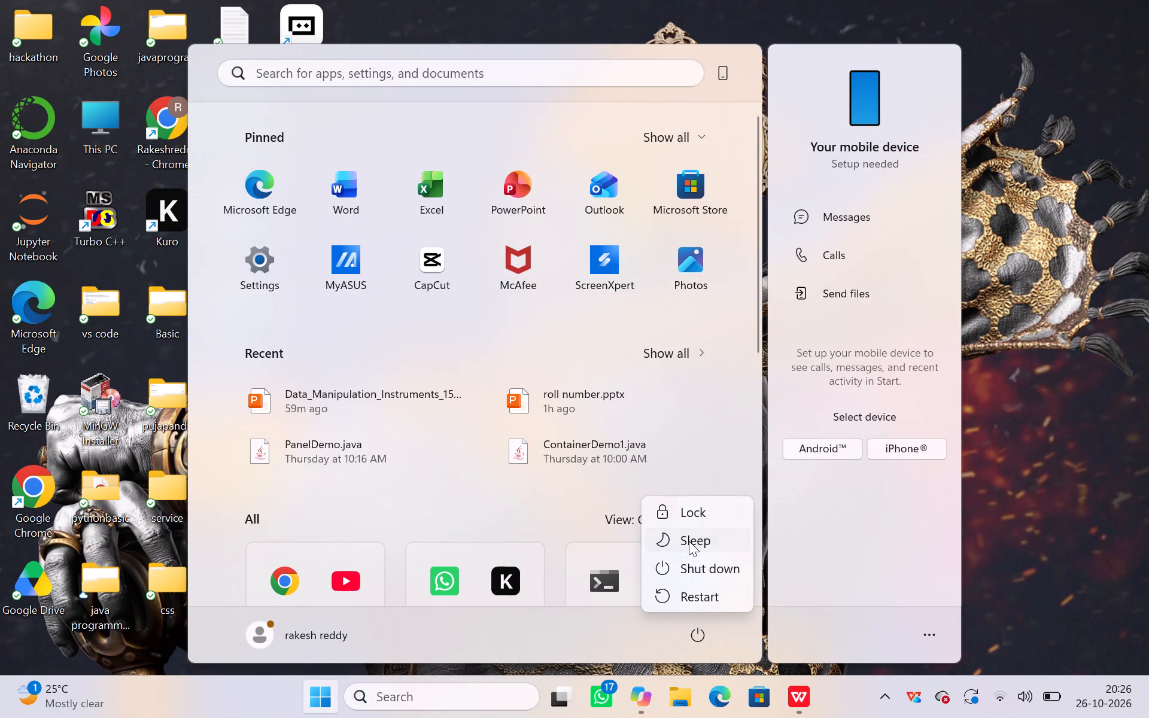